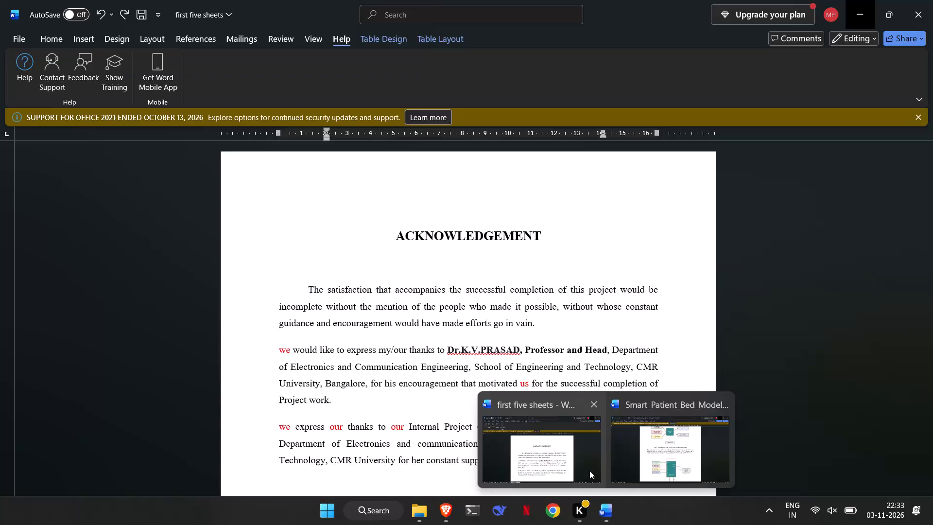
Switch to the Smart_Patient_Bed_Model_Report (1) document and review its title page, certificate page and the start of the introduction.
click(616, 468)
scroll(561, 406, up, 20)
scroll(561, 406, up, 4)
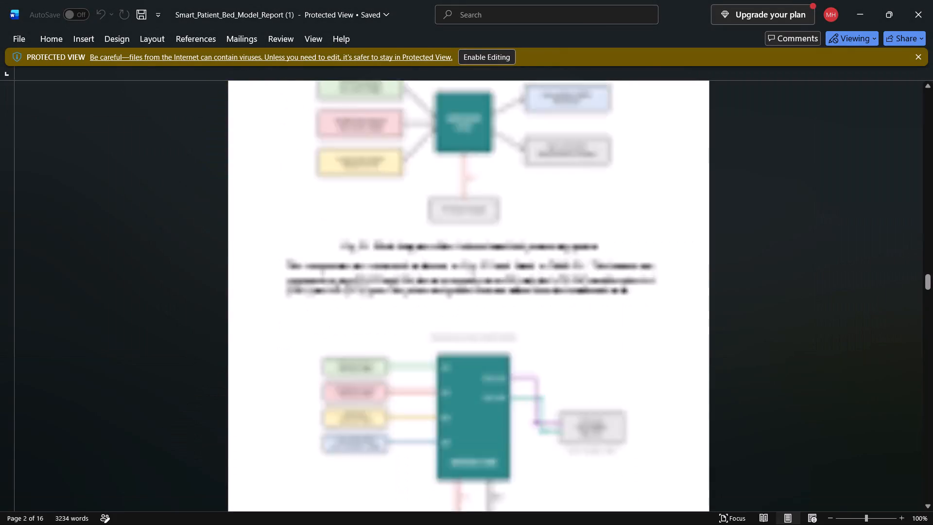
scroll(561, 406, up, 20)
scroll(561, 406, up, 20)
scroll(561, 406, up, 20)
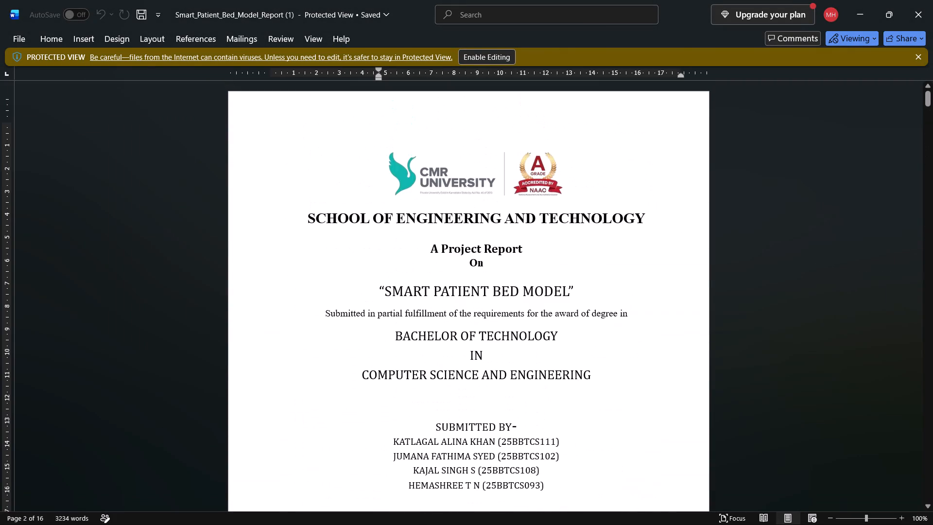
scroll(561, 406, down, 1)
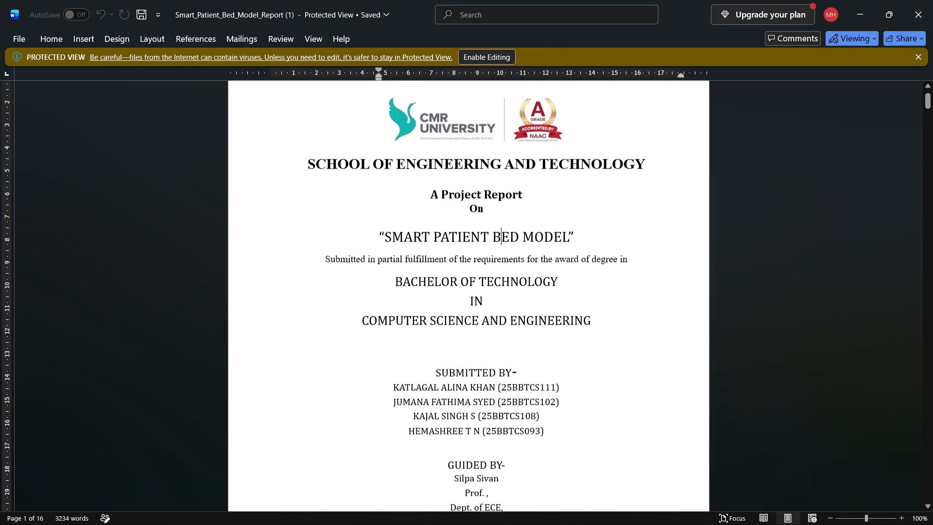
scroll(561, 406, down, 1)
scroll(561, 406, up, 2)
scroll(561, 406, down, 1)
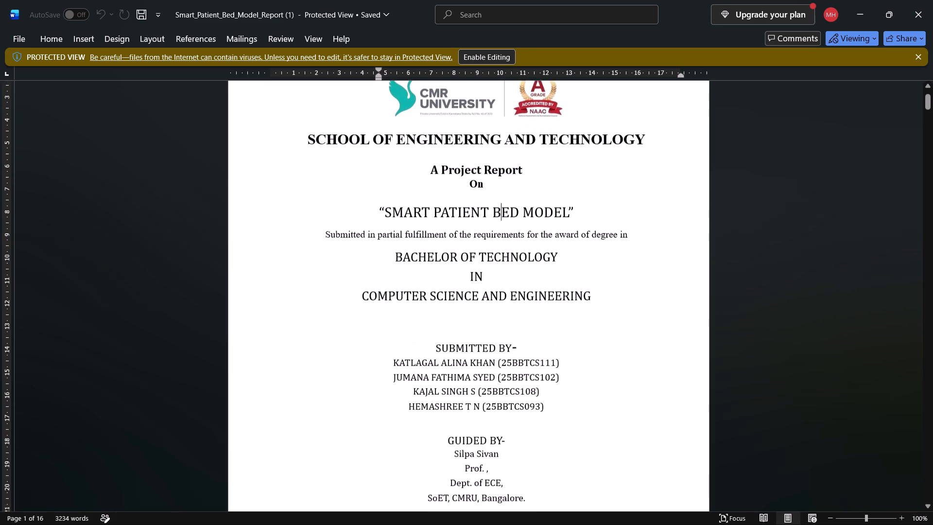
scroll(561, 406, down, 1)
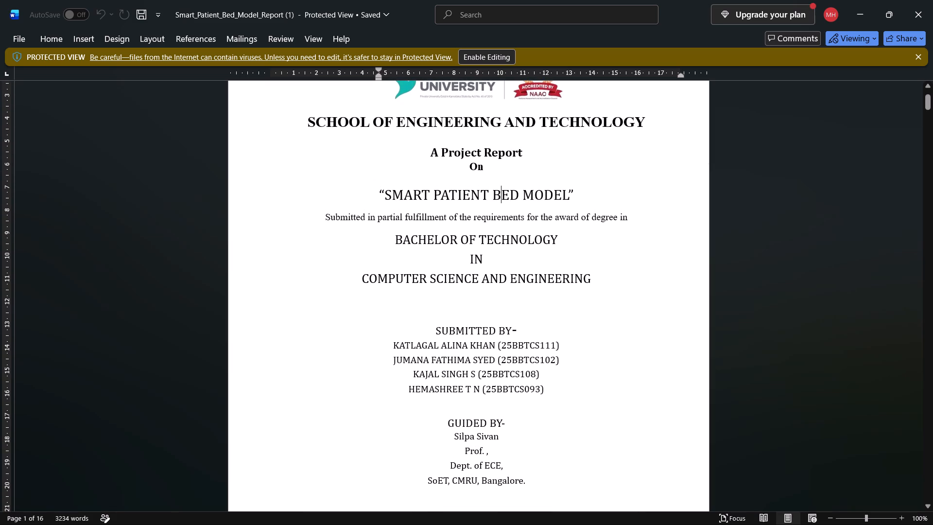
scroll(561, 406, down, 4)
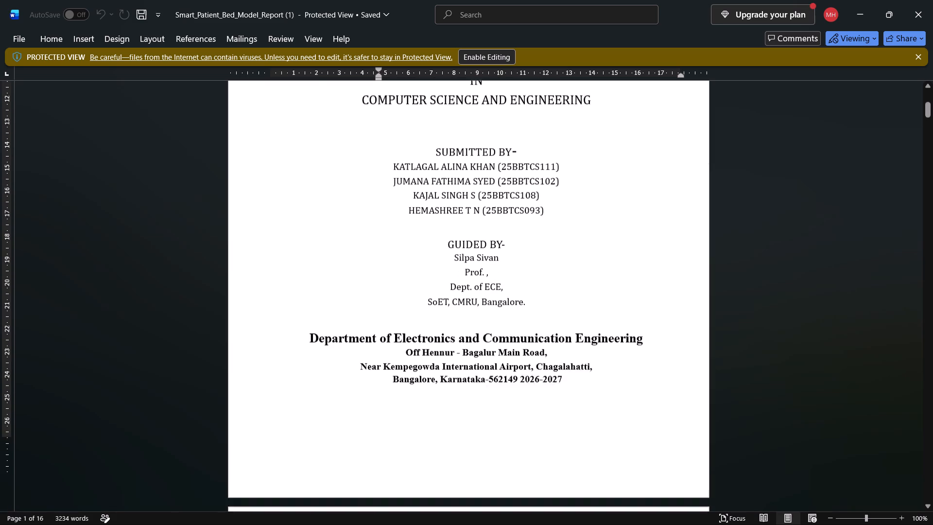
scroll(561, 406, up, 1)
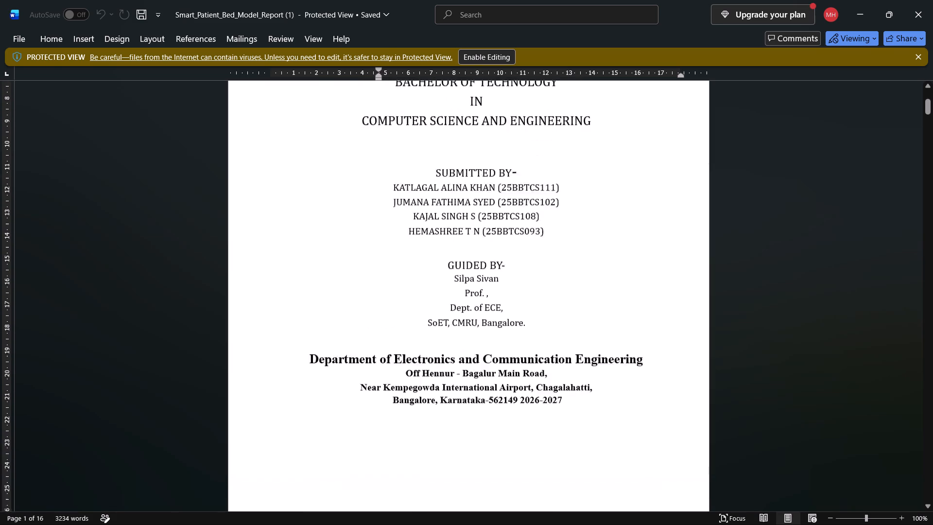
scroll(561, 406, up, 1)
scroll(561, 406, down, 2)
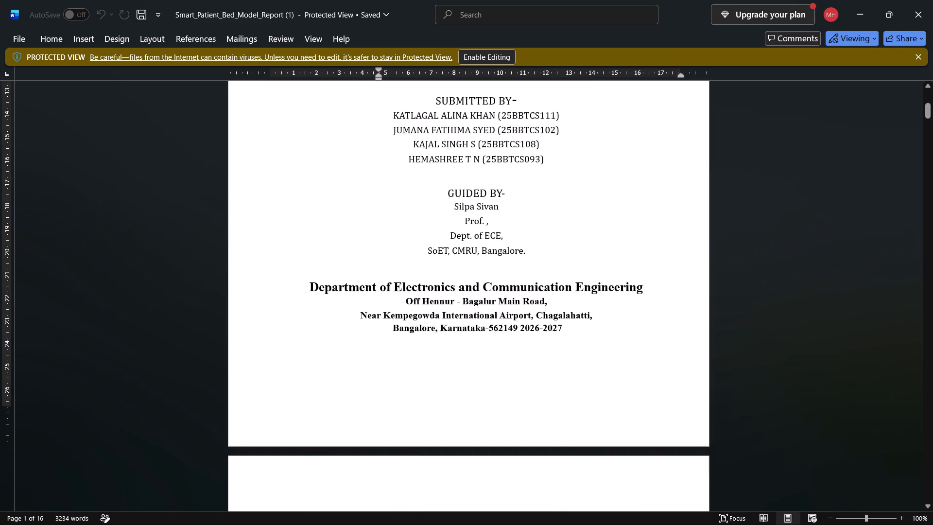
scroll(561, 406, down, 2)
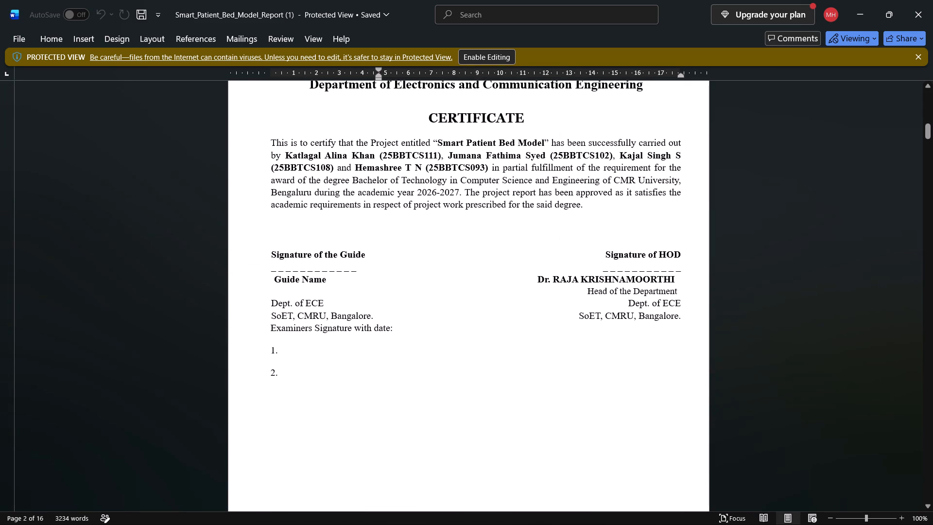
scroll(561, 406, down, 1)
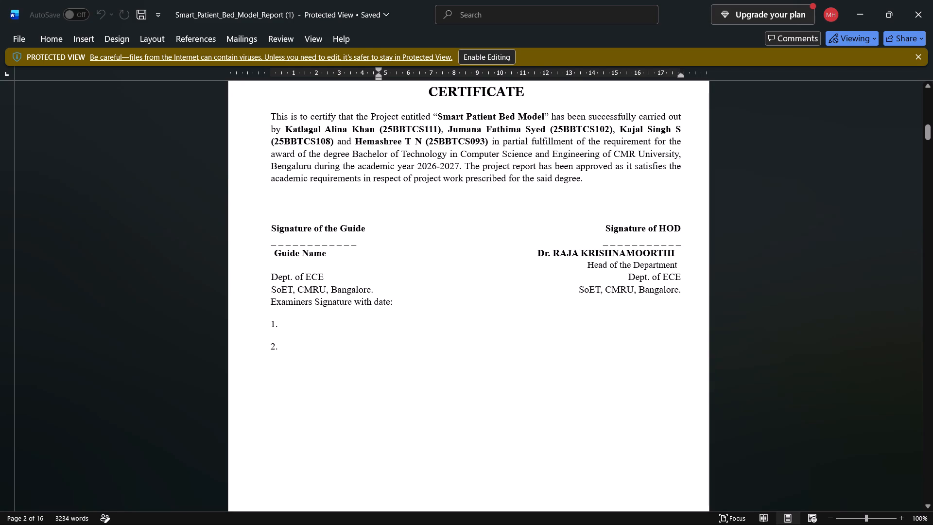
scroll(561, 406, down, 1)
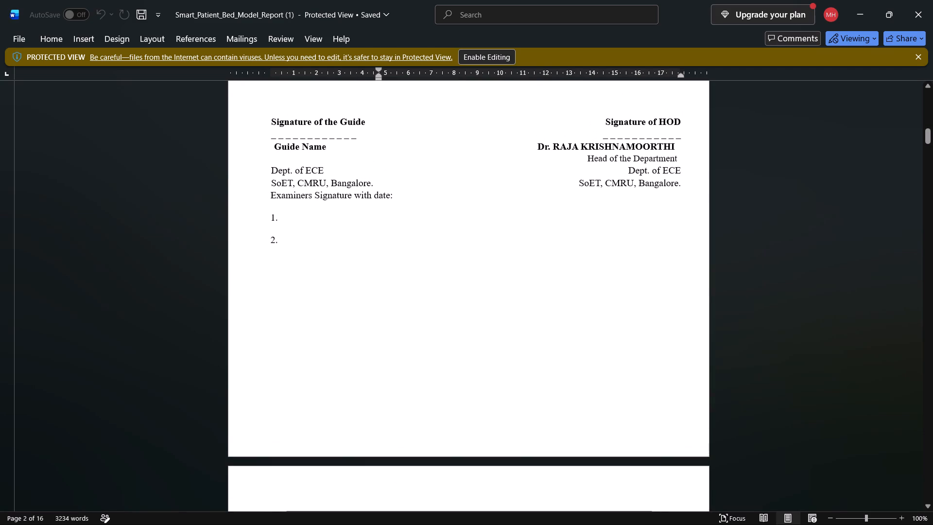
scroll(561, 406, down, 3)
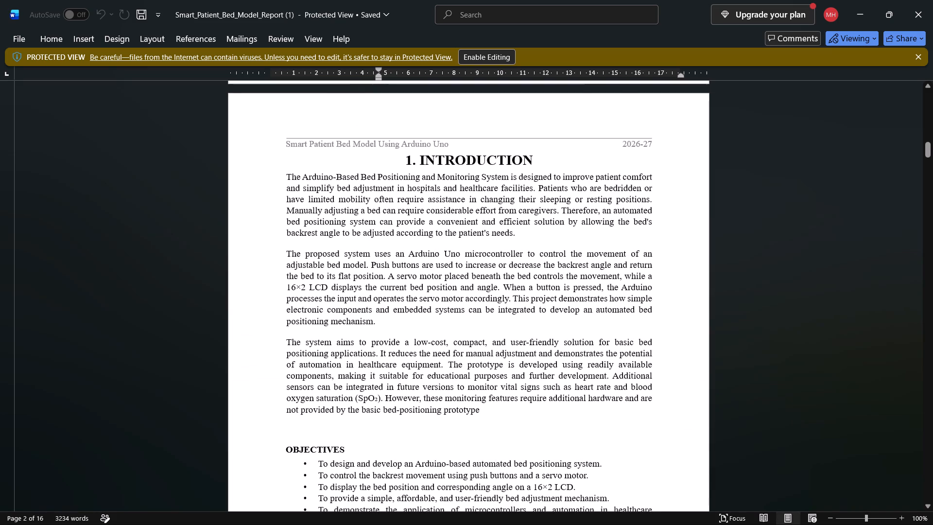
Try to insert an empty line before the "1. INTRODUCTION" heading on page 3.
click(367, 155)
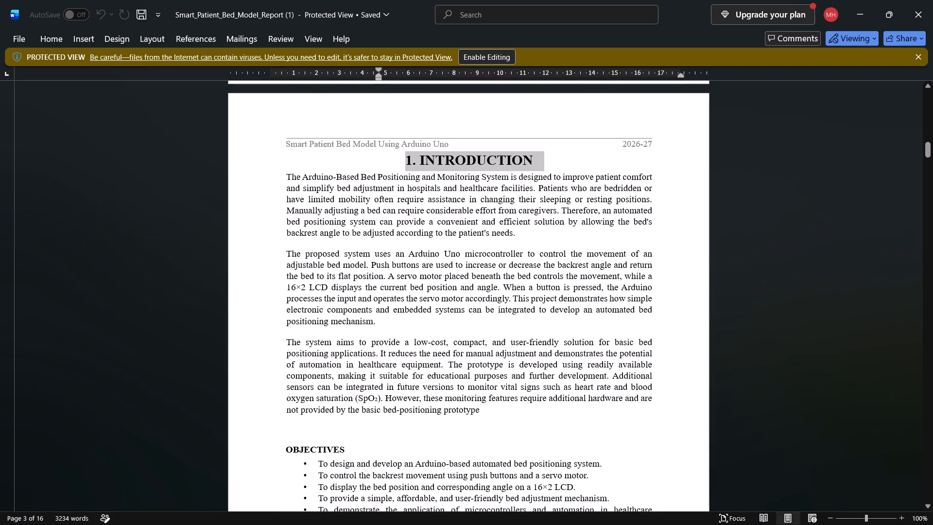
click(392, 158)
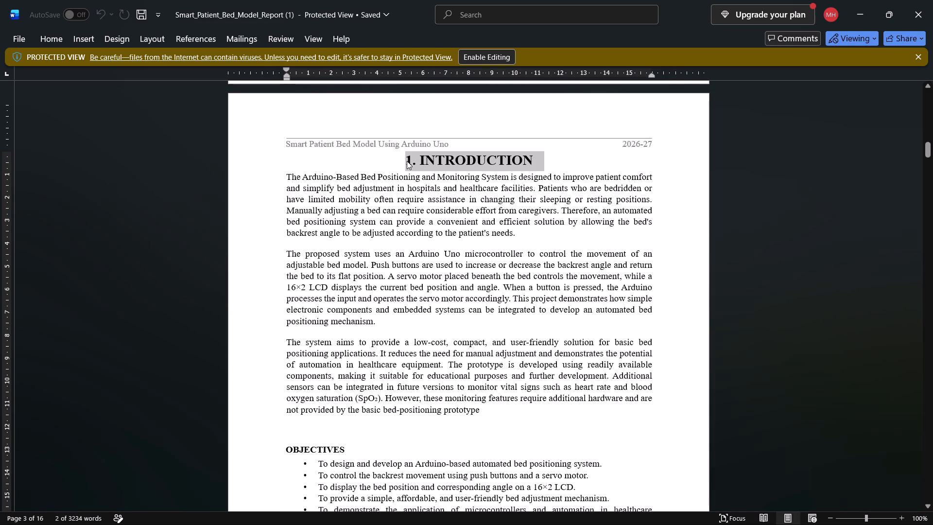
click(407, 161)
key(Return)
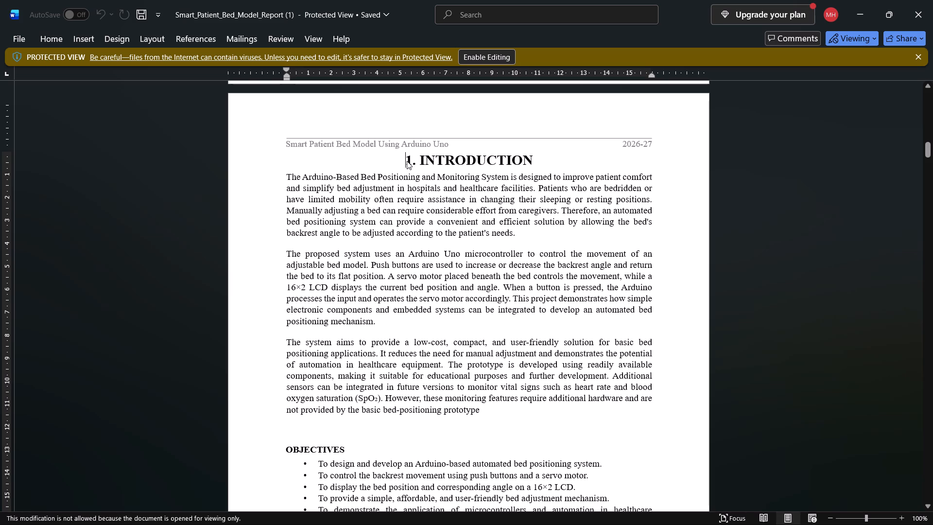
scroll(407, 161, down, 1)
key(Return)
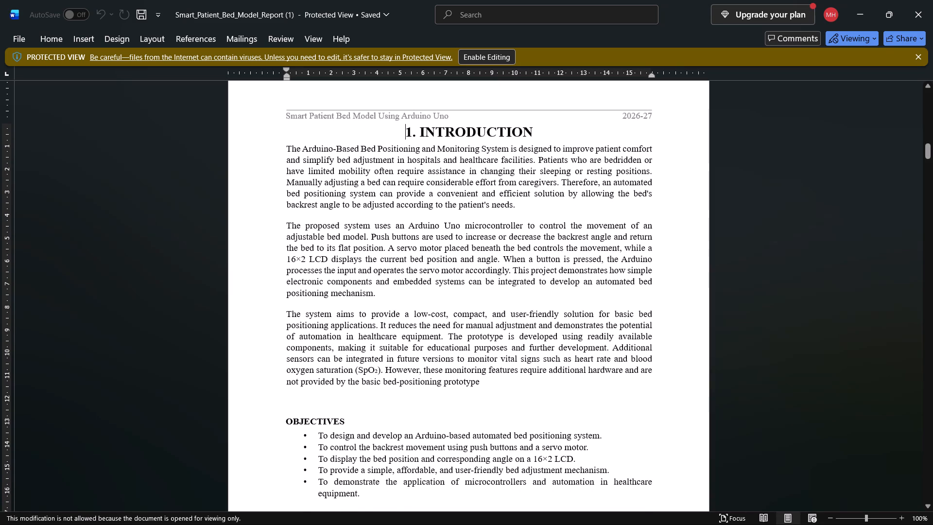
Enable editing for the protected report document.
click(486, 50)
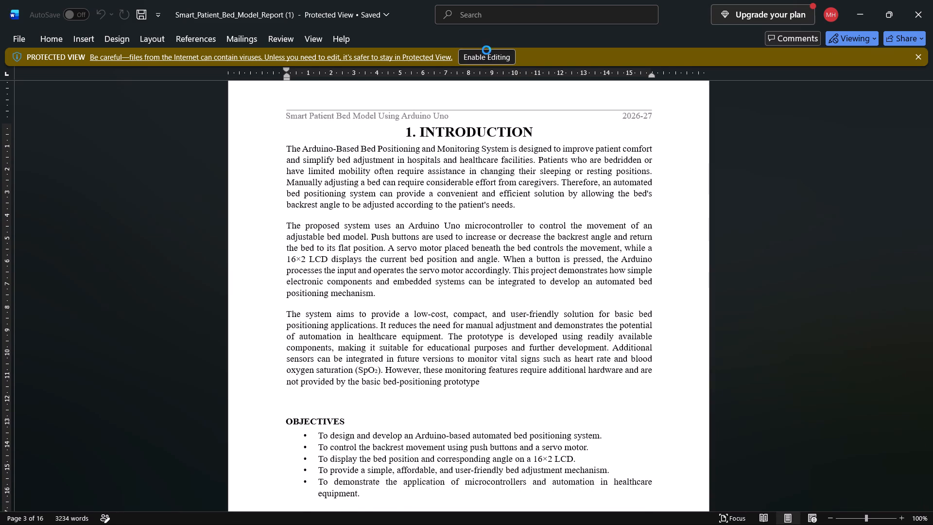
Insert an empty line above the "1. INTRODUCTION" heading on page 3.
scroll(387, 334, down, 2)
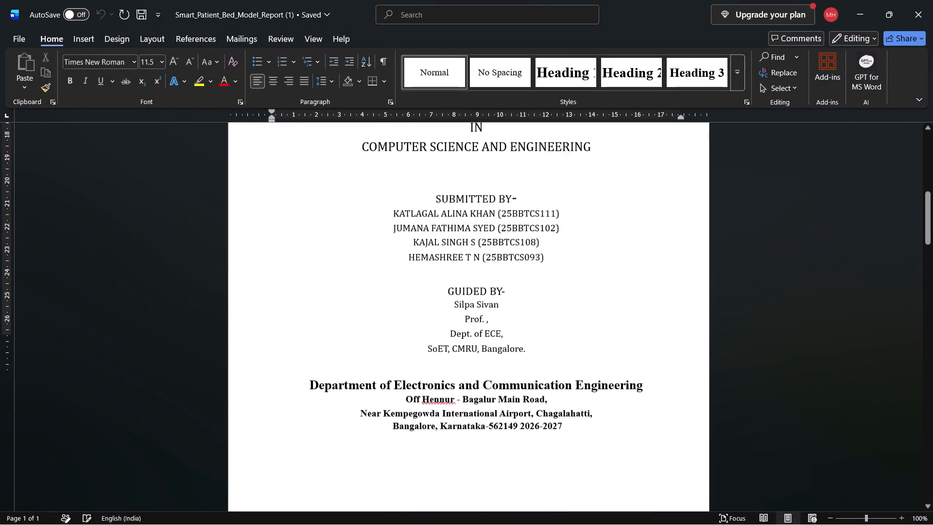
scroll(387, 334, down, 7)
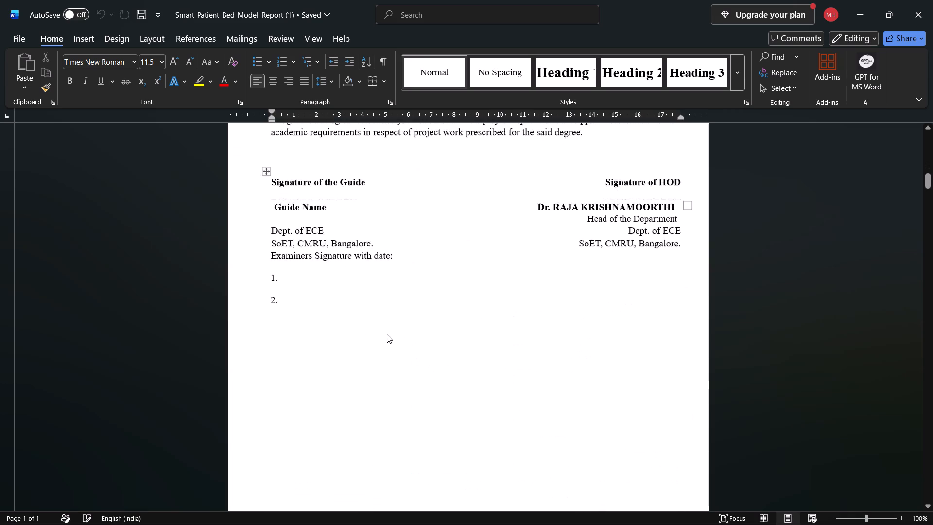
scroll(387, 334, down, 2)
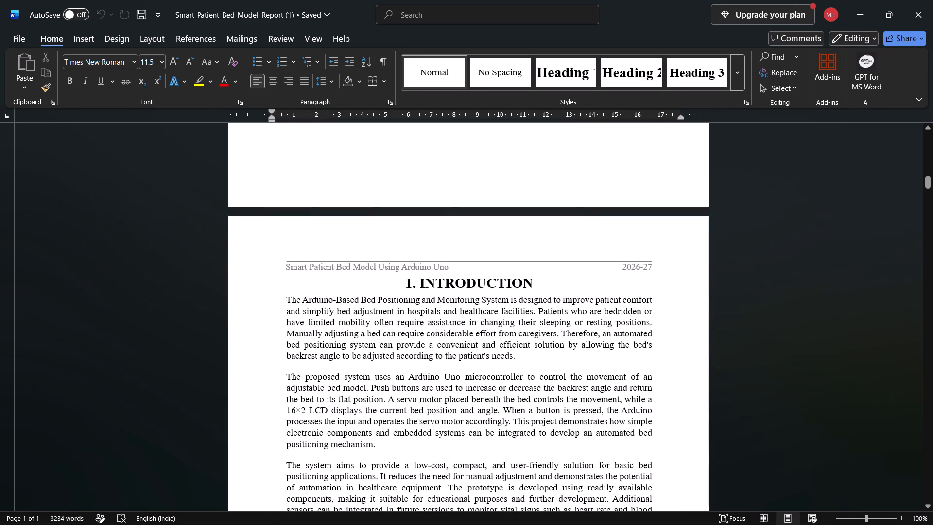
click(393, 288)
key(Return)
Examine the Objectives and Applications lists below the introduction text on page 3.
scroll(393, 288, down, 1)
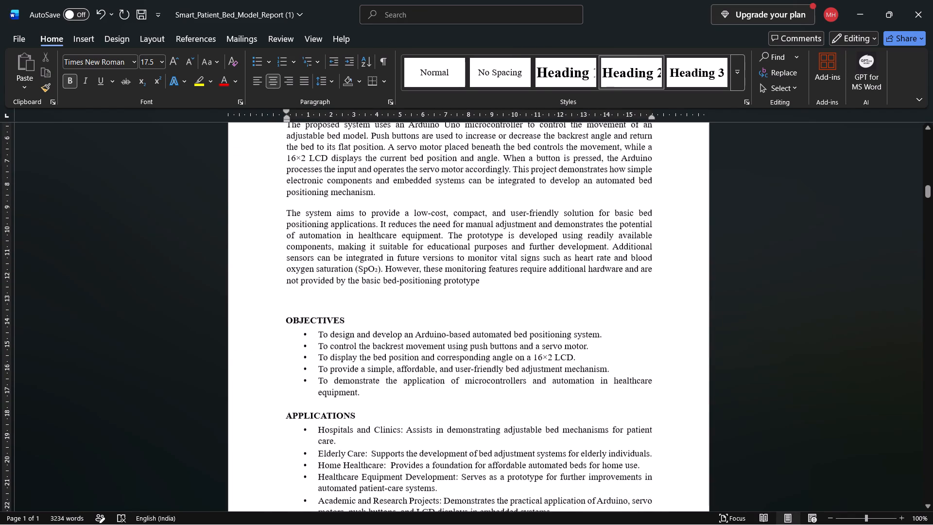
scroll(393, 288, down, 2)
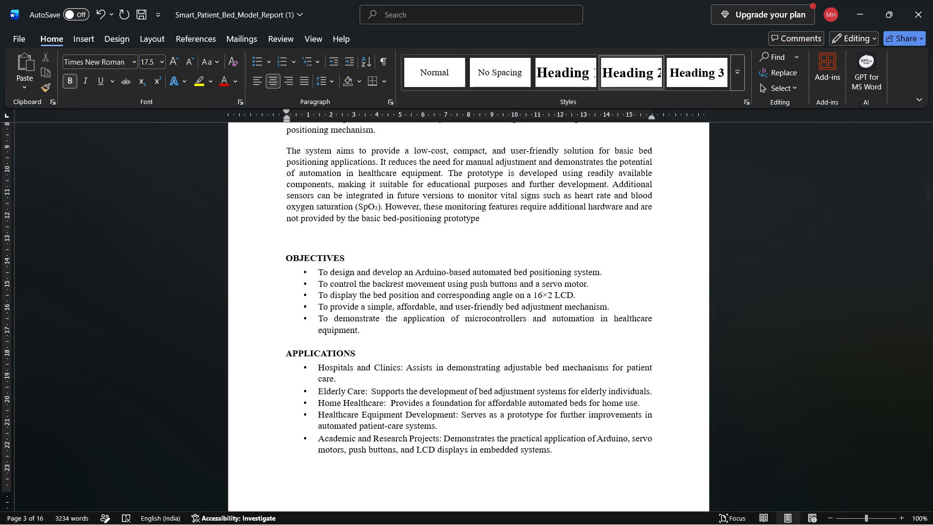
click(450, 303)
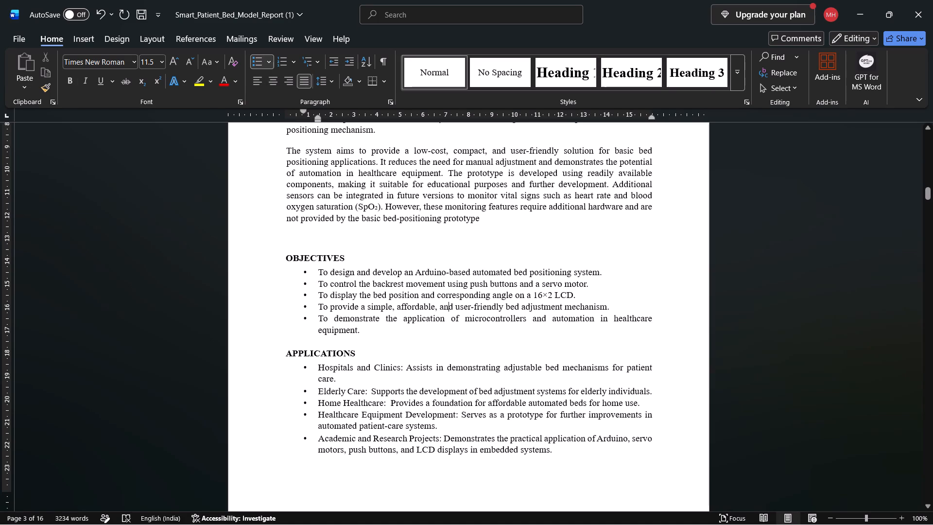
click(450, 303)
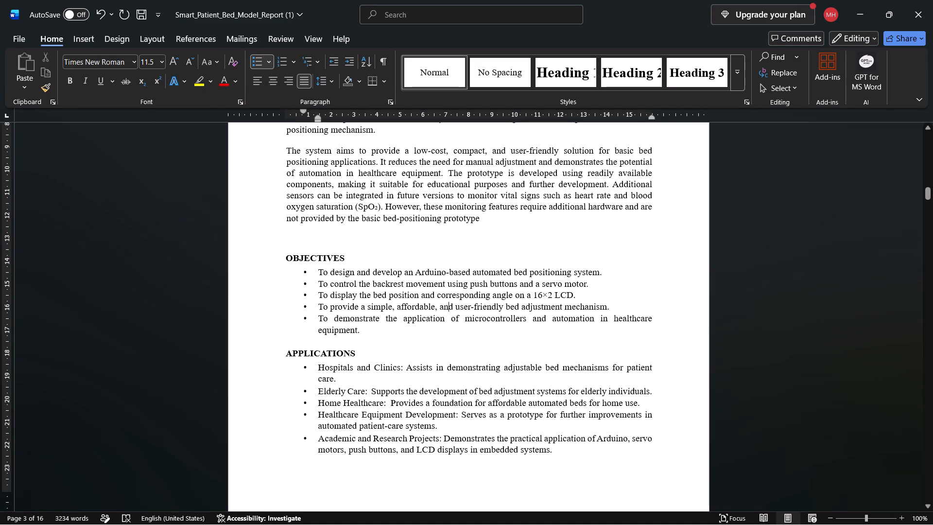
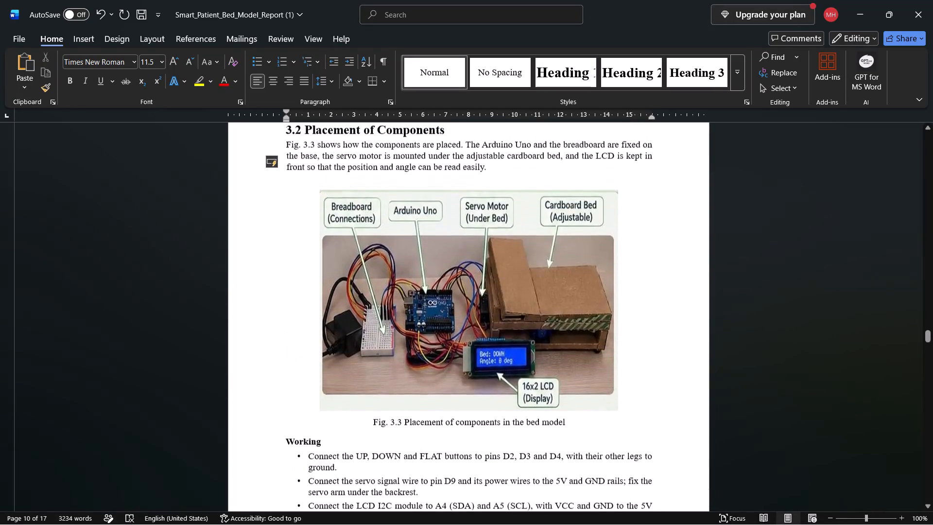
Insert an empty, unnumbered line below the "3.2 Placement of Components" heading.
scroll(441, 207, up, 2)
click(455, 287)
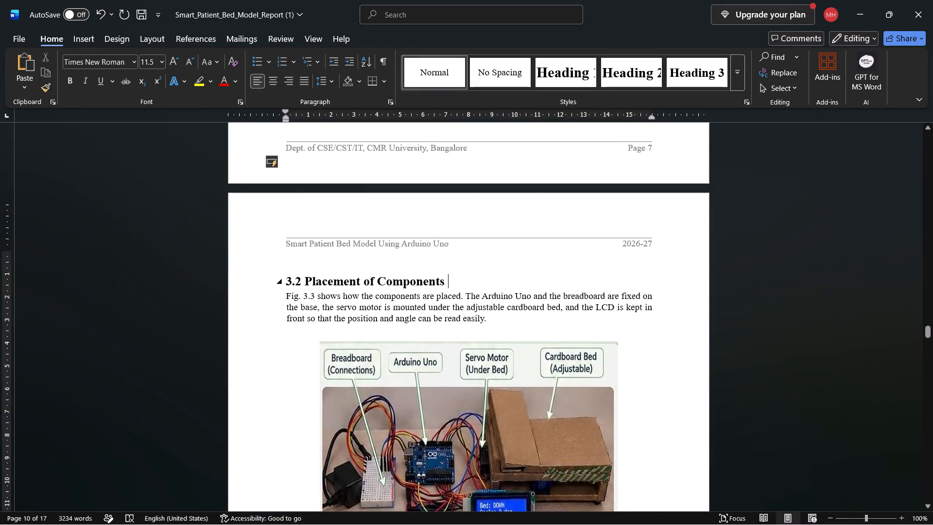
key(Return)
key(BackSpace)
Insert a new line directly below the "4. SOFTWARE DESCRIPTION" heading.
scroll(455, 287, up, 1)
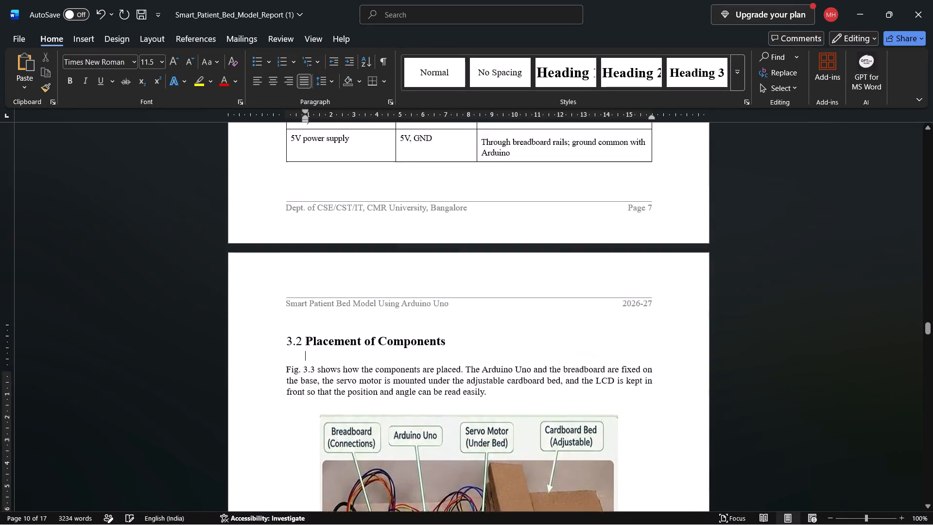
scroll(455, 287, up, 2)
scroll(455, 287, down, 4)
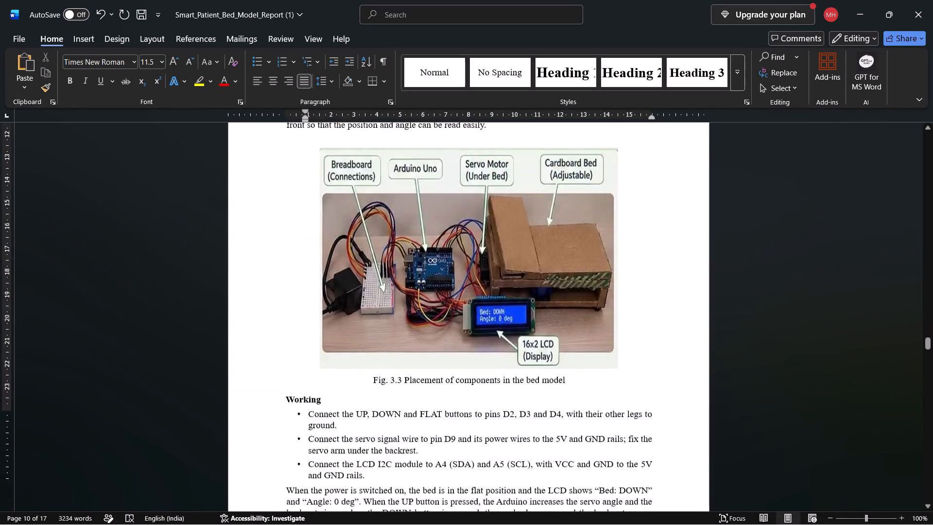
scroll(455, 287, down, 1)
scroll(455, 287, up, 1)
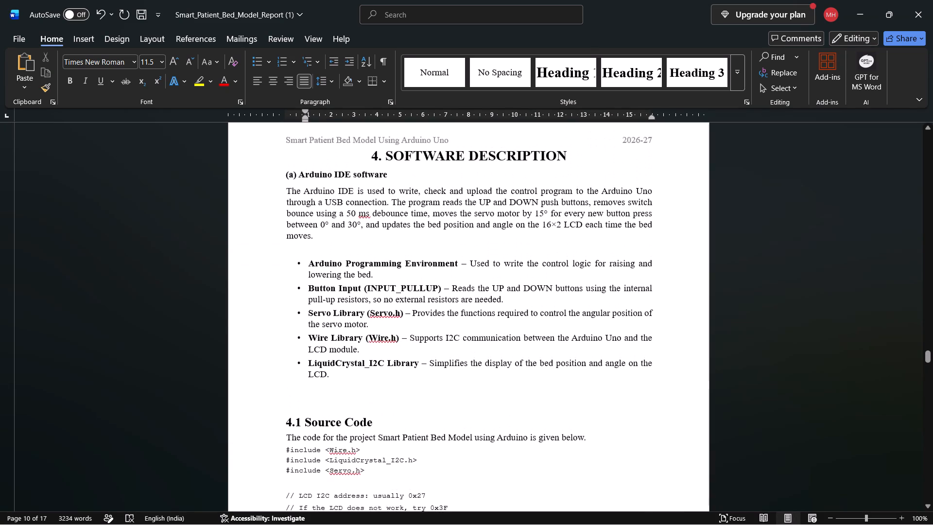
click(596, 161)
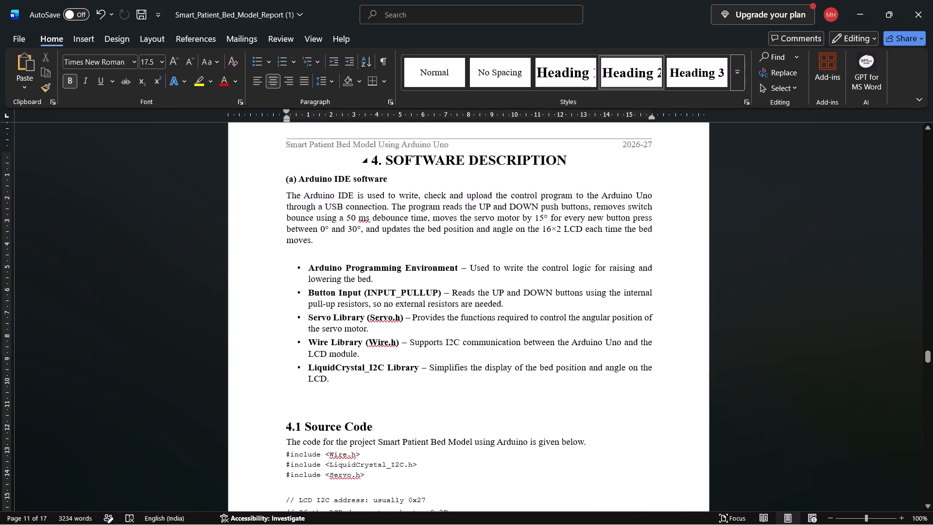
key(Return)
scroll(596, 161, left, 1)
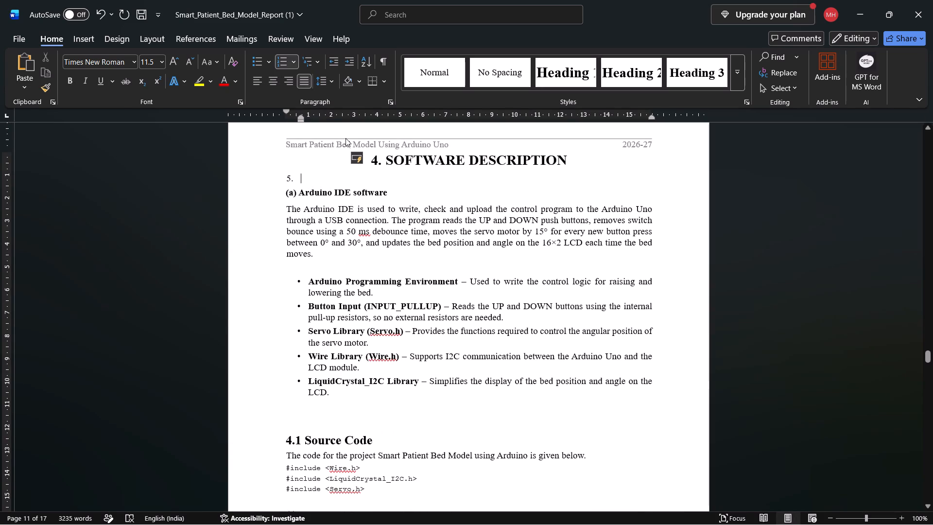
Insert an empty line above the "4. SOFTWARE DESCRIPTION" heading and clear its automatic numbering.
click(344, 153)
key(Return)
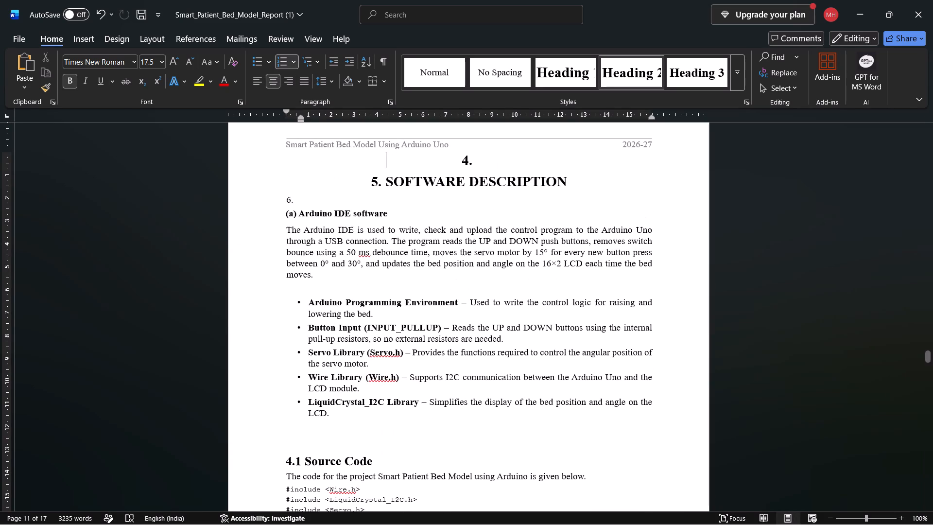
click(500, 158)
key(BackSpace)
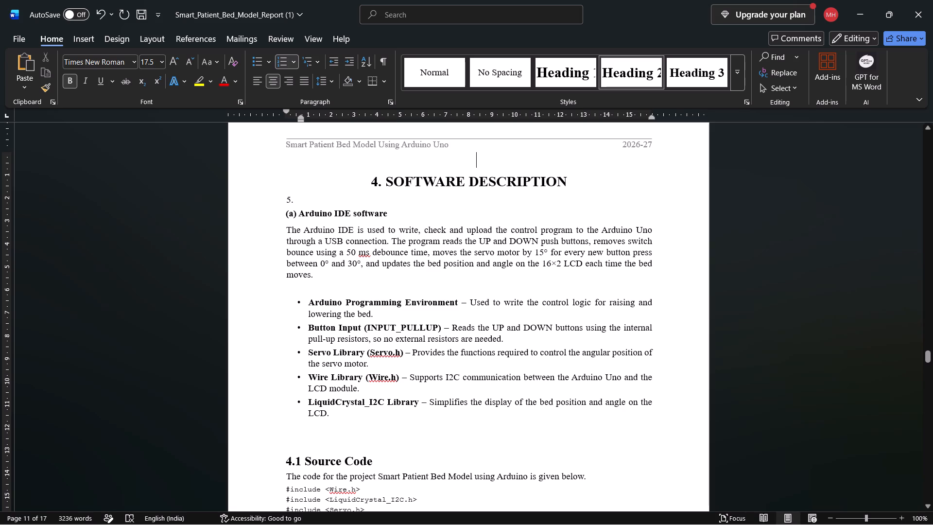
key(BackSpace)
key(BackSpace)
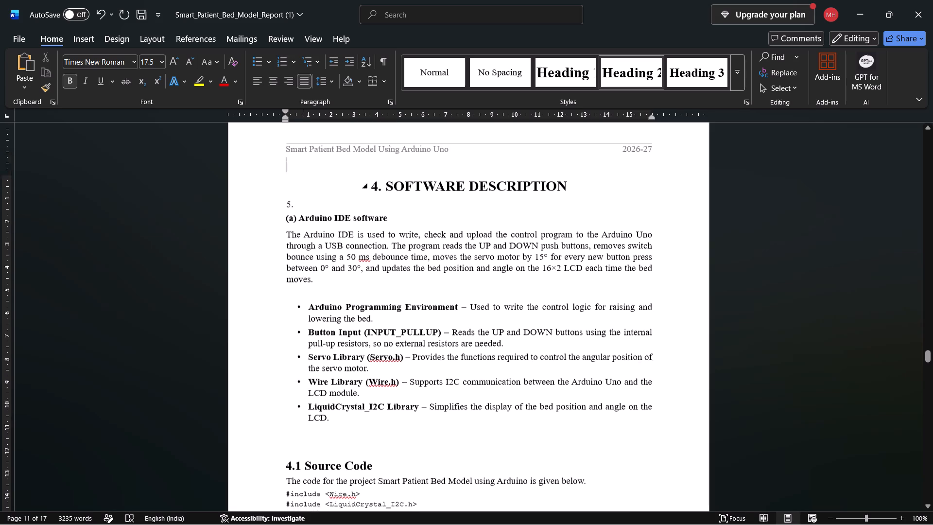
Remove the automatic list number from the empty line above "(a) Arduino IDE software".
click(372, 199)
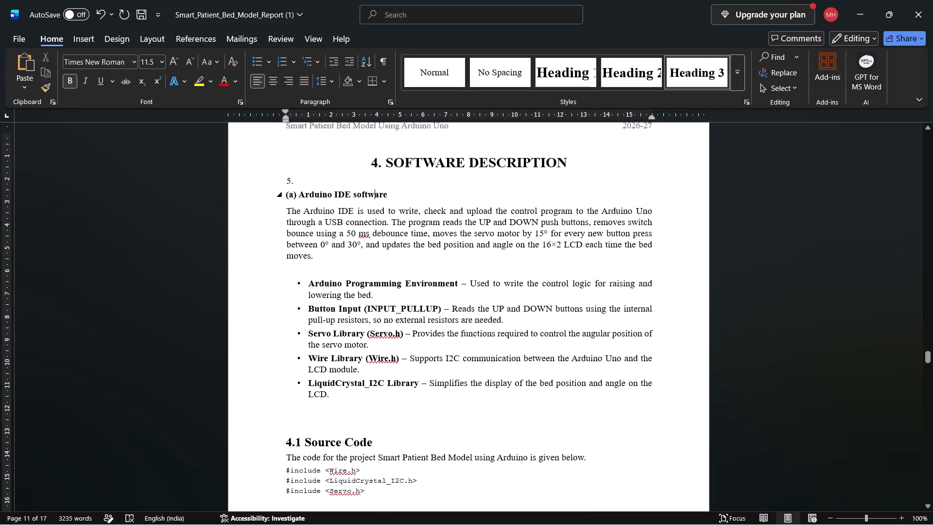
click(372, 185)
key(BackSpace)
Delete the semicolon after "lcd.print(bedAngle)" at the end of the source code on page 12.
scroll(372, 185, down, 1)
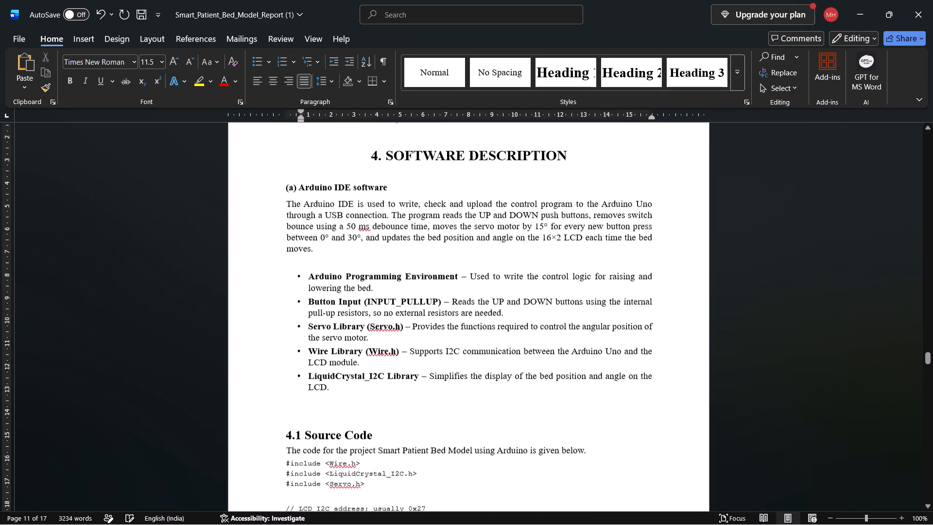
scroll(372, 185, down, 3)
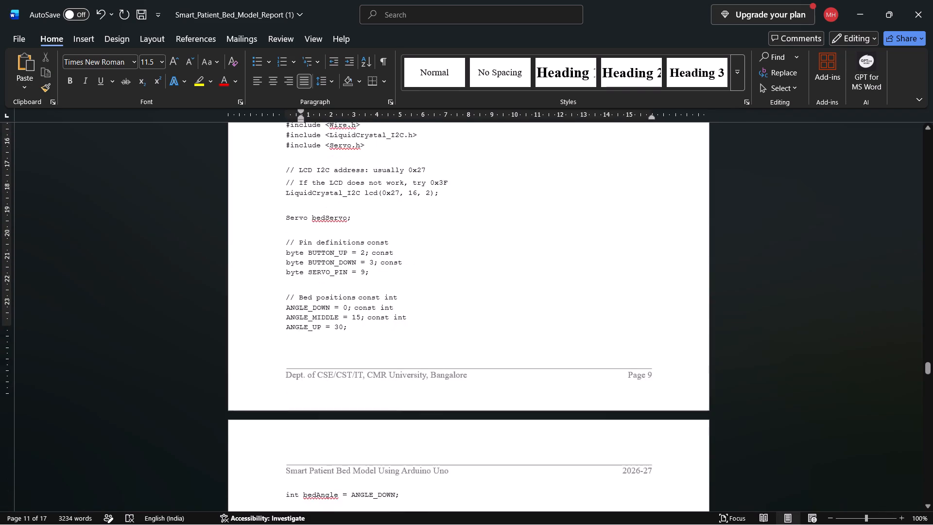
scroll(372, 185, down, 3)
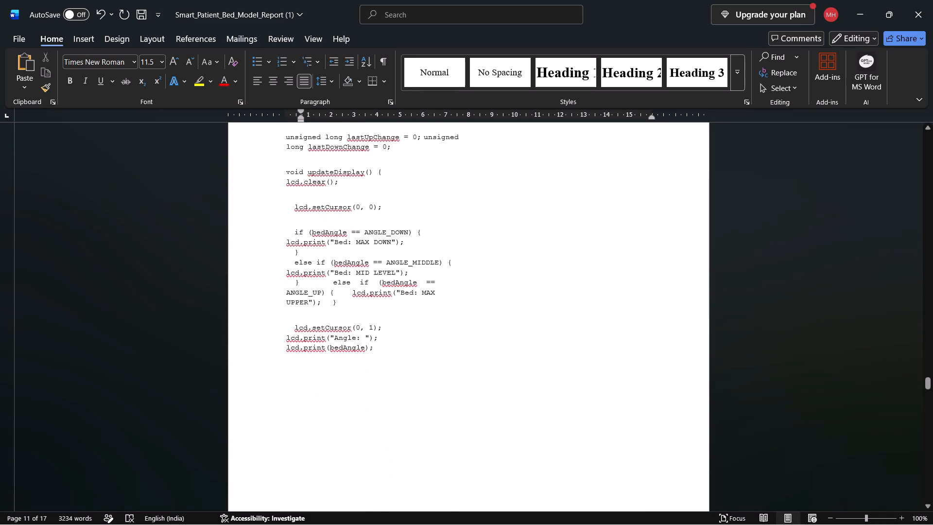
scroll(372, 185, down, 3)
scroll(372, 185, up, 1)
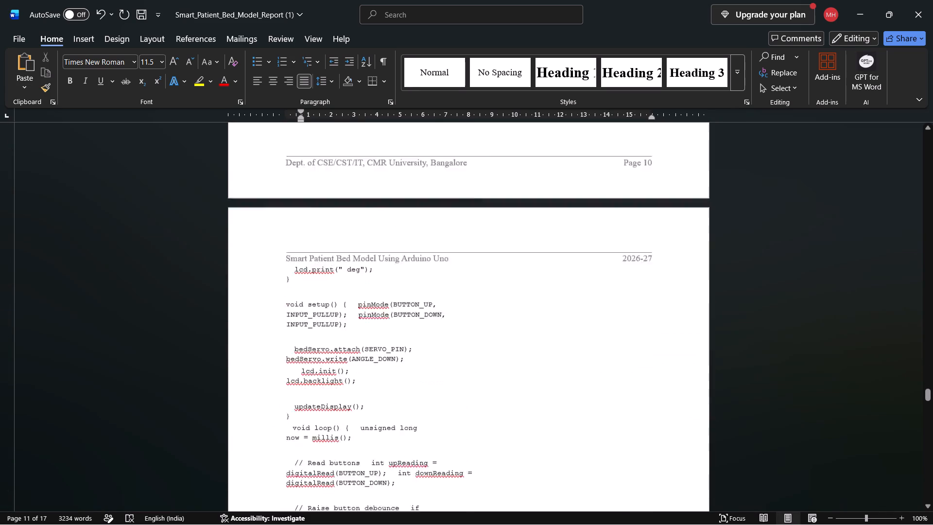
scroll(372, 185, up, 1)
click(372, 185)
key(BackSpace)
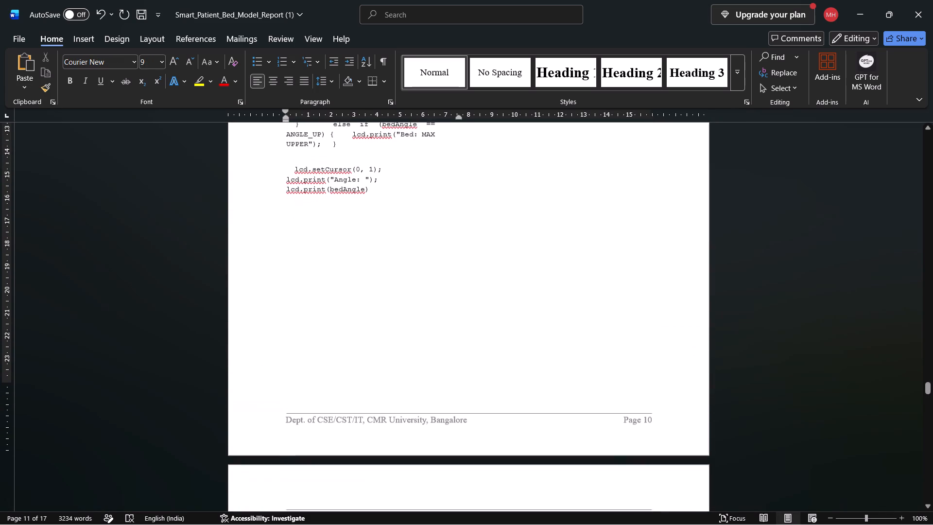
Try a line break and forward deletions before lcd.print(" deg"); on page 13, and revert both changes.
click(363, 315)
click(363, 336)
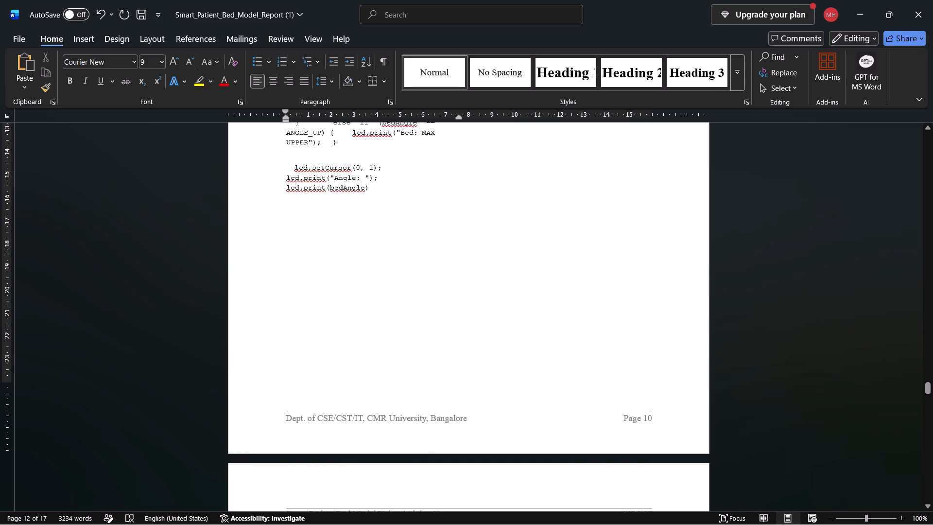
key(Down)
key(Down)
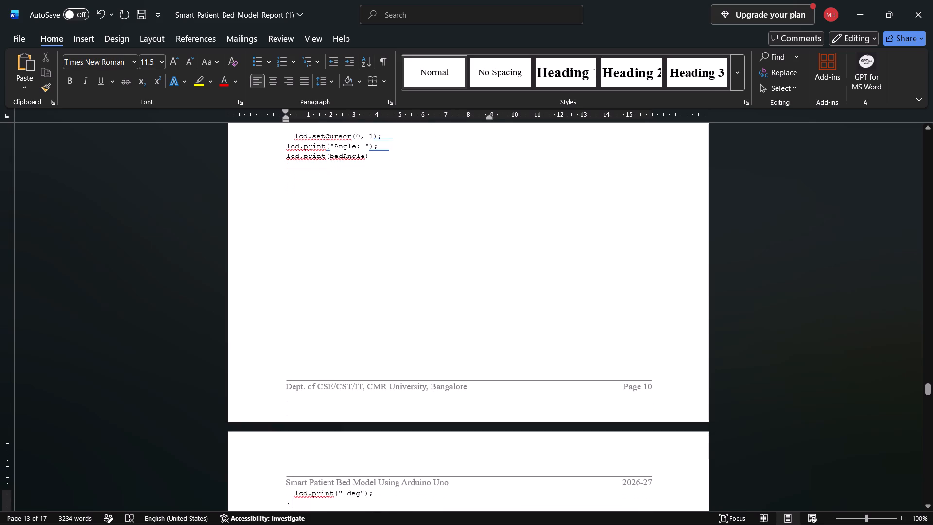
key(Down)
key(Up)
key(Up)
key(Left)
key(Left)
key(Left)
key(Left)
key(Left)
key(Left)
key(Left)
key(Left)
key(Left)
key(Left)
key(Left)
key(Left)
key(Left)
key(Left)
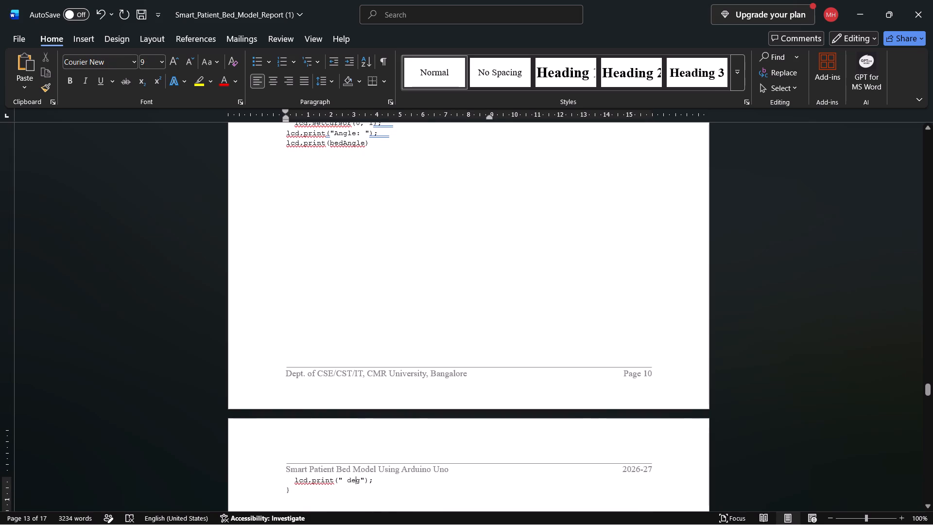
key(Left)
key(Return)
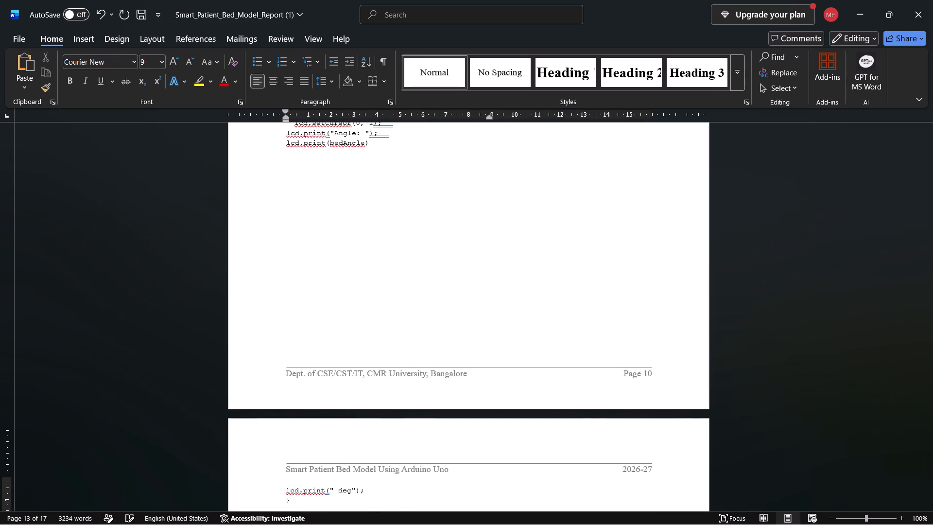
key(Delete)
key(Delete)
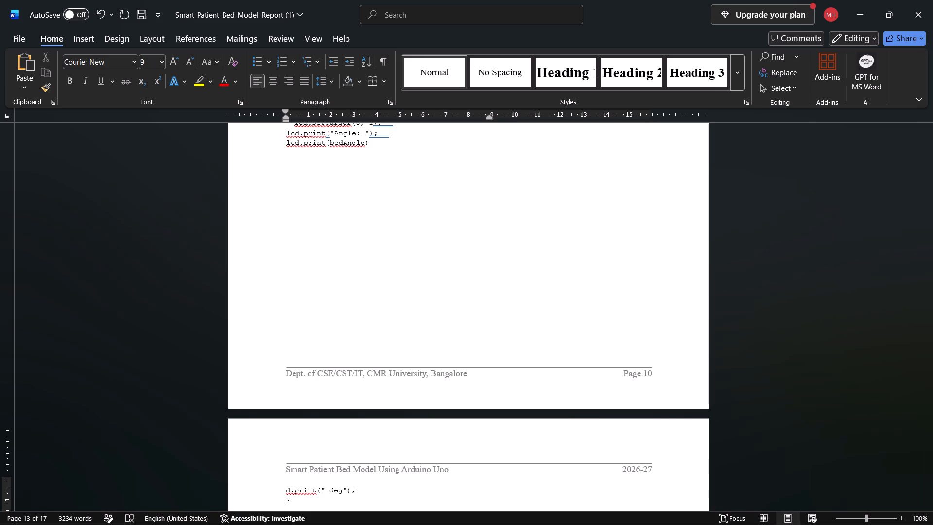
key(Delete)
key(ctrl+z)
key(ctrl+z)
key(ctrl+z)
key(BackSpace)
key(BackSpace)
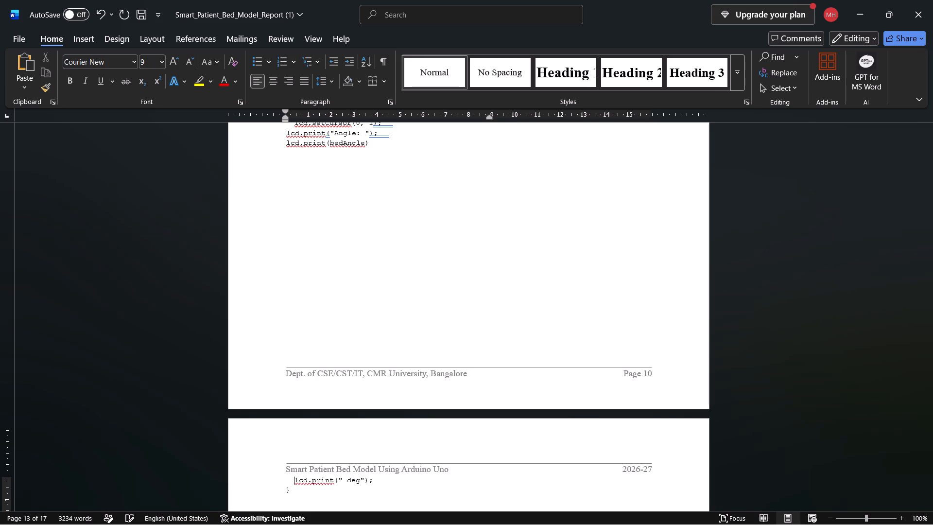
Remove the leading spaces before lcd.print(" deg"); at the start of page 13.
key(BackSpace)
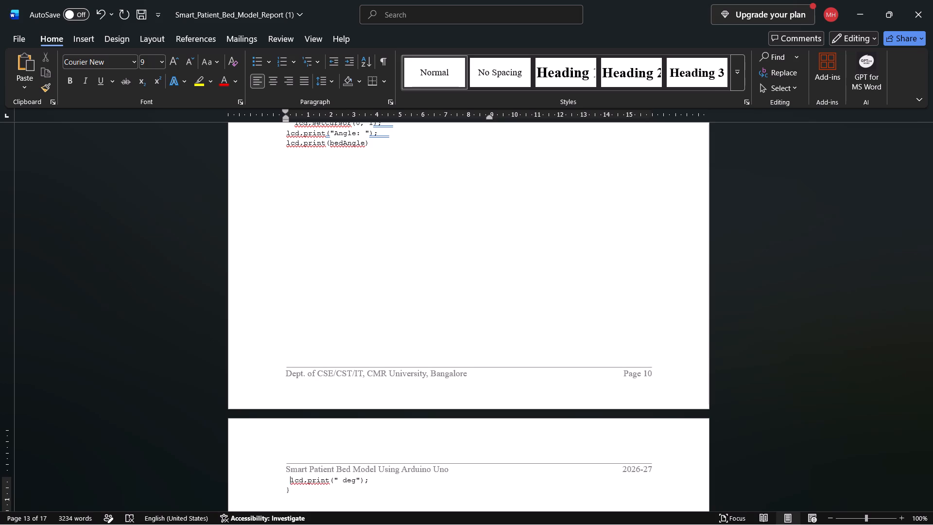
key(BackSpace)
key(BackSpace)
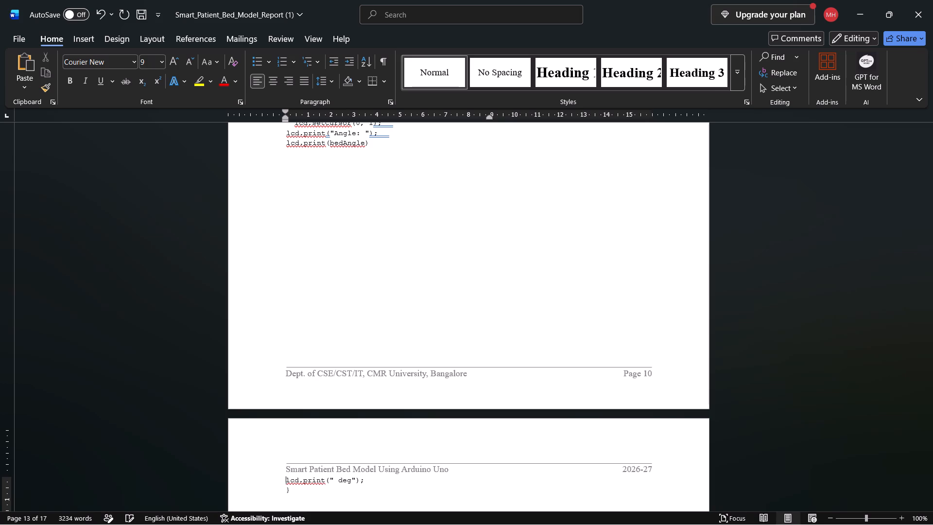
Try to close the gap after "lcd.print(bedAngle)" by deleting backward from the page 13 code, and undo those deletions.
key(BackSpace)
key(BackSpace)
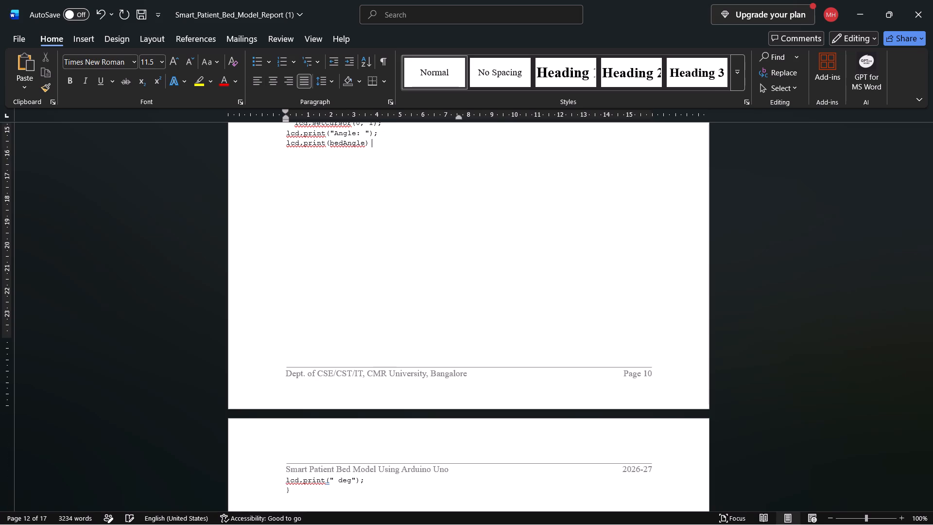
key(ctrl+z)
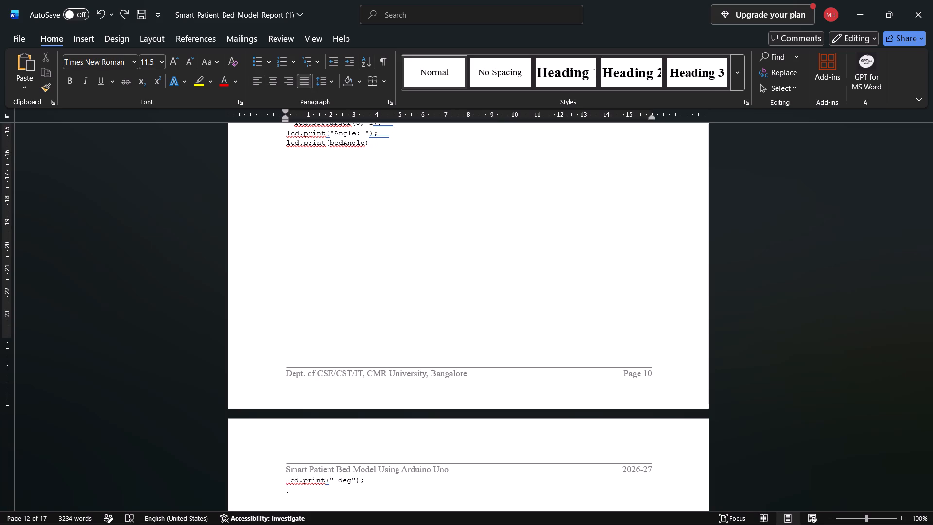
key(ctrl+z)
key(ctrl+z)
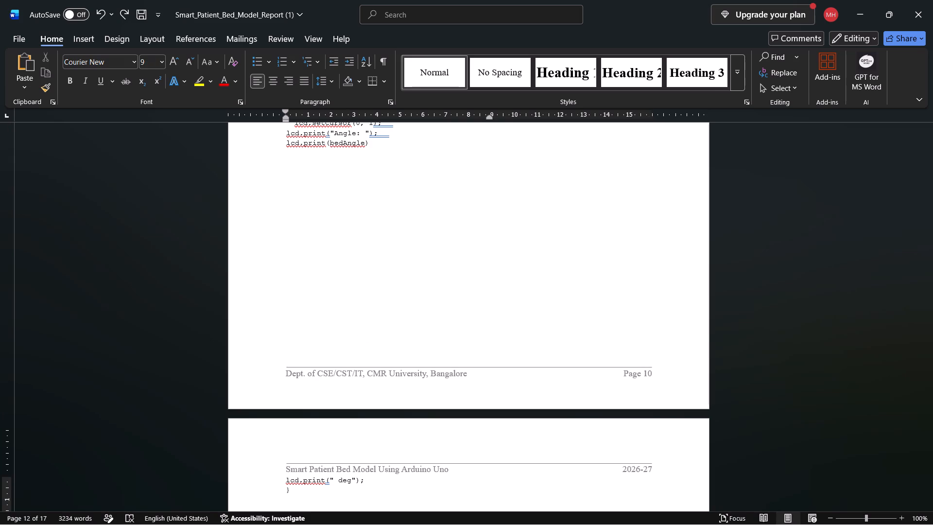
Insert a new line below "lcd.print(bedAngle)" in the blank area at the end of page 12.
scroll(339, 397, down, 2)
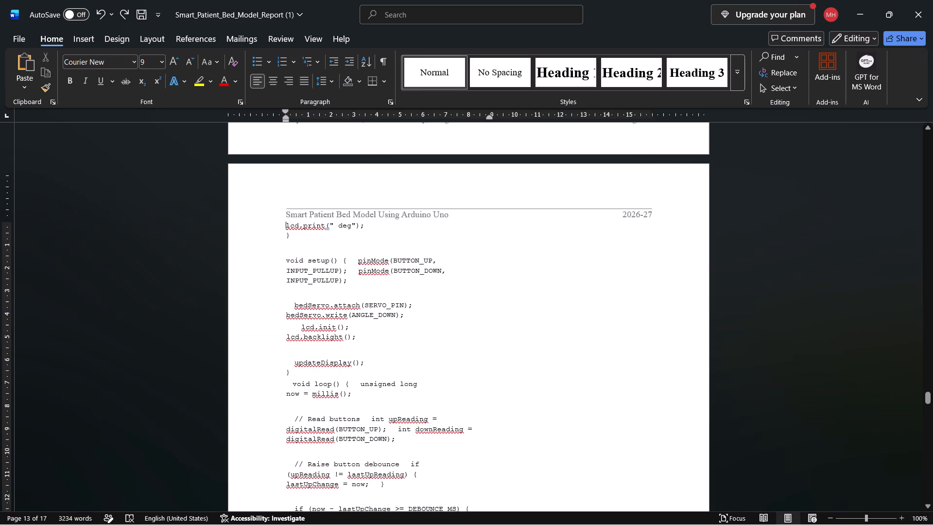
scroll(370, 339, up, 3)
click(370, 339)
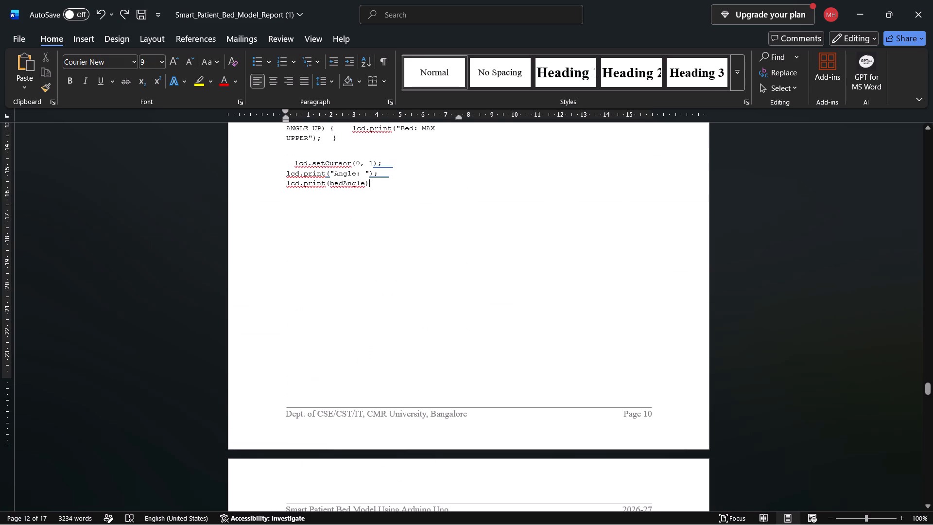
drag(370, 339, 340, 308)
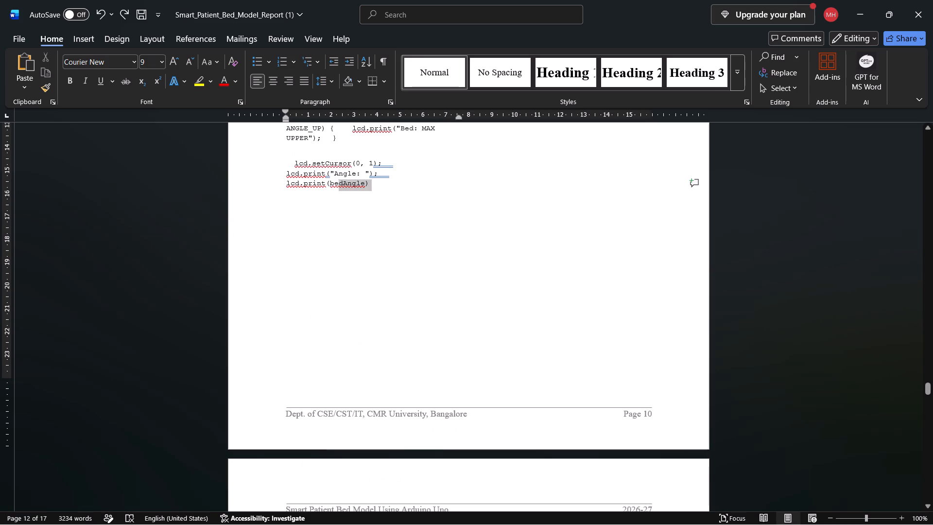
drag(340, 308, 386, 307)
click(503, 343)
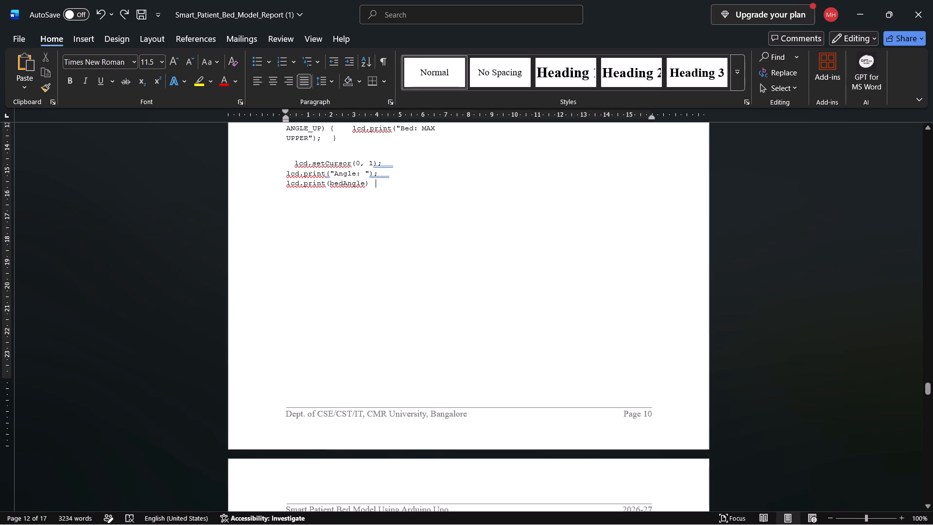
scroll(503, 343, down, 1)
click(503, 343)
key(Return)
Enter a row of repeated "d" filler characters on the new line below "lcd.print(bedAngle)" on page 12.
scroll(503, 343, up, 1)
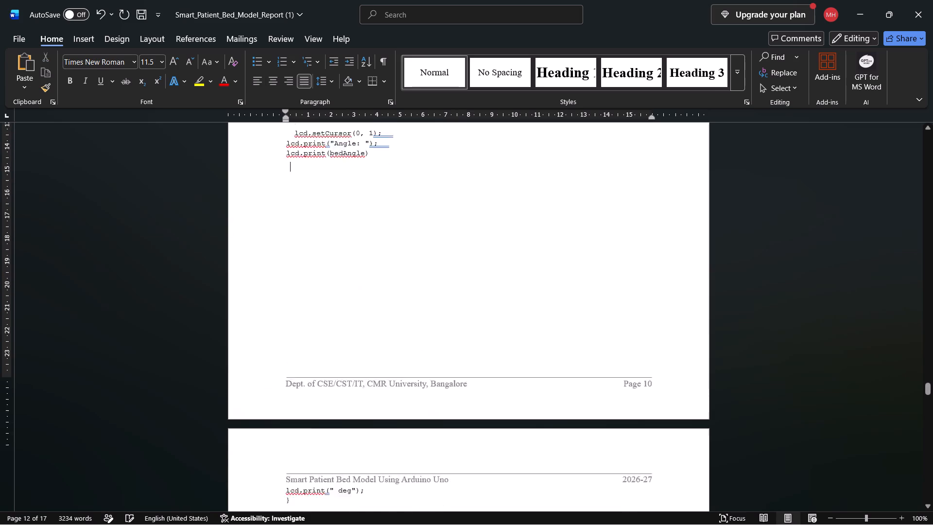
scroll(503, 343, up, 1)
key(d)
key(d)
key(d)
key(d)
key(d)
key(d)
key(d)
key(d)
key(d)
key(d)
key(d)
key(d)
key(d)
key(d)
key(d)
key(d)
key(d)
key(d)
key(d)
key(d)
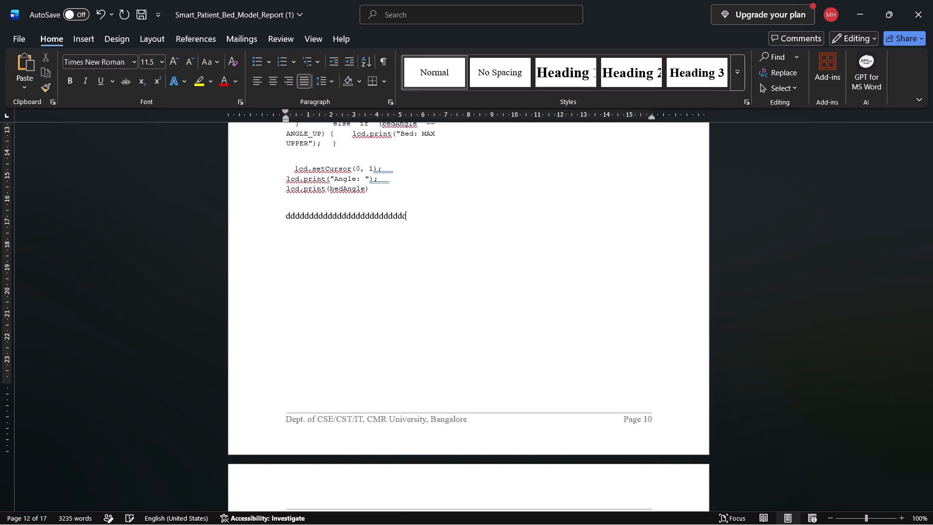
Enter repeated "d" filler characters after lcd.print(" deg"); at the start of page 13.
key(Down)
key(d)
key(d)
key(d)
key(d)
key(d)
key(d)
key(d)
key(d)
key(d)
key(d)
key(d)
key(d)
key(d)
key(d)
key(d)
key(d)
key(Up)
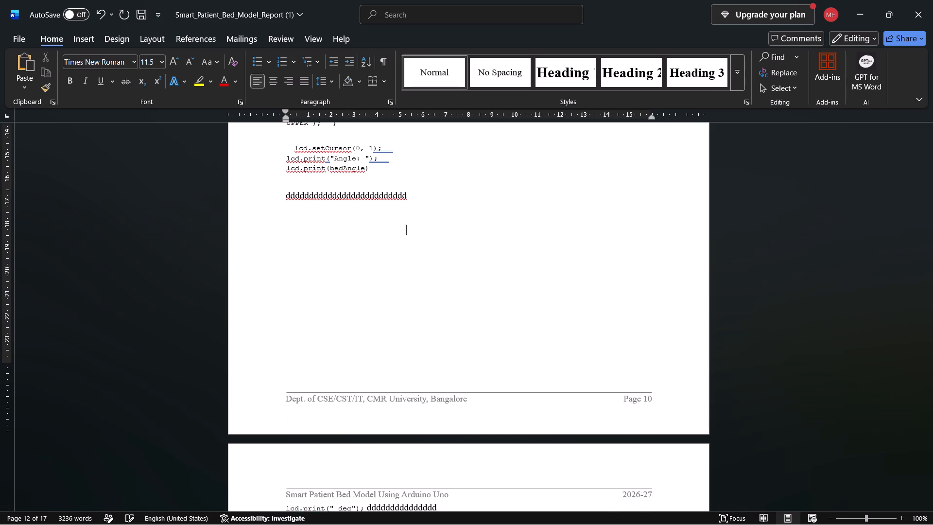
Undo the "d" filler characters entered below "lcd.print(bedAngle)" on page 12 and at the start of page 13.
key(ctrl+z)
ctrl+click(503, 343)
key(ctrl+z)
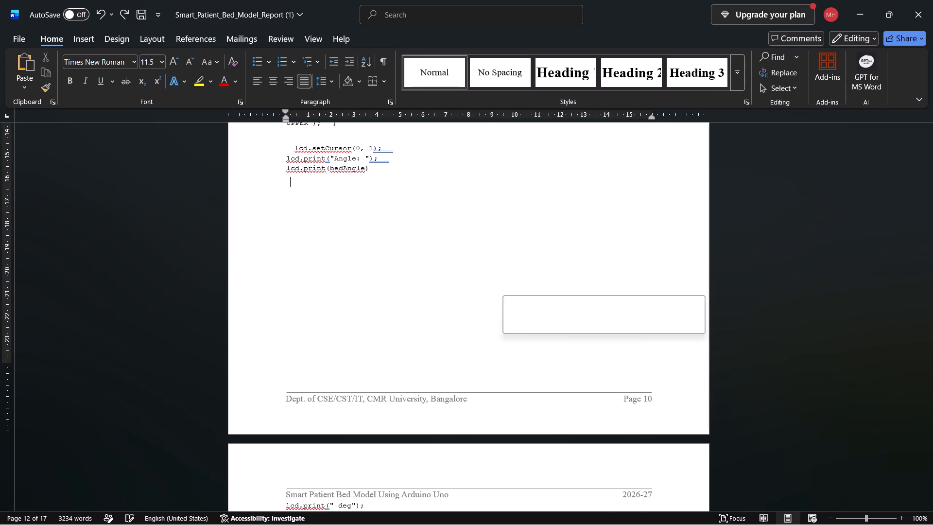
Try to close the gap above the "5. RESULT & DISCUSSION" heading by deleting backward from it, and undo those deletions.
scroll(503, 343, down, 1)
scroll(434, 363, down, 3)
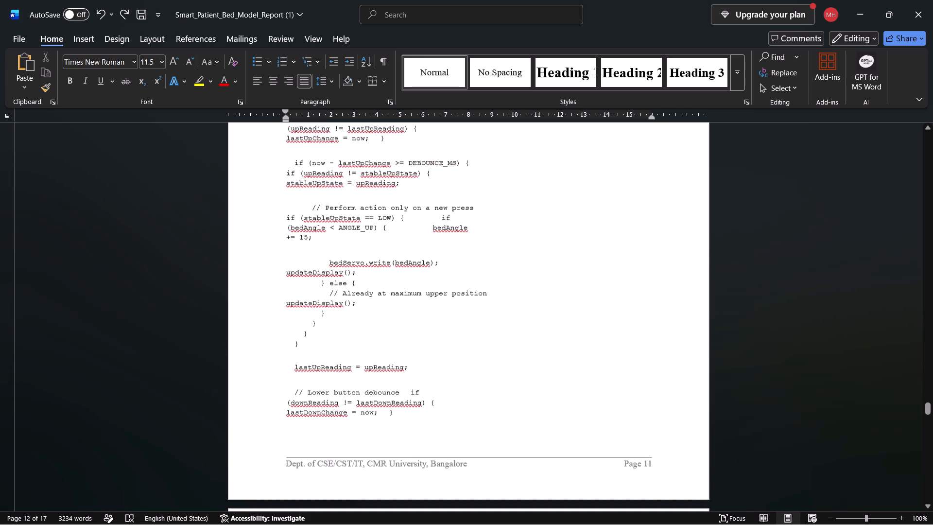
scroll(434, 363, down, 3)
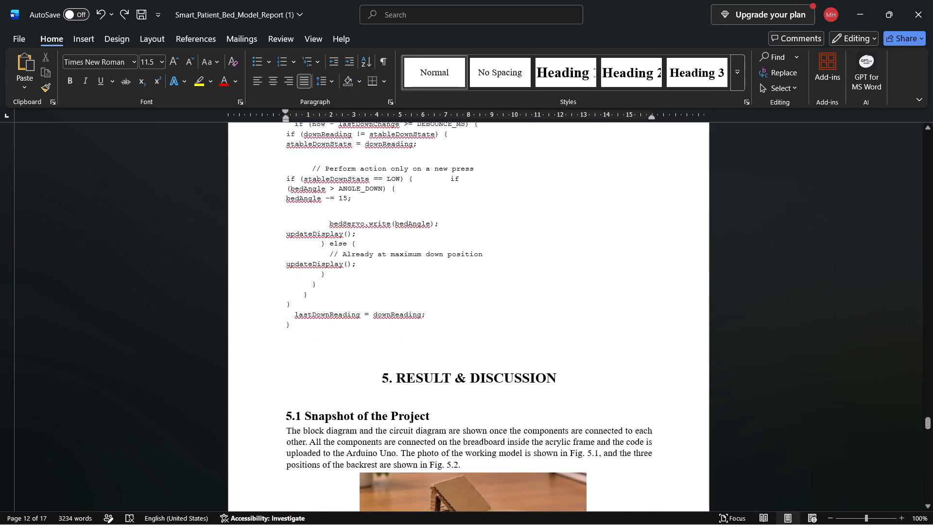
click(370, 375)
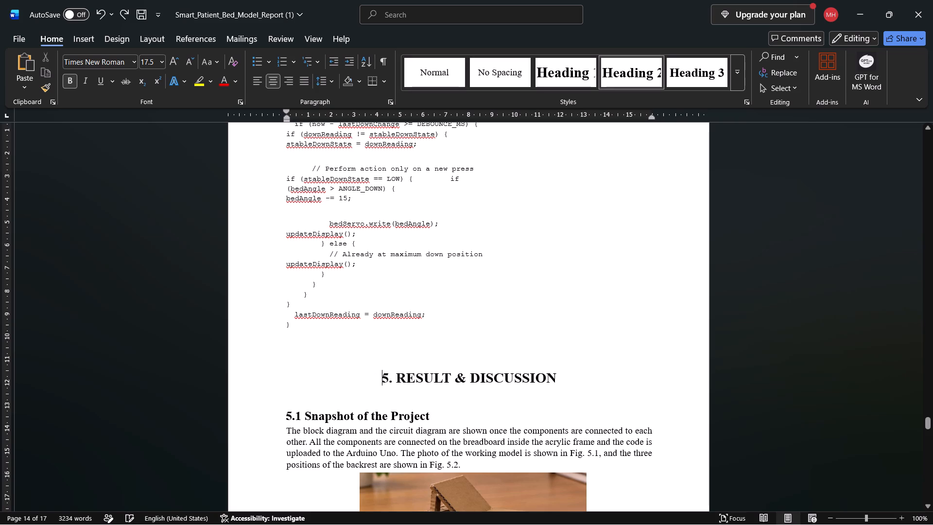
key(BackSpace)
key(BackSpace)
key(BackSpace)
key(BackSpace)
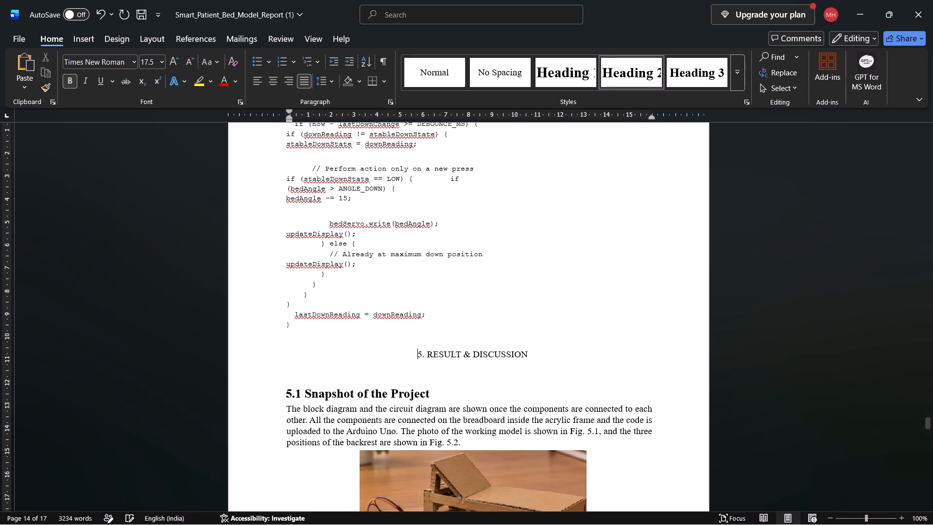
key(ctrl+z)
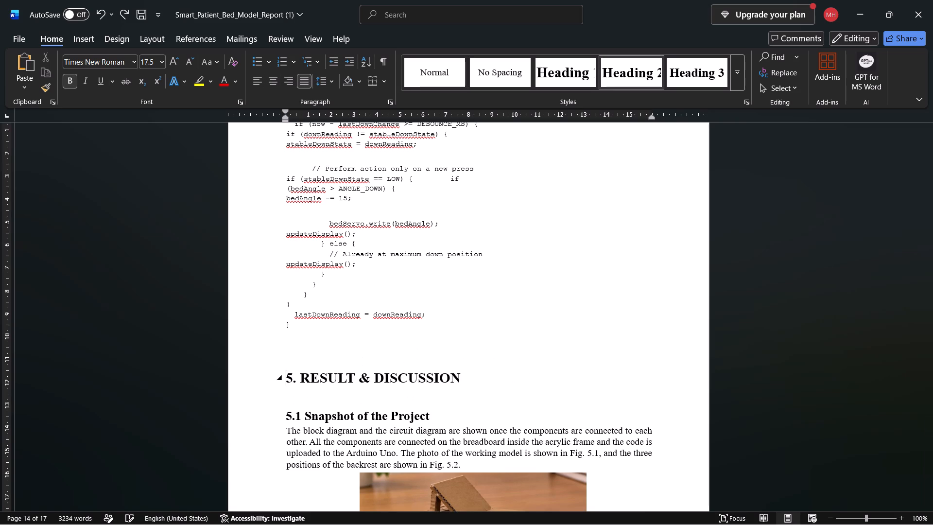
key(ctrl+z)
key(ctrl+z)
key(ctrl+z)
Insert a line break at the "4.1 Source Code" heading and delete backward once from there.
scroll(370, 375, up, 1)
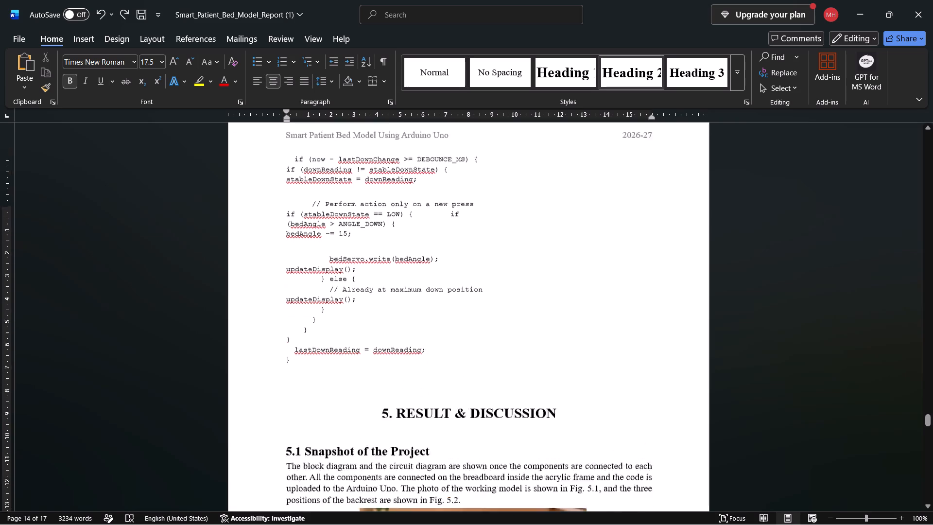
scroll(370, 375, up, 1)
scroll(398, 392, down, 1)
scroll(398, 392, up, 2)
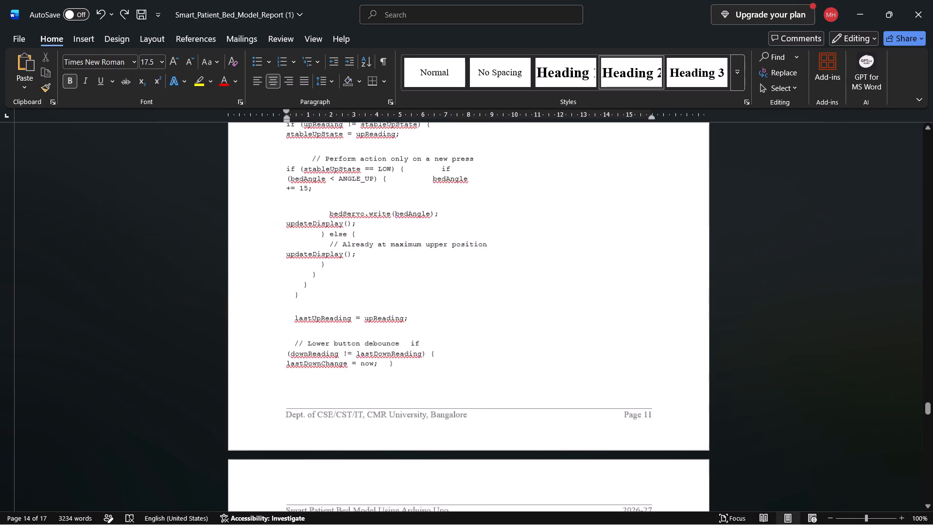
scroll(398, 392, up, 3)
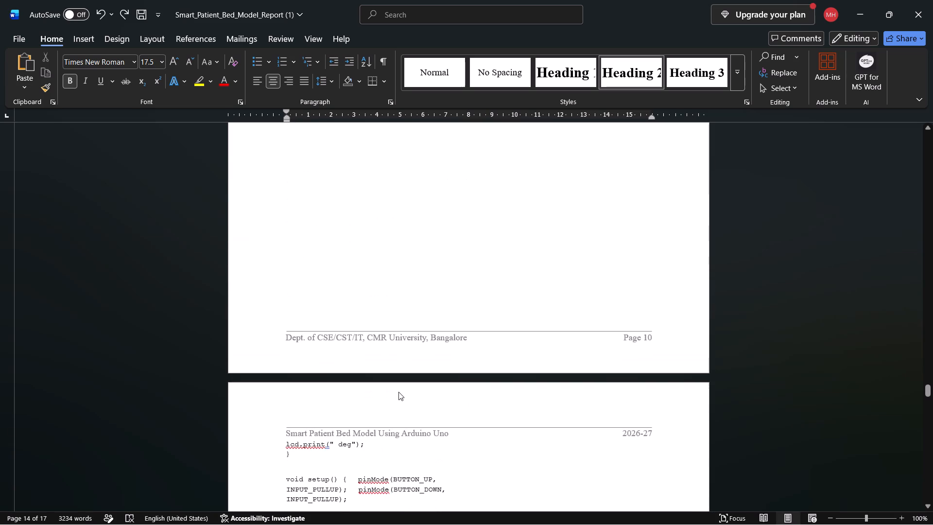
scroll(372, 420, up, 3)
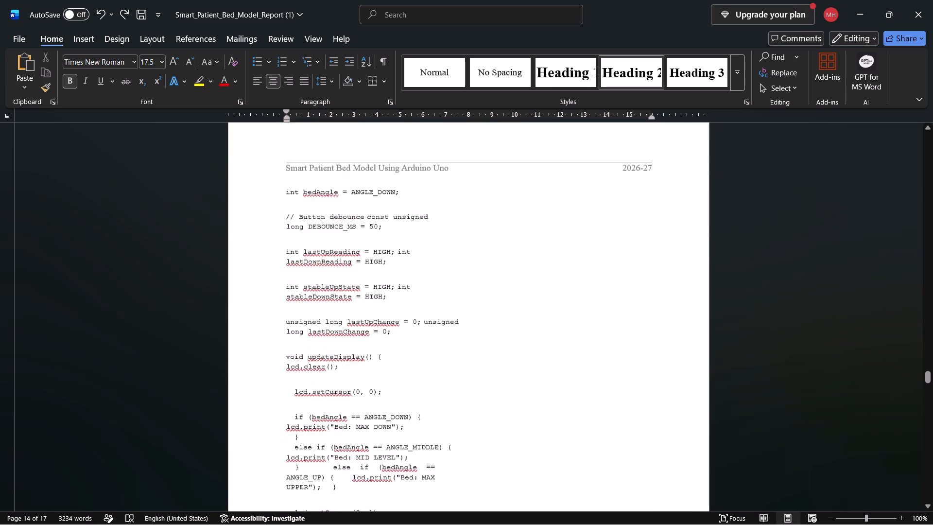
scroll(372, 420, up, 4)
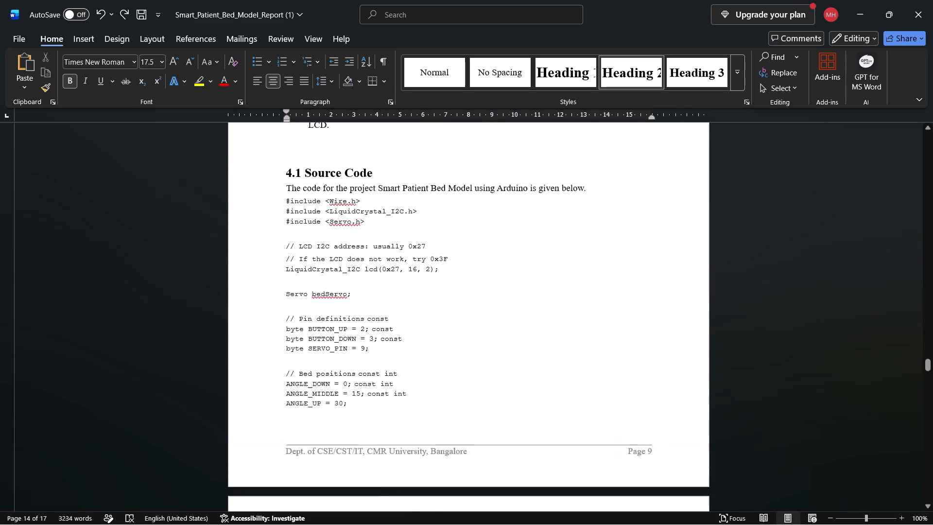
scroll(372, 420, up, 1)
click(430, 220)
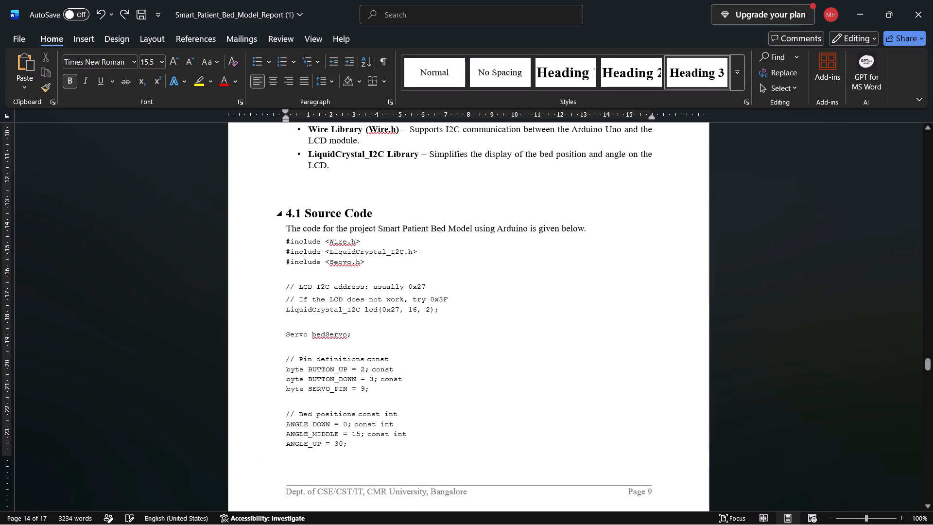
key(Return)
key(BackSpace)
Examine how the source code after section 4.1 flows across the page breaks and where the blank area falls.
scroll(430, 220, down, 1)
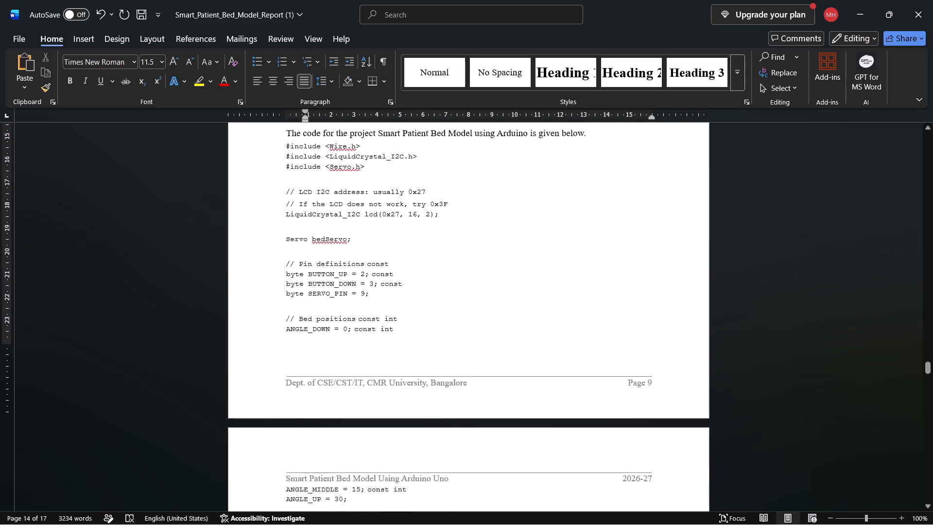
scroll(430, 220, down, 4)
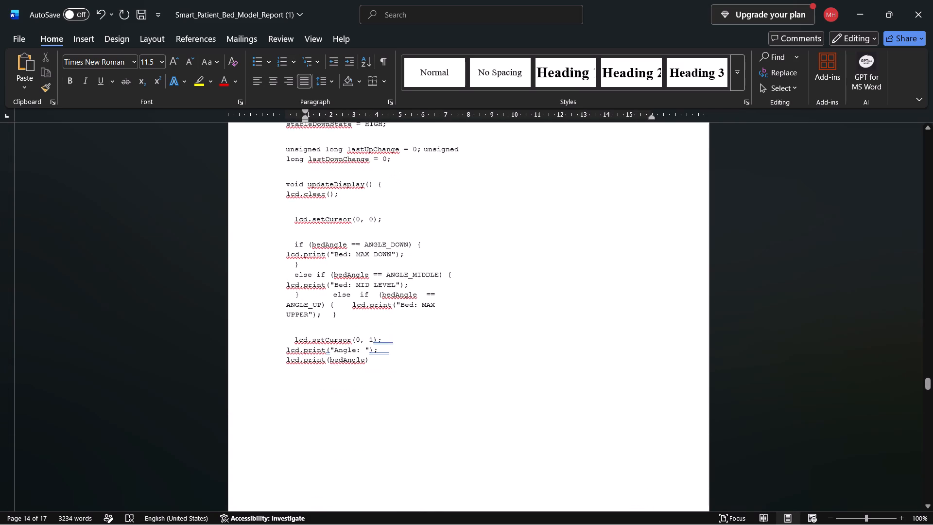
scroll(430, 220, down, 1)
scroll(460, 284, down, 1)
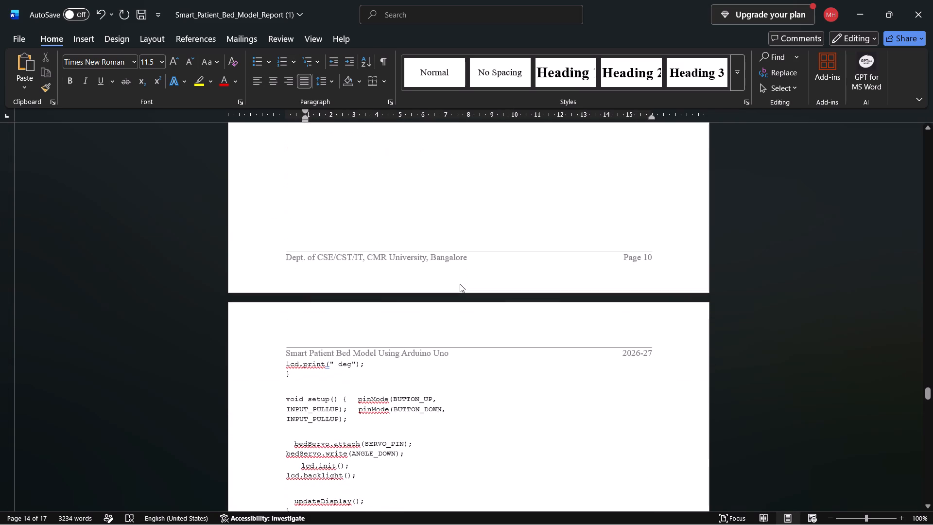
scroll(460, 284, up, 2)
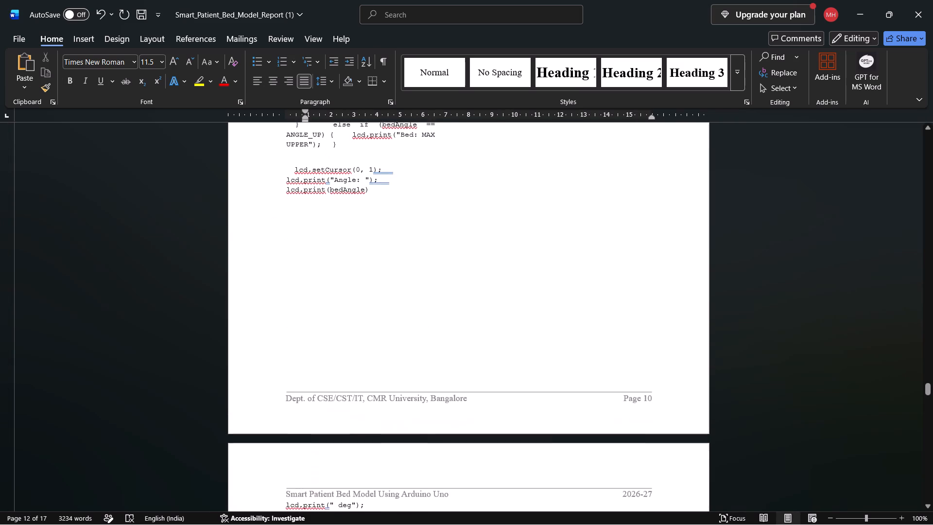
scroll(460, 284, up, 2)
scroll(462, 271, down, 2)
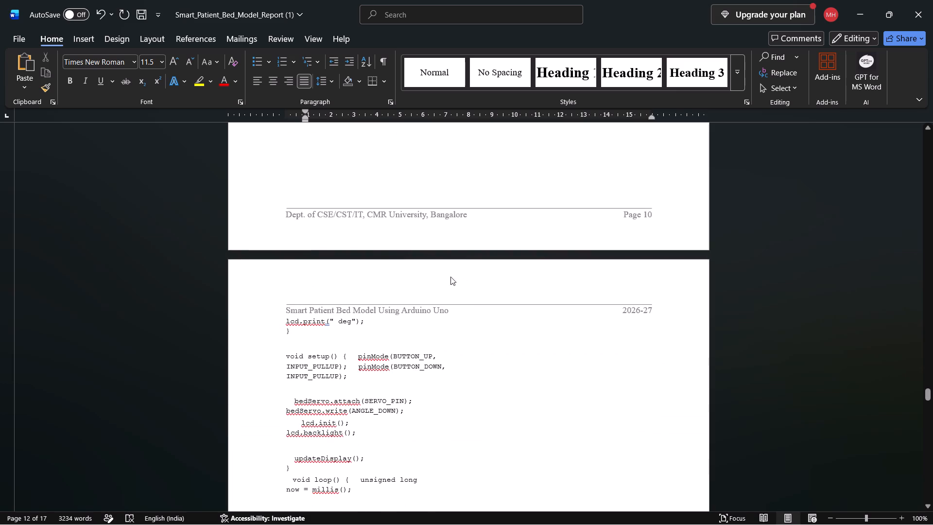
Copy the lcd.print(" deg"); line and its closing brace from the start of page 13 to below "lcd.print(bedAngle)" on page 12.
drag(355, 343, 354, 343)
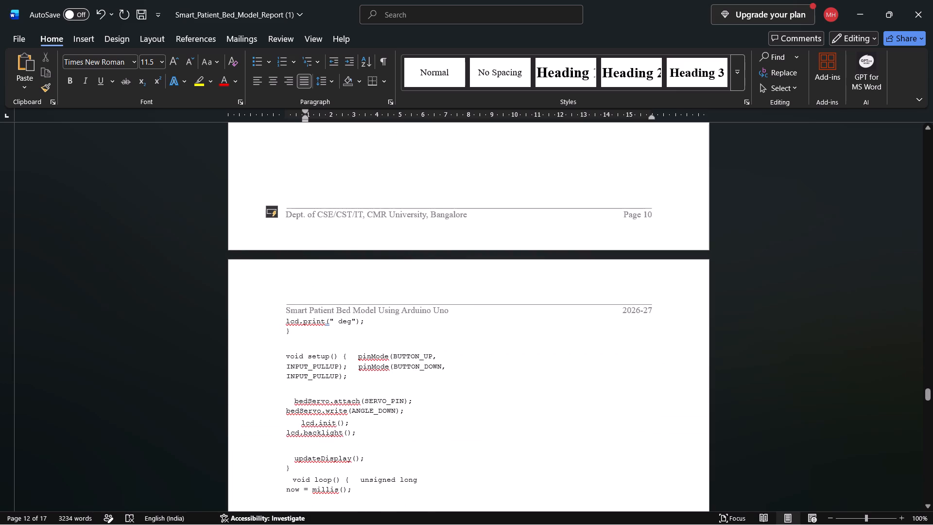
drag(354, 343, 282, 316)
key(ctrl+c)
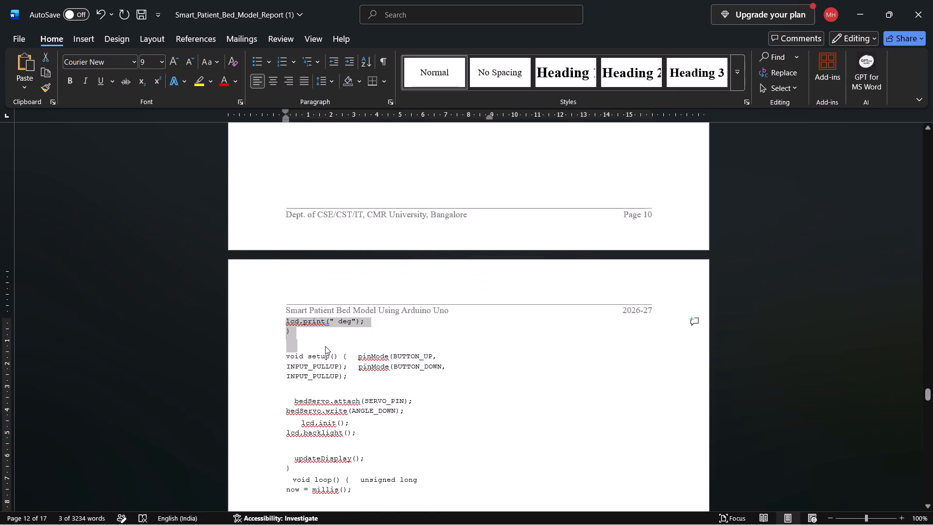
scroll(325, 346, up, 2)
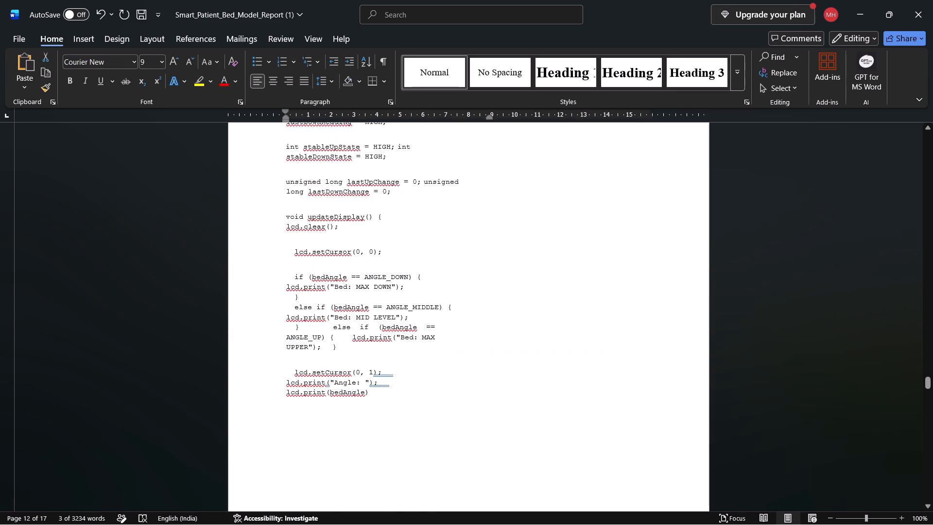
click(324, 398)
click(324, 402)
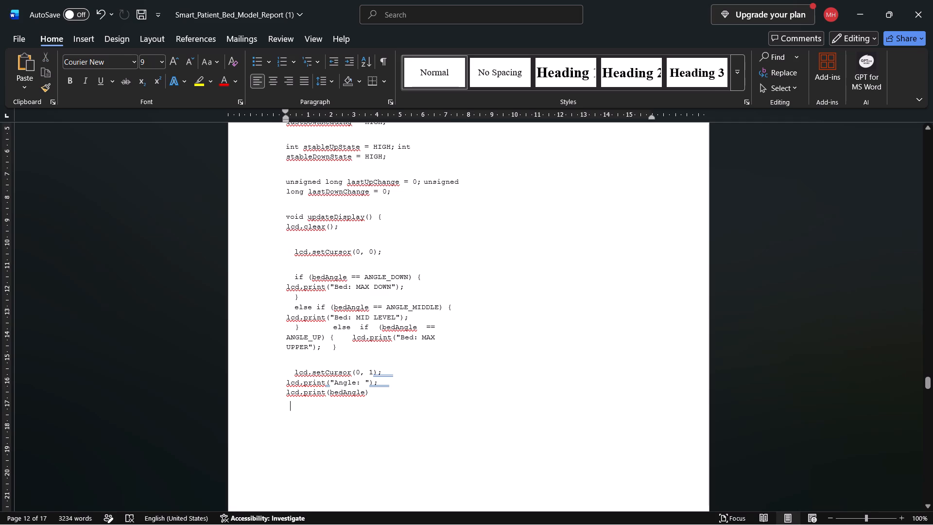
key(ctrl+v)
Delete the original lcd.print(" deg"); line and closing brace from the start of page 13.
scroll(324, 402, down, 1)
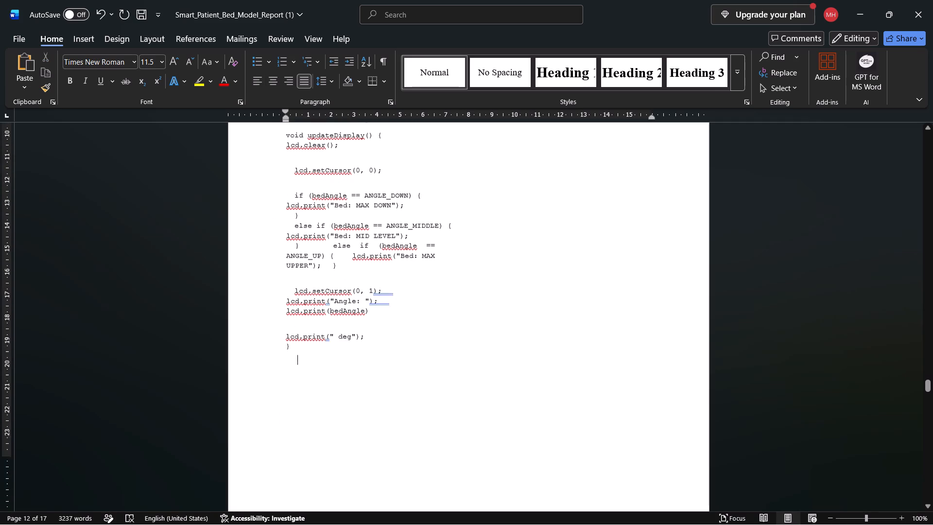
scroll(324, 402, down, 1)
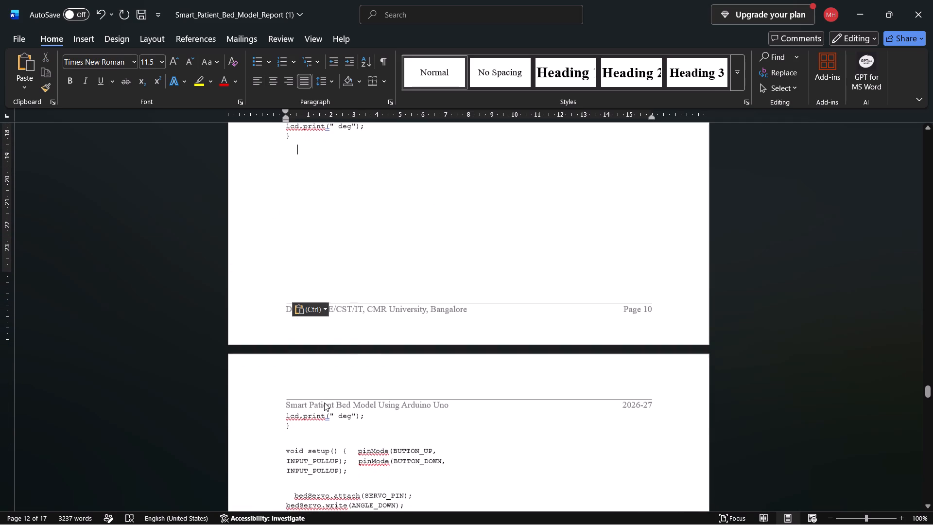
click(324, 437)
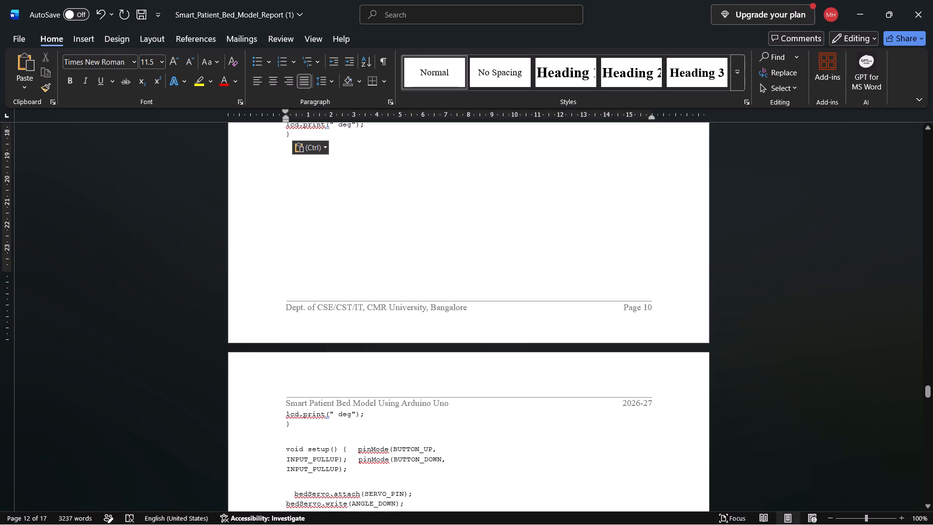
key(BackSpace)
key(BackSpace)
key(BackSpace)
key(BackSpace)
key(BackSpace)
key(BackSpace)
key(BackSpace)
key(BackSpace)
key(BackSpace)
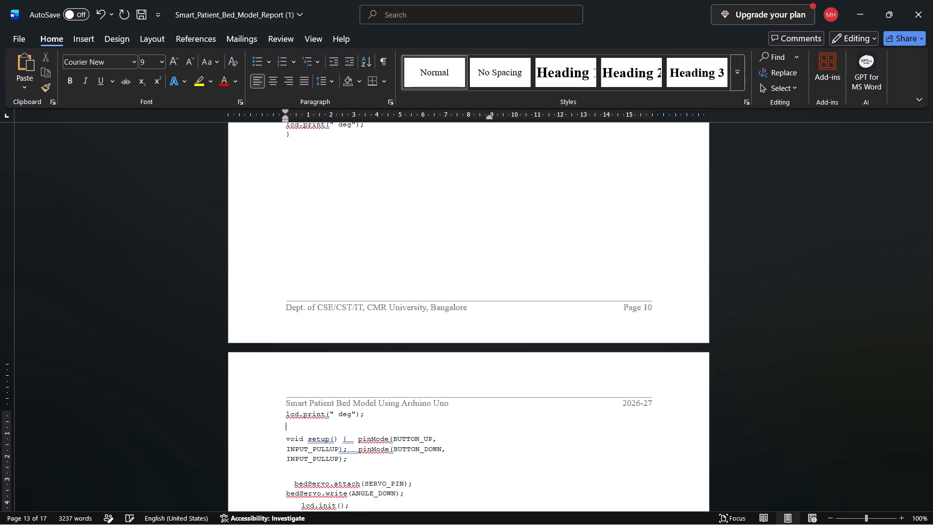
key(BackSpace)
key(BackSpace)
key(BackSpace)
key(BackSpace)
key(BackSpace)
key(BackSpace)
key(BackSpace)
key(BackSpace)
key(BackSpace)
key(BackSpace)
key(BackSpace)
key(BackSpace)
key(BackSpace)
key(BackSpace)
key(BackSpace)
key(BackSpace)
key(BackSpace)
key(BackSpace)
key(BackSpace)
key(BackSpace)
key(BackSpace)
key(BackSpace)
key(BackSpace)
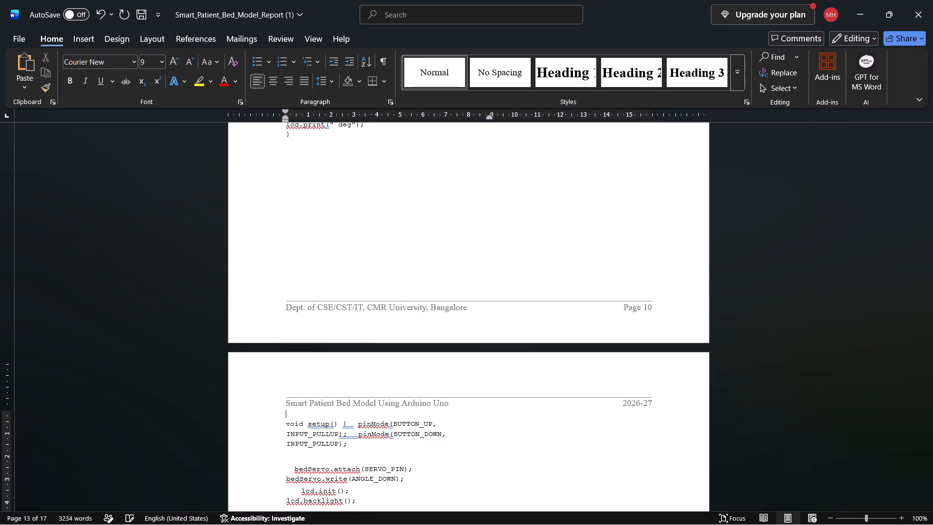
Remove the blank line above "void setup()" at the start of page 13.
scroll(324, 437, down, 1)
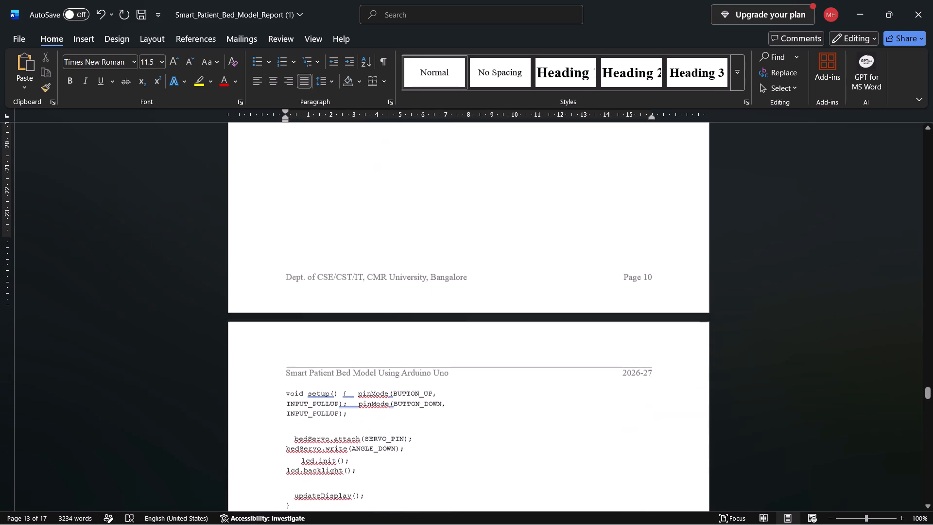
scroll(324, 437, down, 1)
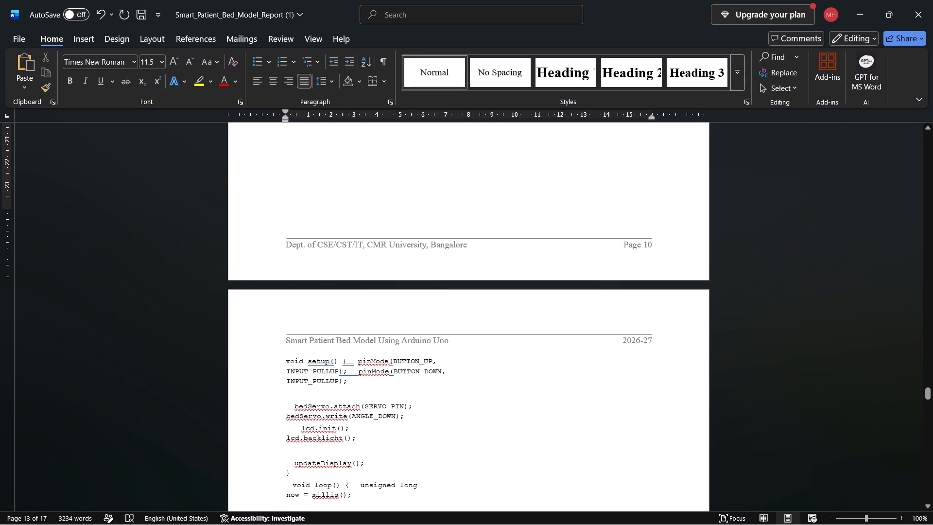
click(285, 360)
key(BackSpace)
key(BackSpace)
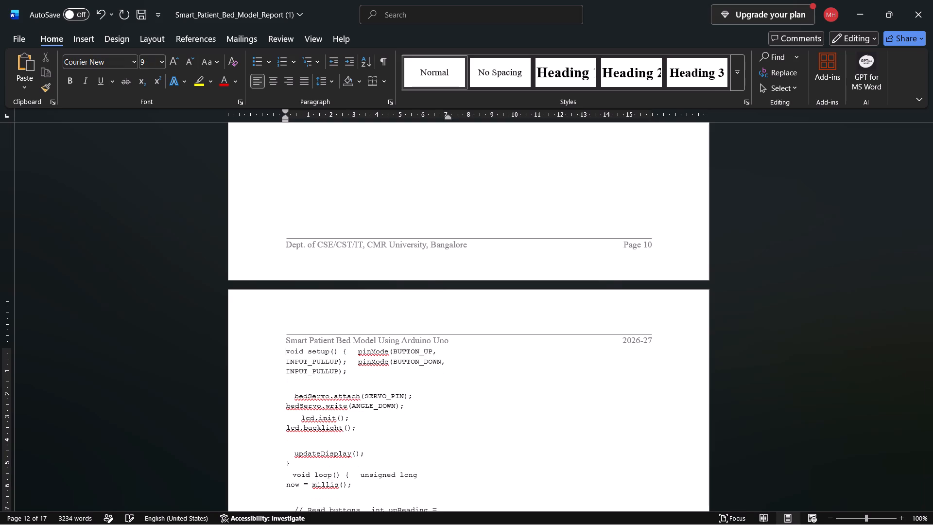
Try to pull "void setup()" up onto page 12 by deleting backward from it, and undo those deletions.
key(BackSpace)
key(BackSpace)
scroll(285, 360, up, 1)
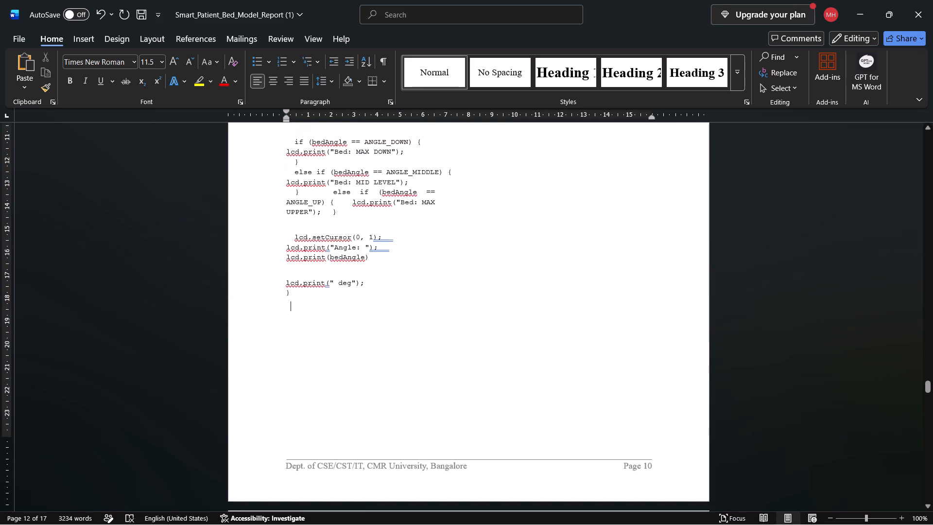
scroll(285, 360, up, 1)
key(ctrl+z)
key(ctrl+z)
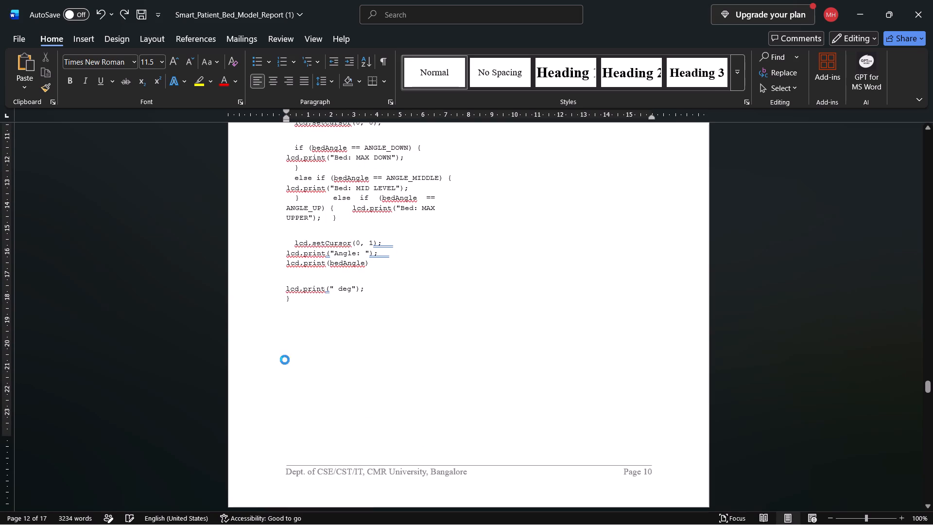
Copy the "void setup()" lines with both pinMode calls from the start of page 13 to a new line below the closing brace on page 12.
scroll(285, 360, down, 2)
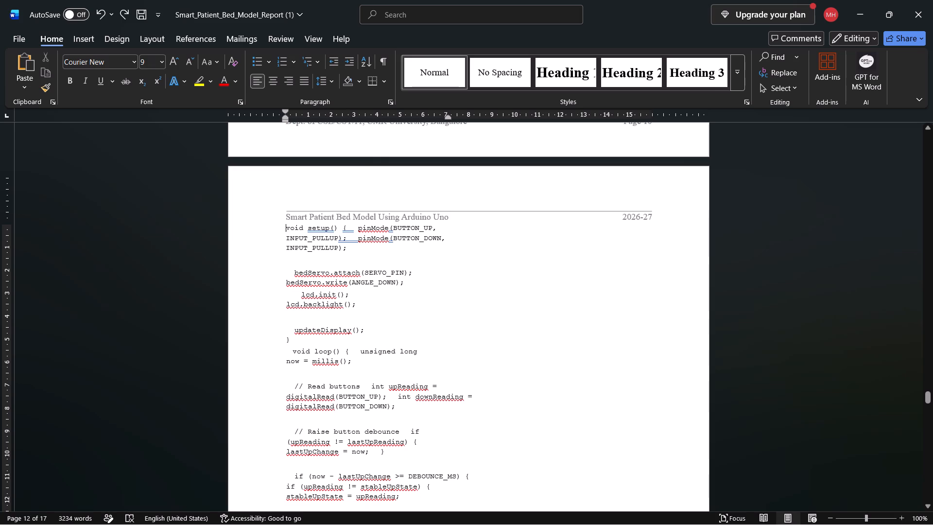
drag(353, 251, 282, 226)
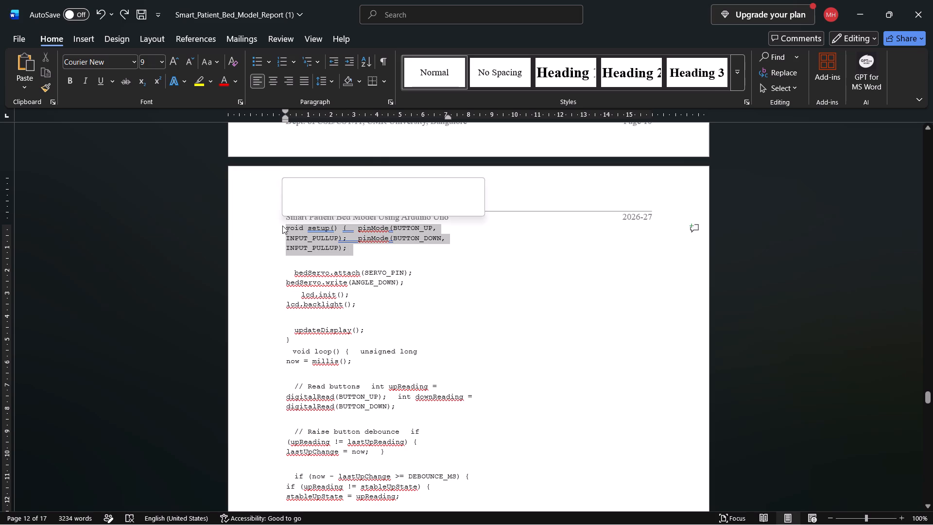
key(ctrl+c)
scroll(318, 250, up, 2)
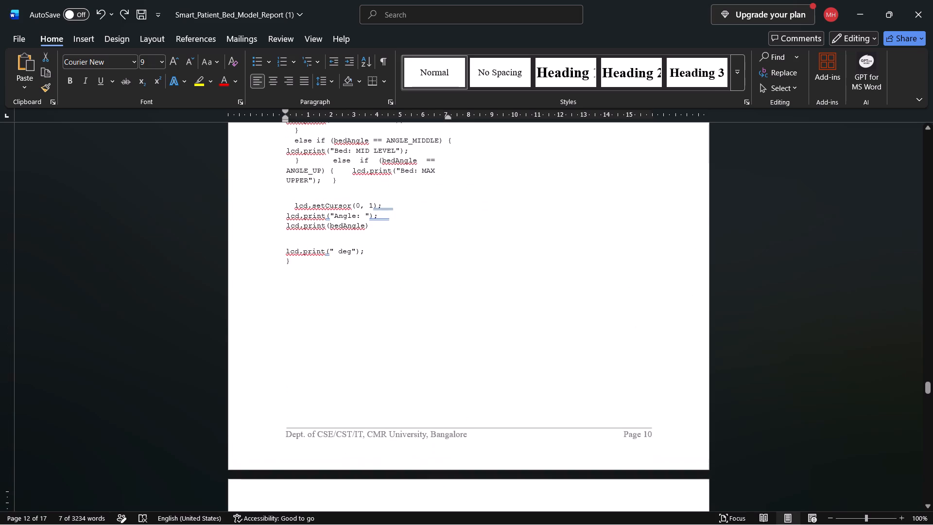
click(318, 268)
key(Return)
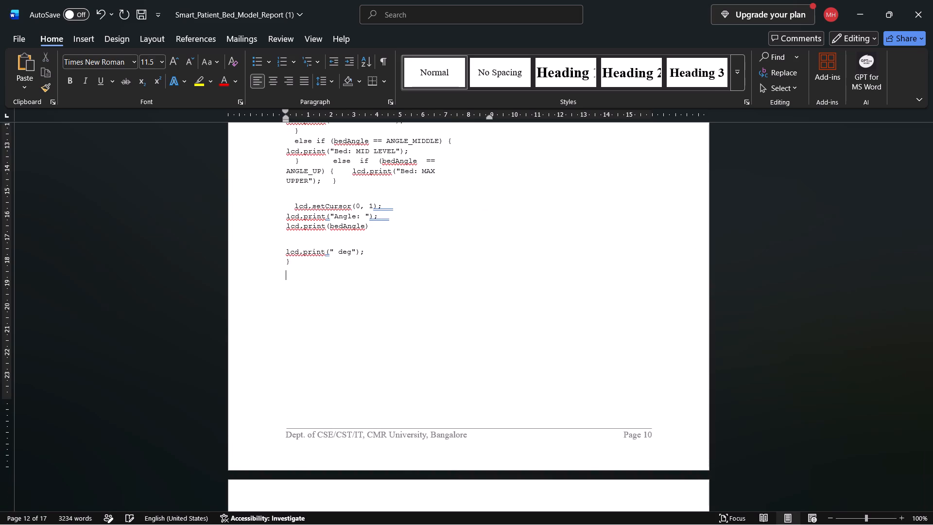
key(ctrl+v)
Delete the original "void setup()" and pinMode lines from the start of page 13.
scroll(318, 268, down, 2)
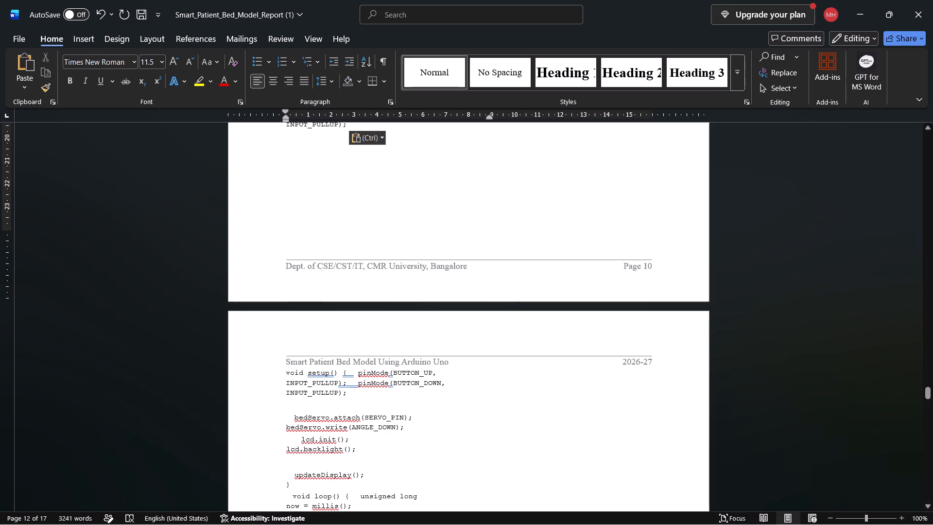
drag(350, 396, 291, 364)
key(BackSpace)
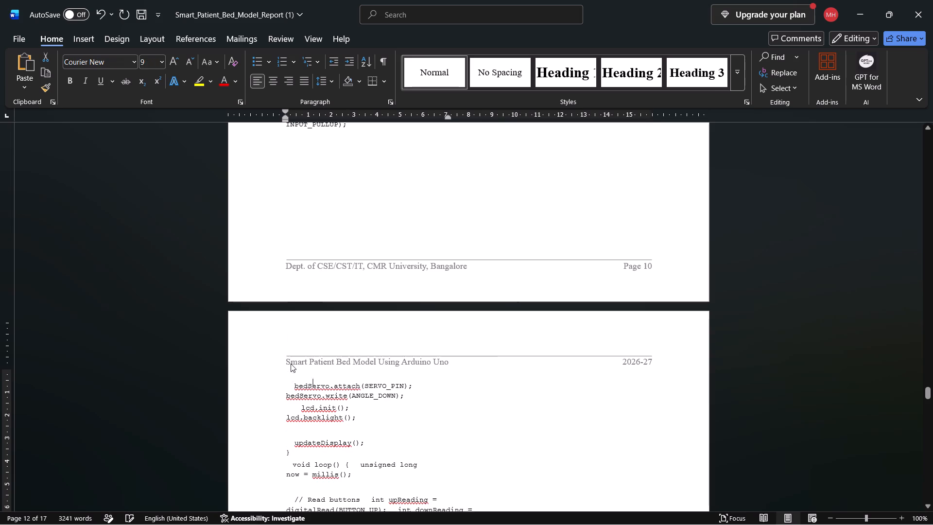
key(BackSpace)
key(BackSpace)
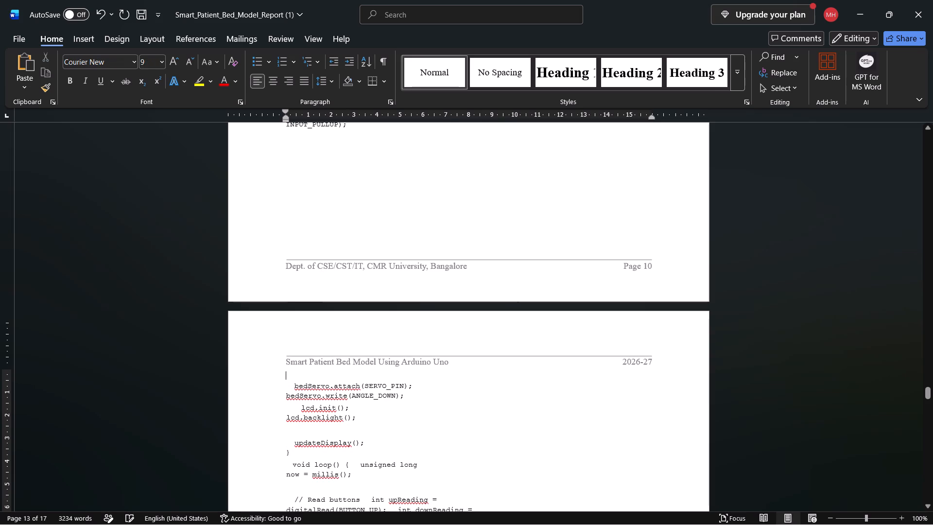
Copy the code from bedServo.attach(SERVO_PIN); through lcd.backlight(); on page 13 to below the pinMode lines on page 12.
drag(355, 421, 302, 385)
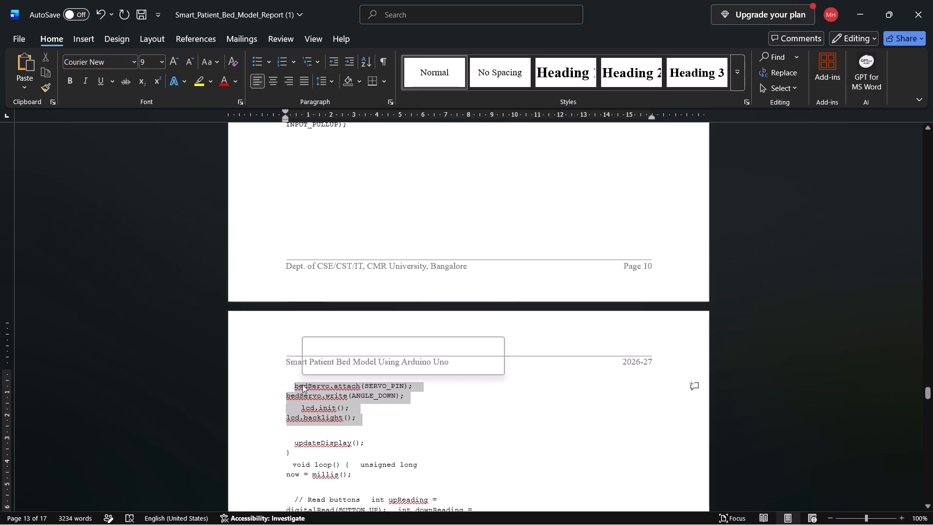
key(ctrl+c)
scroll(356, 187, up, 1)
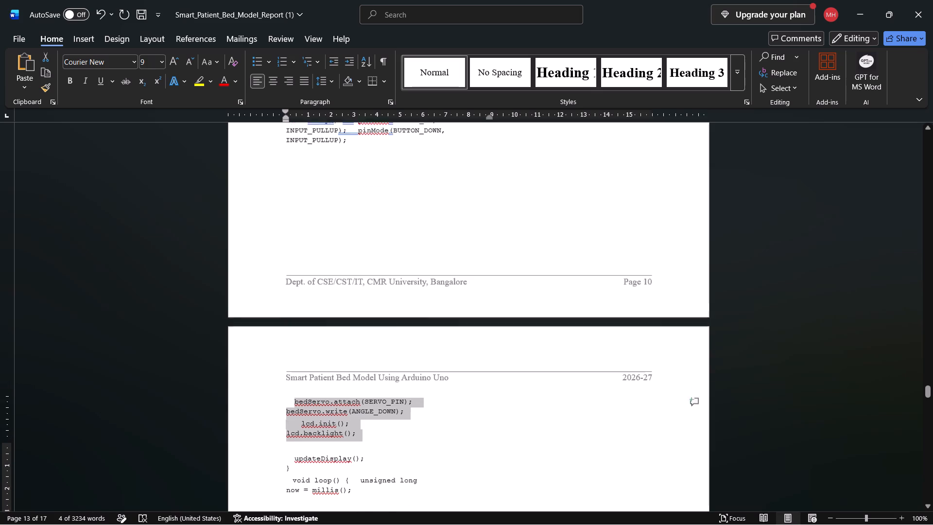
scroll(356, 187, up, 1)
click(341, 238)
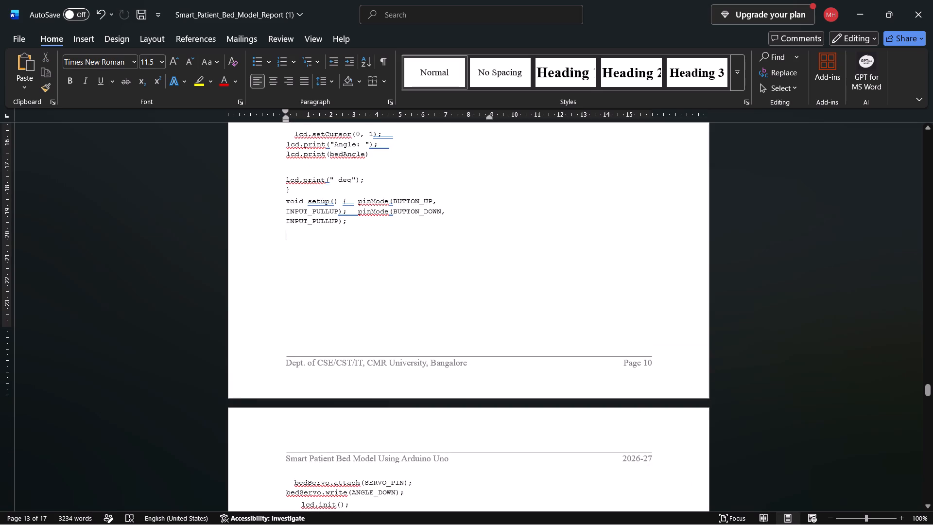
key(ctrl+v)
Delete the original bedServo.attach(SERVO_PIN); through lcd.backlight(); lines from the start of page 13.
scroll(341, 238, down, 1)
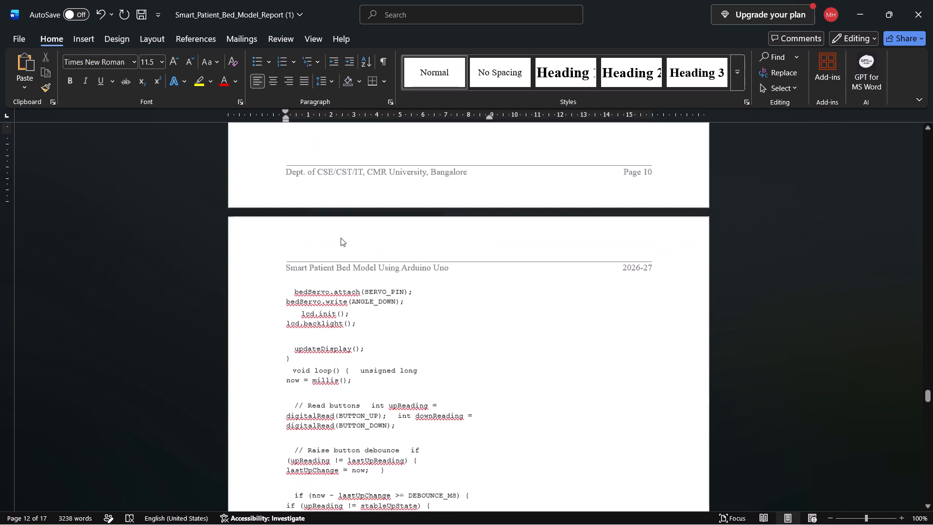
scroll(341, 238, down, 1)
drag(366, 318, 293, 285)
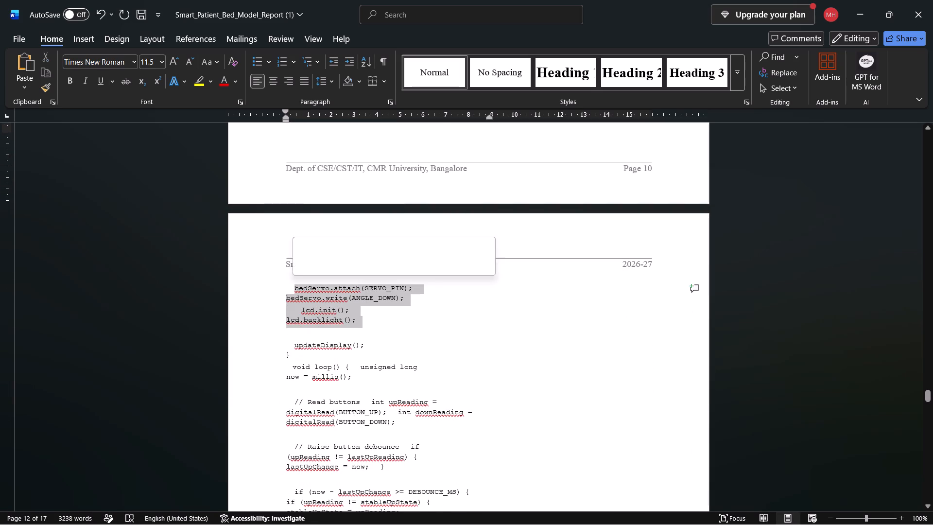
key(BackSpace)
key(BackSpace)
key(BackSpace)
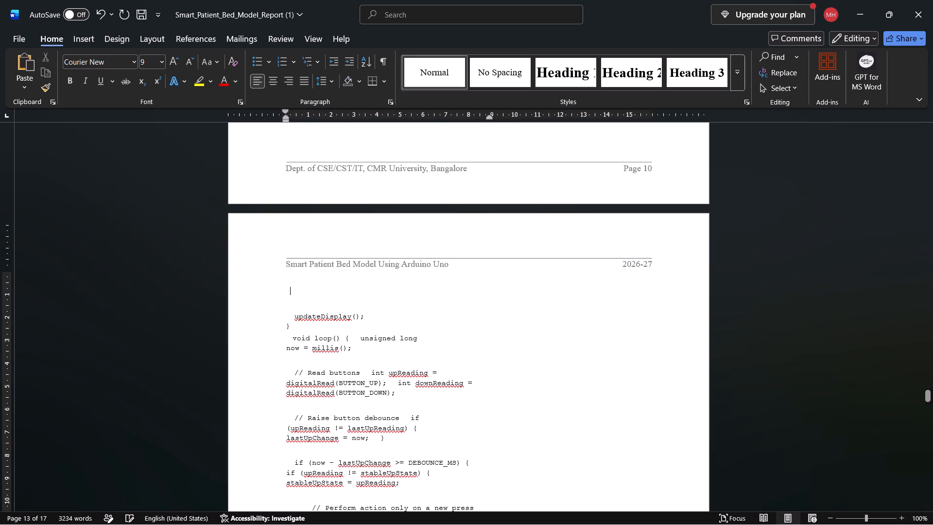
click(291, 311)
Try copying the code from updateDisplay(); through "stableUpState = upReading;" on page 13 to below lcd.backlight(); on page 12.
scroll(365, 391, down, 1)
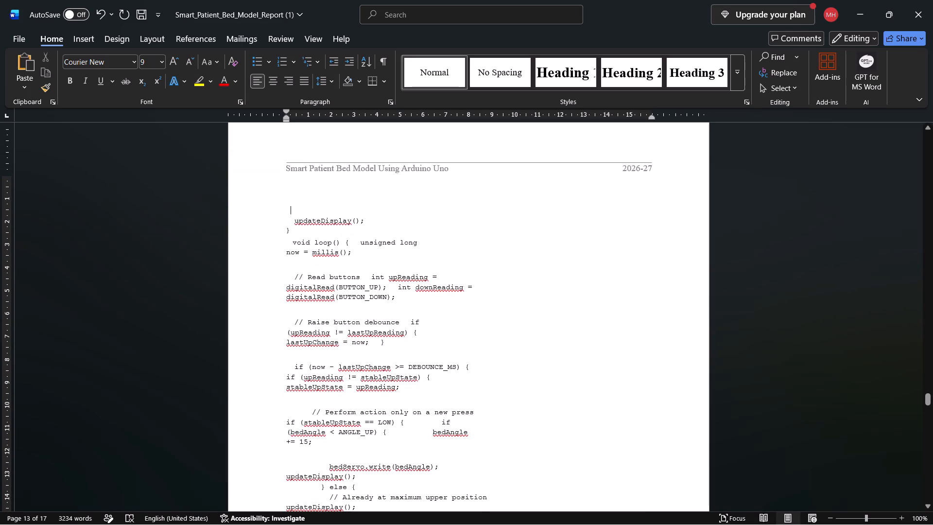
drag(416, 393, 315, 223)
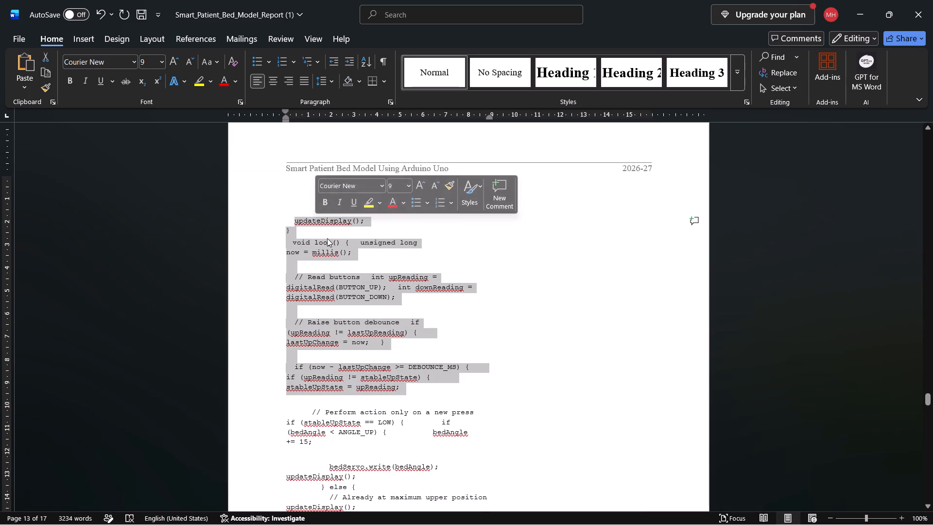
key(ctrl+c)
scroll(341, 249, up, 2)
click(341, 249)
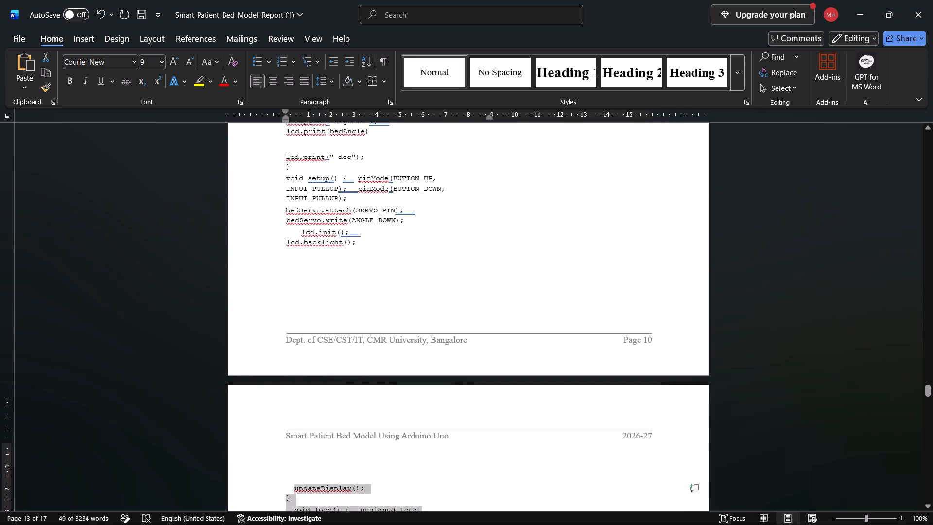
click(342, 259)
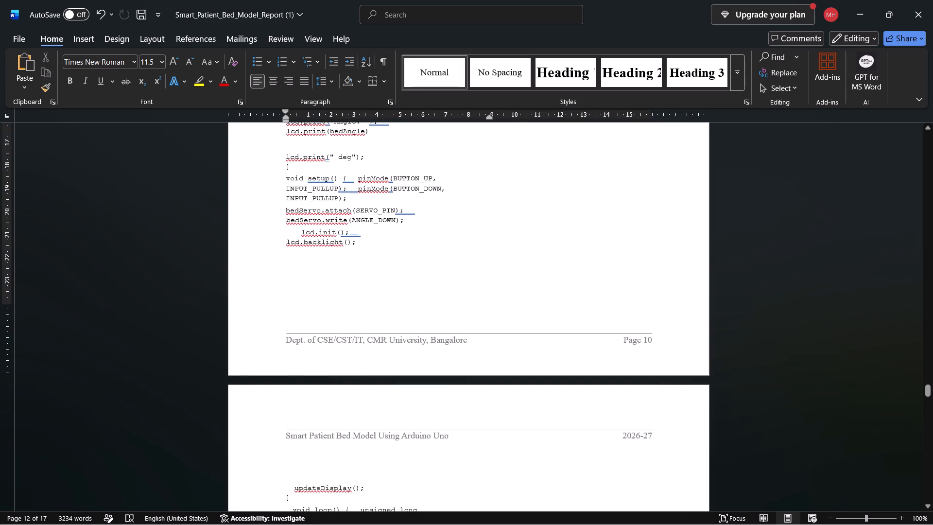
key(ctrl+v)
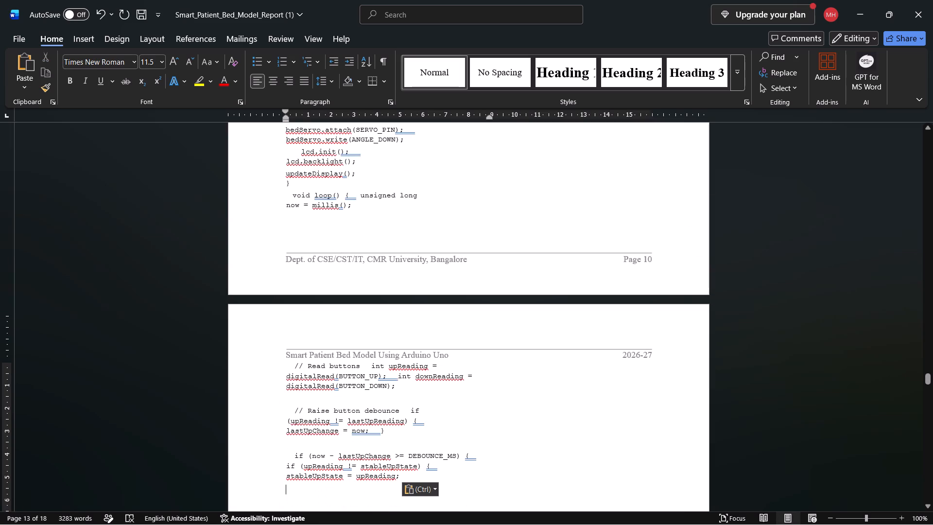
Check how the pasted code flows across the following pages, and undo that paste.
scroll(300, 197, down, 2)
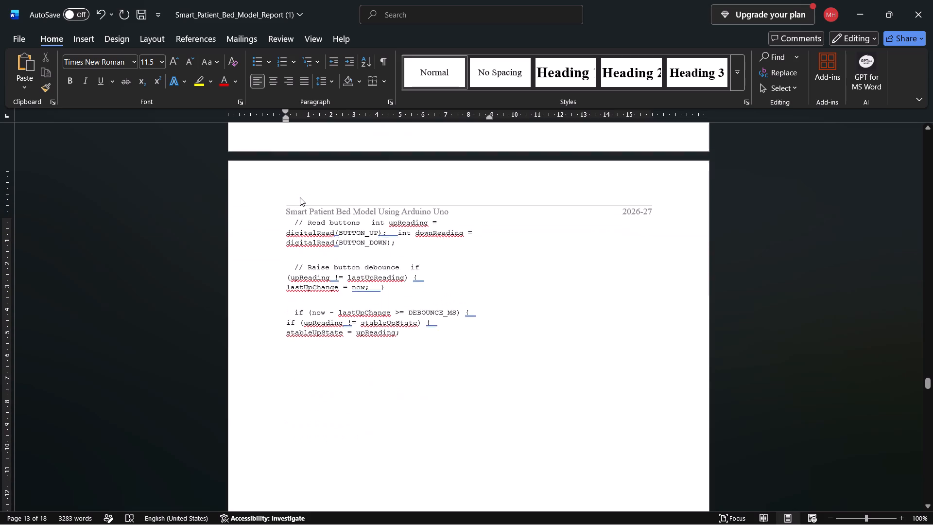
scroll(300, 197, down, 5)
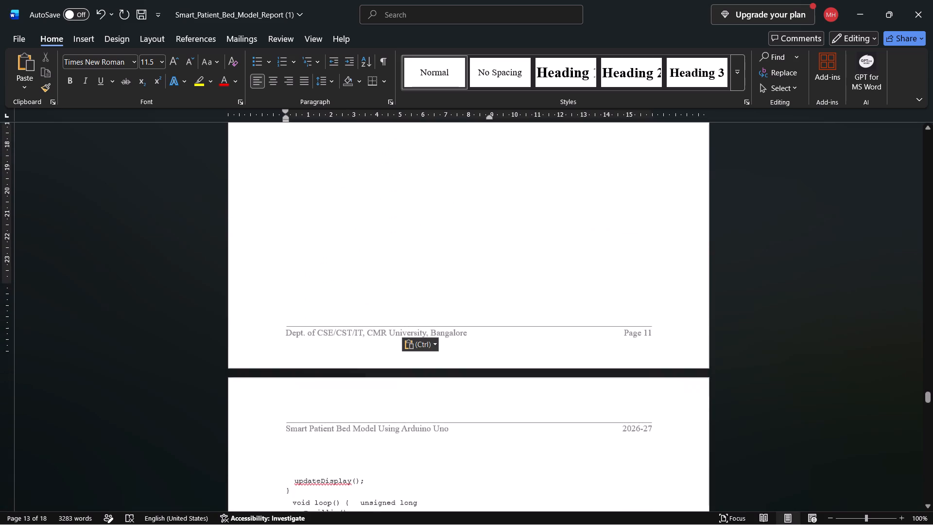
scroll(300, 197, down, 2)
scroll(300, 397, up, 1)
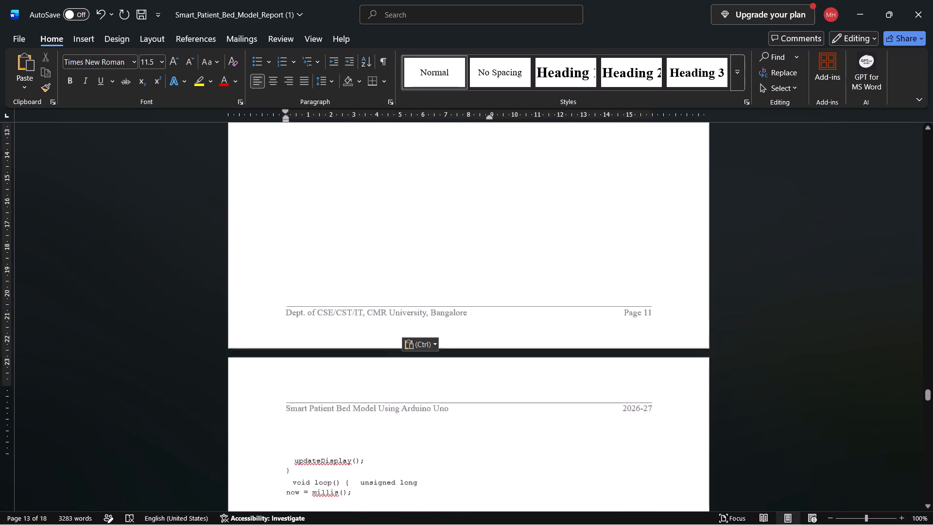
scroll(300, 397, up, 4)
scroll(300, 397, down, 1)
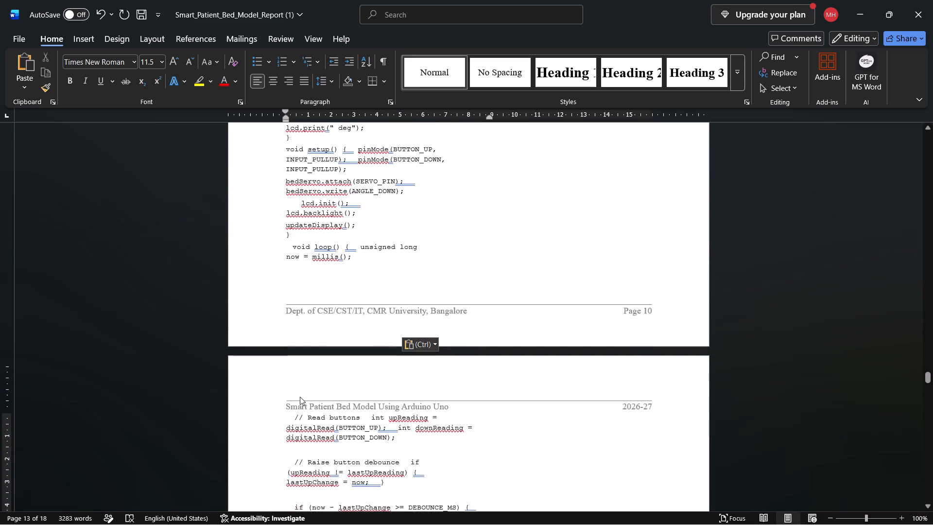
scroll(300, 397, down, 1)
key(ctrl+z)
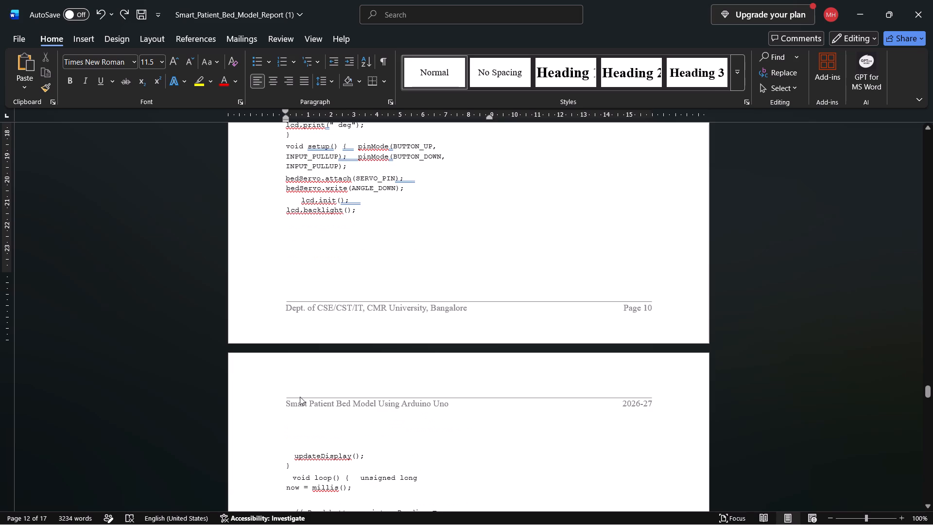
Compare the end of page 12 with the start of page 13, and undo the last two deletions above updateDisplay();.
scroll(300, 397, down, 2)
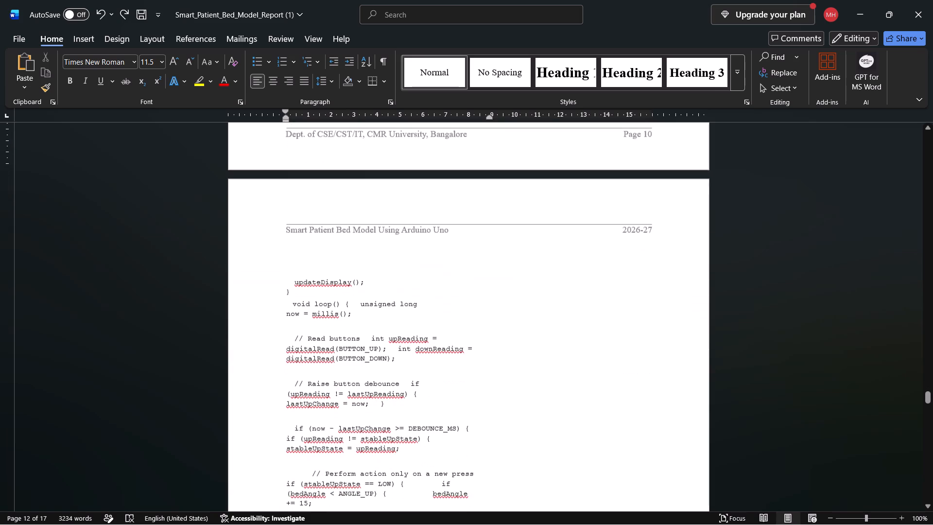
ctrl+scroll(314, 363, down, 1)
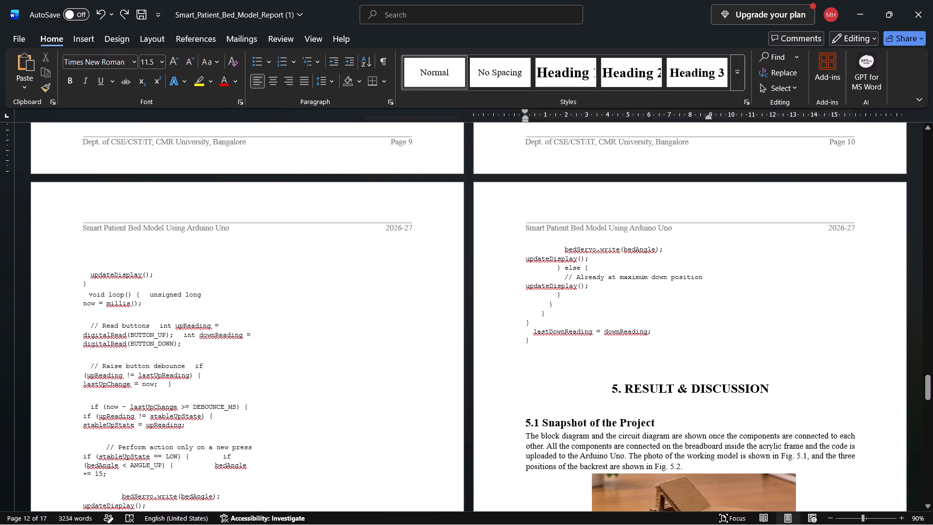
ctrl+scroll(314, 363, up, 4)
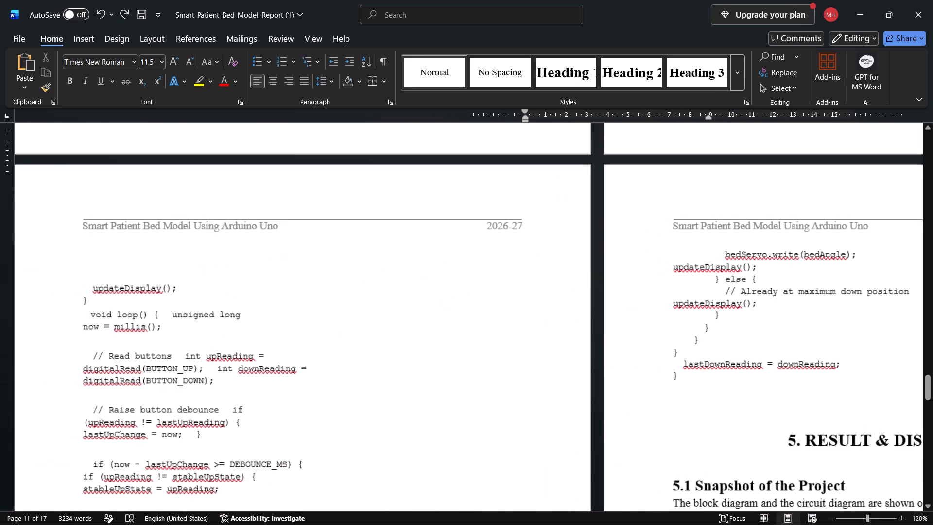
scroll(314, 363, up, 2)
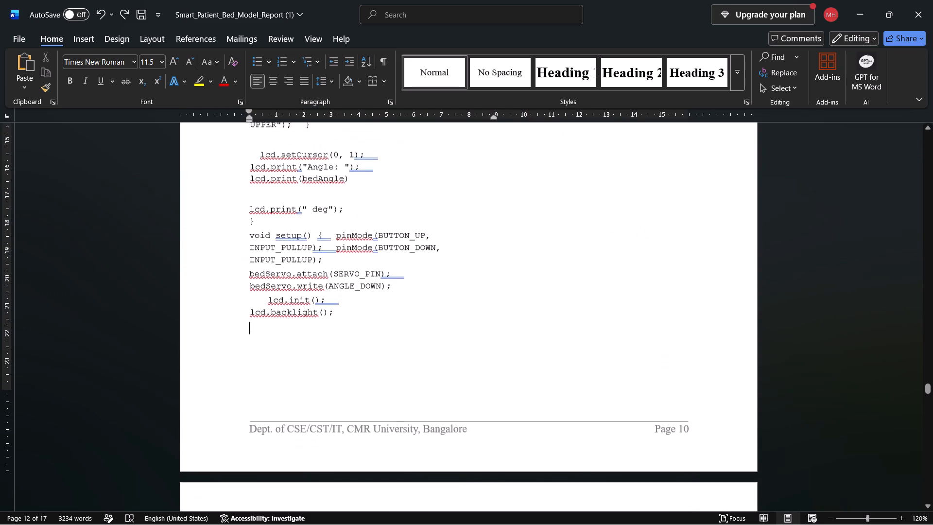
scroll(314, 363, down, 1)
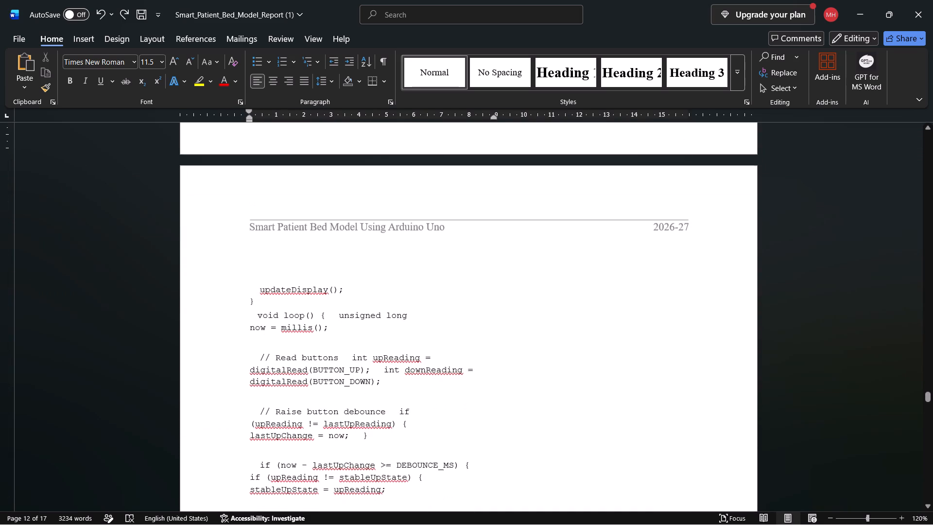
scroll(314, 363, up, 2)
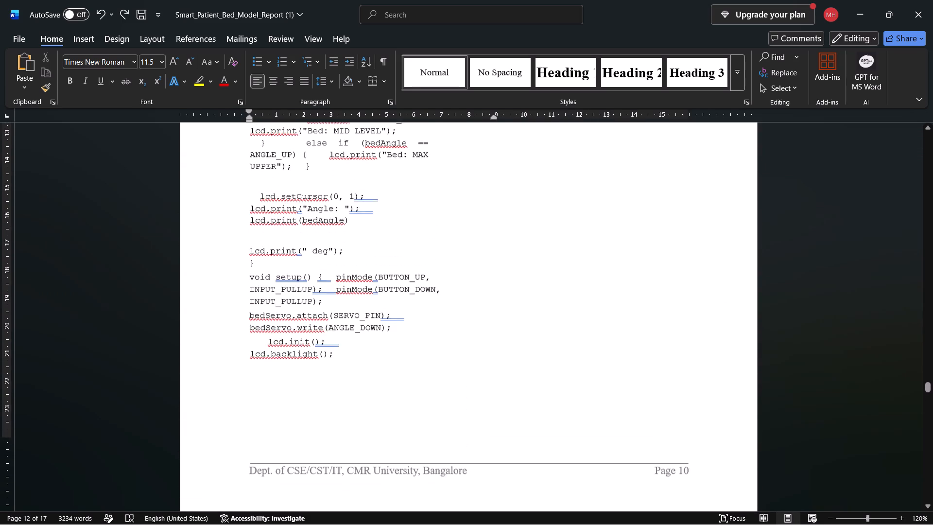
scroll(314, 363, up, 1)
key(ctrl+z)
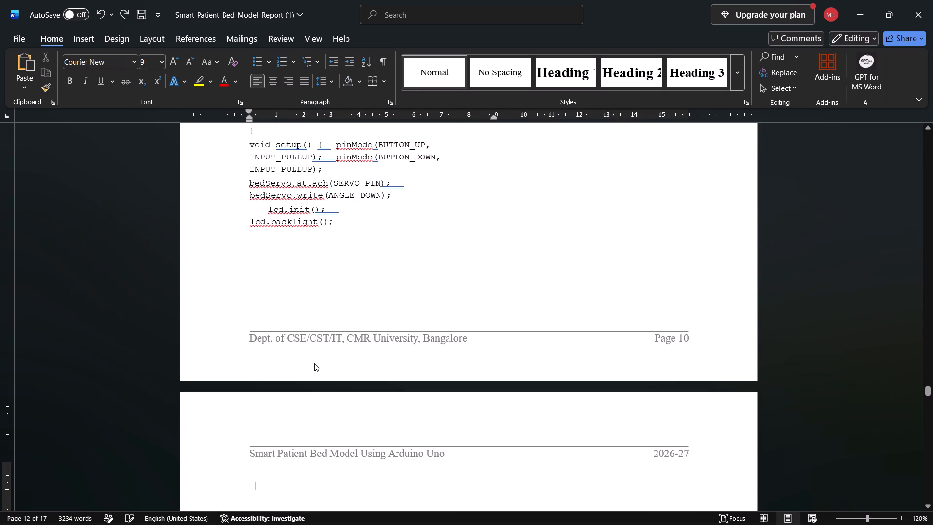
key(ctrl+z)
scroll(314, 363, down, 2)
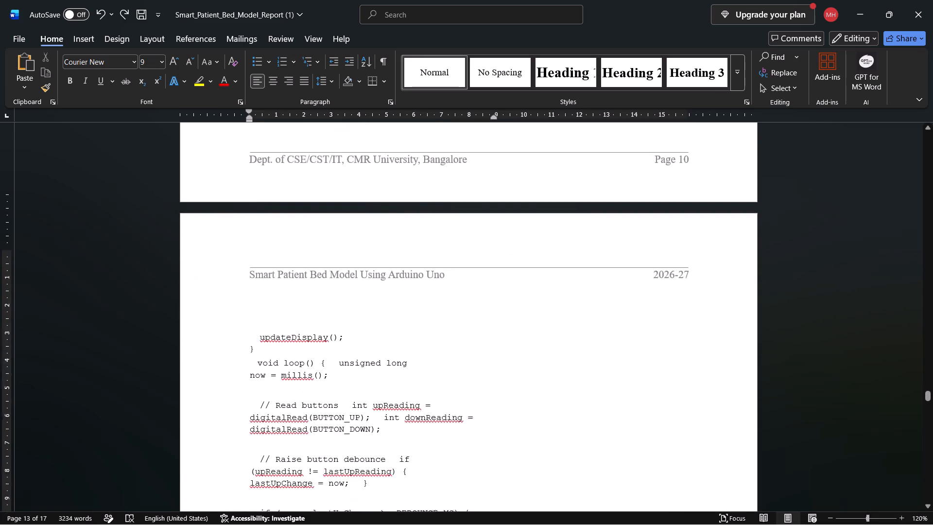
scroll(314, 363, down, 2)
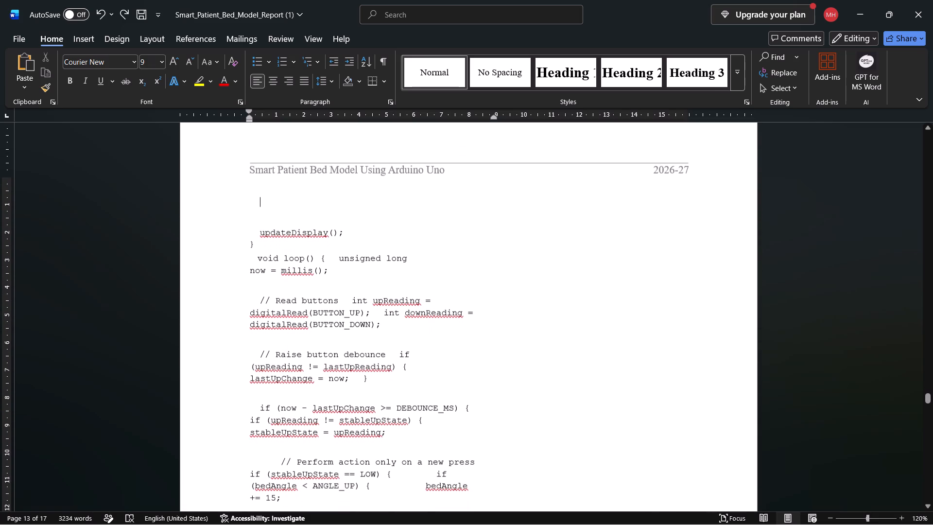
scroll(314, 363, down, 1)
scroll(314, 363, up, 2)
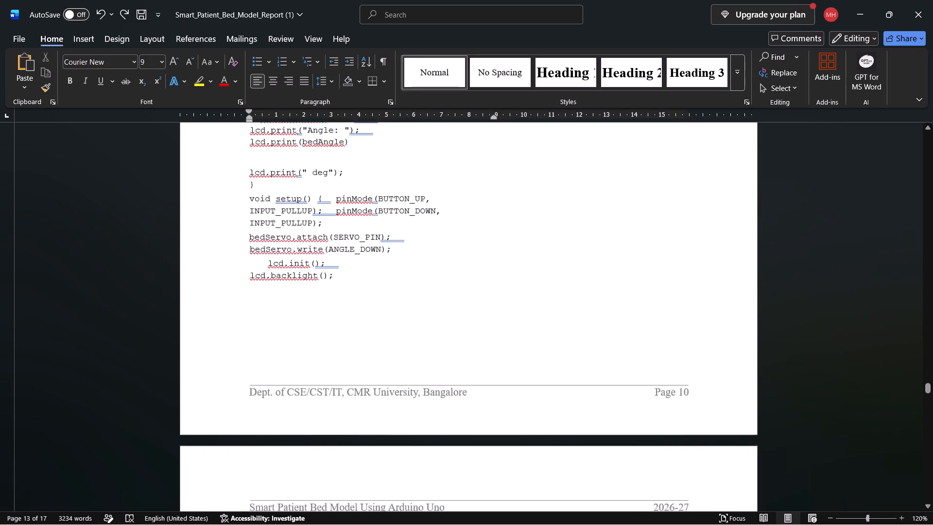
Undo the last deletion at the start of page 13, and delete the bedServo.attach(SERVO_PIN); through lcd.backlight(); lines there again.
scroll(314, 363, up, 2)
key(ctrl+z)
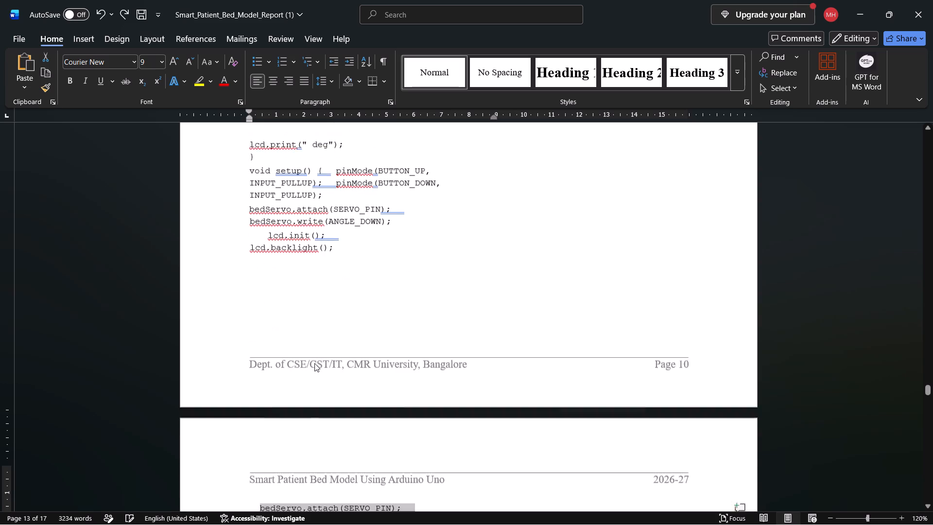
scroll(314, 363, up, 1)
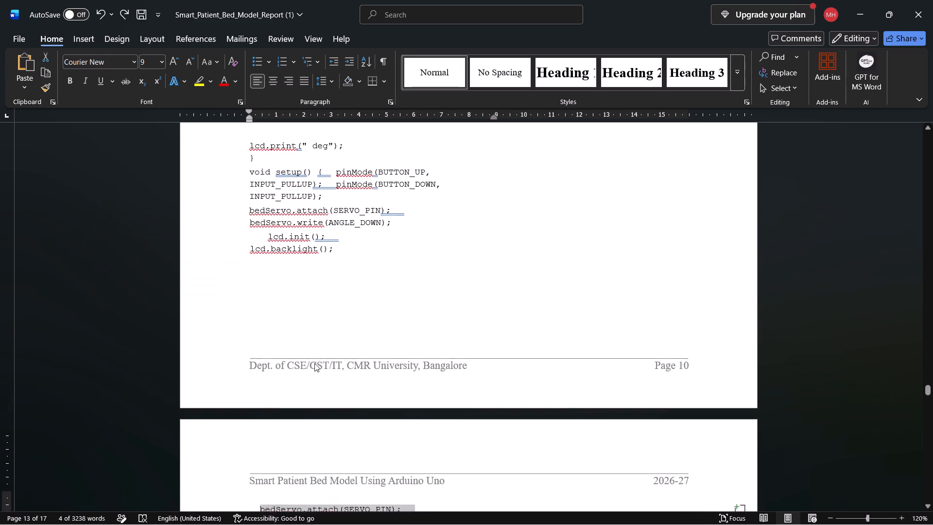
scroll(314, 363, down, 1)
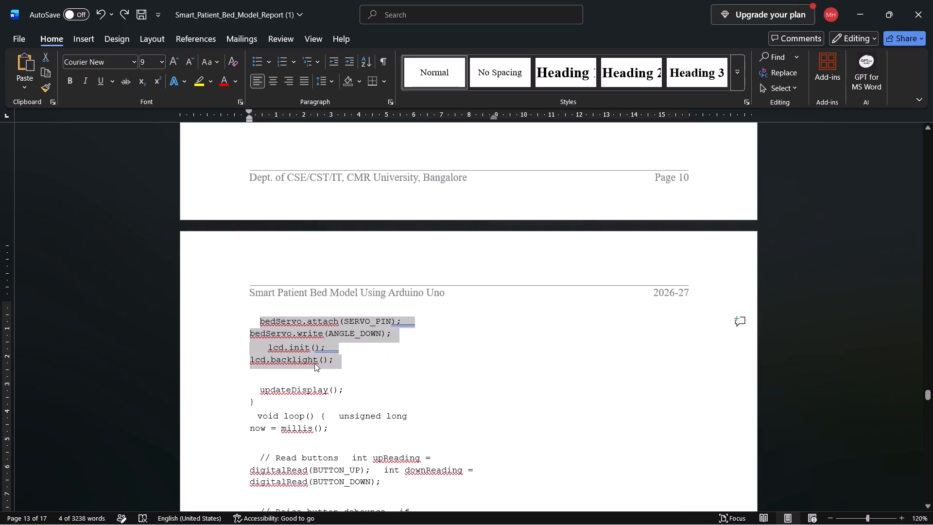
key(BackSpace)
Remove the blank lines above updateDisplay(); at the start of page 13.
click(305, 335)
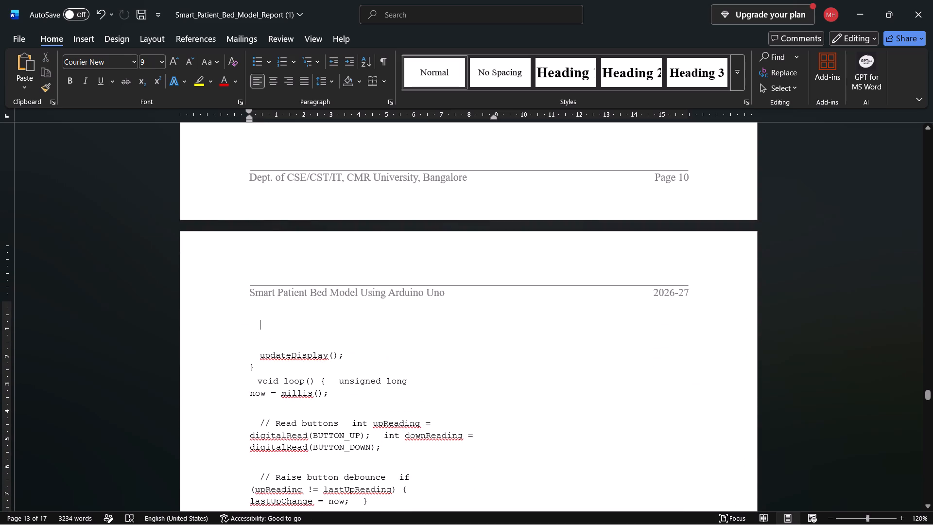
key(BackSpace)
key(BackSpace)
key(BackSpace)
key(BackSpace)
key(BackSpace)
key(BackSpace)
key(BackSpace)
key(BackSpace)
key(BackSpace)
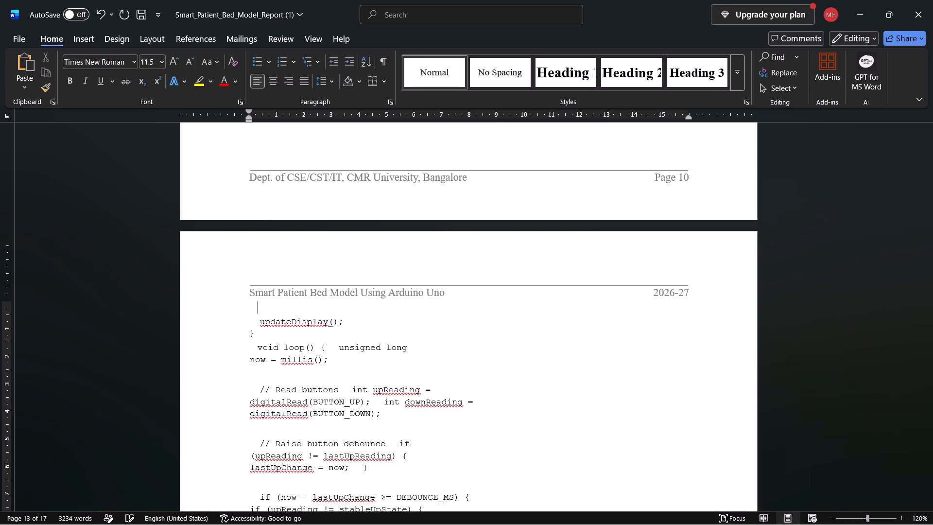
key(BackSpace)
key(BackSpace)
key(BackSpace)
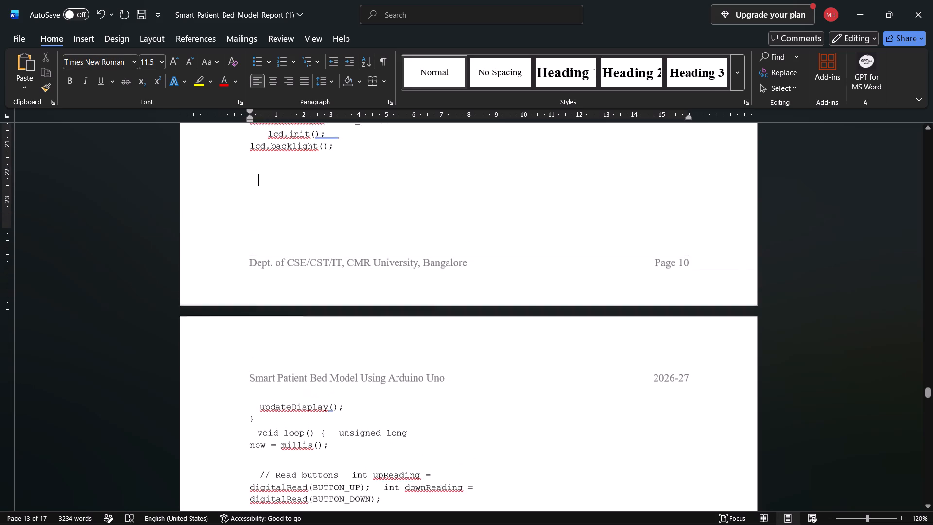
Copy the code from updateDisplay(); through "now = millis();" at the start of page 13 to below lcd.backlight(); on page 12.
drag(354, 367, 344, 363)
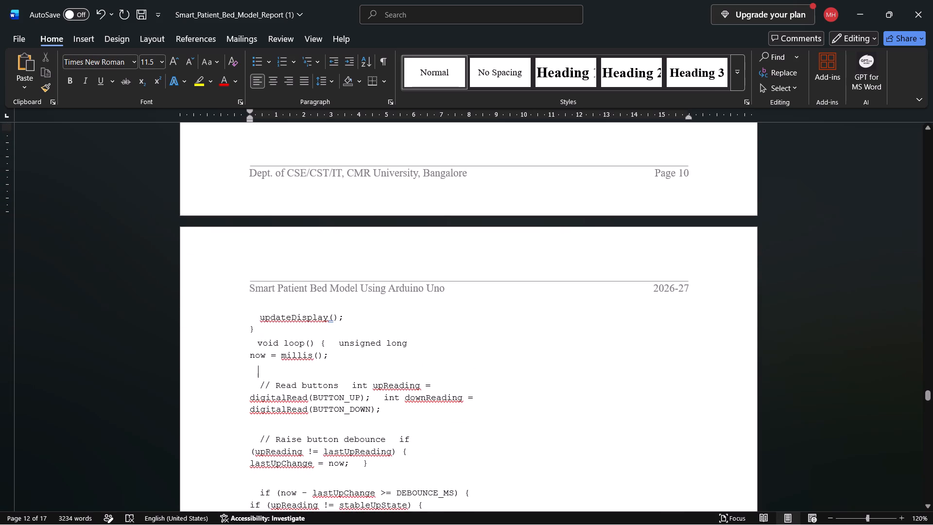
drag(344, 363, 244, 322)
key(ctrl+c)
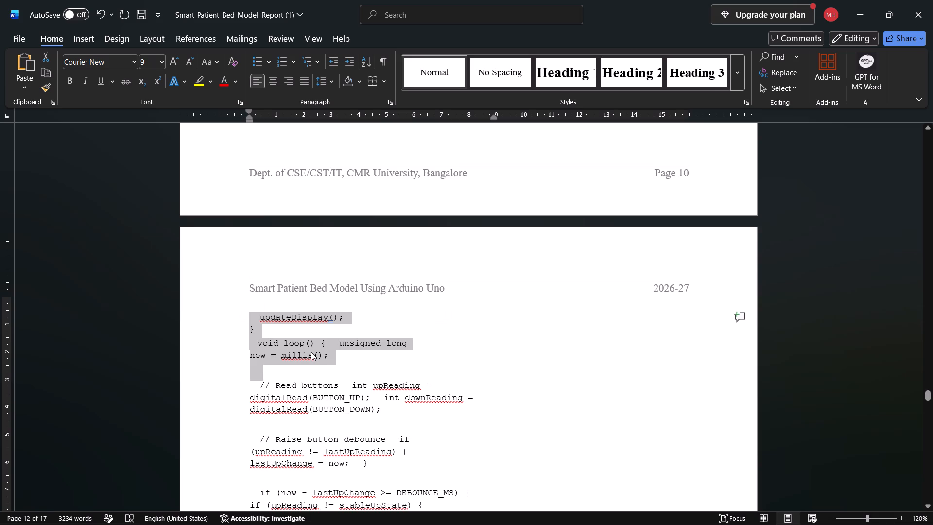
scroll(311, 352, up, 1)
click(311, 352)
key(BackSpace)
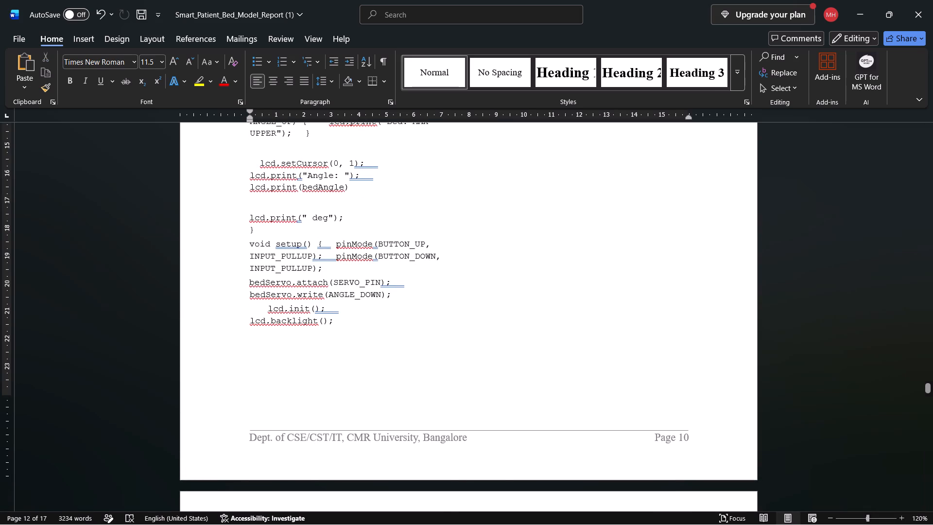
key(BackSpace)
key(ctrl+v)
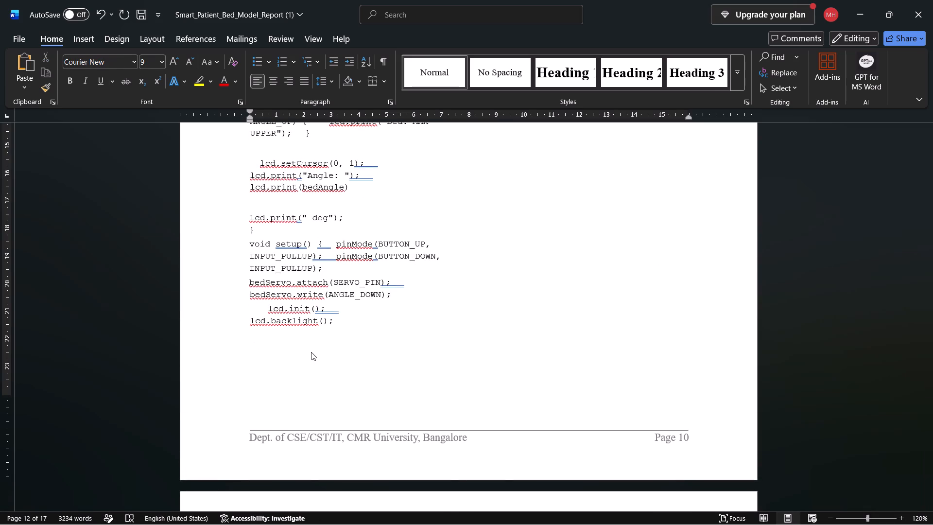
Delete the original updateDisplay(); through "now = millis();" lines above "// Read buttons" on page 14.
scroll(311, 352, down, 3)
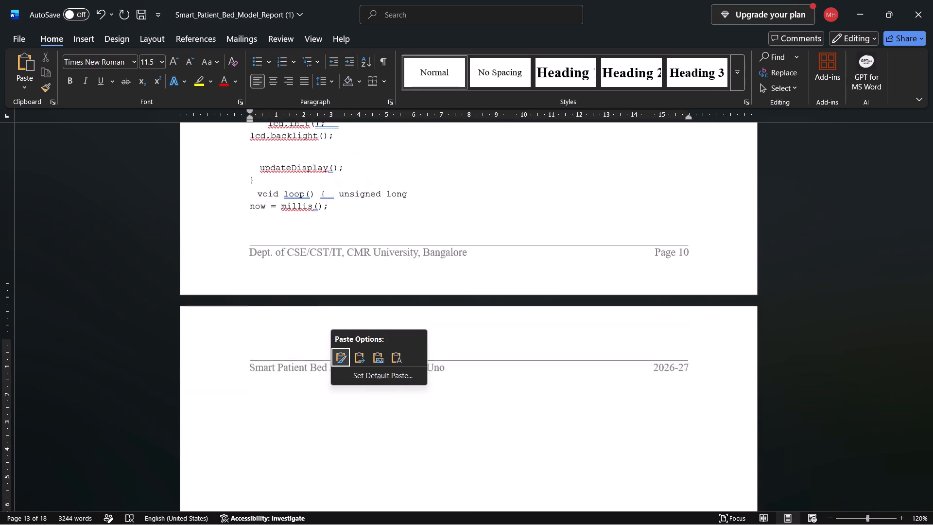
scroll(311, 352, down, 1)
click(311, 352)
scroll(309, 388, down, 2)
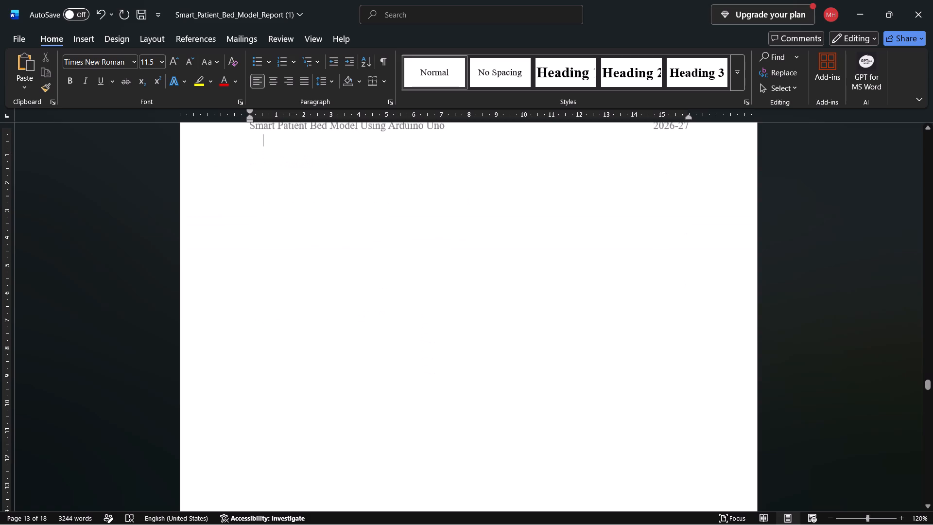
scroll(309, 388, down, 4)
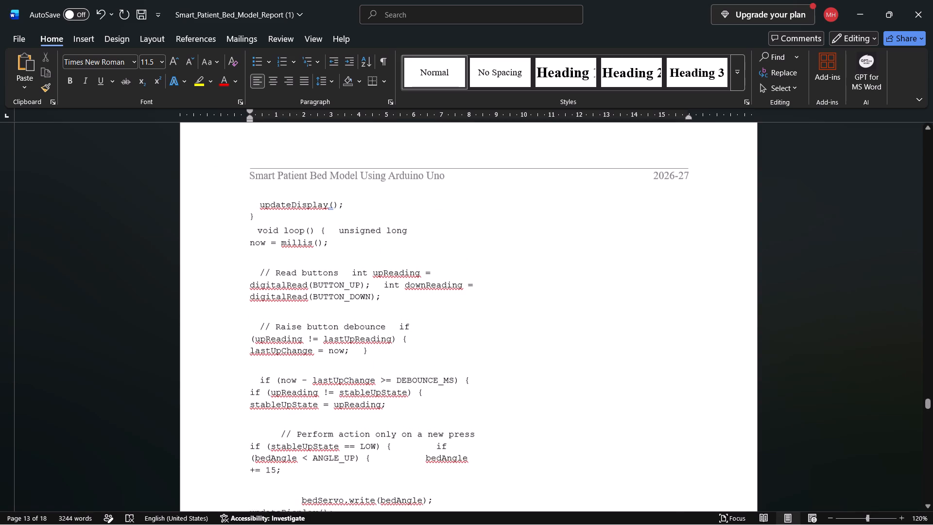
scroll(309, 388, down, 1)
drag(341, 257, 285, 230)
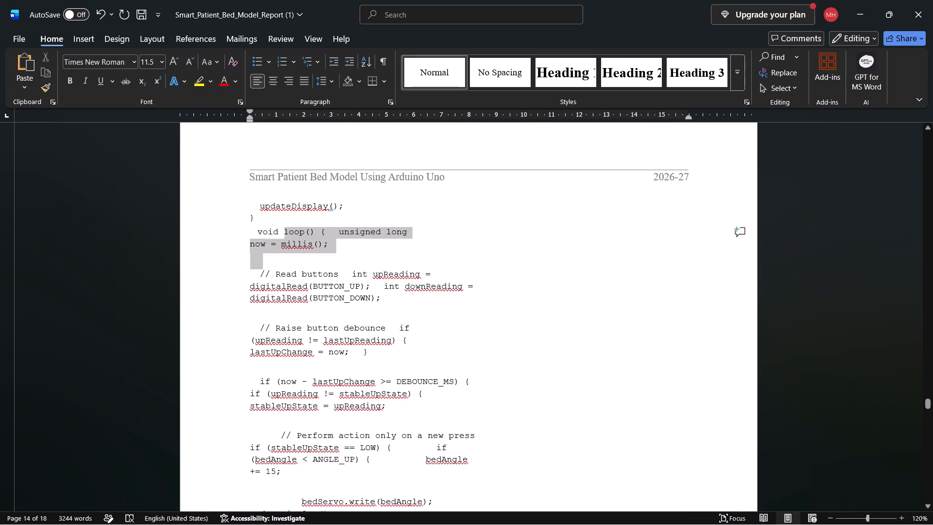
drag(285, 230, 259, 200)
key(BackSpace)
Remove the empty page between "now = millis();" and "// Read buttons" by deleting its blank paragraphs.
scroll(259, 200, up, 1)
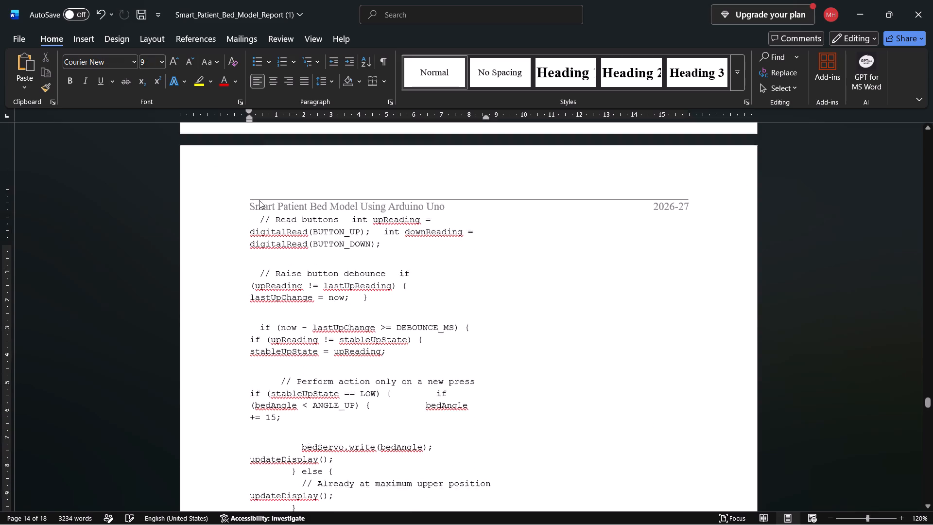
scroll(259, 200, up, 1)
key(BackSpace)
key(BackSpace)
scroll(259, 200, up, 1)
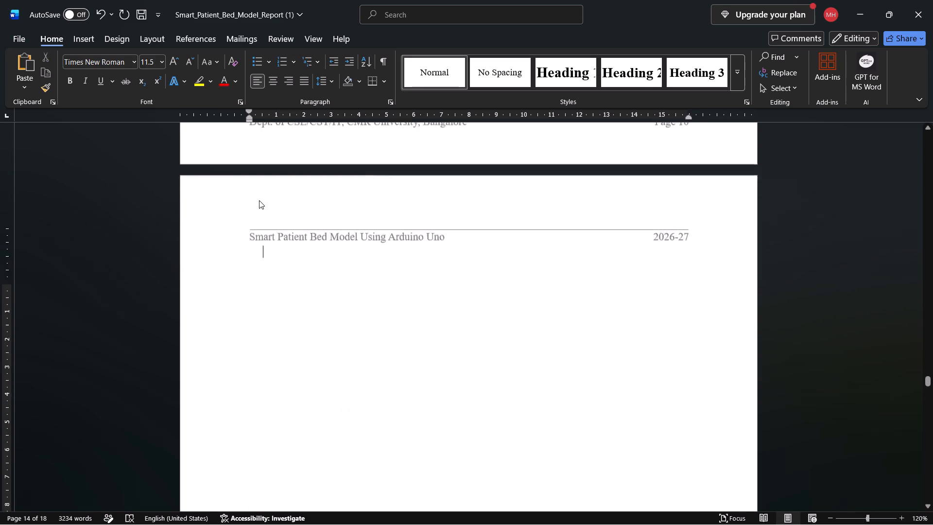
scroll(259, 200, up, 1)
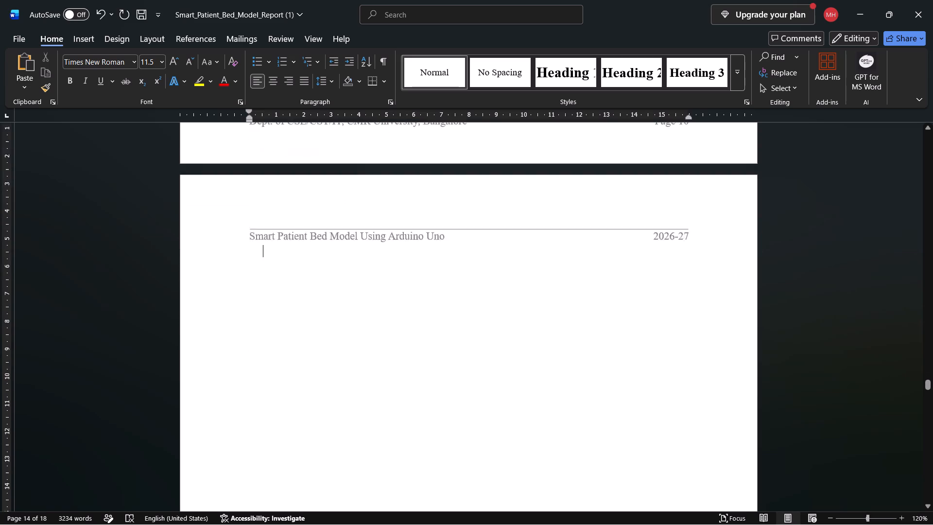
scroll(259, 200, up, 1)
scroll(259, 200, down, 4)
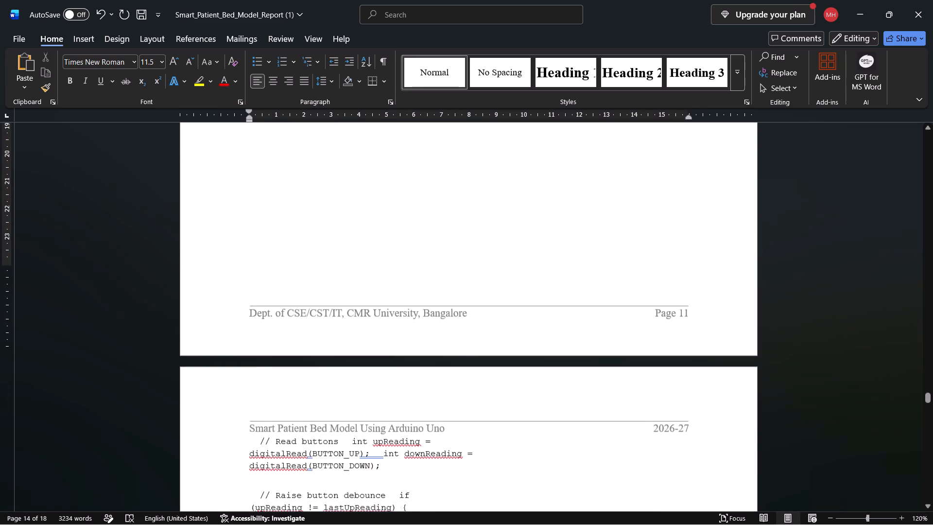
scroll(259, 200, down, 1)
click(259, 200)
scroll(259, 200, up, 1)
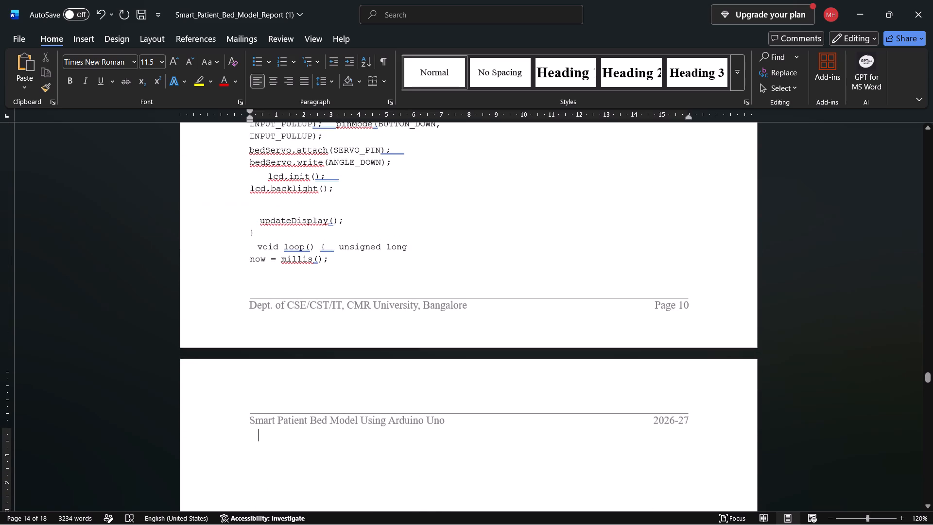
scroll(259, 200, up, 1)
triple_click(381, 394)
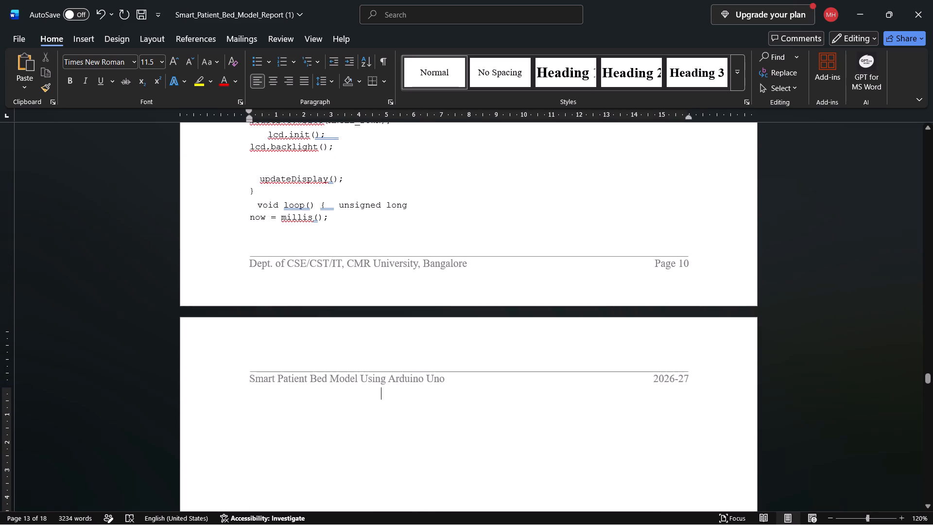
scroll(381, 394, down, 1)
click(523, 468)
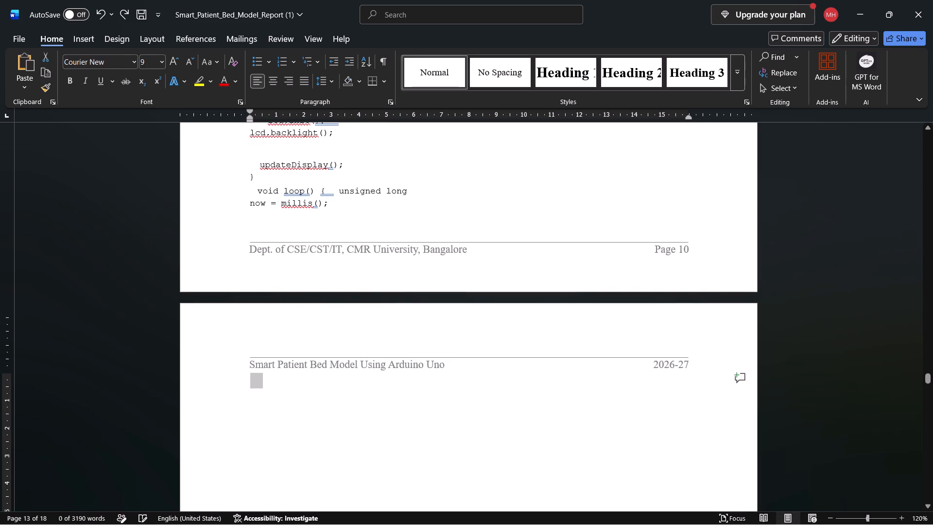
key(BackSpace)
key(BackSpace)
key(BackSpace)
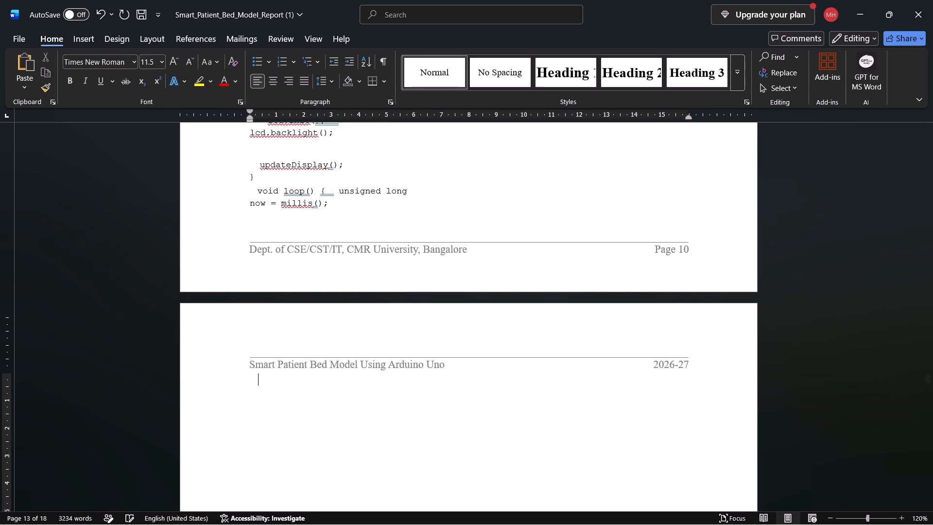
key(BackSpace)
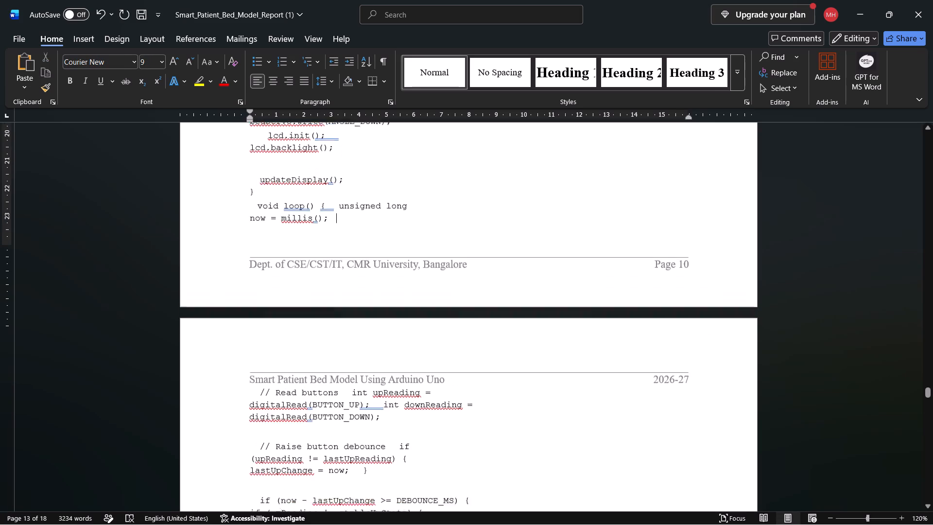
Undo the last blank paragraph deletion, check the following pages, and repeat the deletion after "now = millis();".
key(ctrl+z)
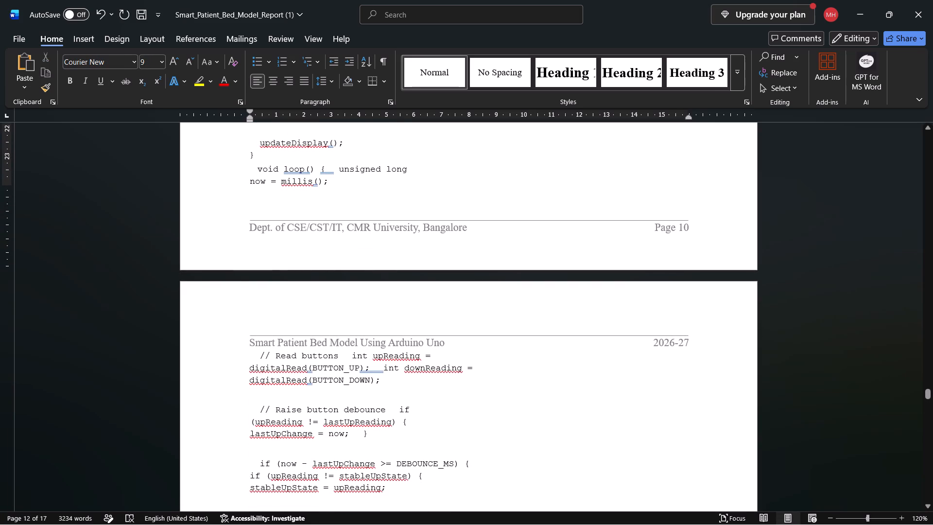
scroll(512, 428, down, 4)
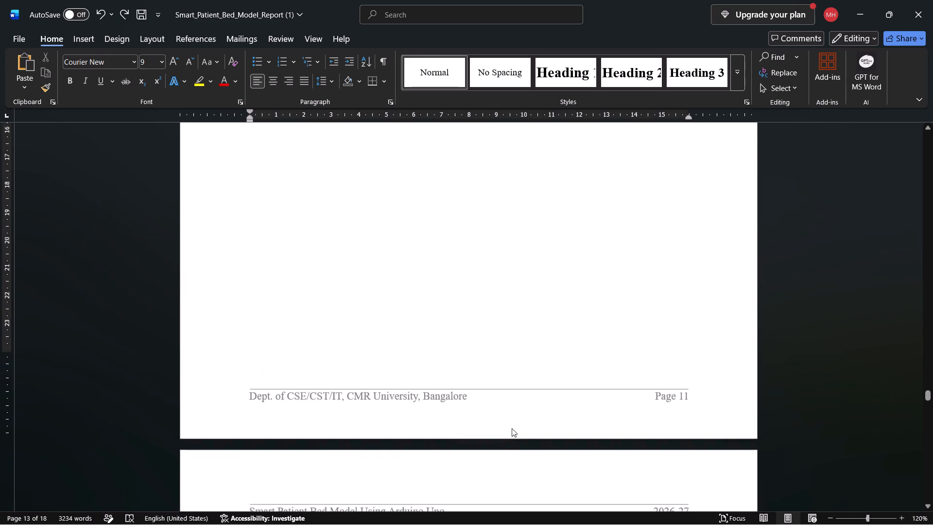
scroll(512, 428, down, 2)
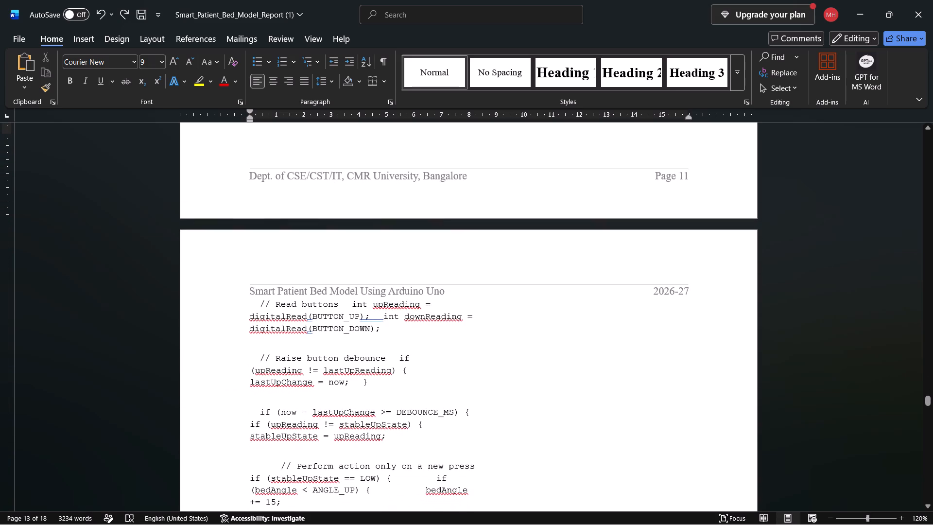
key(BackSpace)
Insert a blank line above "// Read buttons" at the start of page 13.
scroll(512, 428, right, 1)
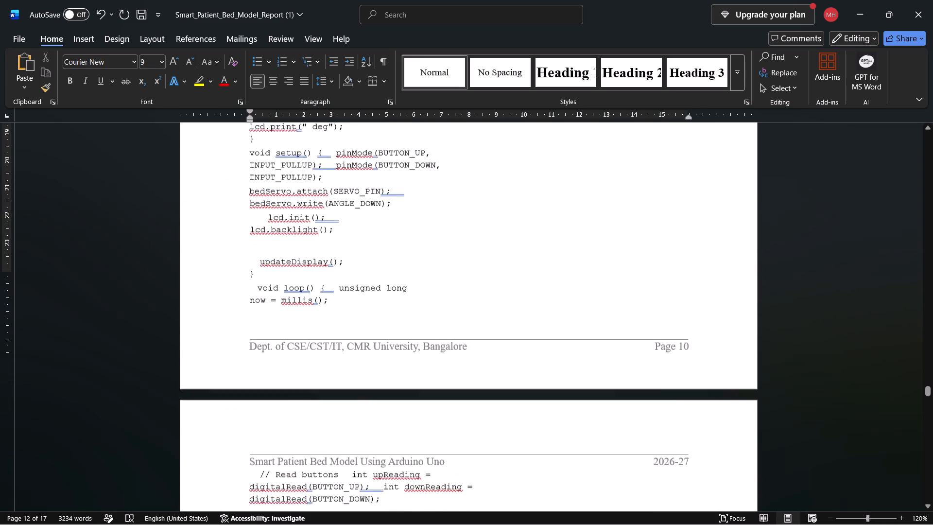
scroll(512, 428, right, 1)
scroll(512, 428, down, 1)
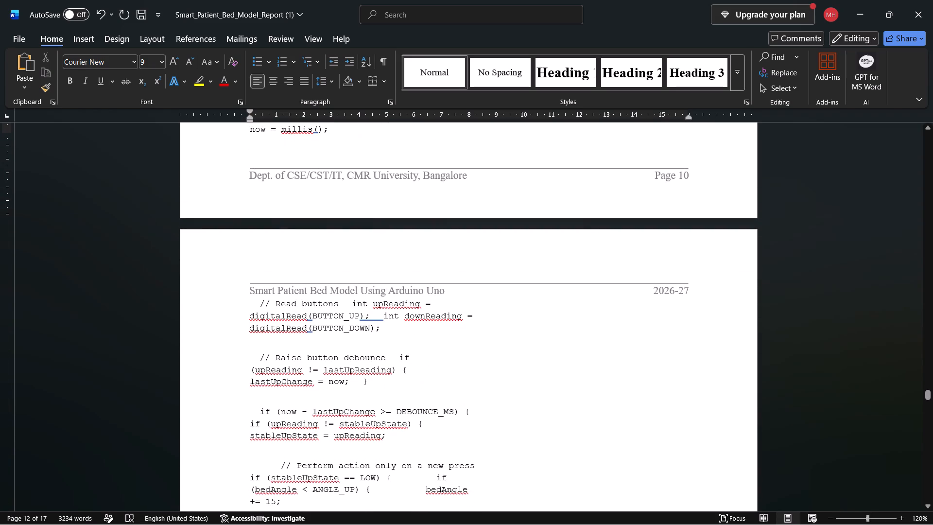
click(250, 301)
key(Return)
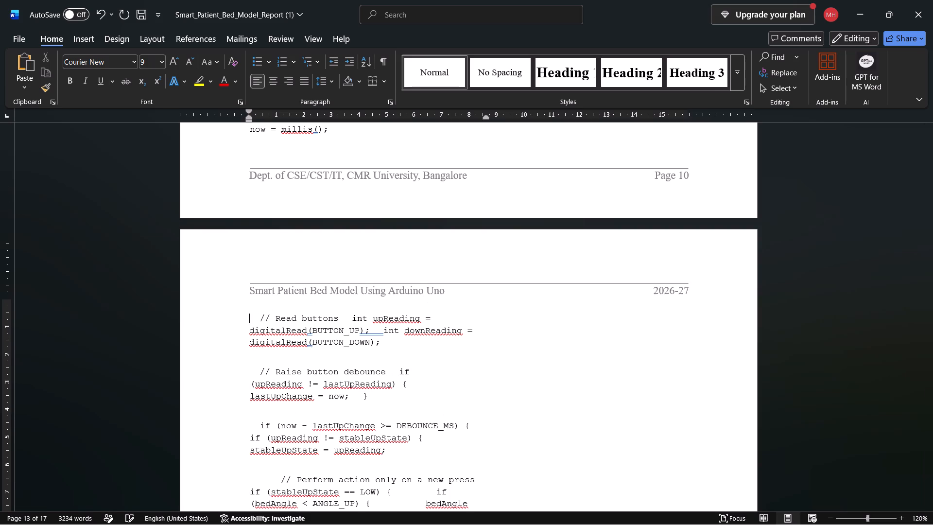
Join the closing brace below "// Already at maximum down position" and updateDisplay(); onto the preceding brace's line, tightening the space between them.
scroll(250, 305, down, 2)
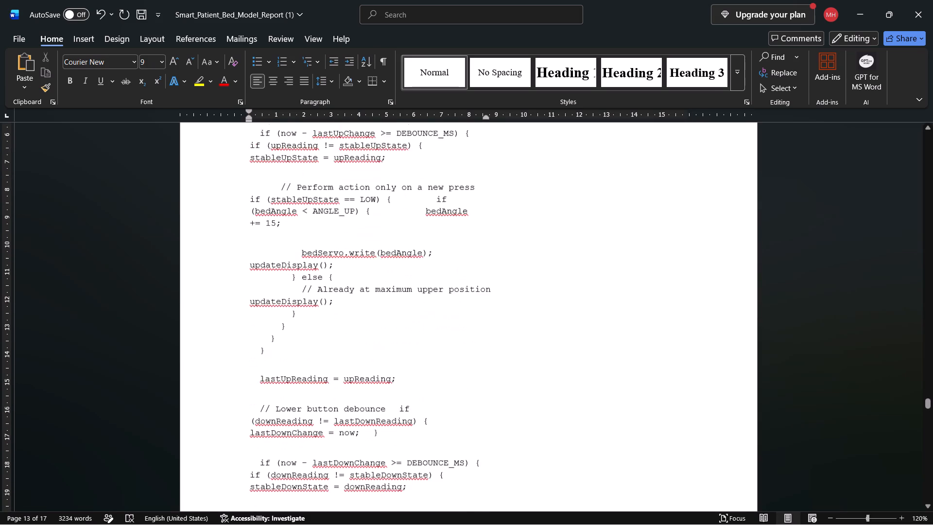
scroll(250, 305, down, 3)
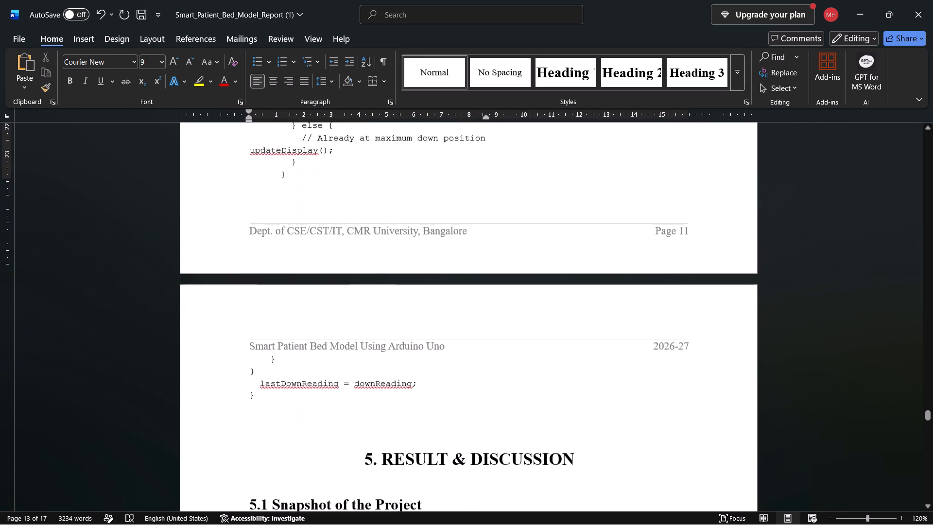
click(264, 205)
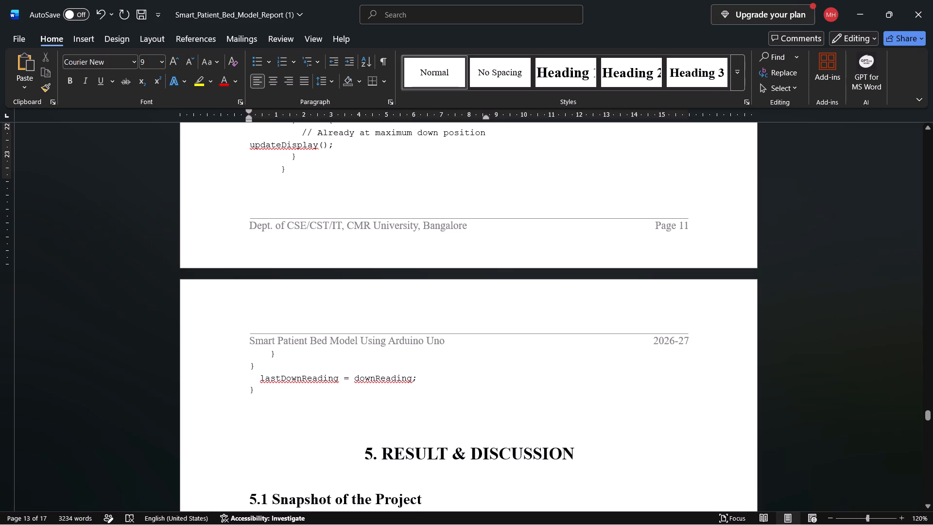
key(BackSpace)
key(BackSpace)
key(BackSpace)
key(BackSpace)
key(BackSpace)
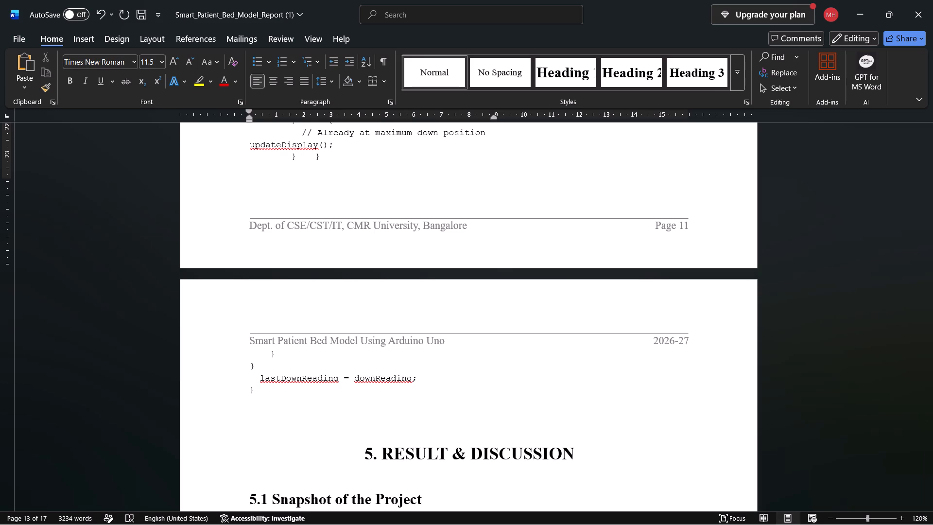
click(330, 153)
click(312, 155)
key(BackSpace)
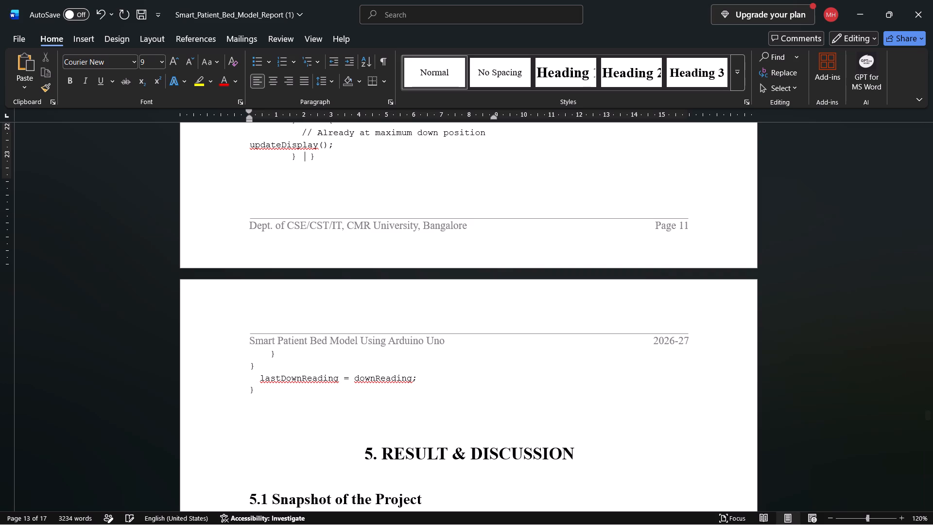
Pull the remaining closing braces and "lastDownReading = downReading;" above "5. RESULT & DISCUSSION" back onto the page numbered 11.
click(250, 352)
key(BackSpace)
key(BackSpace)
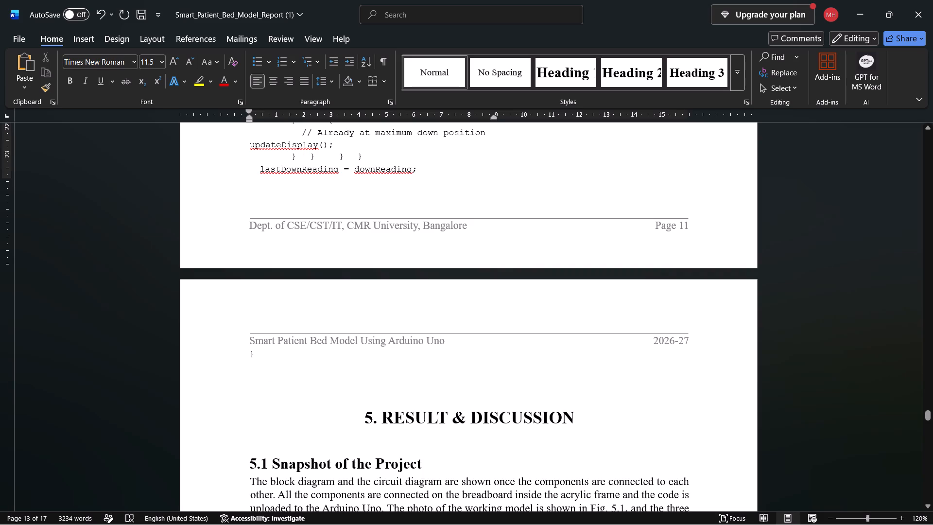
click(244, 354)
key(BackSpace)
key(BackSpace)
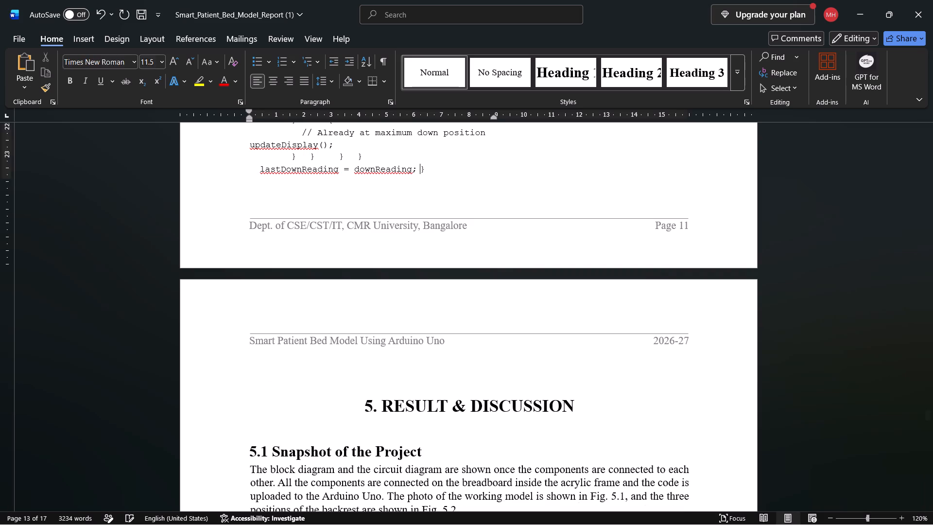
Remove the blank line between "bedAngle -= 15;" and "bedServo.write(bedAngle);" near the end of the code.
scroll(244, 354, up, 2)
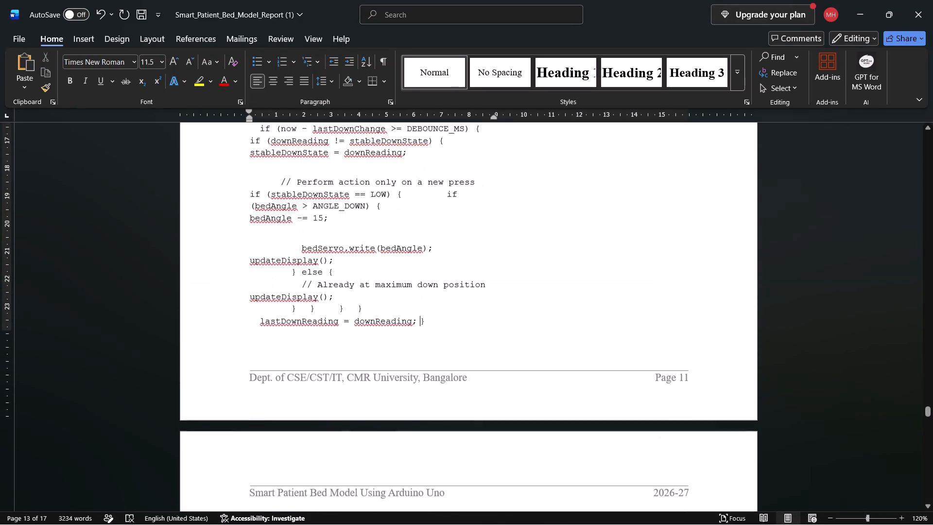
click(282, 242)
key(BackSpace)
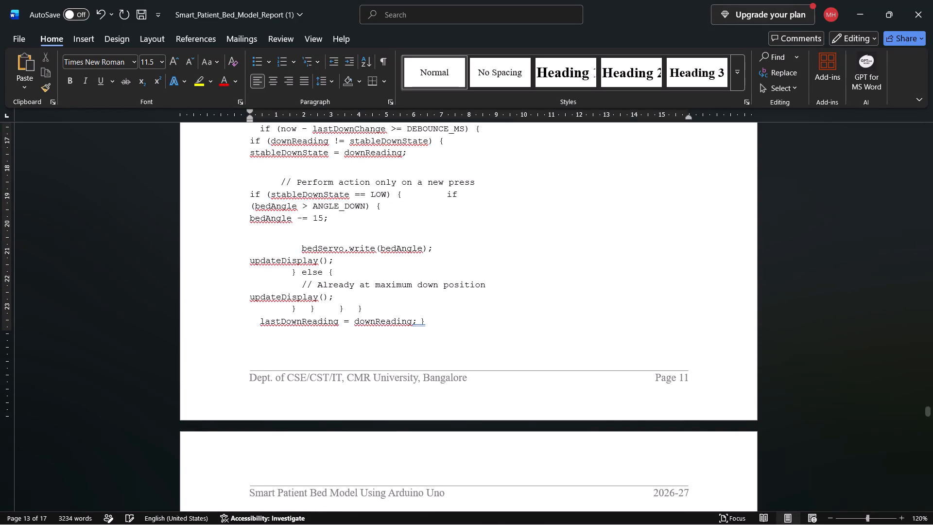
key(BackSpace)
key(BackSpace)
key(BackSpace)
key(BackSpace)
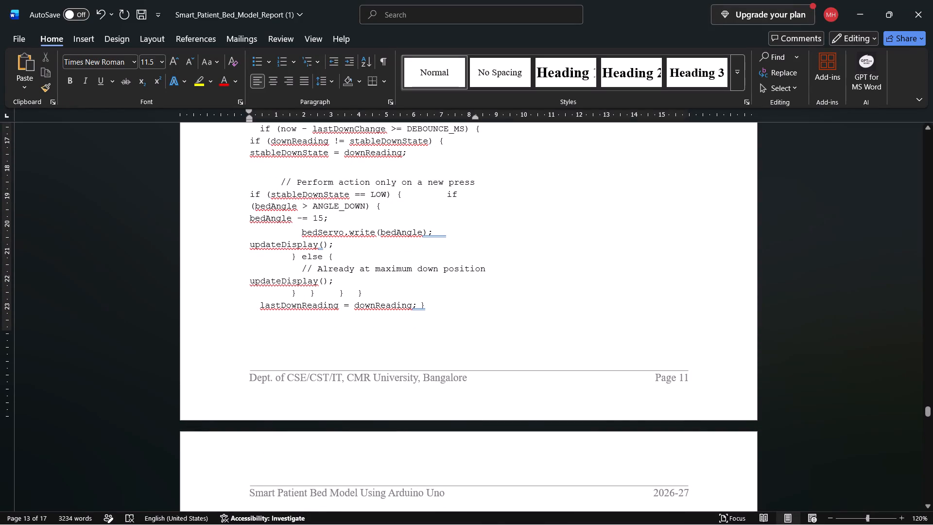
Put the final closing brace on its own line below "lastDownReading = downReading;".
click(417, 303)
key(Return)
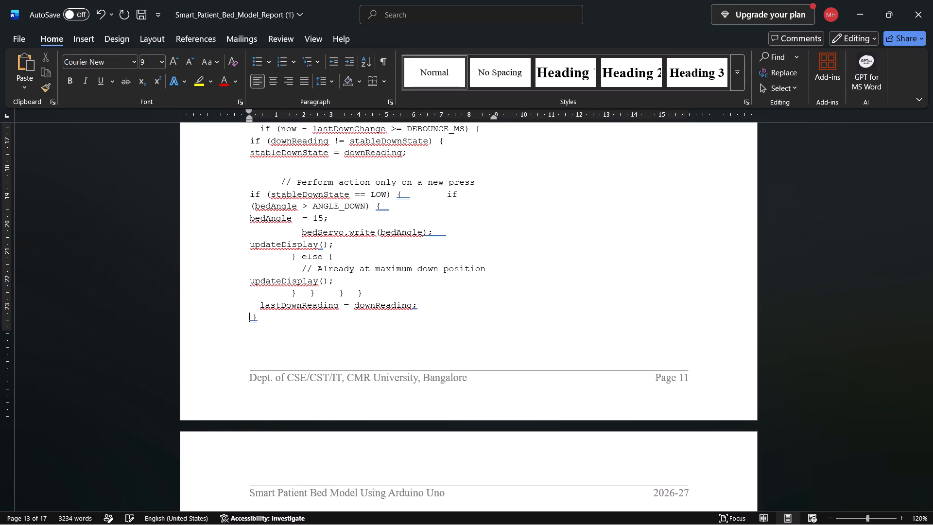
Review the page layout from the Software Description chapter through the source code to the Result & Discussion figures.
scroll(417, 303, up, 5)
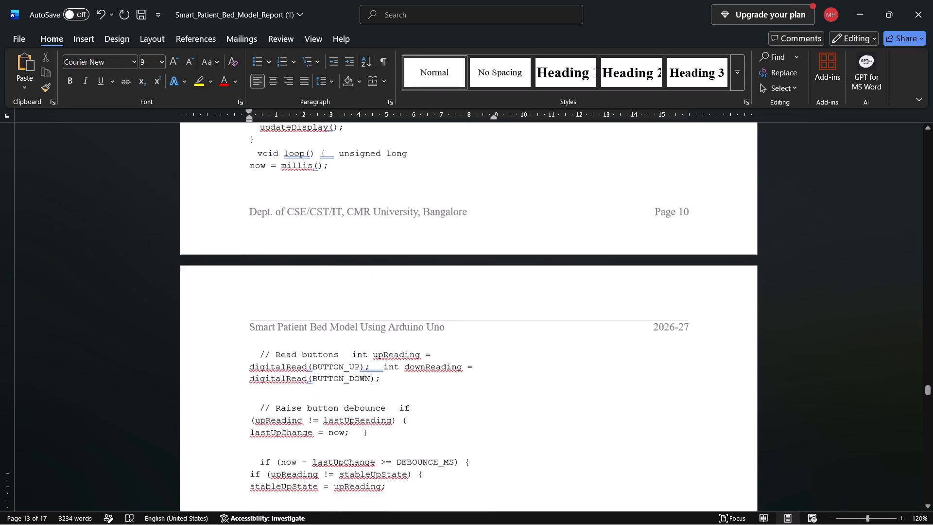
scroll(417, 303, up, 1)
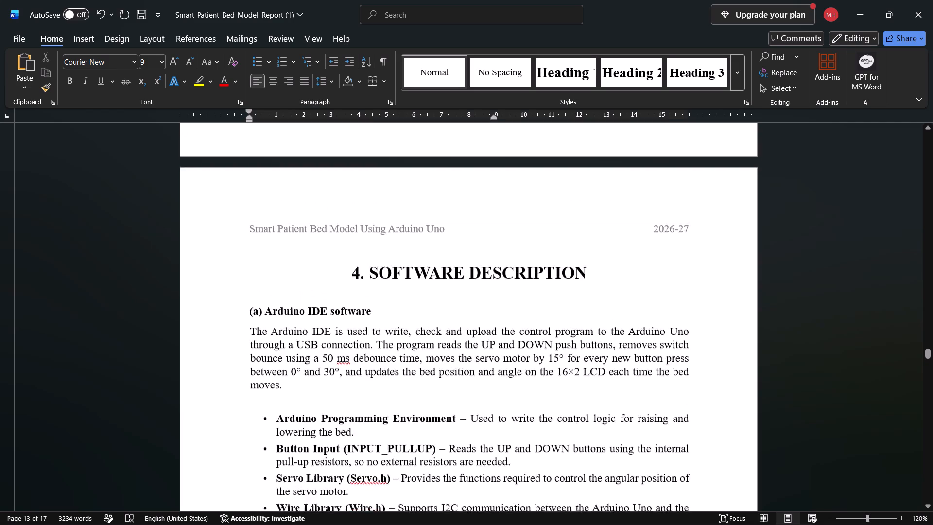
scroll(417, 303, down, 2)
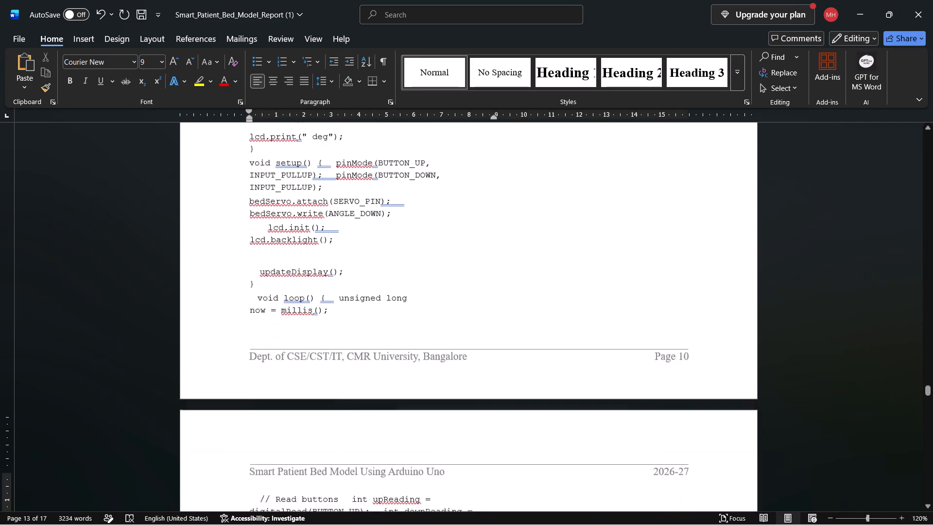
scroll(417, 303, down, 4)
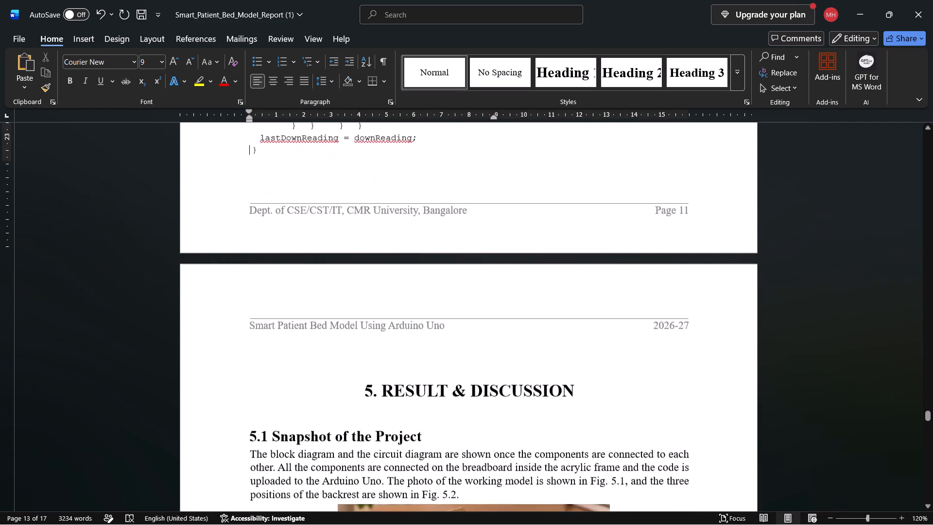
scroll(417, 303, down, 3)
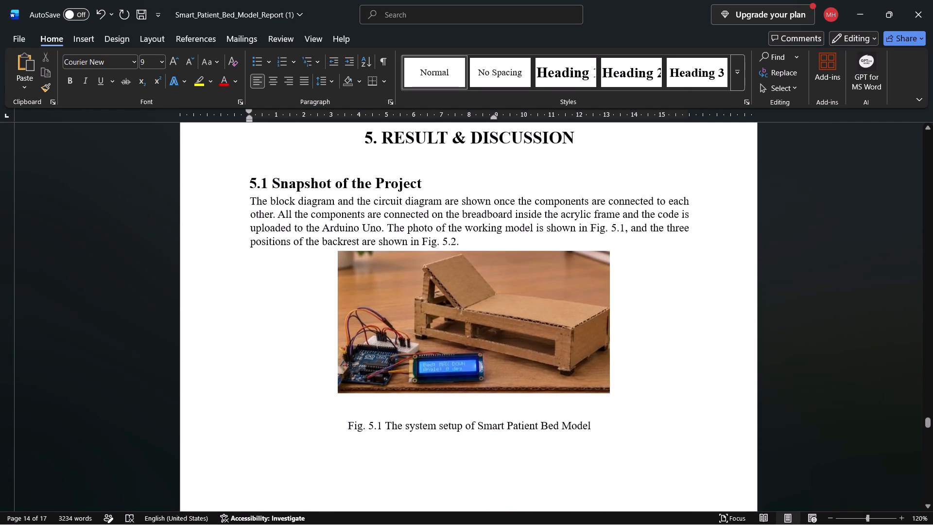
scroll(442, 283, down, 1)
Insert a blank line between the section 5.1 paragraph and the Fig. 5.1 photo.
click(429, 172)
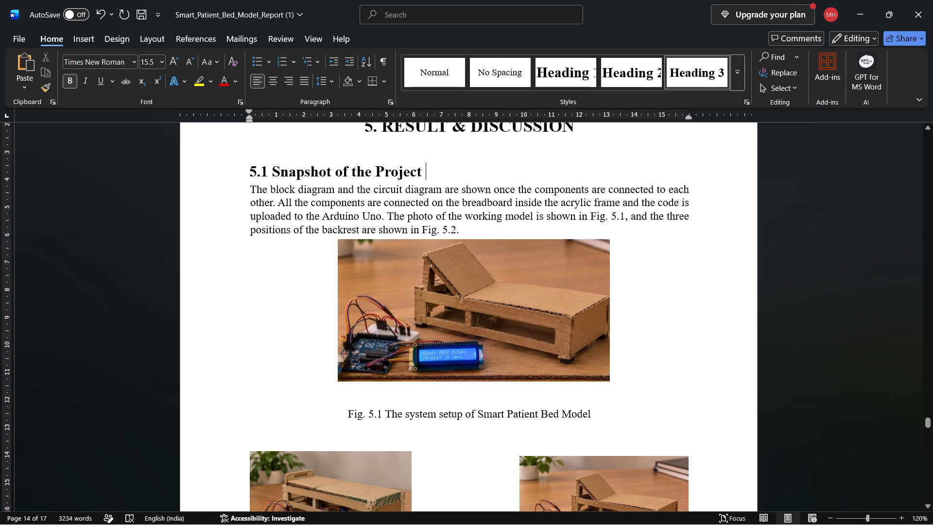
click(465, 234)
key(Return)
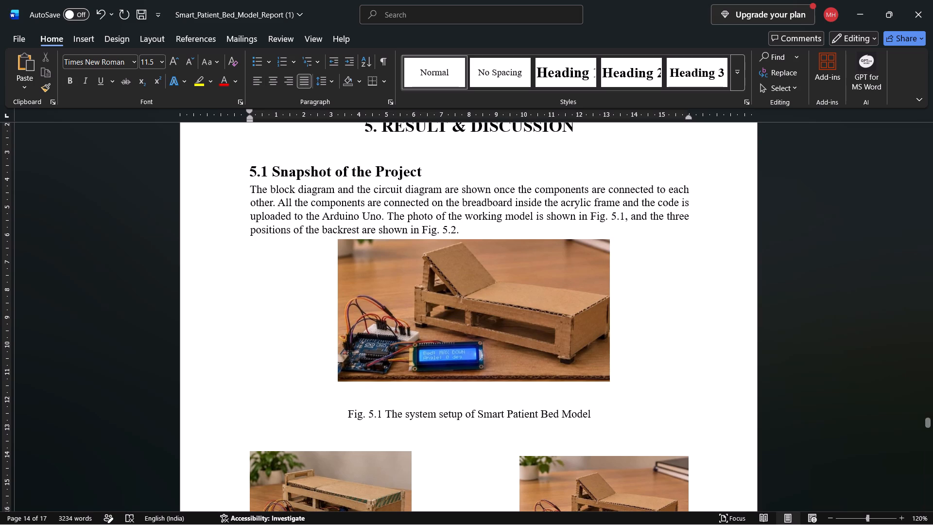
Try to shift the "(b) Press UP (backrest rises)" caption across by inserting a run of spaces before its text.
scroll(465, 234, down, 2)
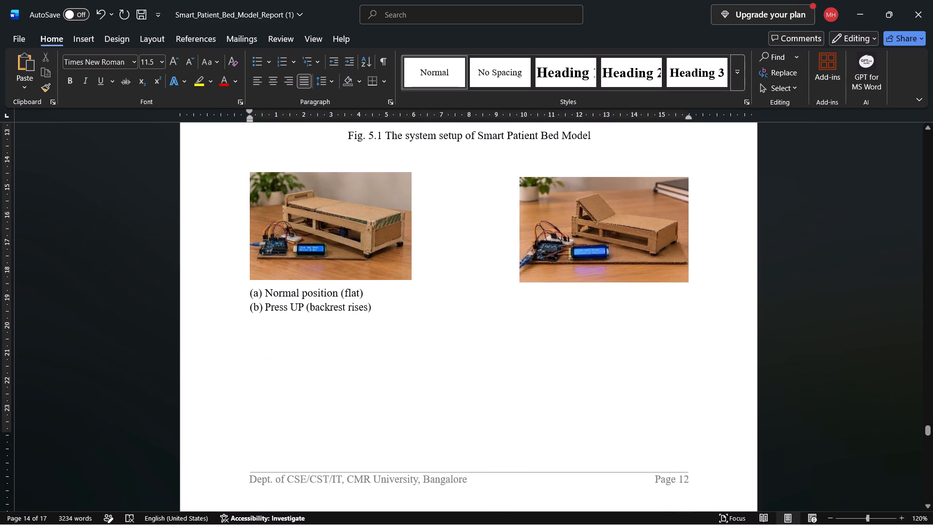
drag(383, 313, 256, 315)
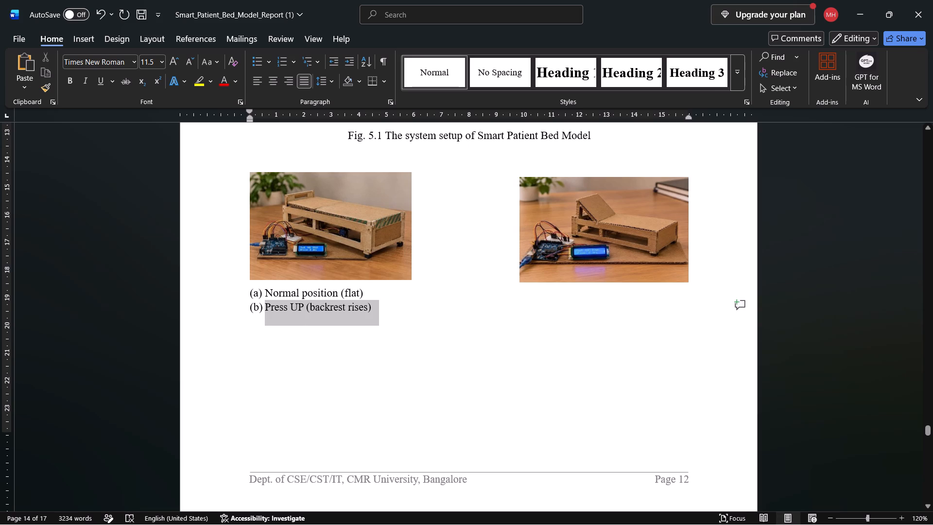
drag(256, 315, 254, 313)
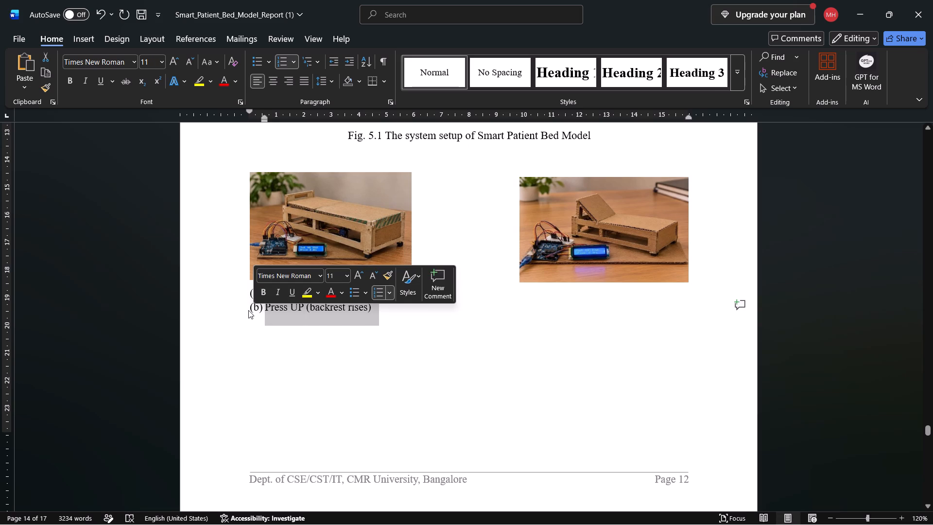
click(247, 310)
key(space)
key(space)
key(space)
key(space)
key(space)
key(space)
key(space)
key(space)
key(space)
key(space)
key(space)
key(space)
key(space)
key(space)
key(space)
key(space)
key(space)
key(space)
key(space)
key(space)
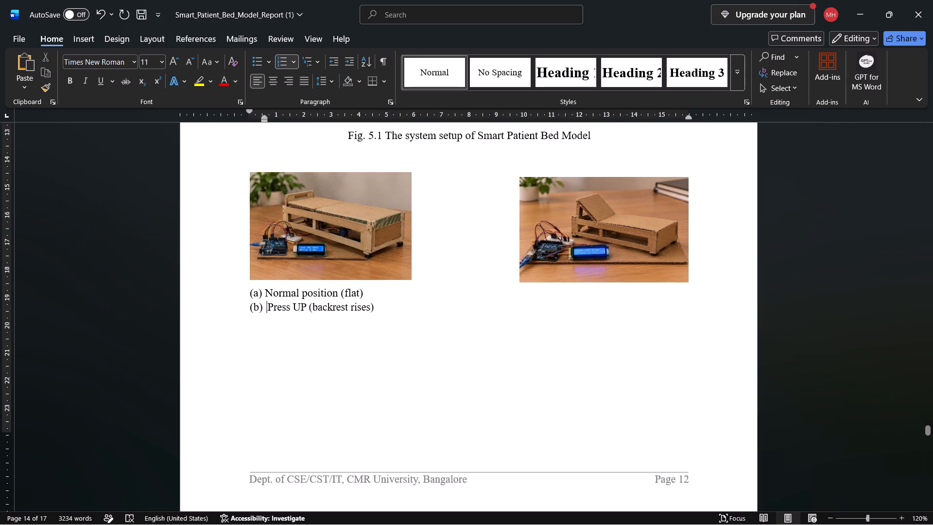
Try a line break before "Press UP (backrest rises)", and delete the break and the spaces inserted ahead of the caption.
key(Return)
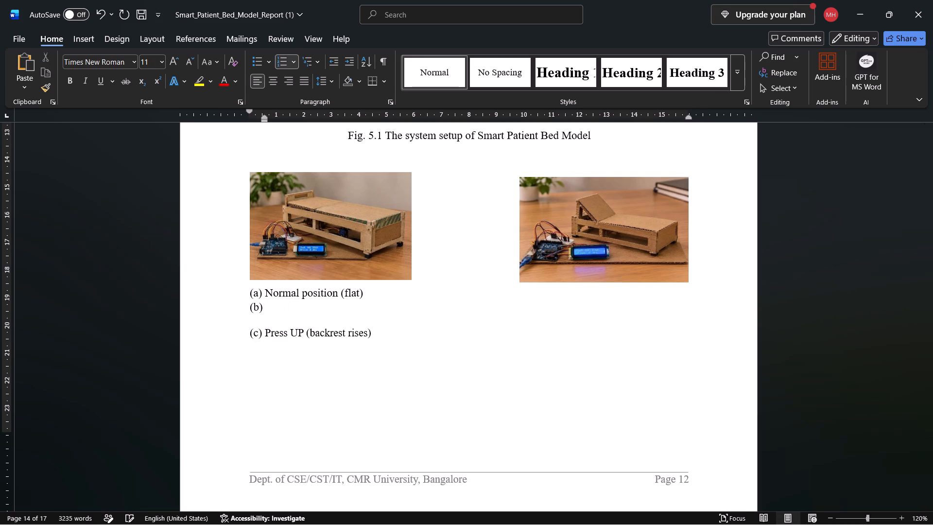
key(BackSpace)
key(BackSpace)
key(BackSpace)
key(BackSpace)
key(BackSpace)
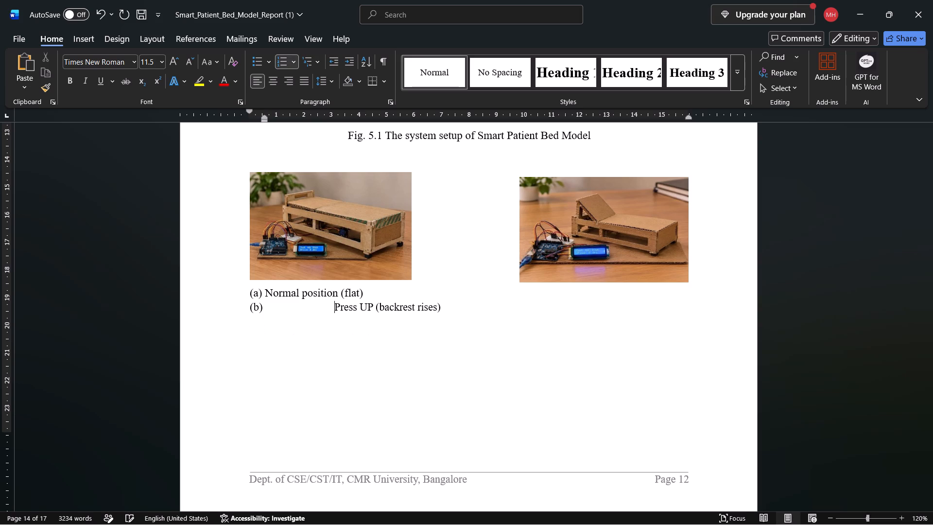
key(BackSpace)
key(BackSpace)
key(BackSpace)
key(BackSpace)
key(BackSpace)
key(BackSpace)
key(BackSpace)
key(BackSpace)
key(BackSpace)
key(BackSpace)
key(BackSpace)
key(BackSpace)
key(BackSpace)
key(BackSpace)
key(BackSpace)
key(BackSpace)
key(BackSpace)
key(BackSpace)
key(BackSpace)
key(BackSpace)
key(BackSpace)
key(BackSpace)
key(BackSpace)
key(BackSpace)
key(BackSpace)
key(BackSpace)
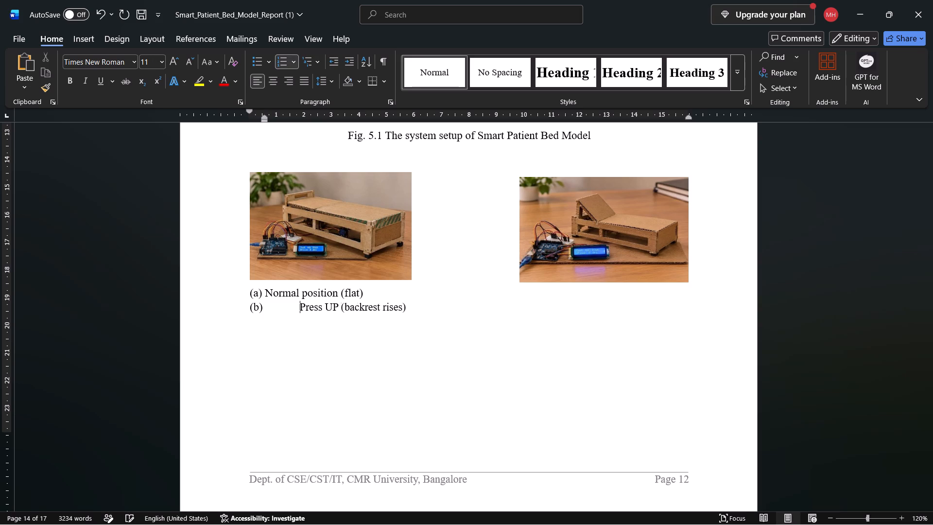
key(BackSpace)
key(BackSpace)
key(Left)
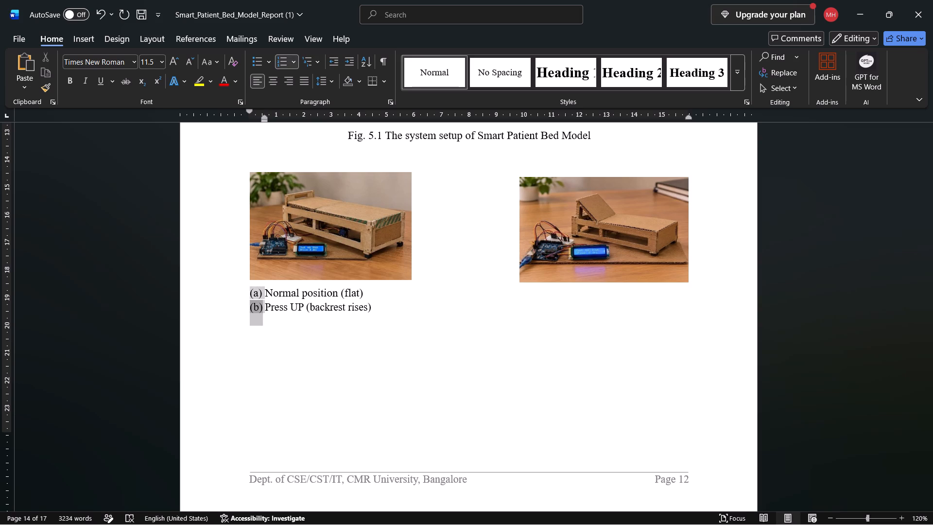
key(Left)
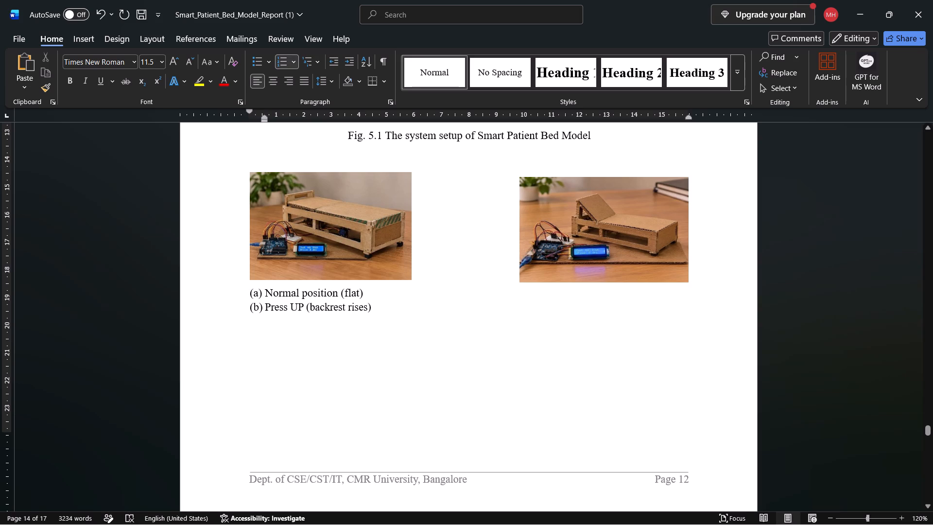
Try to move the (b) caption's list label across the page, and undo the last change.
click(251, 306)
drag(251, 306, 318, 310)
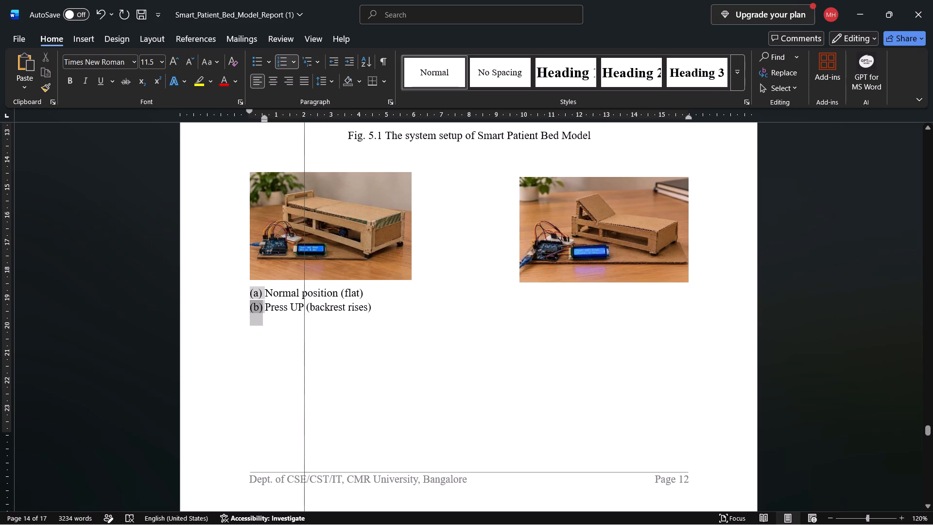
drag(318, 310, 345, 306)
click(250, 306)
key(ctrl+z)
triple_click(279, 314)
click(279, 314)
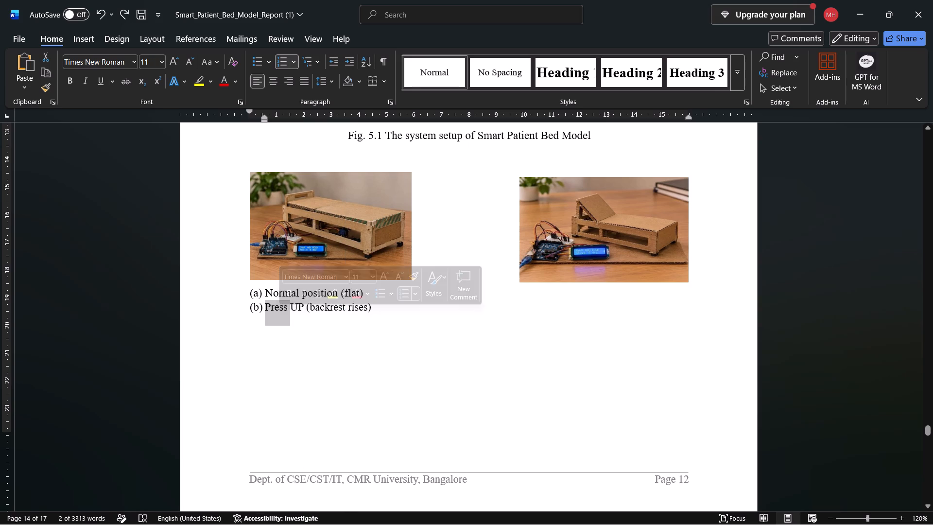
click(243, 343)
Pad the end of the "(a) Normal position (flat)" caption line with a run of spaces reaching beneath the backrest-raised photo.
click(454, 290)
key(space)
key(space)
key(space)
key(space)
key(space)
key(space)
key(space)
key(space)
key(space)
key(space)
key(space)
key(space)
key(space)
key(space)
key(space)
key(space)
key(space)
key(space)
key(space)
key(space)
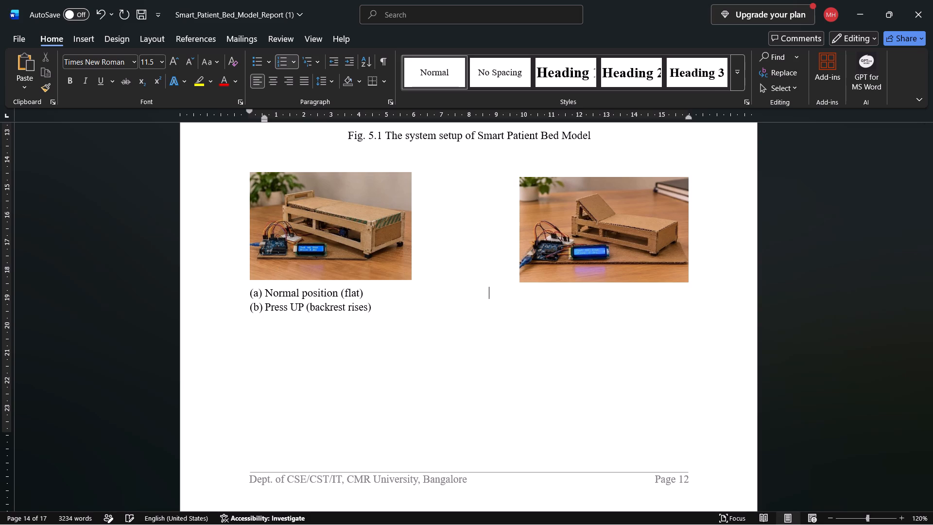
key(space)
Enter the caption "(b) Press up (backrest rises)" beneath the backrest-raised photo, on the same line as caption (a).
key(b)
key(BackSpace)
text(())
key(shift+BackSpace)
text(b))
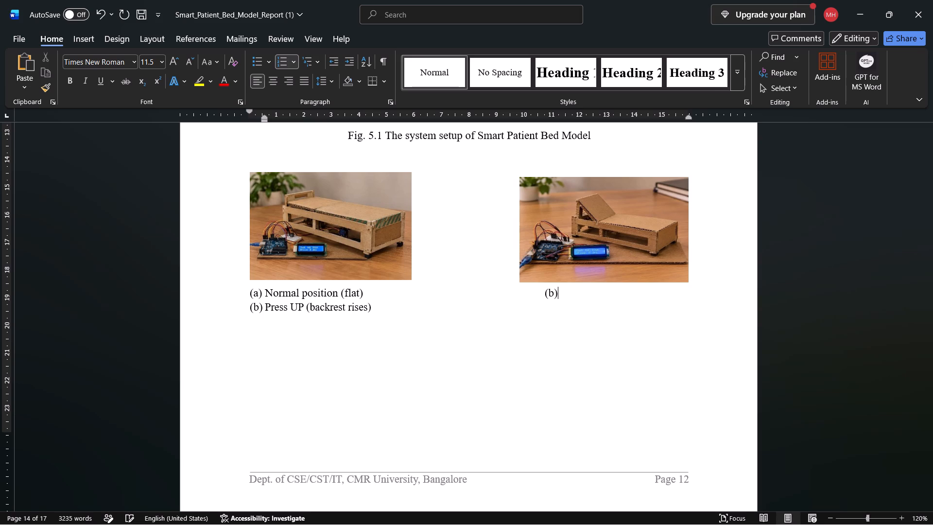
key(space)
key(BackSpace)
text(ress)
key(space)
key(BackSpace)
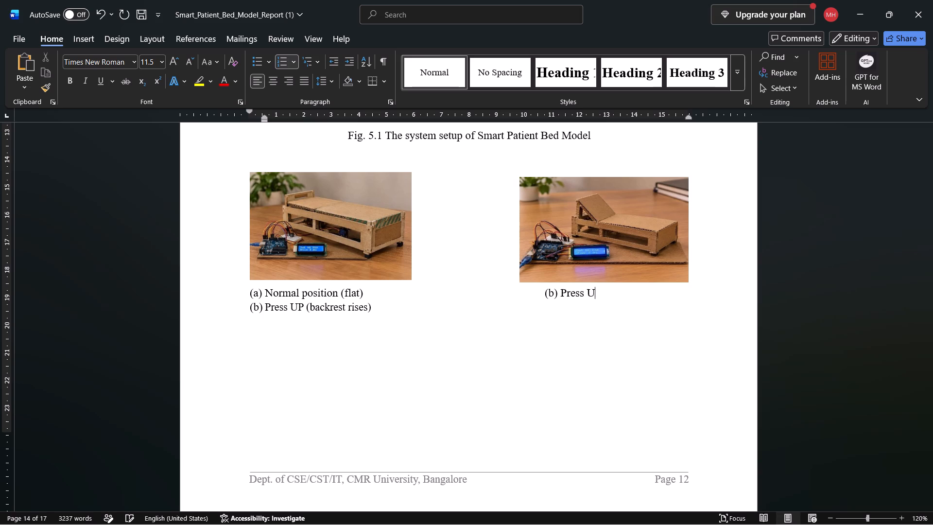
key(u)
key(BackSpace)
key(u)
key(BackSpace)
text(p *)
key(shift+BackSpace)
text((backrest rises)
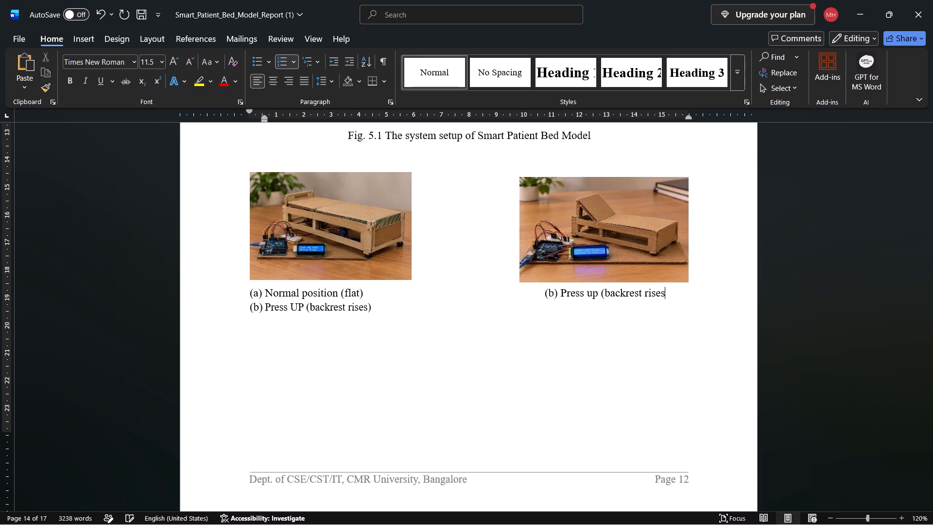
key(shift+parenright)
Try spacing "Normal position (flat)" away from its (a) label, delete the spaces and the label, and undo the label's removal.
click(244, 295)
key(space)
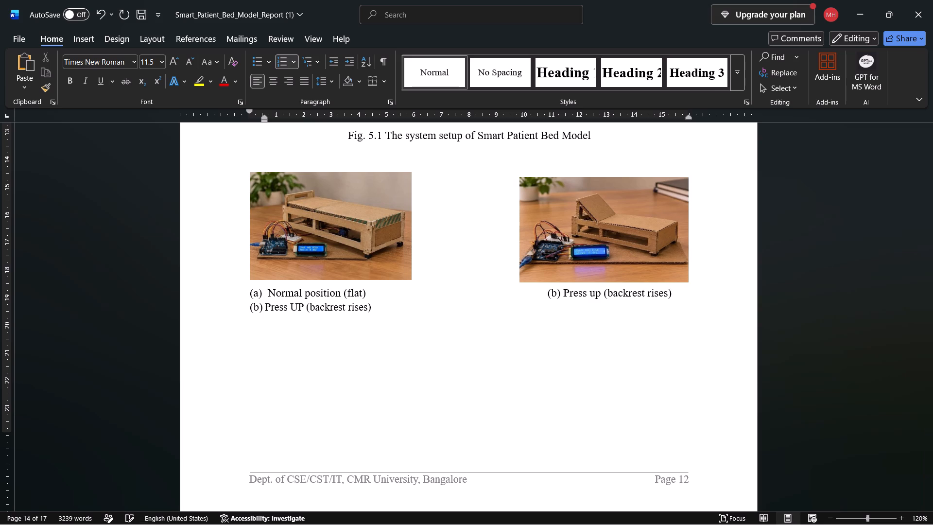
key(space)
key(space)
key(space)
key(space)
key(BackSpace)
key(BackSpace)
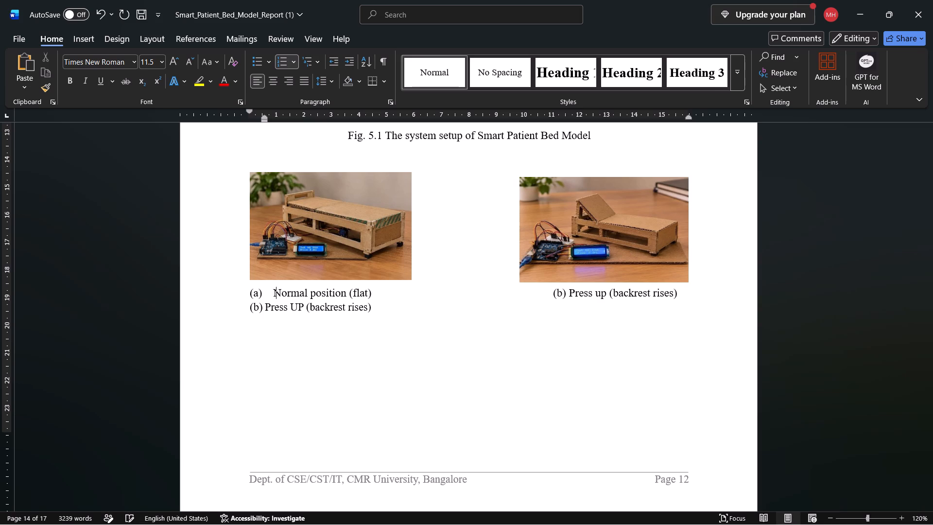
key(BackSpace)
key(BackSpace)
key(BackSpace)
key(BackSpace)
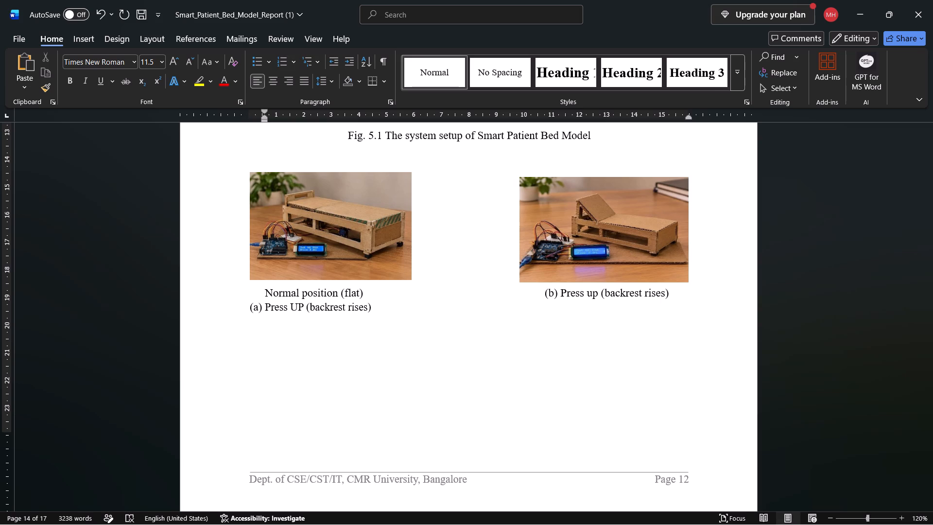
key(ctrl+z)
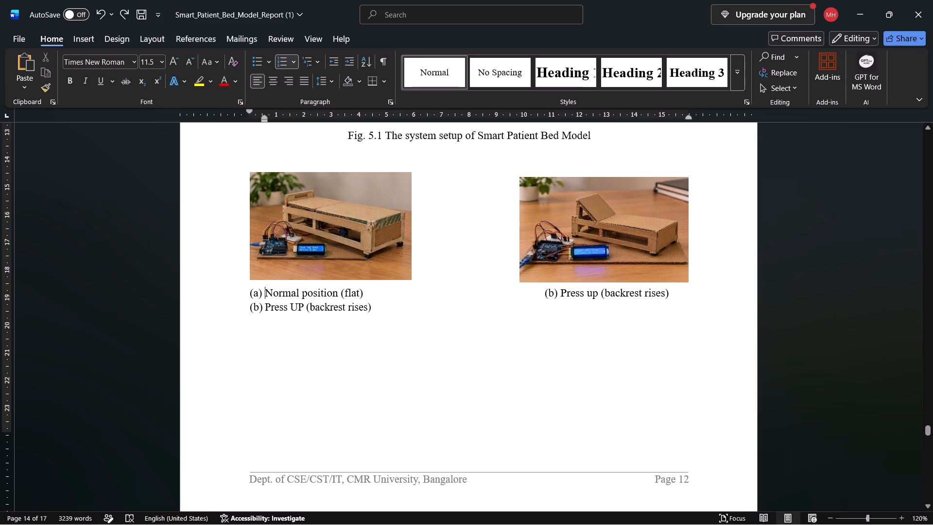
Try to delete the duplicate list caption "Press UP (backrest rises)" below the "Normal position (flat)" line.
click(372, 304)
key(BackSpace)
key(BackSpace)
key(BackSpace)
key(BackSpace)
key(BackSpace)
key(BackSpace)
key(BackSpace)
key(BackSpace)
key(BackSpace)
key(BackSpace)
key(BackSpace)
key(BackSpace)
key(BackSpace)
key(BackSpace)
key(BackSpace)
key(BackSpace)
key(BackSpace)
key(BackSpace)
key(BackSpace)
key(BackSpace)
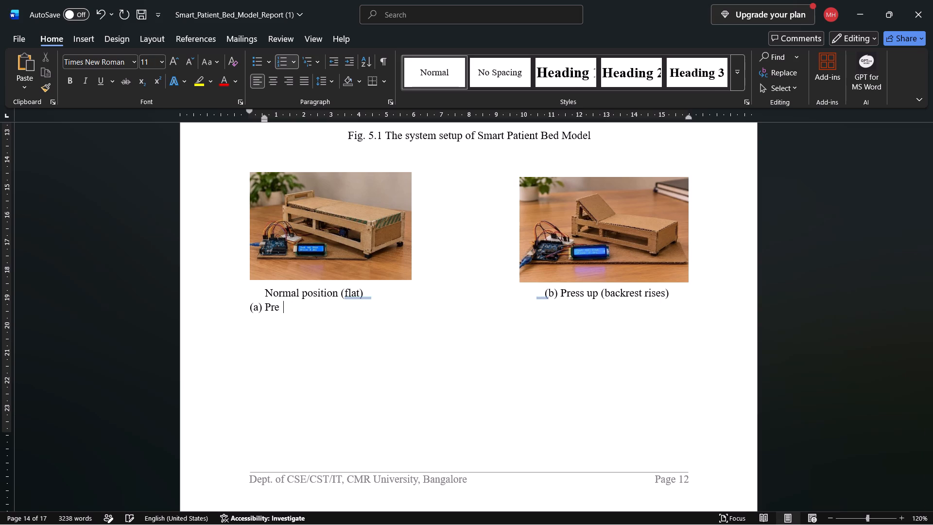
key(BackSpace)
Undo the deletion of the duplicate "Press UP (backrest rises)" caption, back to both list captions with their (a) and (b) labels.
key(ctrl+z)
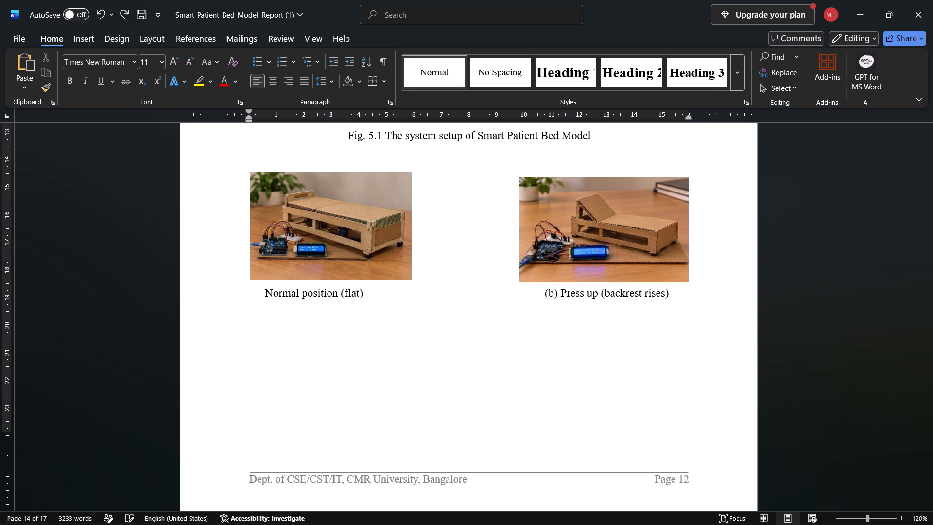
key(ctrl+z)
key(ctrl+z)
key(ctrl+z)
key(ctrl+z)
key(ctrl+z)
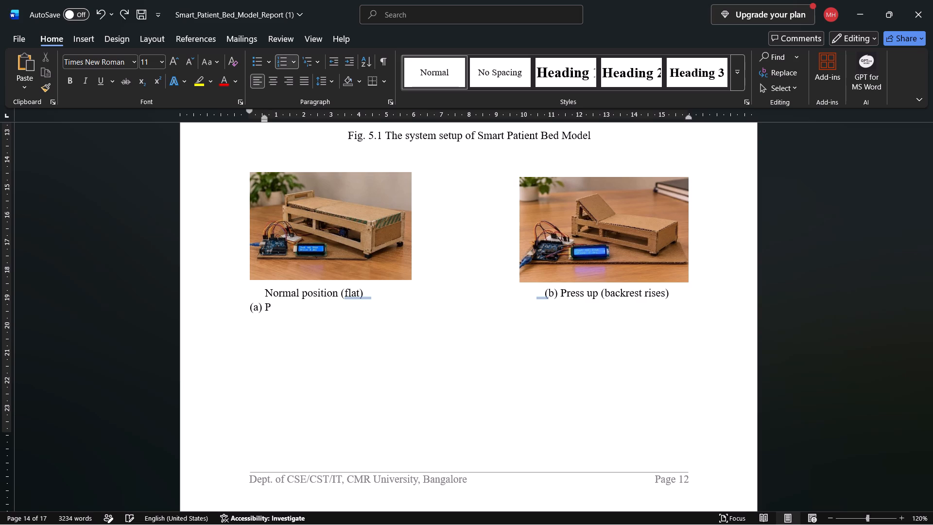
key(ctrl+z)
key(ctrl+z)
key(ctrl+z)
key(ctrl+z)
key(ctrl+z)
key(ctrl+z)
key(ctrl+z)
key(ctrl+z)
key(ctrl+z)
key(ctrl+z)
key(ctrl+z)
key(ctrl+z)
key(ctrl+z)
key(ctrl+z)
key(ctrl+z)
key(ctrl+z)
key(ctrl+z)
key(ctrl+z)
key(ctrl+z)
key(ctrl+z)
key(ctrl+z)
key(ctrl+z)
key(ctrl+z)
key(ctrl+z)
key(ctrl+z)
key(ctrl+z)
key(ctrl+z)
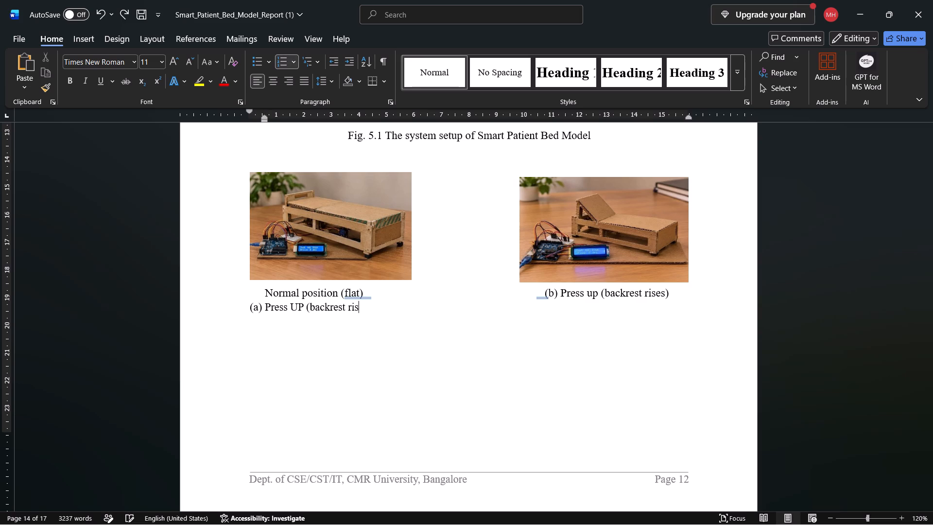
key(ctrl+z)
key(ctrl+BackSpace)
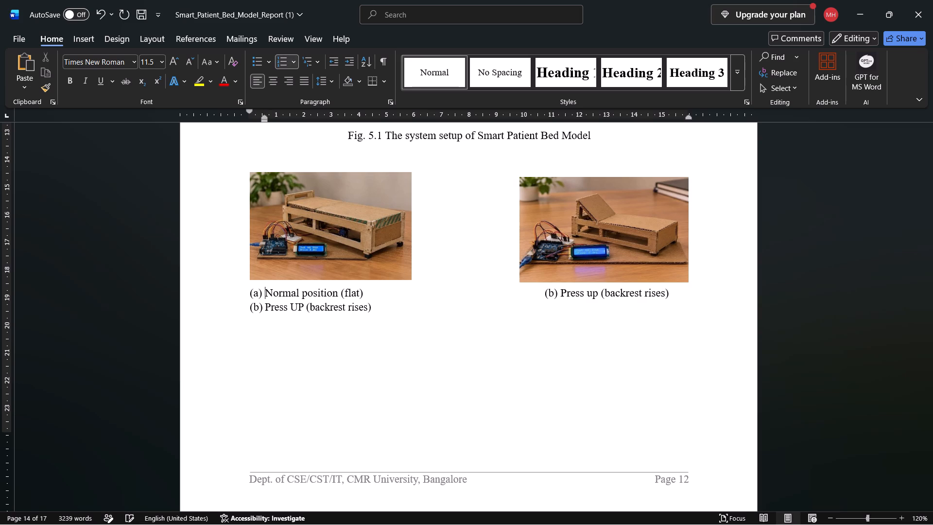
Shift the "(b) Press up (backrest rises)" caption back by a net three spaces in the gap before it.
click(517, 299)
key(BackSpace)
key(BackSpace)
key(BackSpace)
key(BackSpace)
key(BackSpace)
key(BackSpace)
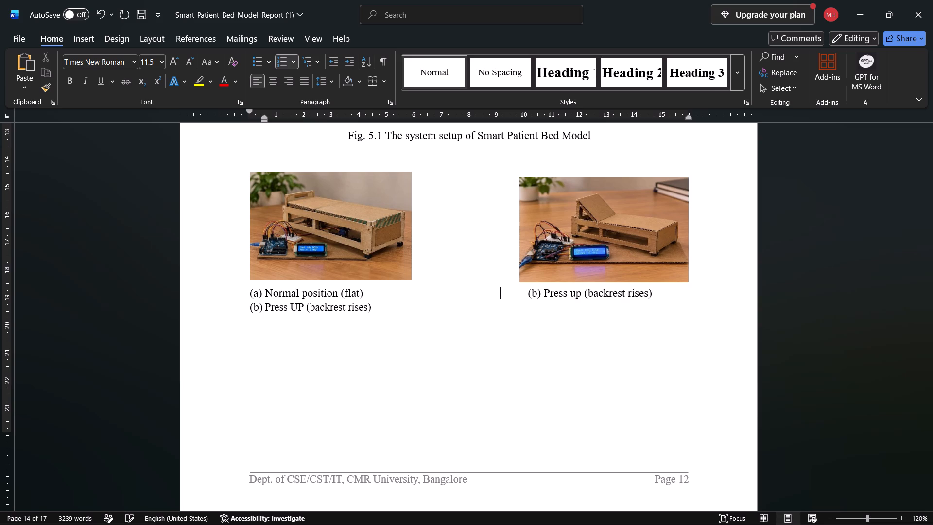
key(space)
key(space)
key(space)
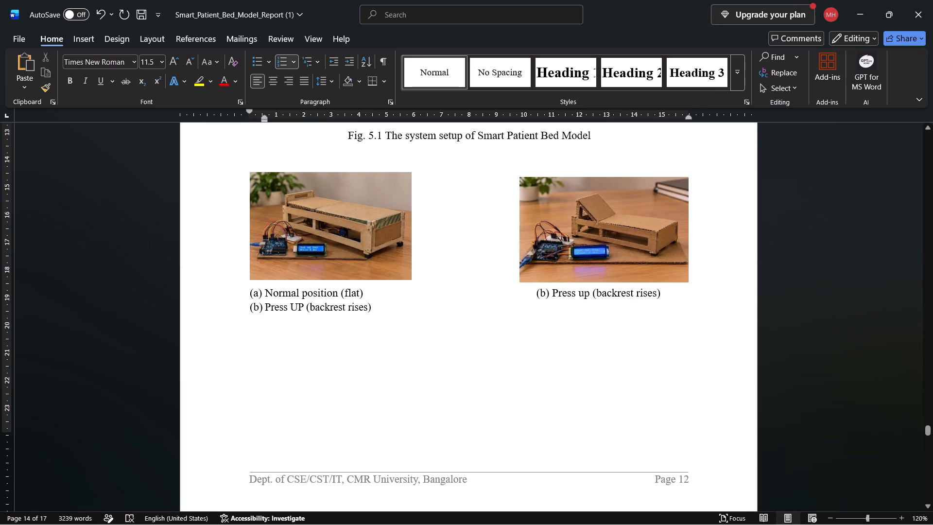
Delete the duplicate "(b) Press UP (backrest rises)" list caption, including its label, below the combined caption line.
click(410, 320)
key(BackSpace)
key(BackSpace)
key(BackSpace)
key(BackSpace)
key(BackSpace)
key(BackSpace)
key(BackSpace)
key(BackSpace)
key(BackSpace)
key(BackSpace)
key(BackSpace)
key(BackSpace)
key(BackSpace)
key(BackSpace)
key(BackSpace)
key(BackSpace)
key(BackSpace)
key(BackSpace)
key(BackSpace)
key(BackSpace)
key(BackSpace)
key(BackSpace)
key(BackSpace)
key(BackSpace)
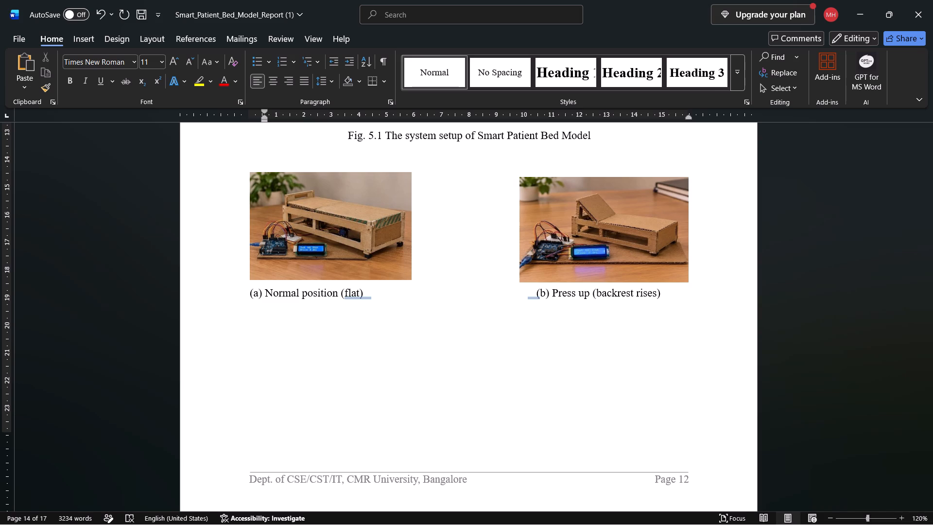
Insert six spaces between the (a) label and "Normal position (flat)".
click(248, 294)
key(space)
key(space)
key(space)
key(space)
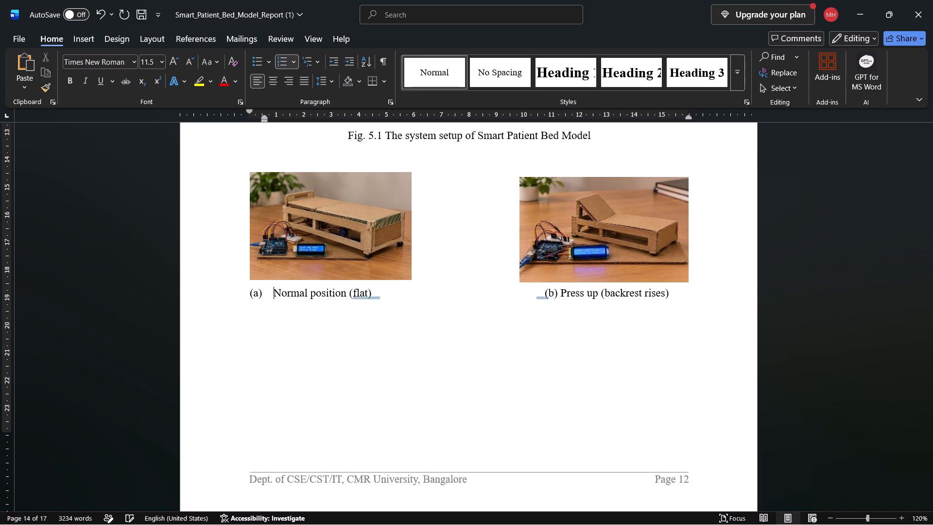
key(space)
key(space)
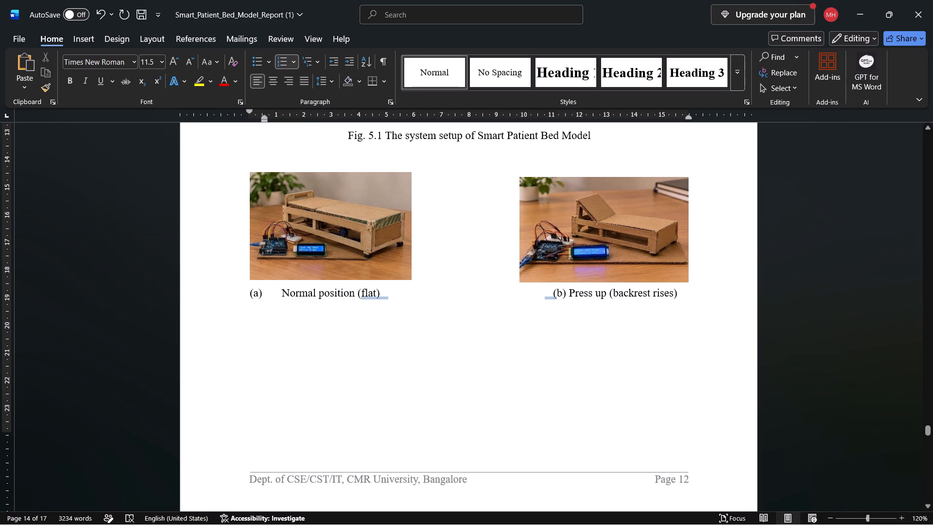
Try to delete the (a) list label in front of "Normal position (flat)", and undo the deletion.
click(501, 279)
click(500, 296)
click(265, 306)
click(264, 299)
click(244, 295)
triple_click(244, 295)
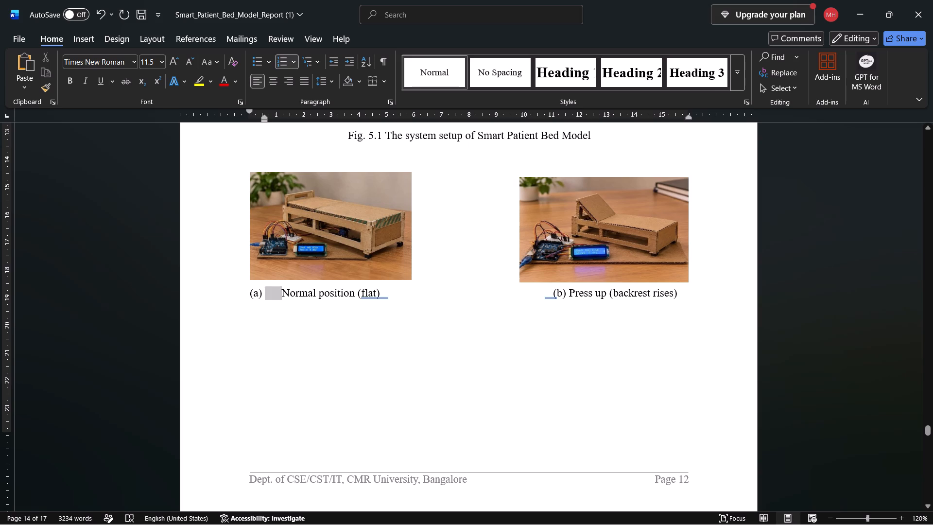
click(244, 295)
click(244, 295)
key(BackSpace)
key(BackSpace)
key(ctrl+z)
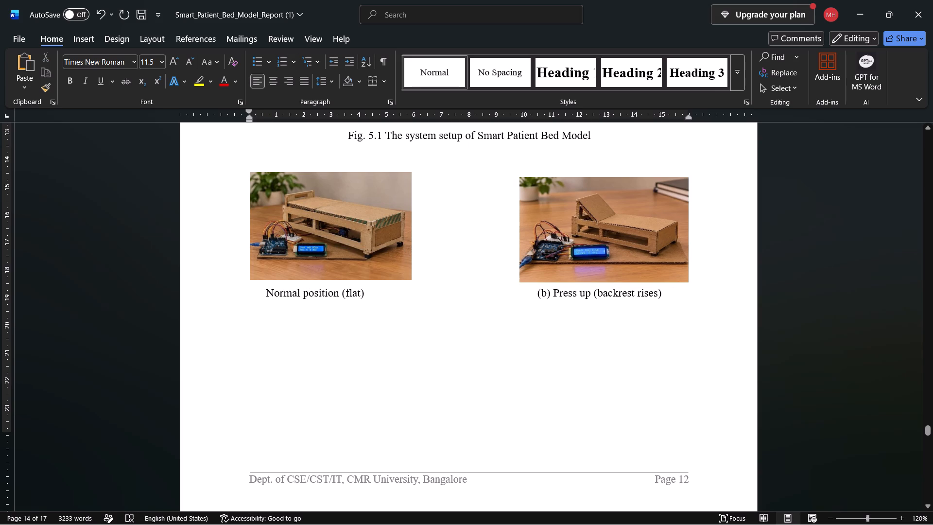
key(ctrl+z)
Delete five of the extra spaces between the (a) label and "Normal position (flat)", keeping the label.
key(Down)
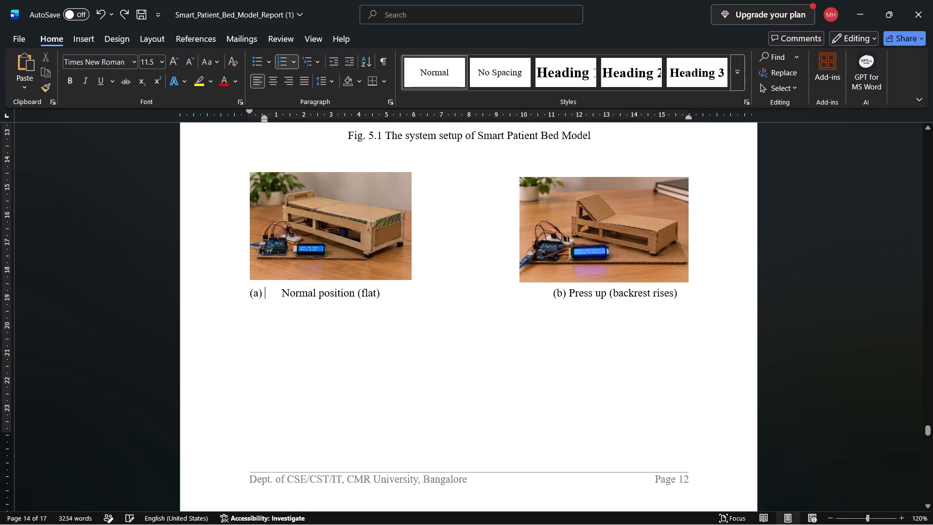
key(Up)
key(Right)
key(Right)
key(Right)
key(BackSpace)
key(BackSpace)
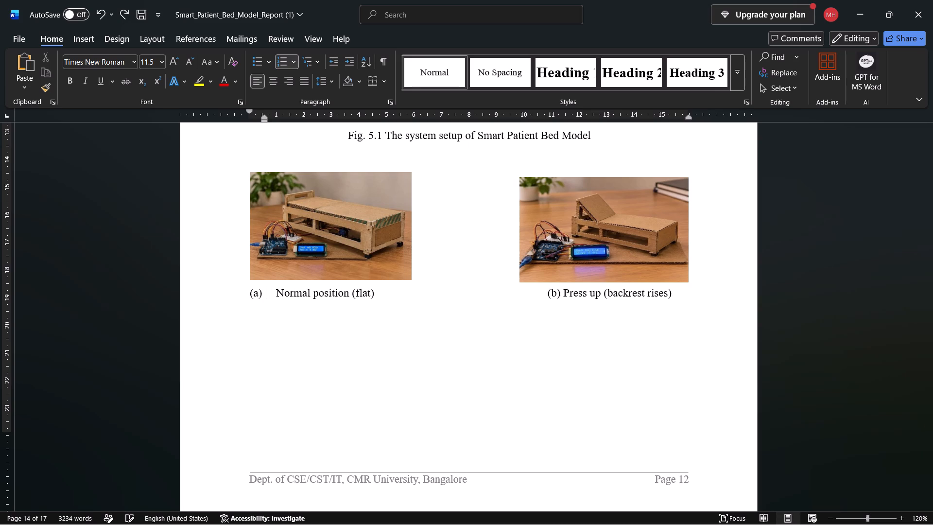
key(BackSpace)
key(Right)
key(BackSpace)
key(BackSpace)
key(Right)
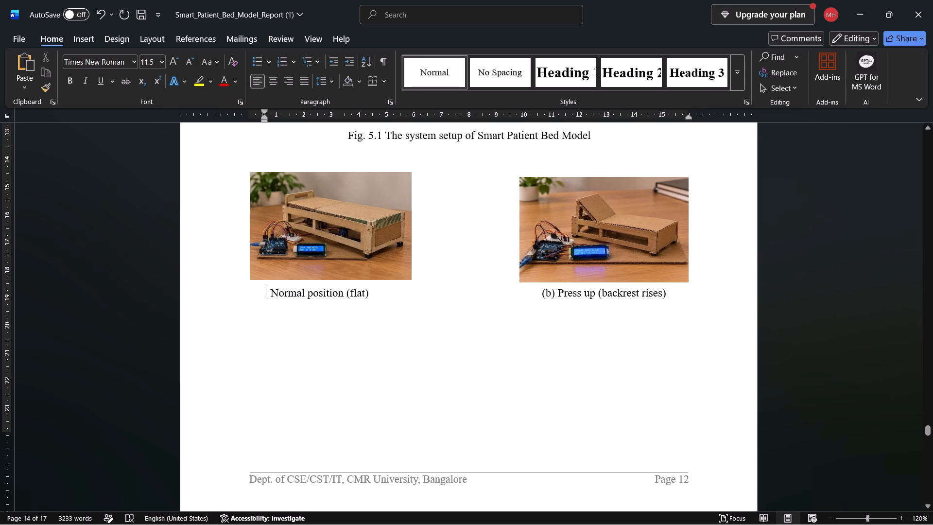
key(ctrl+z)
key(Right)
key(BackSpace)
key(BackSpace)
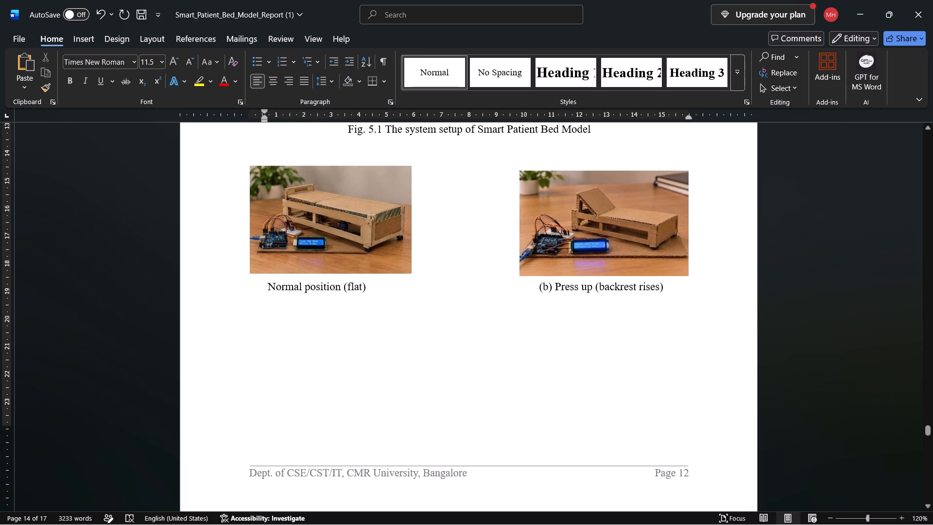
key(ctrl+z)
key(Right)
key(BackSpace)
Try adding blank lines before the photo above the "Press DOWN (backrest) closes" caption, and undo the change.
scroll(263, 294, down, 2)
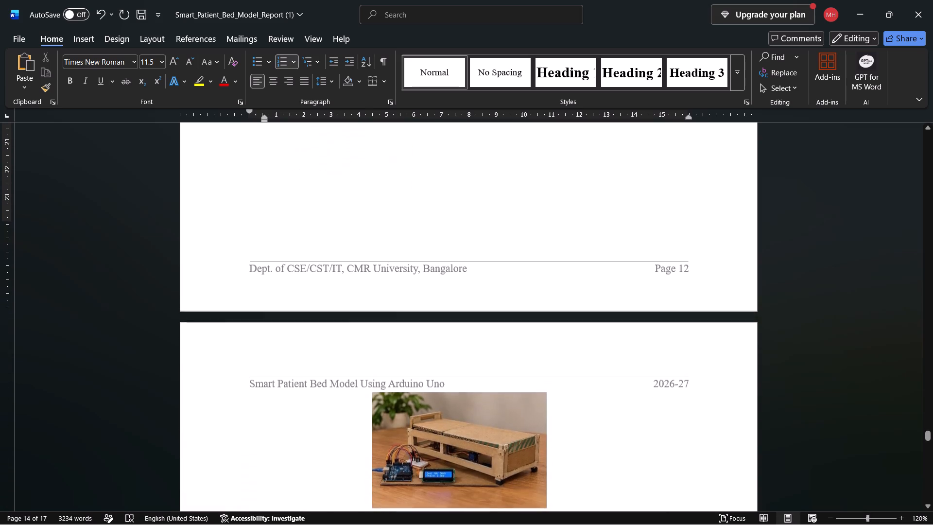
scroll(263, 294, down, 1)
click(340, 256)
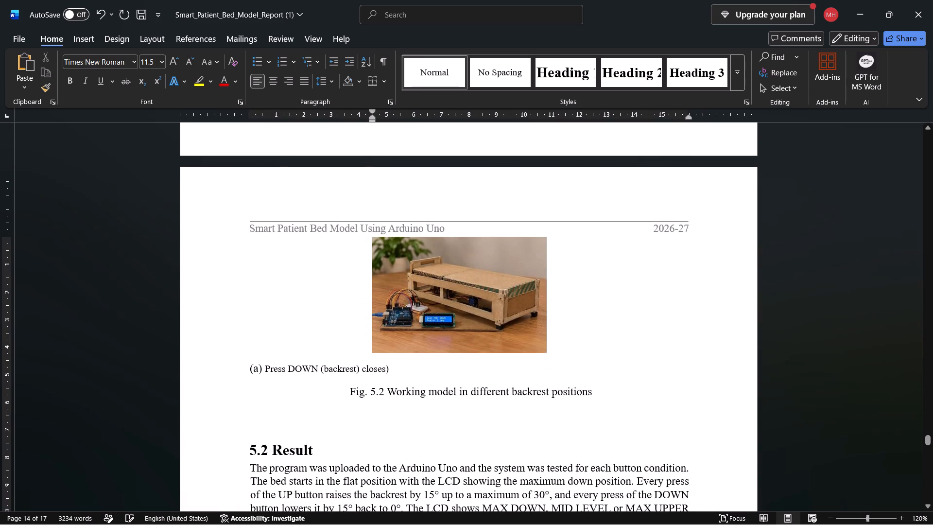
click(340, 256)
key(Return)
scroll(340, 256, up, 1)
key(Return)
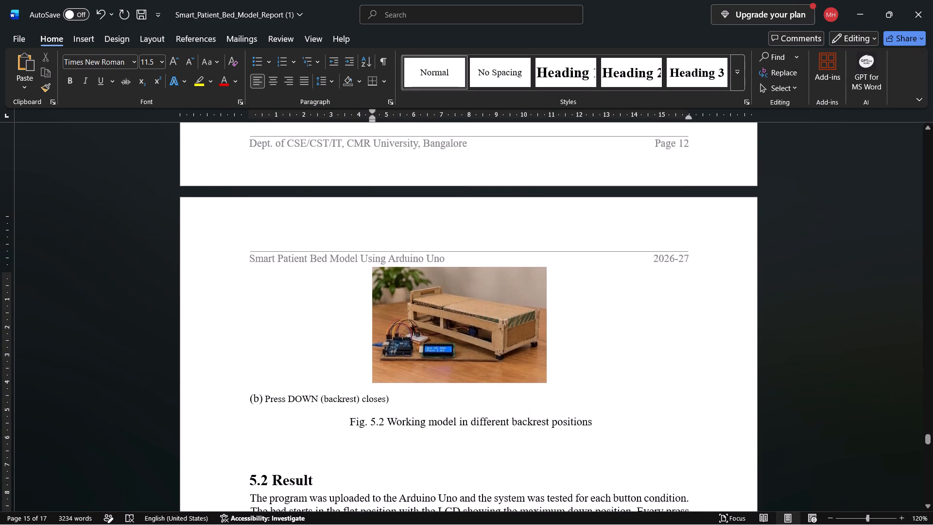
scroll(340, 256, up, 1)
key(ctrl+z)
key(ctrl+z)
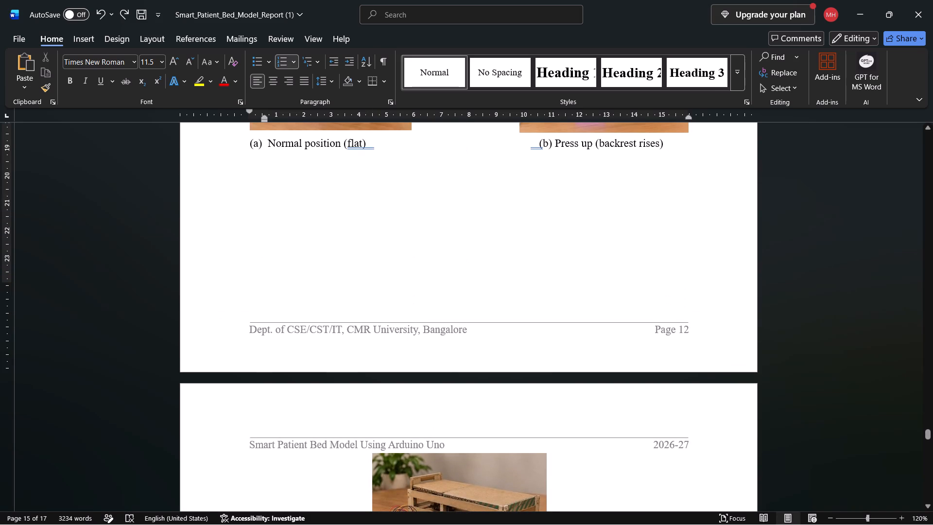
Add a net five blank lines below the (a) and (b) captions to move the third photo one line below its page header.
click(340, 256)
click(340, 256)
key(Return)
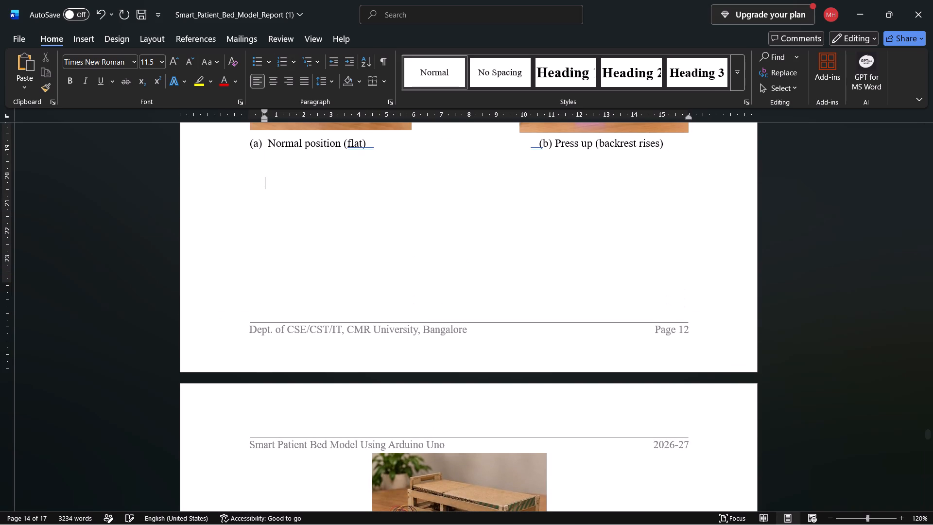
key(Return)
key(Return)
key(Return)
key(Return)
key(Return)
scroll(340, 256, down, 1)
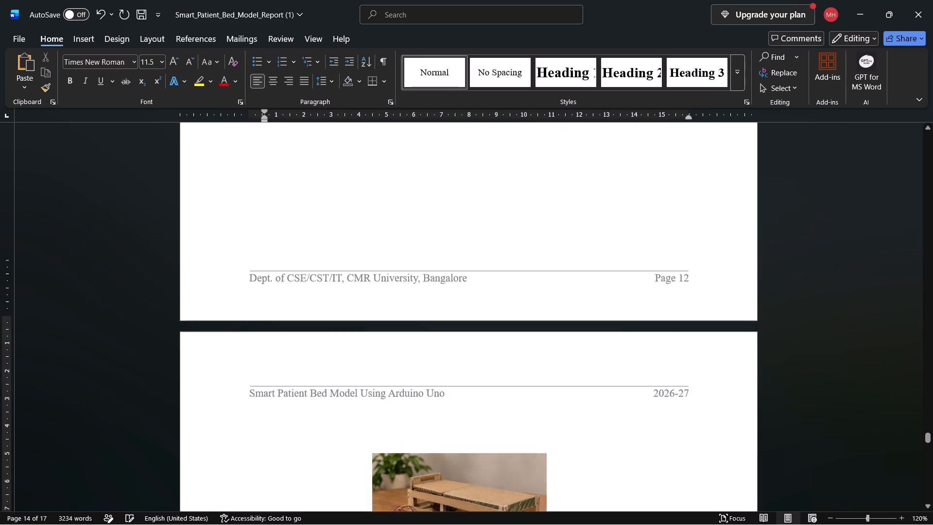
scroll(340, 256, down, 1)
key(BackSpace)
scroll(340, 256, down, 1)
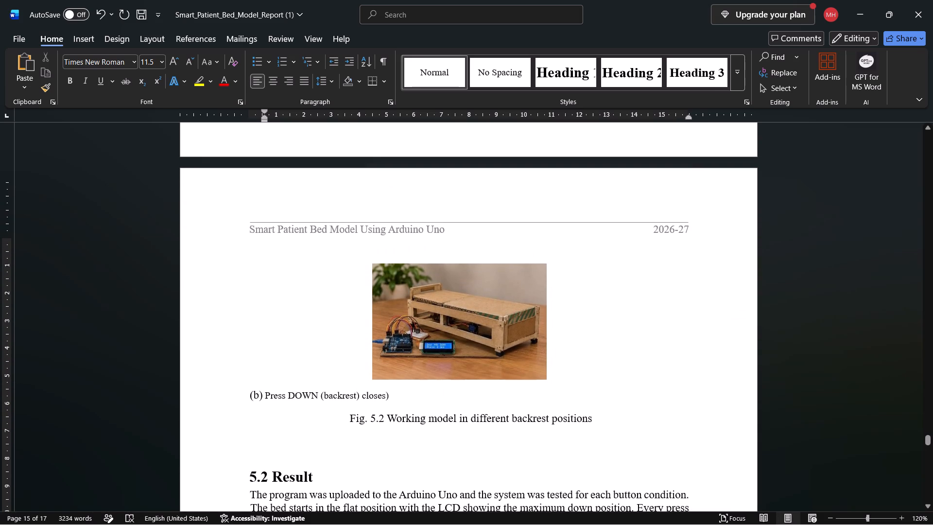
Replace the automatic (b) label of the "Press DOWN (backrest) closes" caption with (c).
click(251, 398)
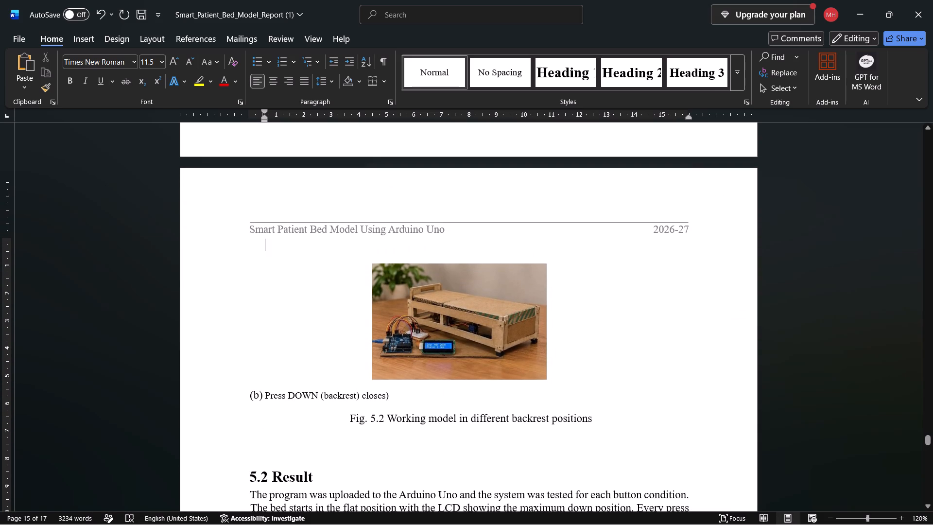
click(251, 398)
double_click(251, 398)
key(BackSpace)
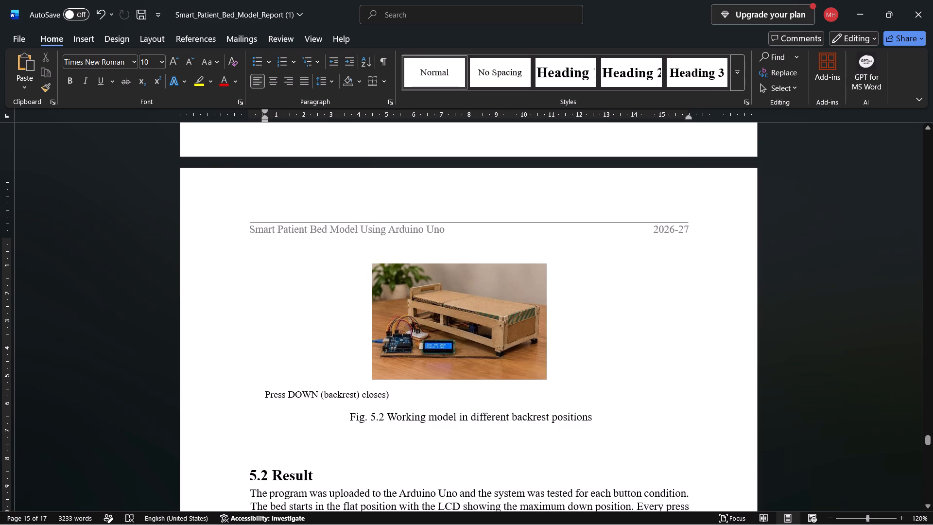
text((c))
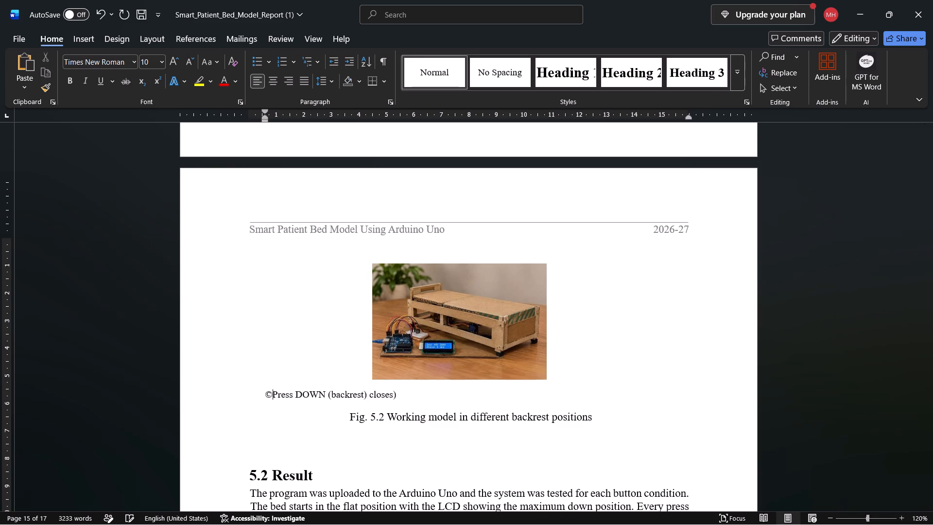
key(BackSpace)
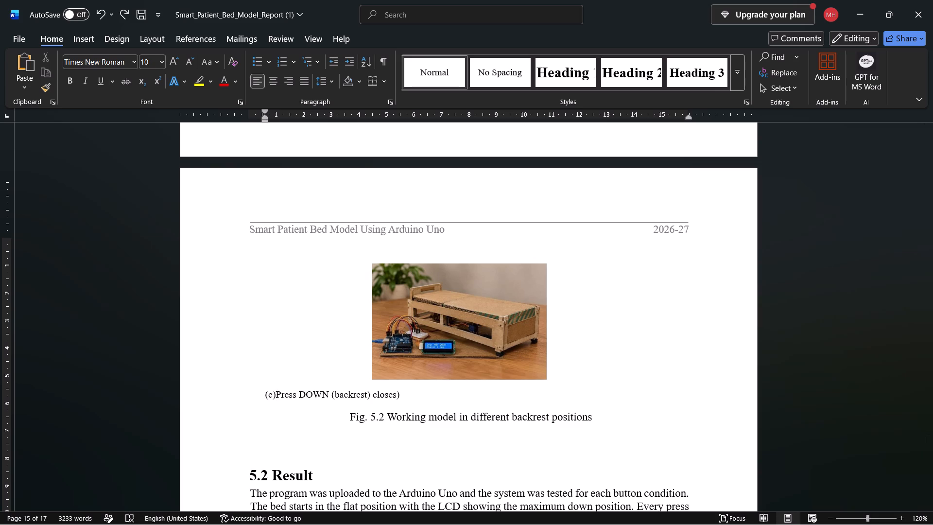
key(space)
scroll(251, 398, down, 1)
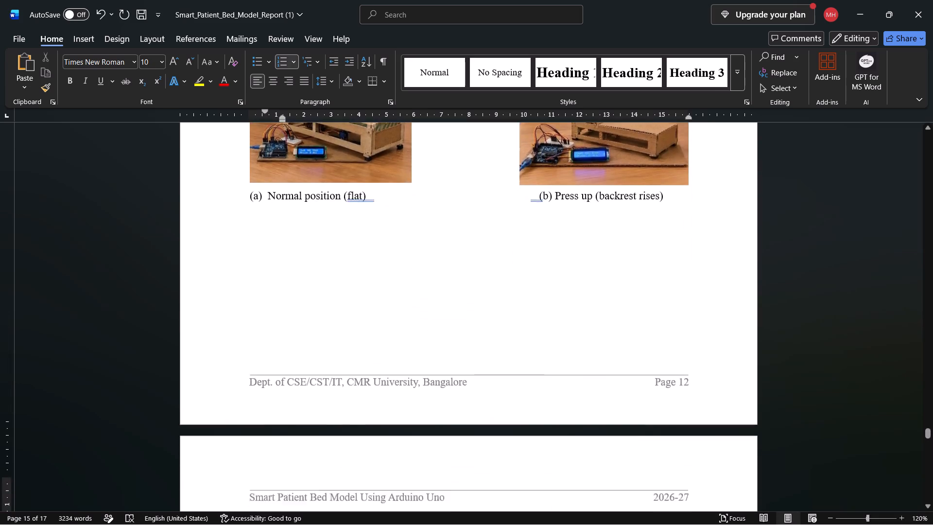
scroll(251, 398, down, 2)
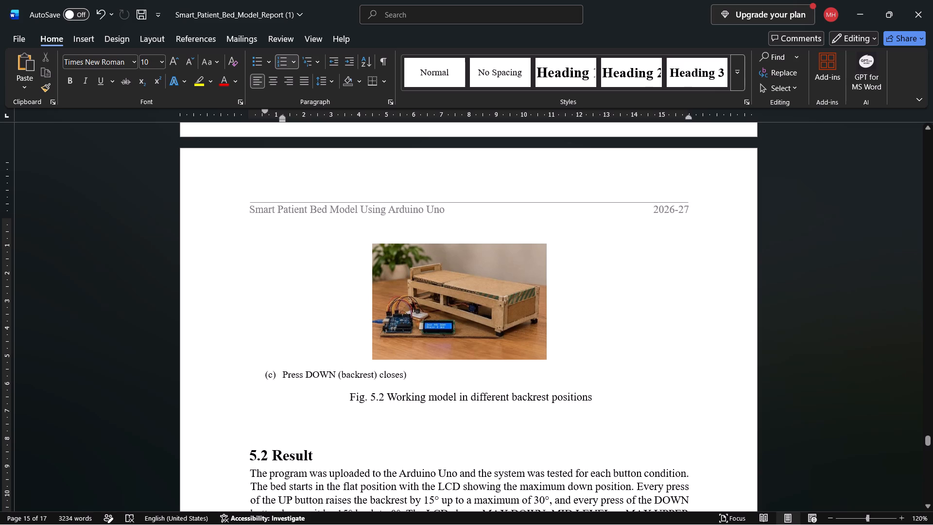
Insert 23 spaces between the (c) label and "Press DOWN (backrest) closes" to move the caption text under its photo.
click(257, 369)
key(space)
key(space)
key(space)
key(space)
key(space)
key(space)
key(space)
key(space)
key(space)
key(space)
key(space)
key(space)
key(space)
key(space)
key(space)
key(space)
key(space)
key(space)
key(space)
key(space)
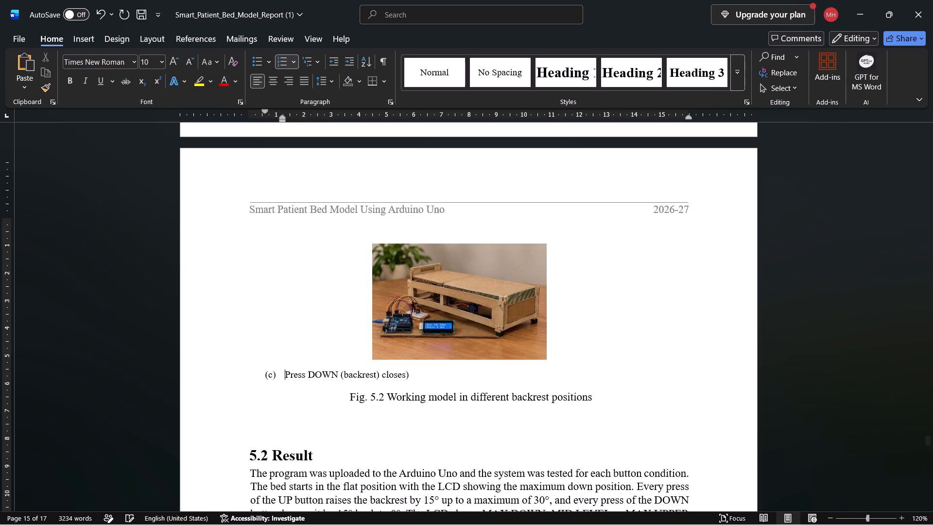
key(space)
key(space)
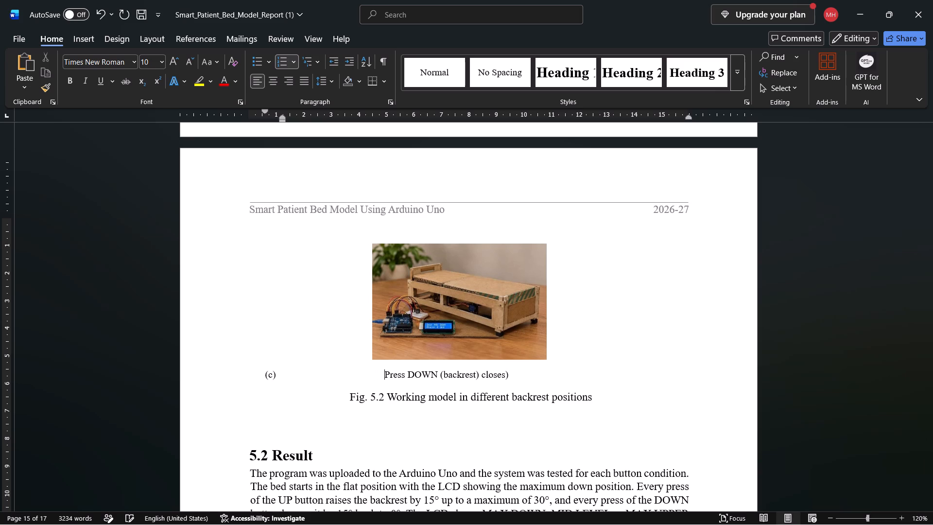
key(space)
Delete the detached (c) label from the "Press DOWN (backrest) closes" line and insert five spaces at its start.
click(282, 373)
key(BackSpace)
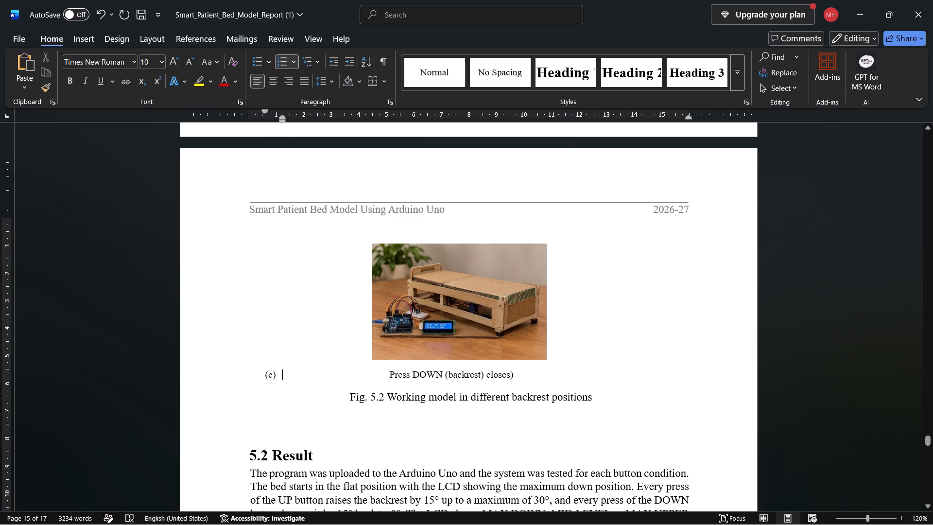
key(BackSpace)
key(space)
key(space)
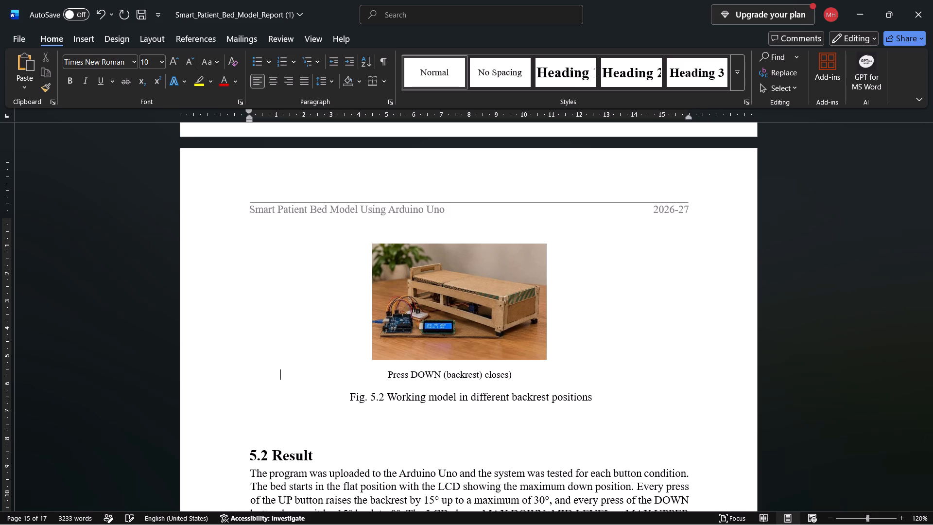
key(space)
key(space)
key(space)
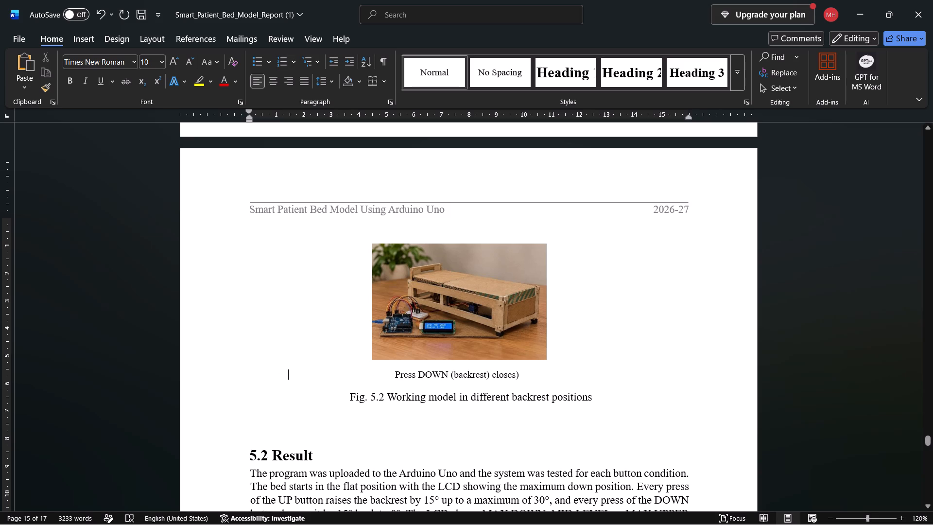
Insert the plain-text label (c) directly before "Press DOWN (backrest) closes", keeping it as letters instead of the copyright symbol.
click(389, 380)
key(shift+parenleft)
key(c)
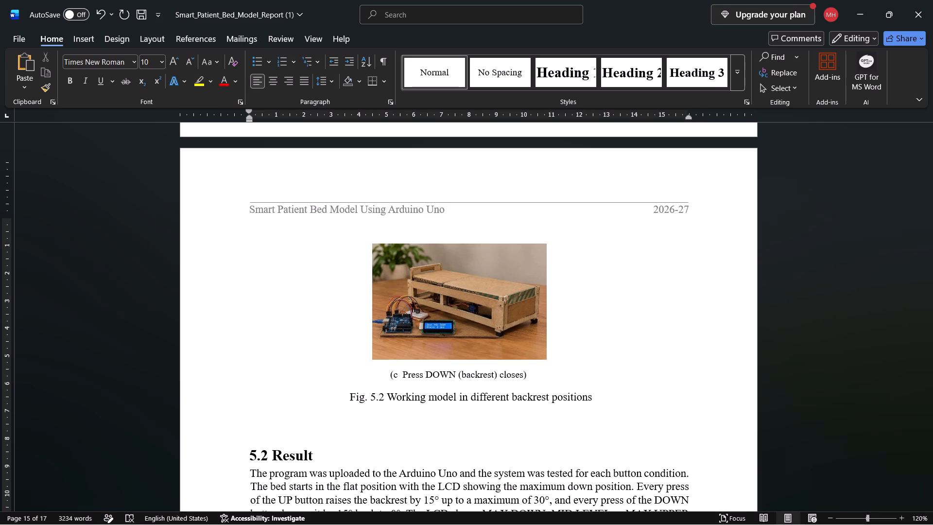
key(shift+parenright)
key(BackSpace)
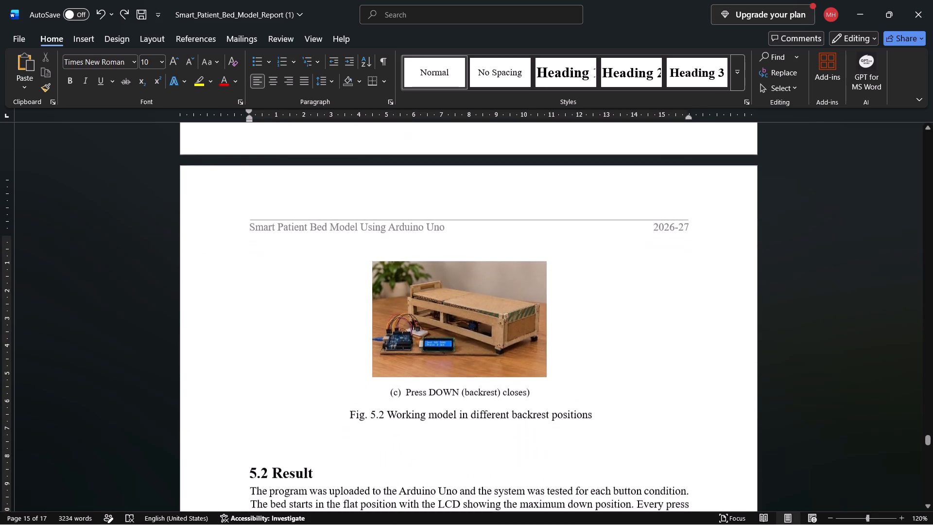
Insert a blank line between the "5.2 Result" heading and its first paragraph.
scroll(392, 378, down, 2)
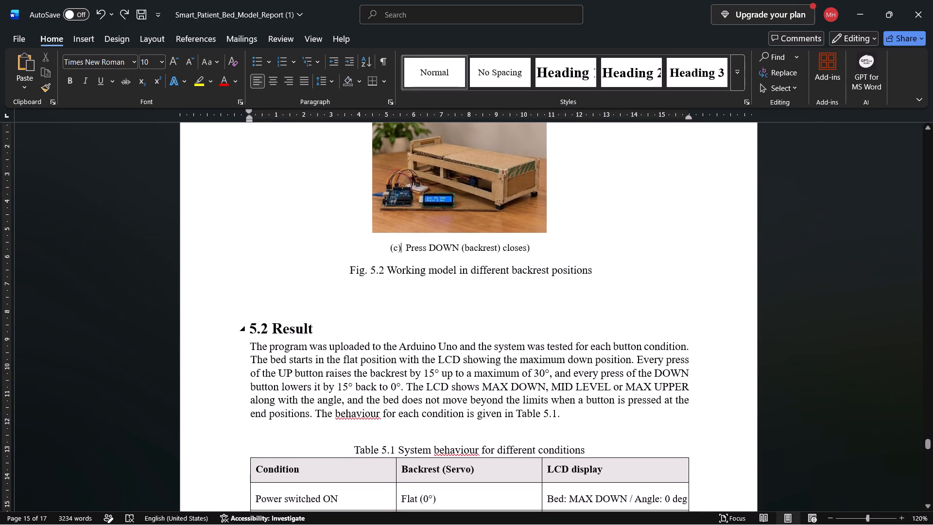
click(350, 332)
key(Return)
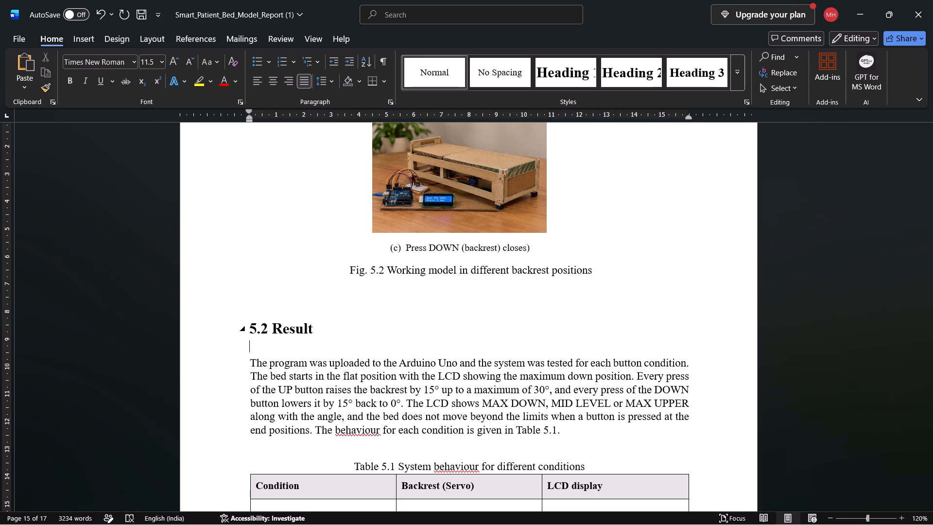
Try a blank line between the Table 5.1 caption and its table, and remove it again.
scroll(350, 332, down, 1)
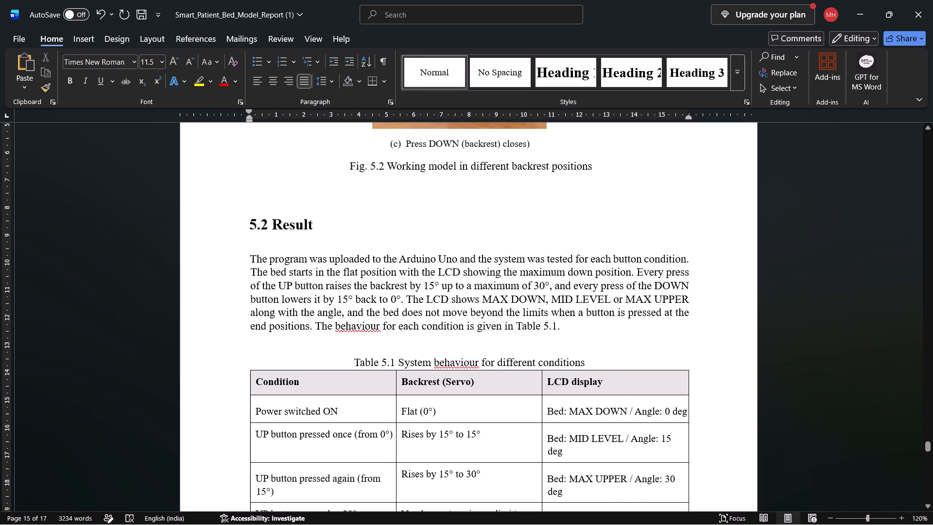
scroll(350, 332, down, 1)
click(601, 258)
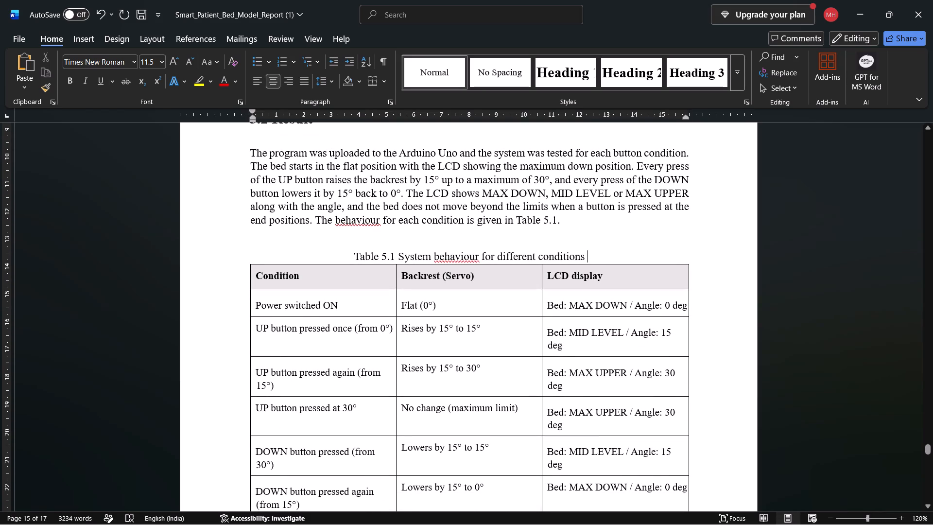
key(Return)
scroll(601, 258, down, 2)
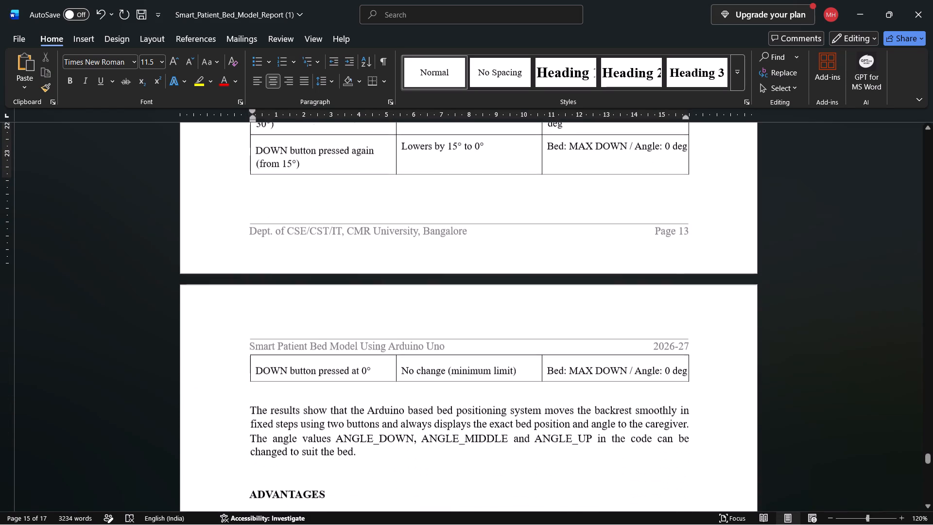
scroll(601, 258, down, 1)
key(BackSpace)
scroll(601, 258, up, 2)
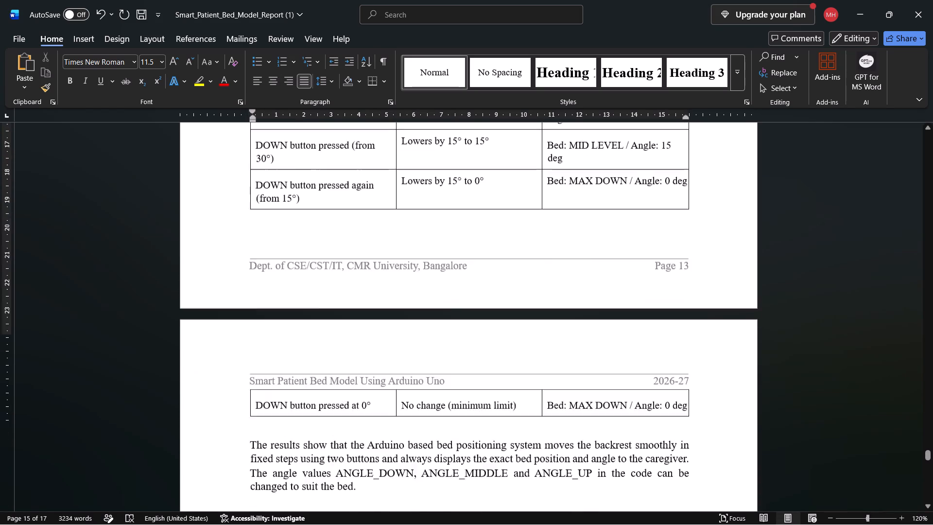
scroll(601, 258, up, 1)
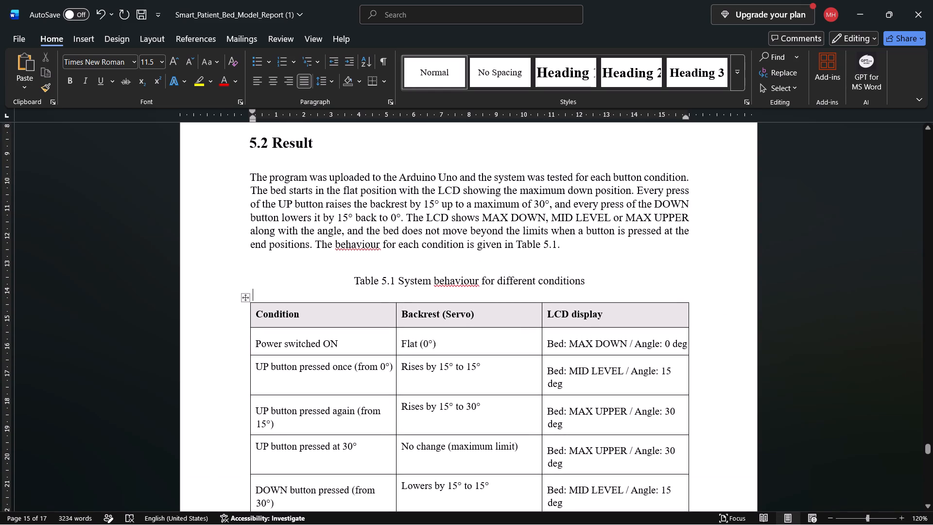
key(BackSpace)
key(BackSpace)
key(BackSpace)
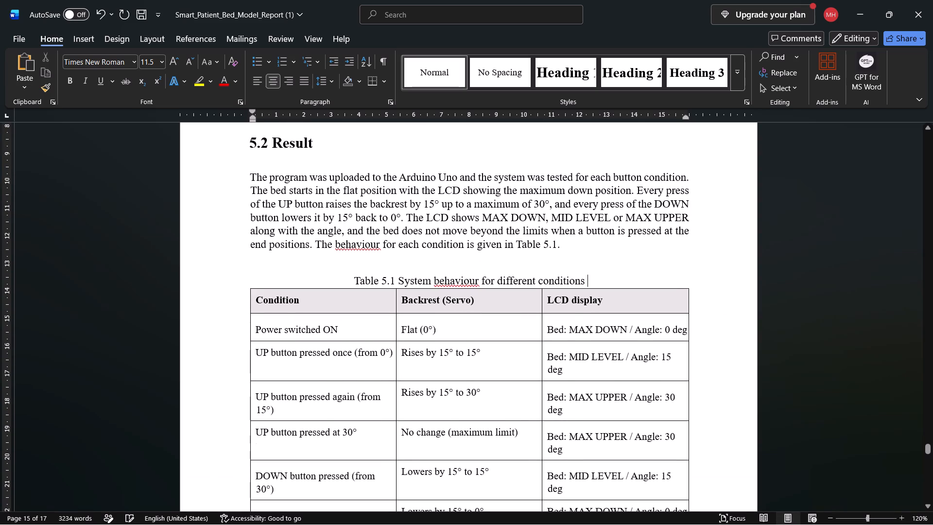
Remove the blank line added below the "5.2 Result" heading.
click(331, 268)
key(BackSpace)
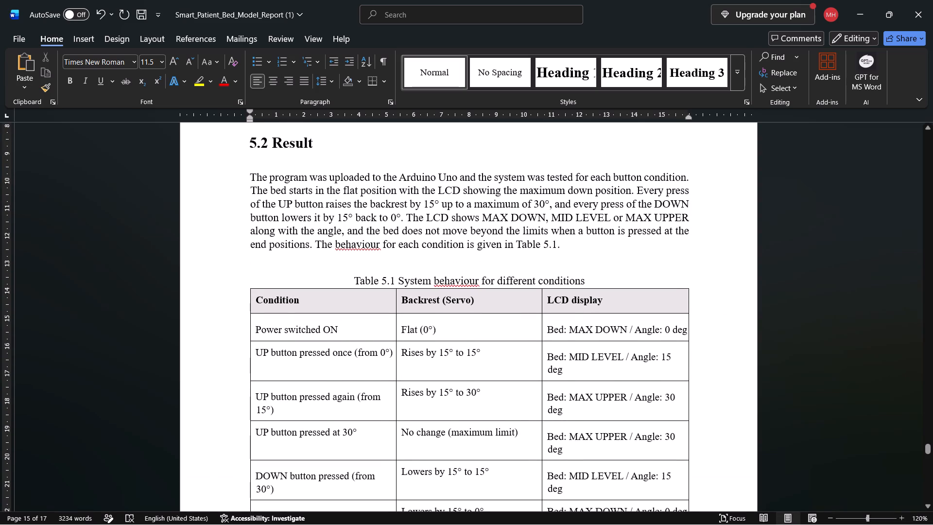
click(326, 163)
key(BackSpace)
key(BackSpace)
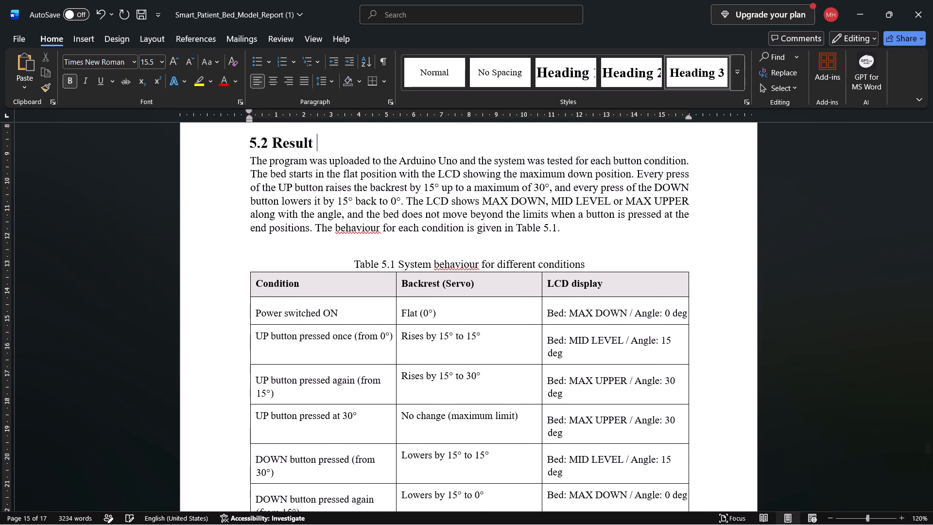
Insert a blank line above the paragraph beginning "The results show that", under the page header.
scroll(326, 163, down, 2)
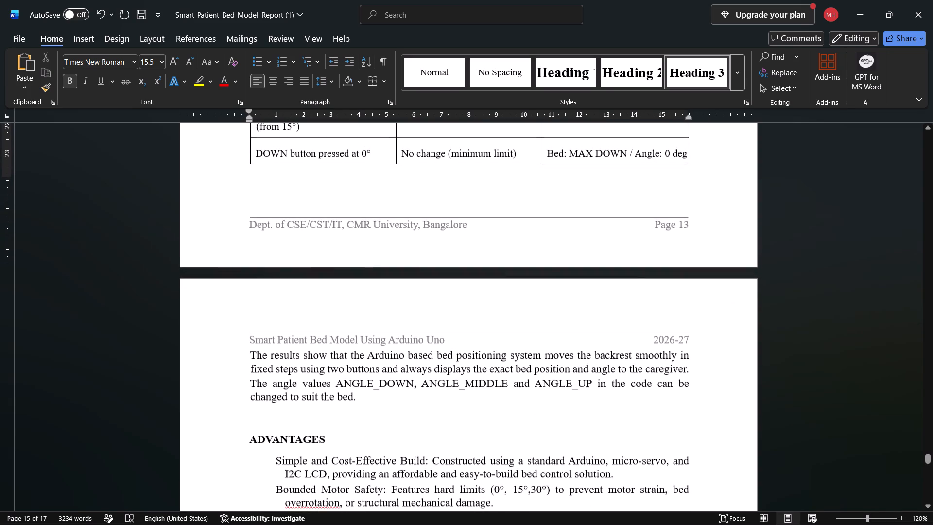
scroll(326, 163, down, 1)
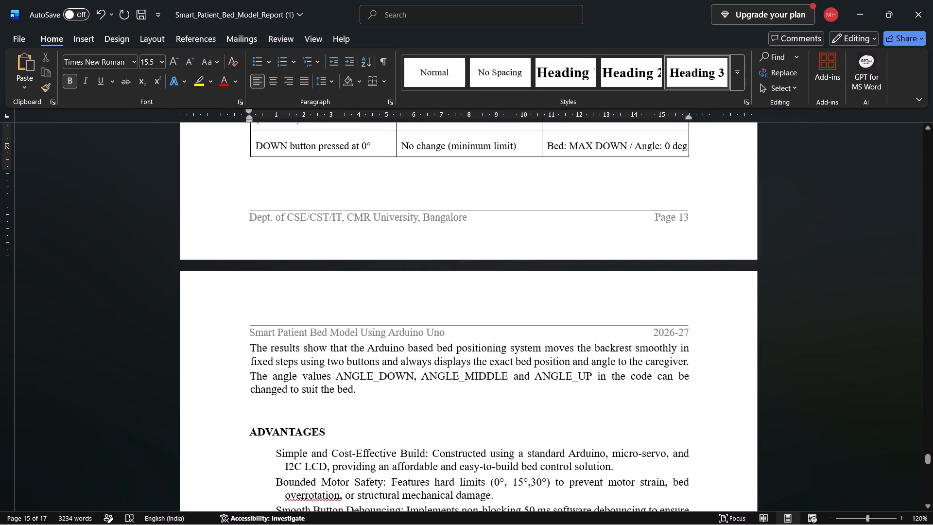
click(249, 347)
key(Return)
Insert a blank line between the ADVANTAGES heading and its first item, "Simple and Cost-Effective Build".
scroll(249, 347, down, 1)
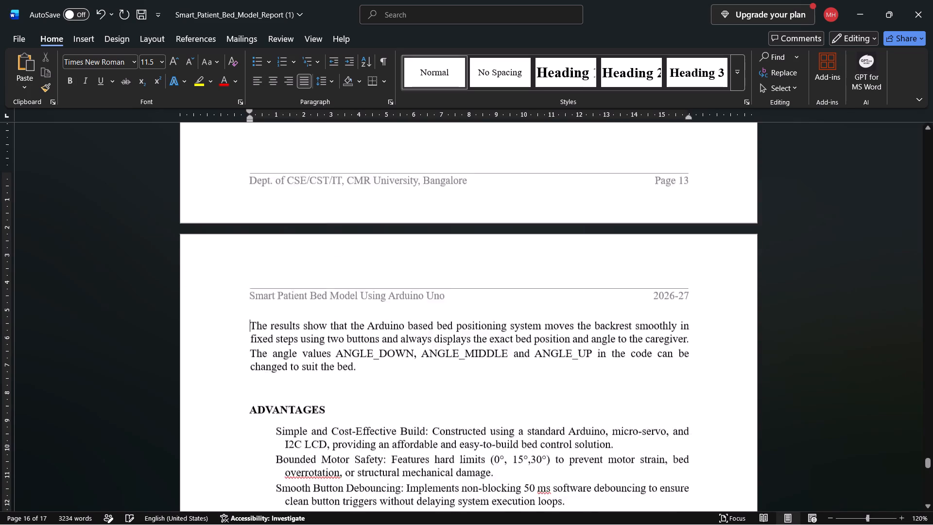
scroll(249, 347, down, 1)
click(294, 346)
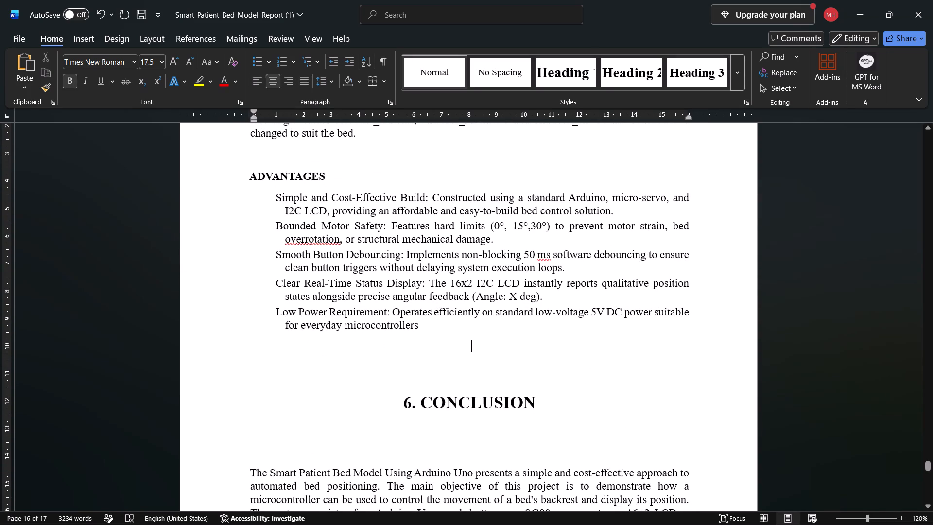
click(372, 175)
key(Return)
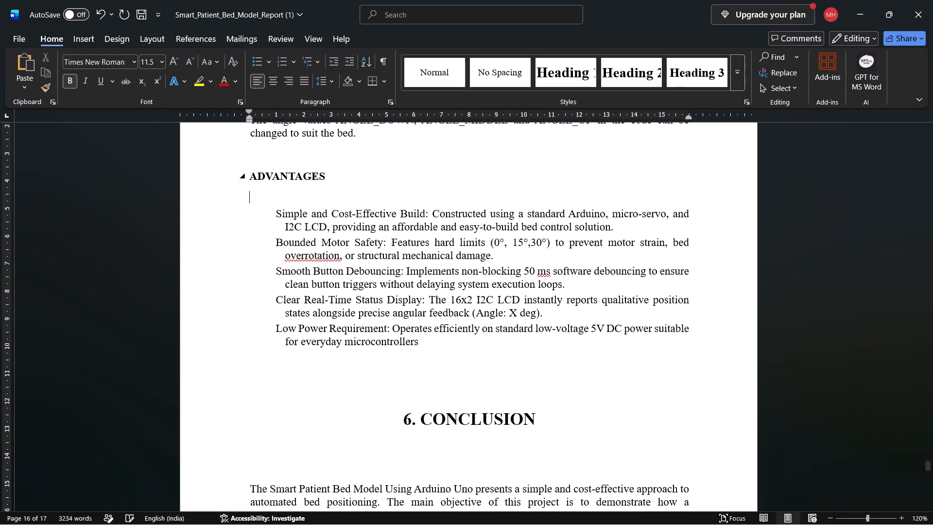
Separate the five ADVANTAGES items with one blank line after each of the first four.
scroll(372, 175, down, 2)
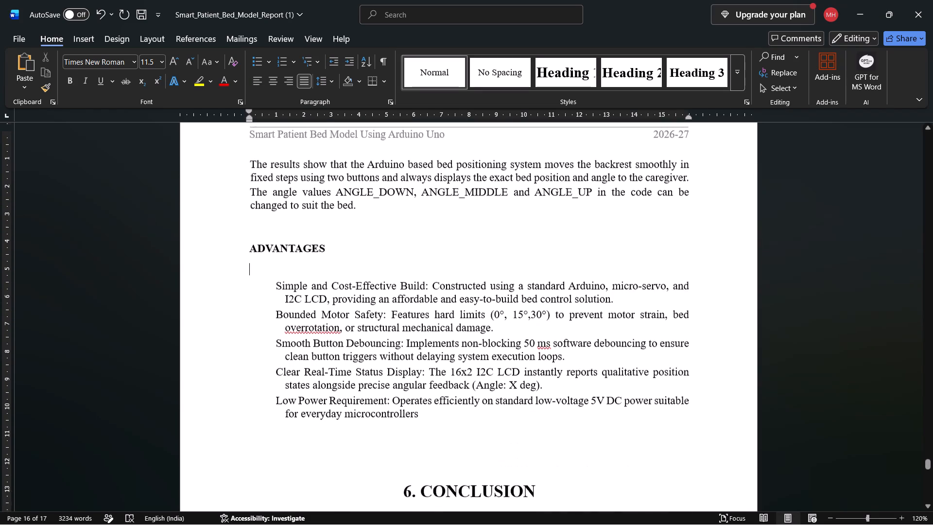
scroll(372, 175, down, 1)
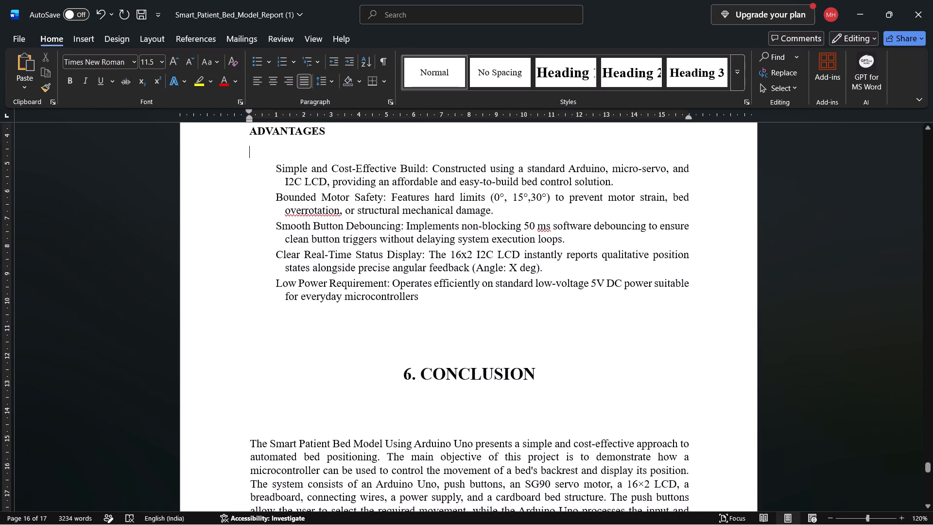
click(655, 186)
key(Return)
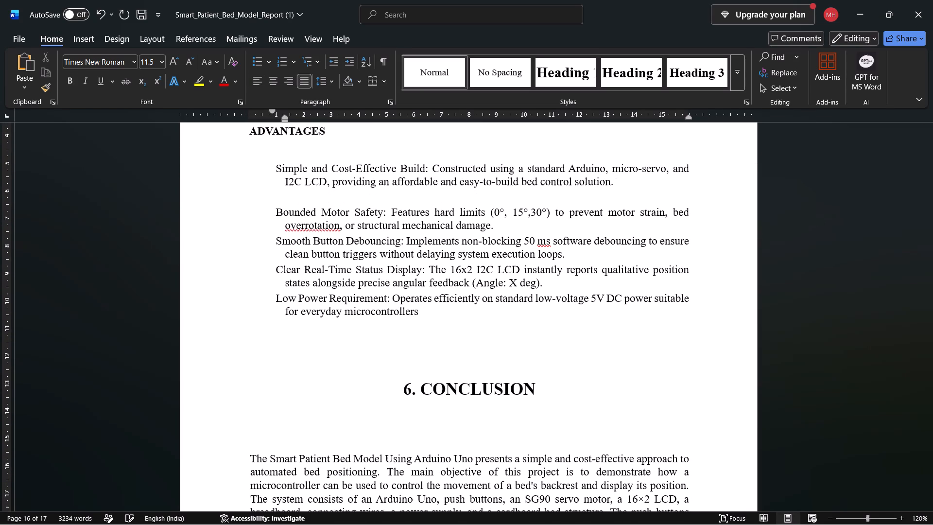
click(590, 230)
key(Return)
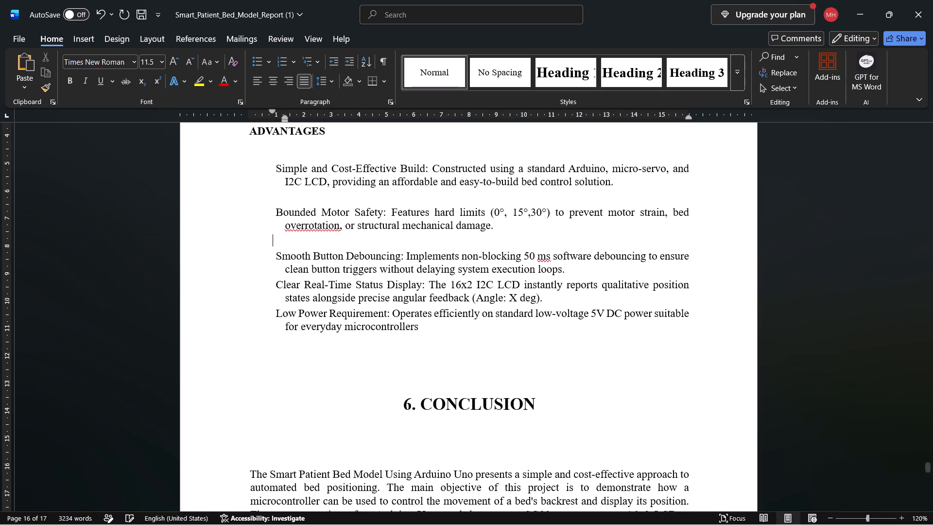
click(585, 275)
key(Return)
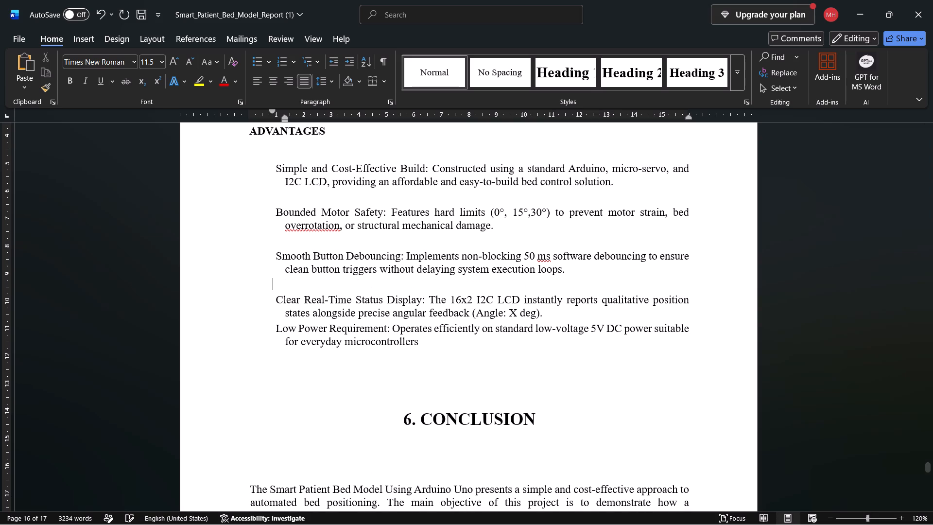
click(578, 320)
key(Return)
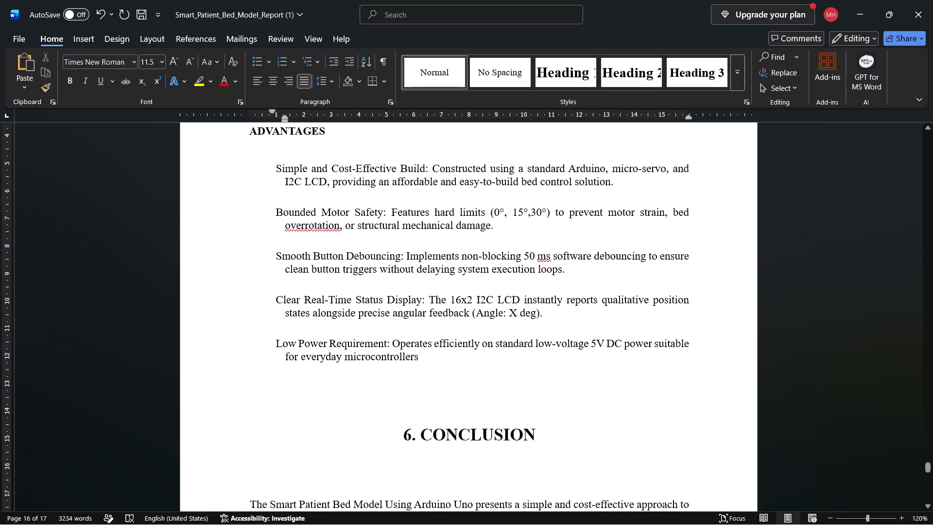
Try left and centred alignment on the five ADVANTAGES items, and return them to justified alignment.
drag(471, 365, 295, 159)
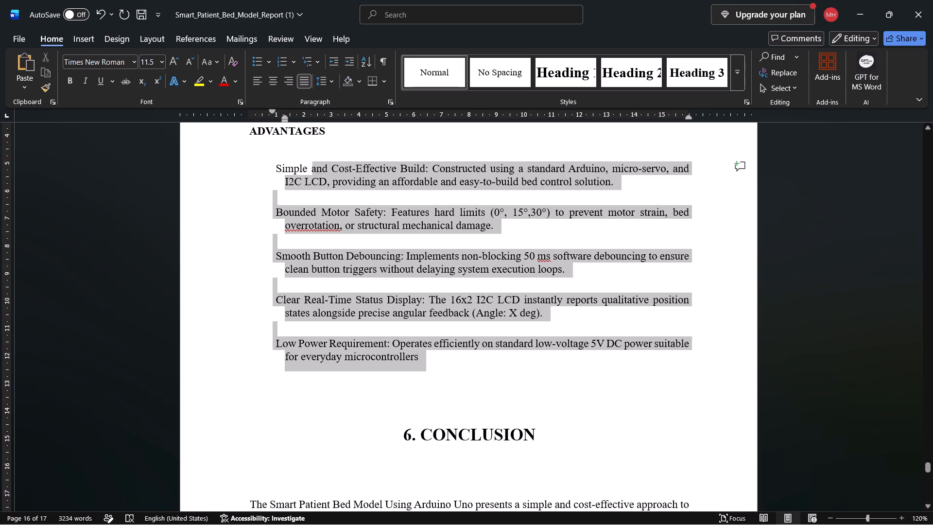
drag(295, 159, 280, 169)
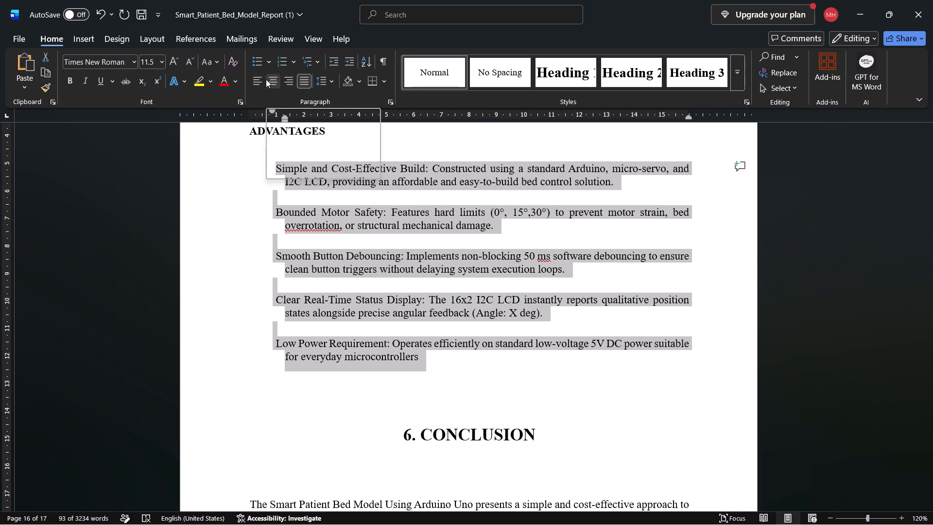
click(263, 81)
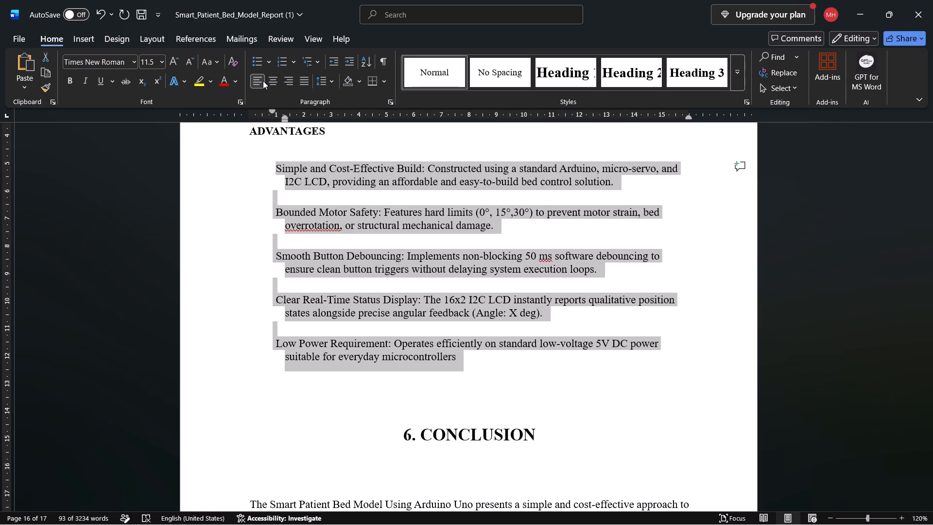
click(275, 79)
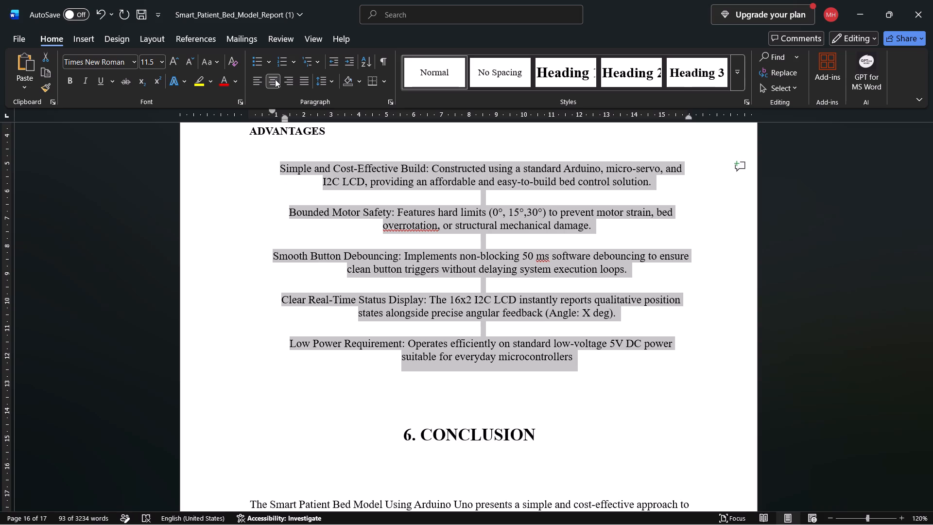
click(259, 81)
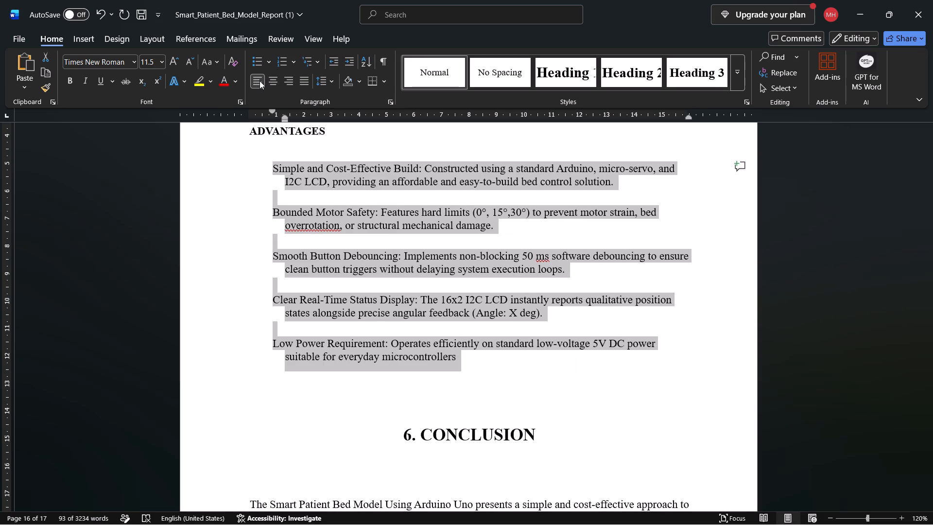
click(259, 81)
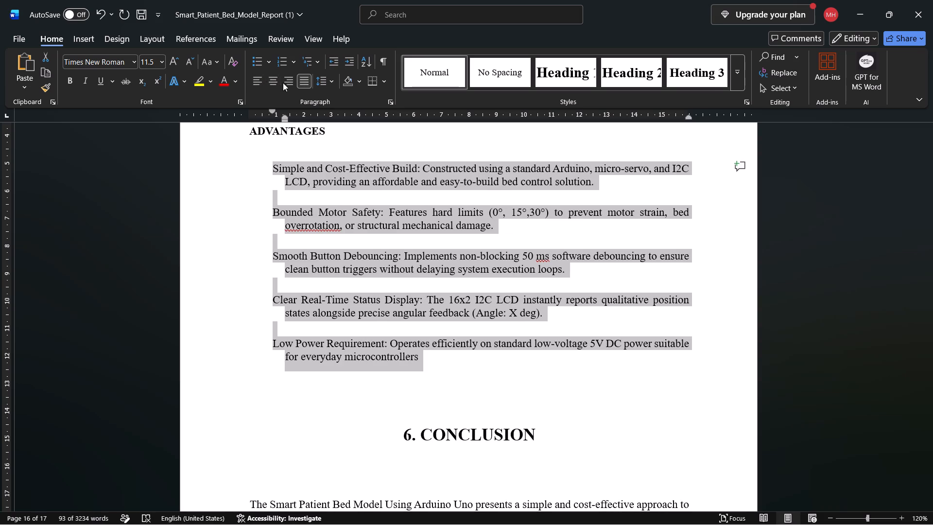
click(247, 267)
Push the "6. CONCLUSION" heading and its text onto the next page by inserting blank lines before the heading.
scroll(247, 267, down, 1)
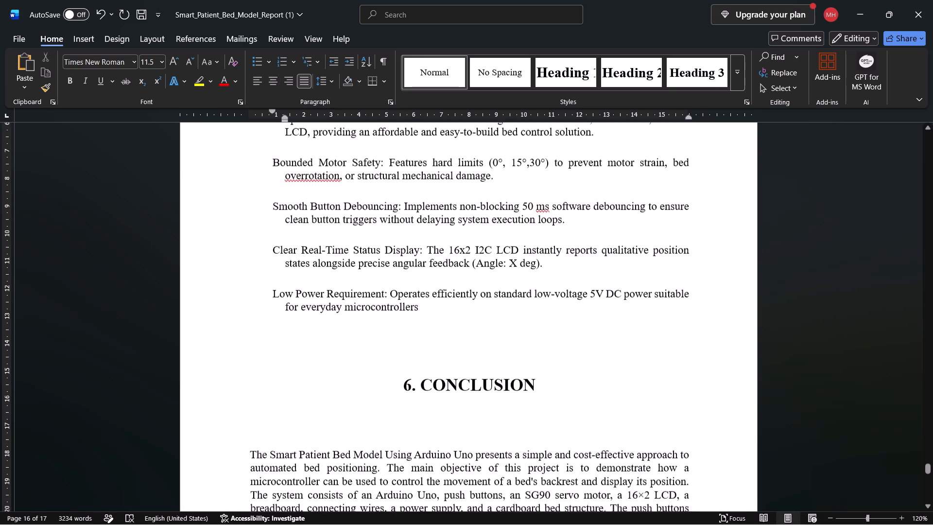
scroll(247, 267, down, 1)
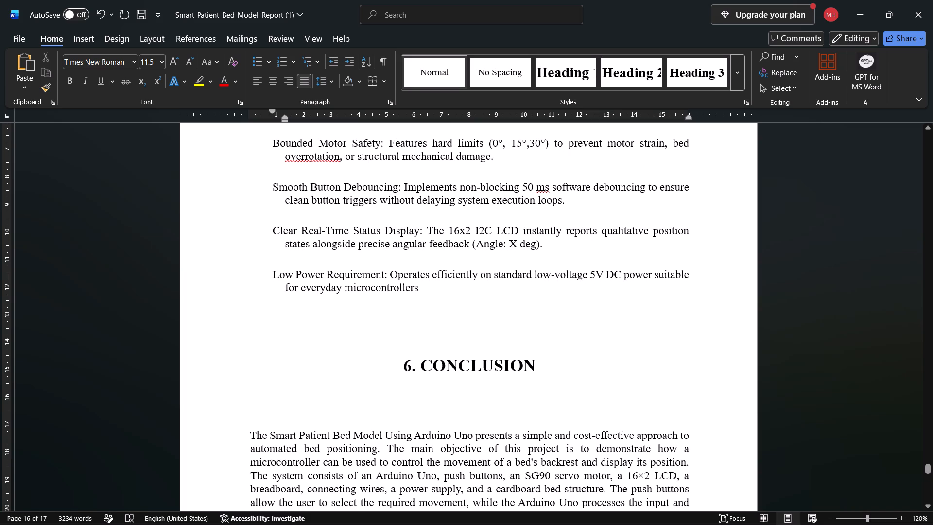
scroll(247, 267, down, 1)
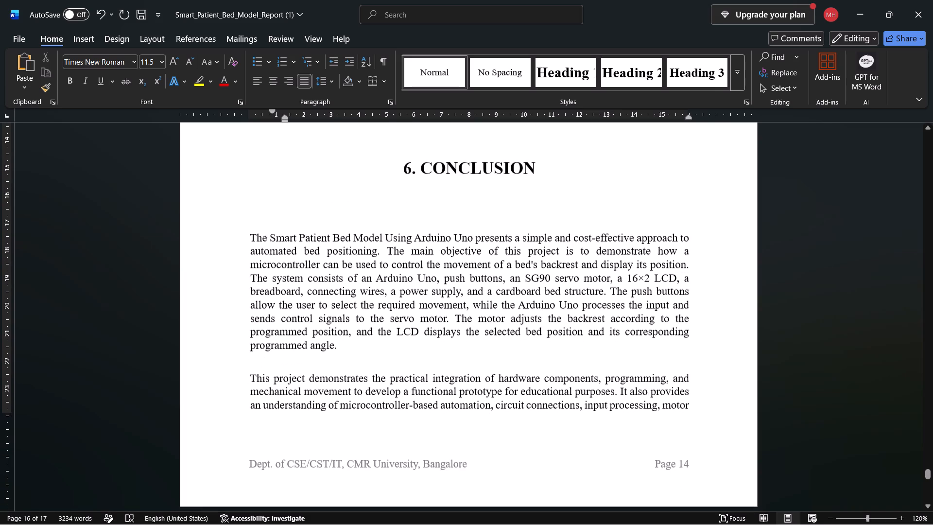
click(299, 209)
click(325, 163)
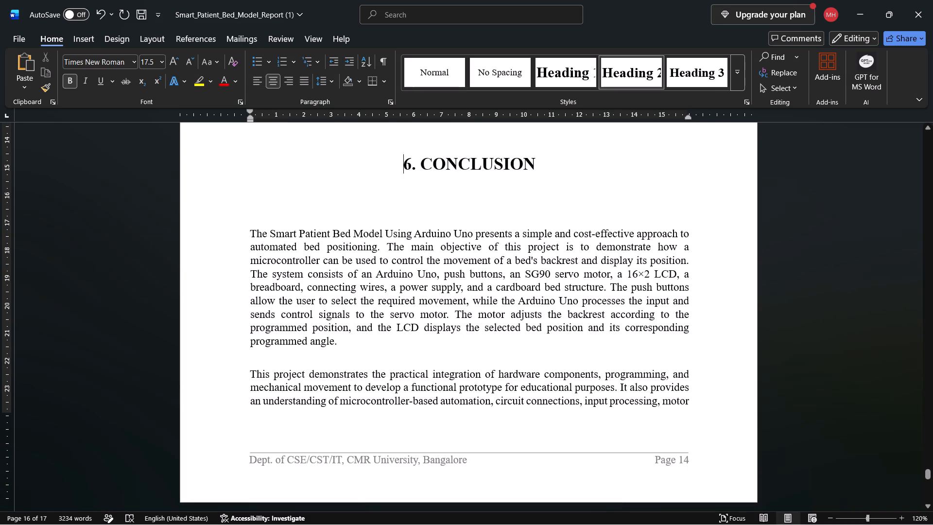
key(Return)
key(Return)
key(Return)
key(Return)
key(Return)
key(Return)
key(Return)
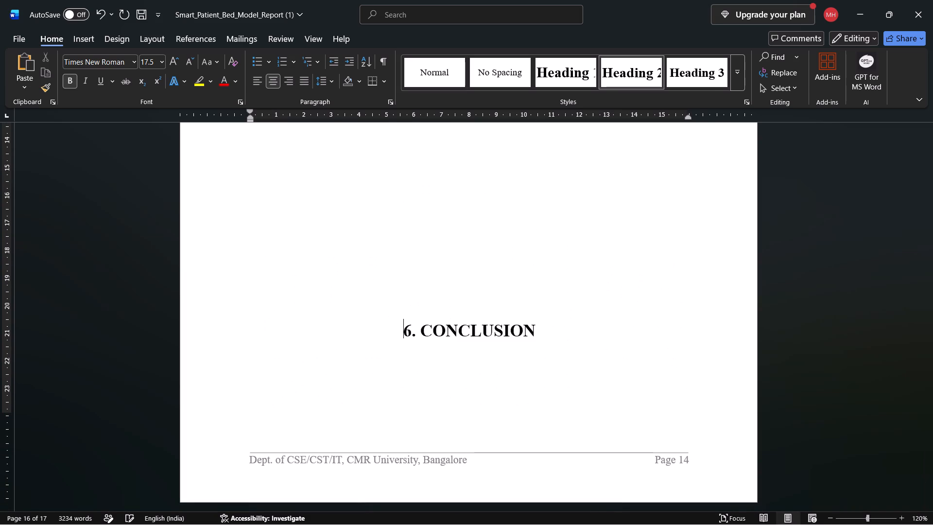
key(Return)
key(Return)
key(Return)
key(Return)
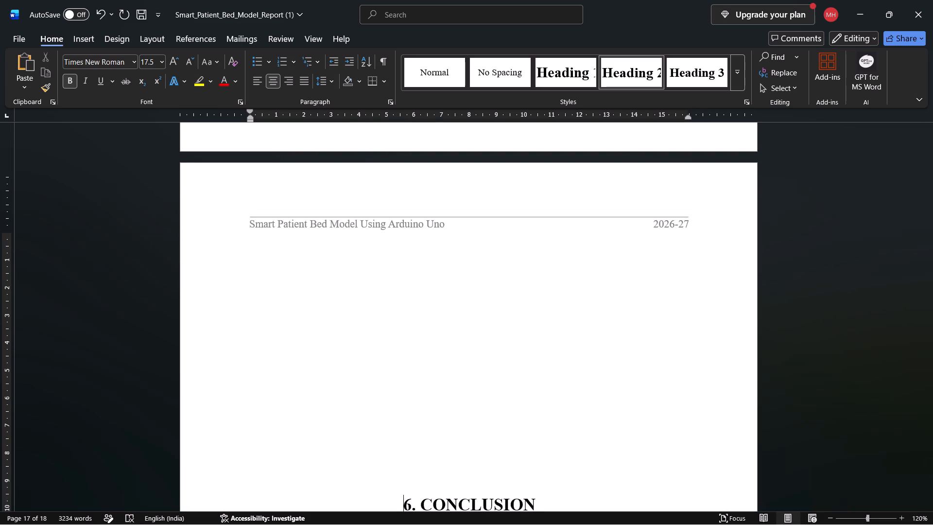
key(BackSpace)
scroll(325, 168, up, 1)
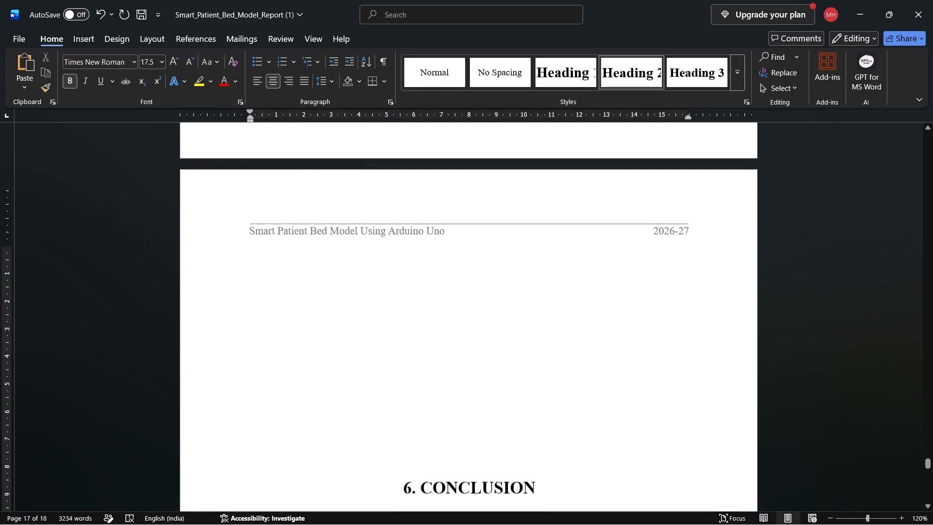
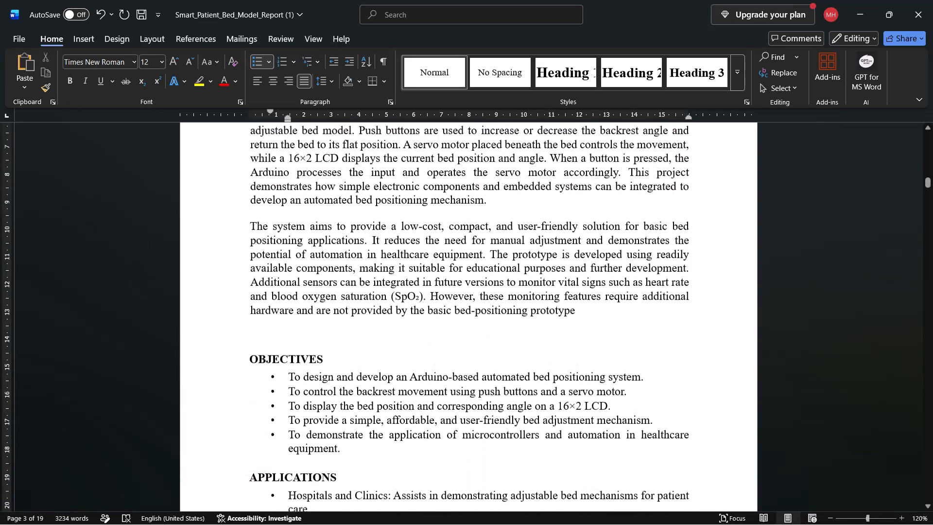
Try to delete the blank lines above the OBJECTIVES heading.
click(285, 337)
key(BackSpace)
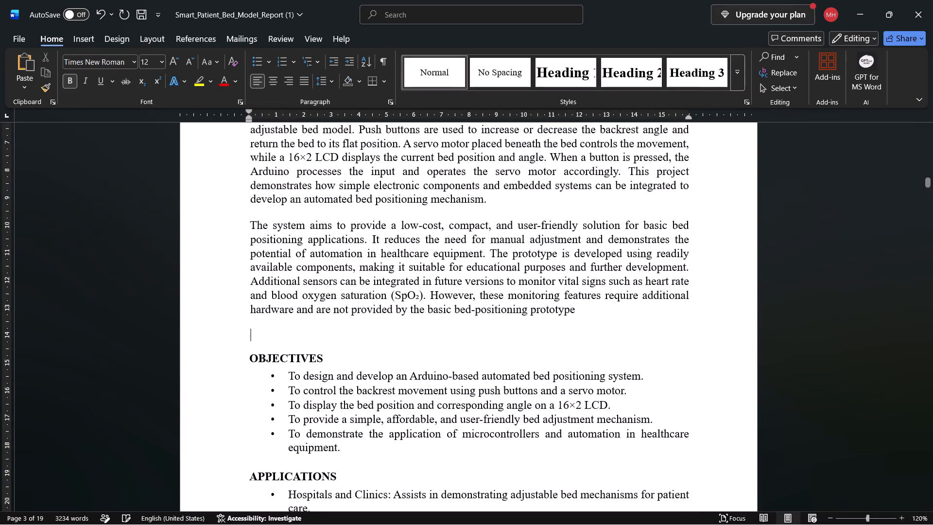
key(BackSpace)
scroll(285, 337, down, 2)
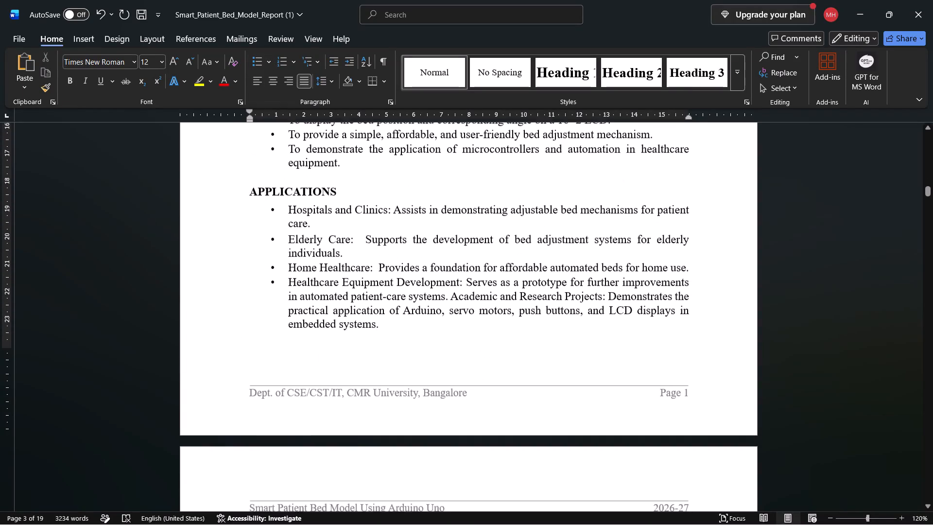
Undo the recent edits back to where "Academic and Research Projects" is a separate bulleted item under APPLICATIONS.
key(ctrl+z)
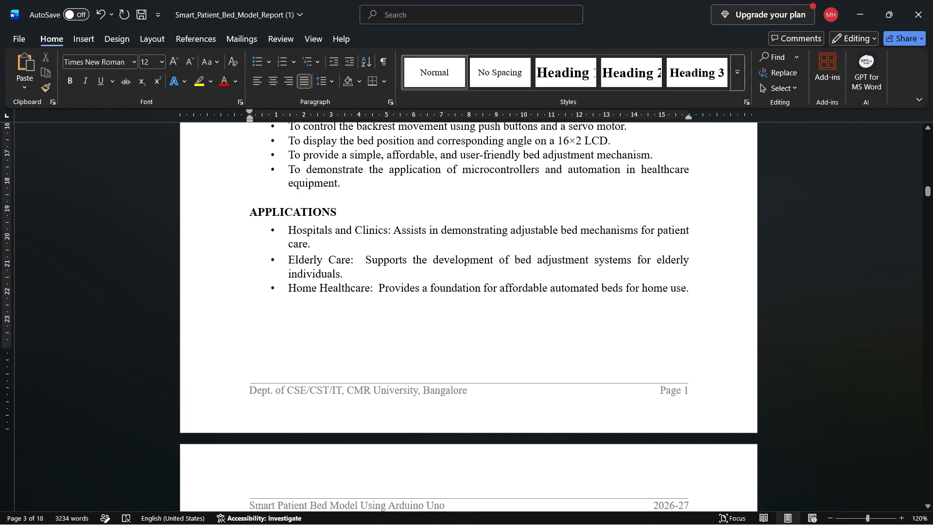
key(ctrl+z)
key(ctrl+z)
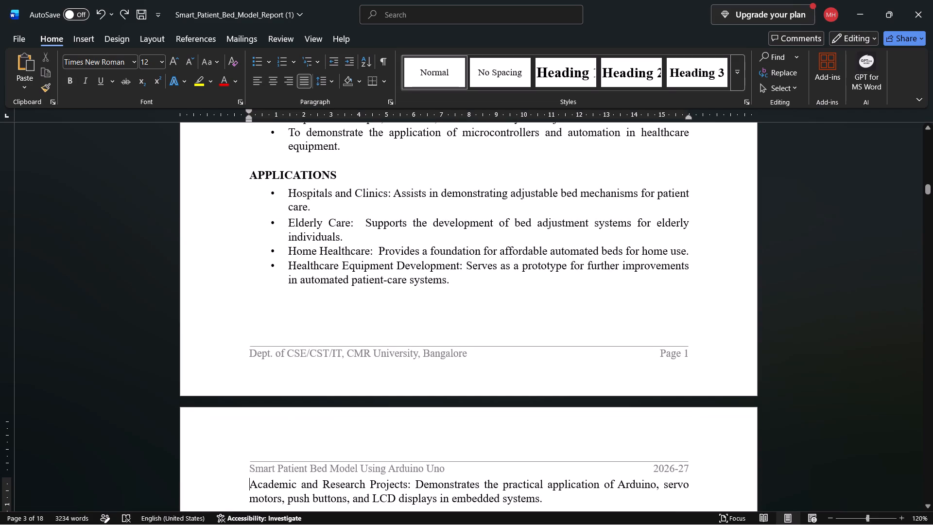
key(ctrl+z)
key(ctrl+z)
key(ctrl+z)
key(ctrl+z)
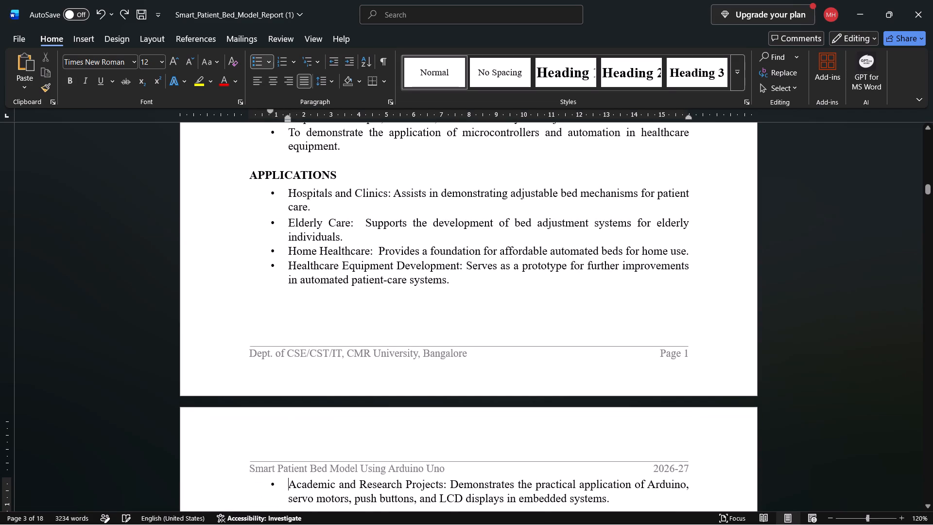
Remove the extra blank lines between the introduction's last paragraph and the OBJECTIVES heading.
scroll(260, 336, up, 2)
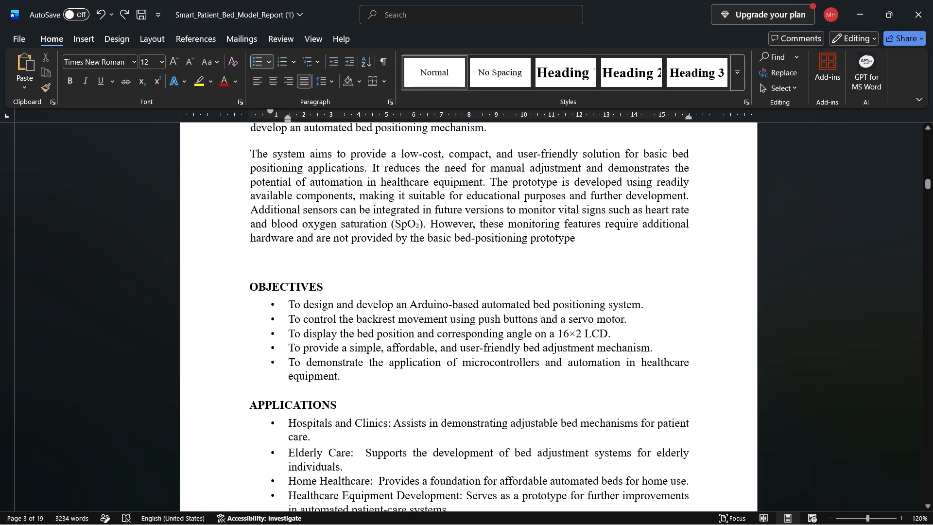
click(291, 266)
key(BackSpace)
key(BackSpace)
scroll(291, 266, down, 1)
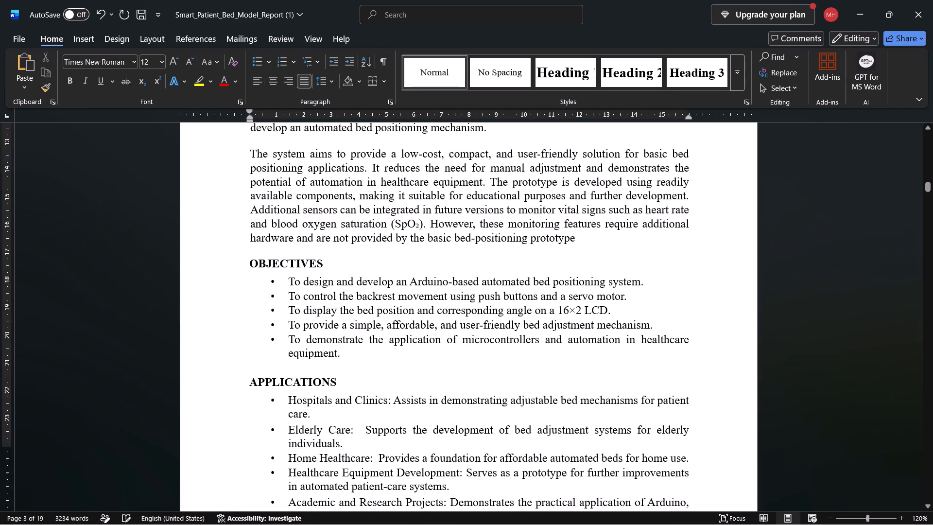
scroll(291, 266, down, 1)
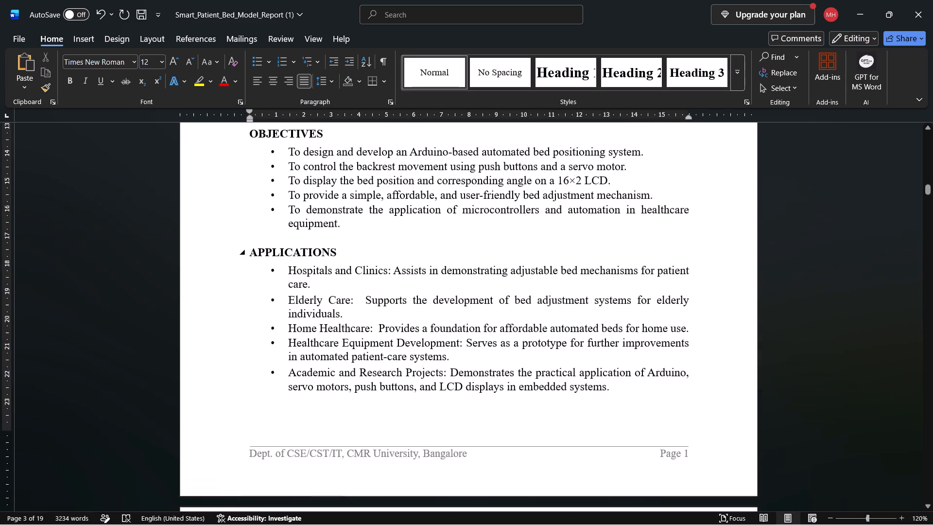
scroll(291, 266, down, 2)
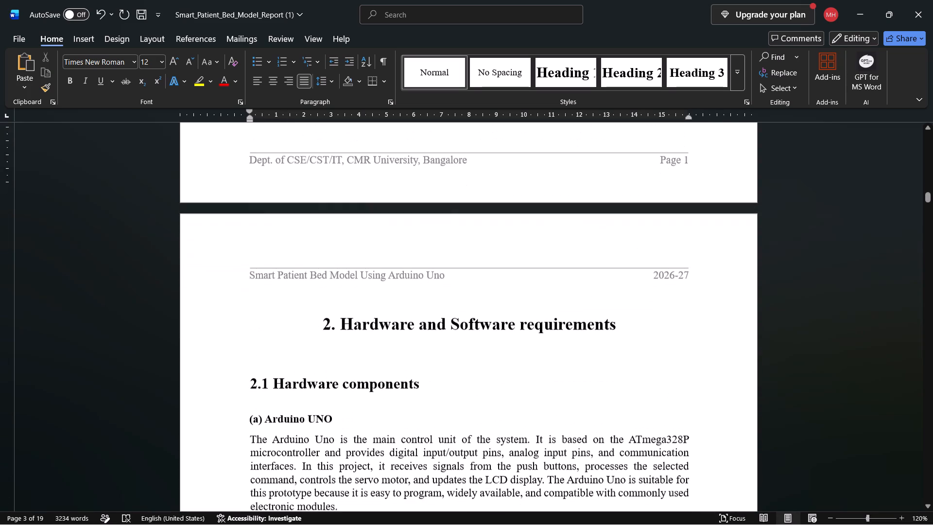
scroll(291, 266, down, 1)
scroll(291, 266, up, 2)
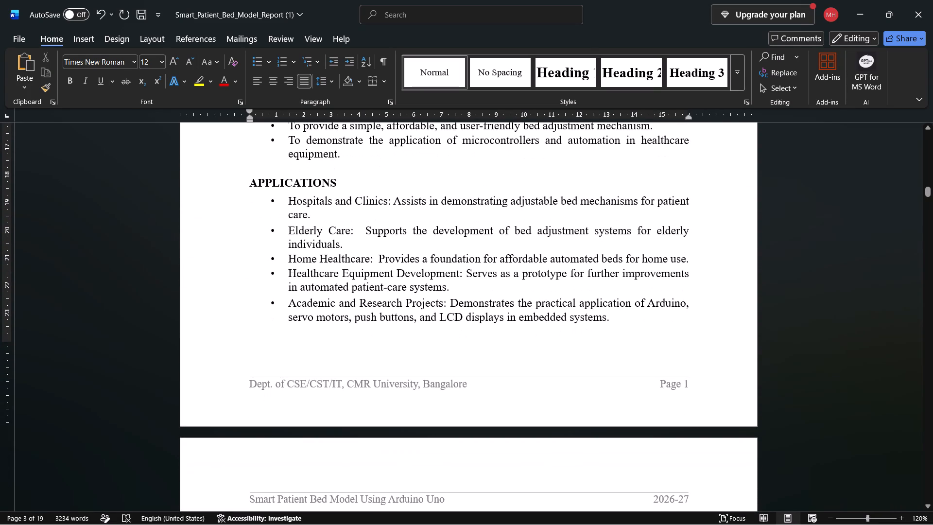
click(326, 253)
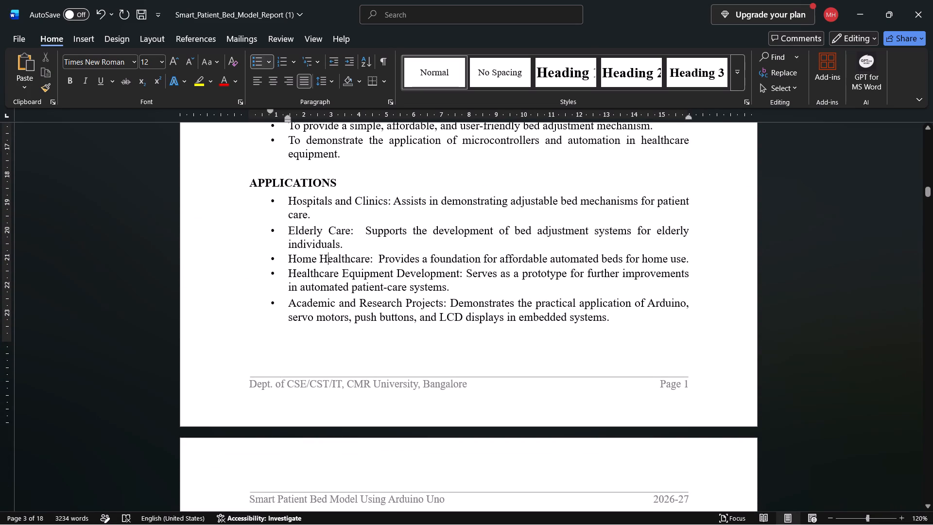
click(323, 189)
Set the "2. Hardware and Software requirements" heading to font size 16.
scroll(323, 189, down, 2)
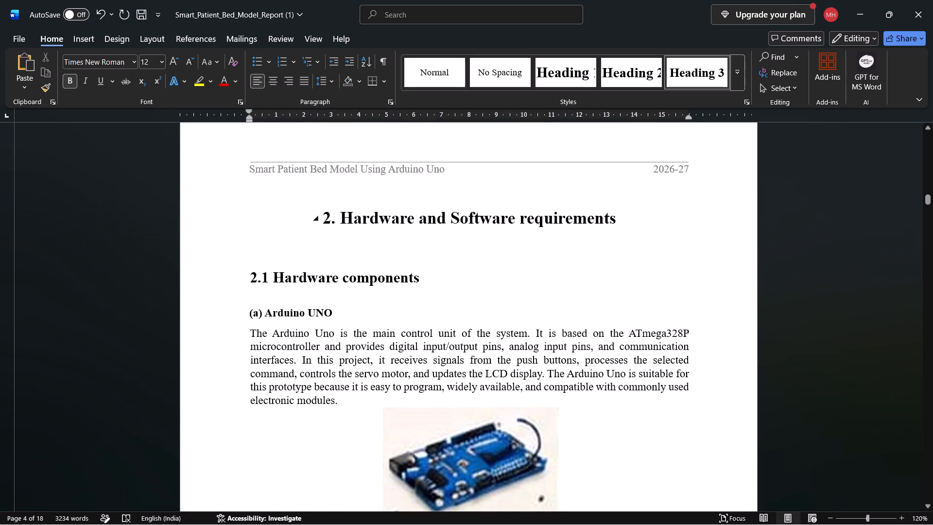
drag(616, 225, 322, 222)
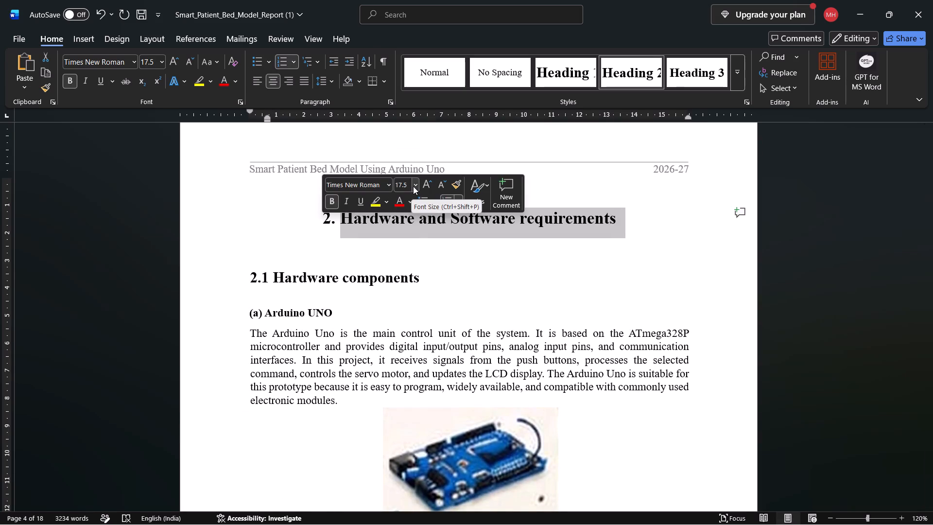
click(414, 186)
click(400, 282)
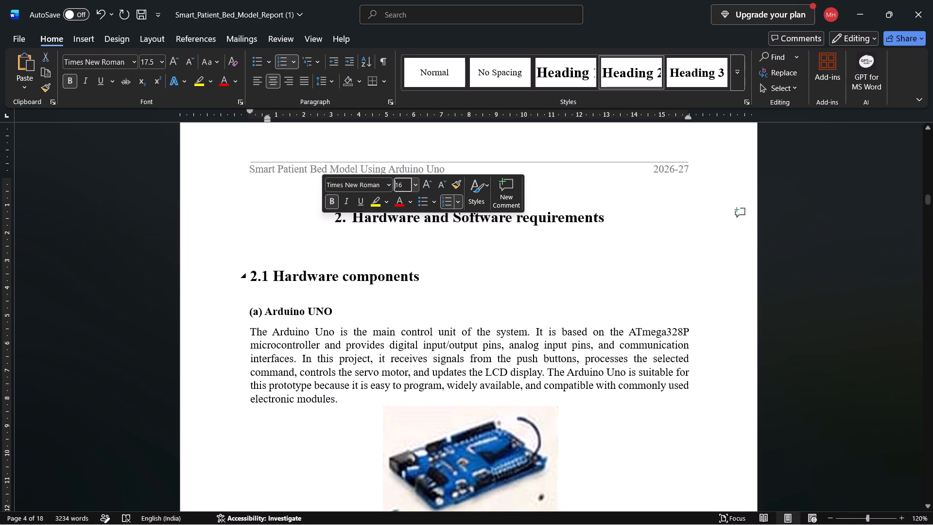
Set the "2.1 Hardware components" heading to font size 12.
click(390, 274)
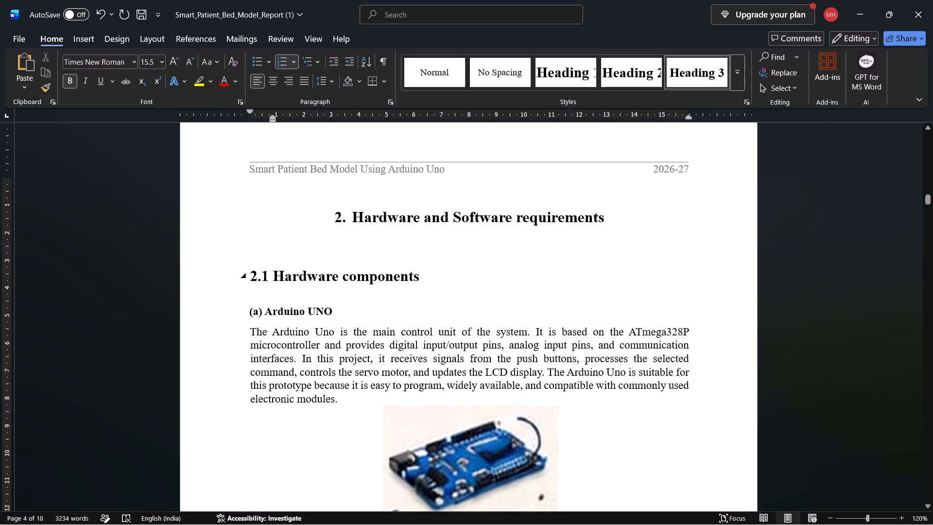
drag(446, 280, 235, 279)
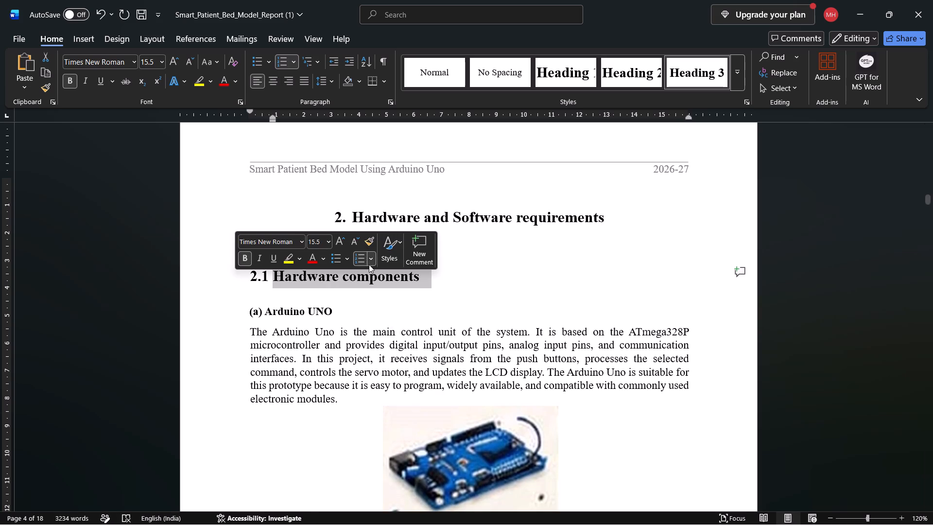
click(328, 248)
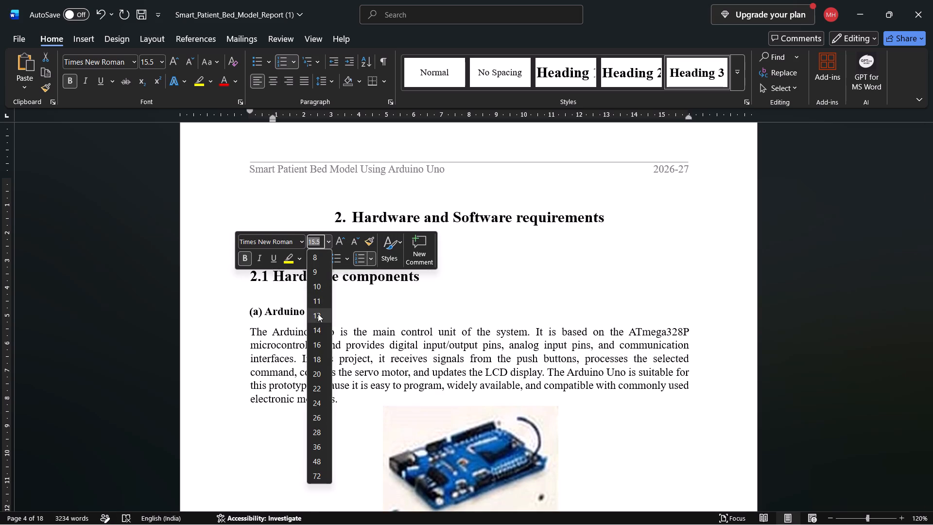
click(318, 314)
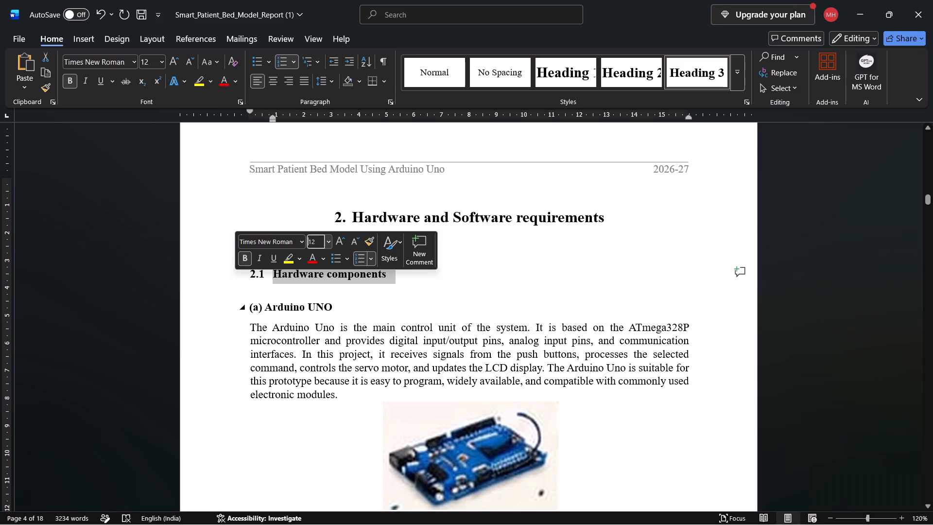
Set the "(a) Arduino UNO" section, from its heading through the Fig. 2.1 caption, to font size 12.
drag(247, 308, 360, 524)
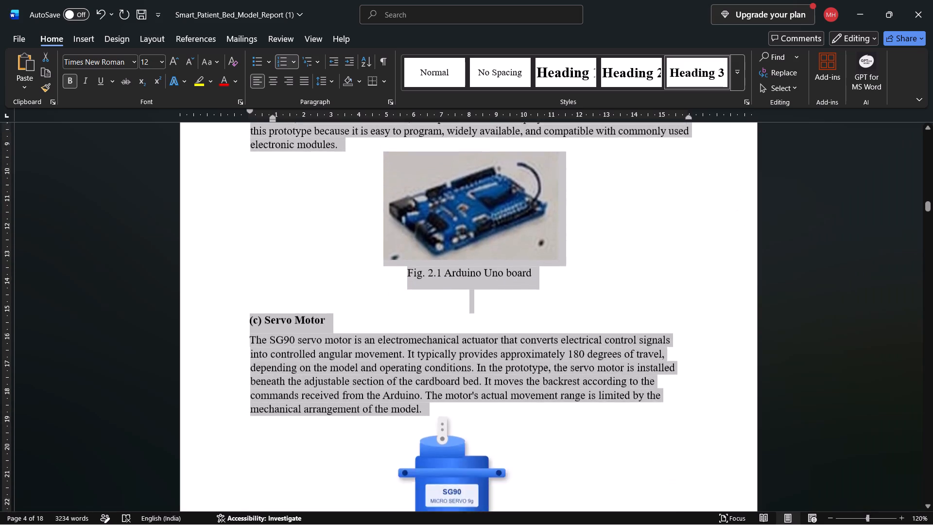
drag(360, 524, 518, 179)
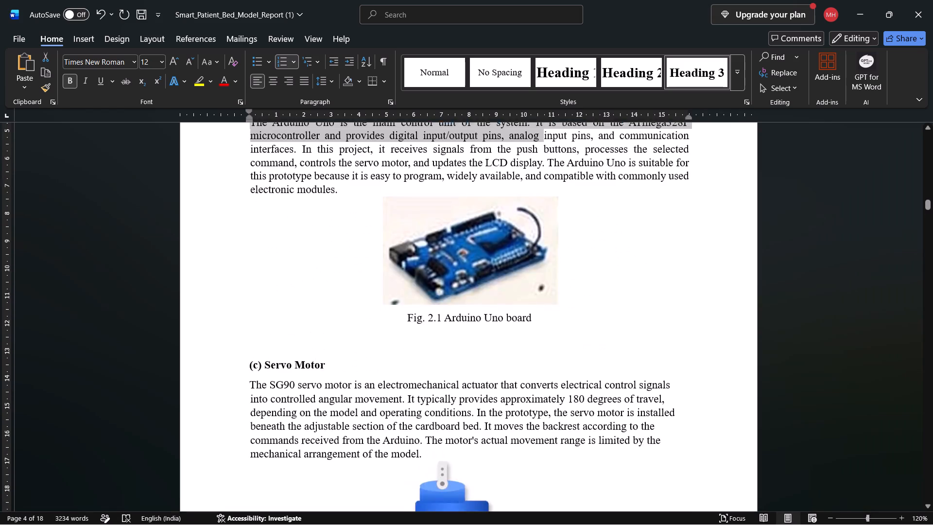
drag(518, 179, 547, 346)
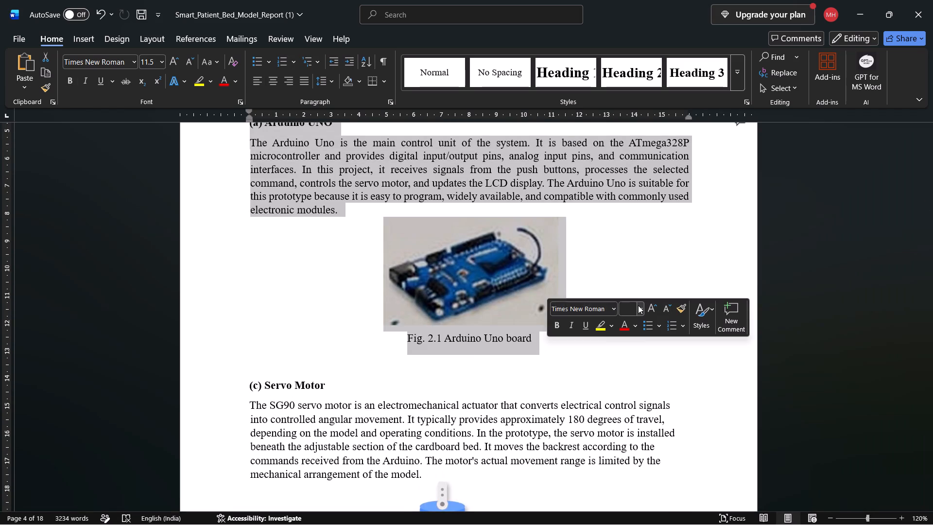
click(638, 305)
click(628, 135)
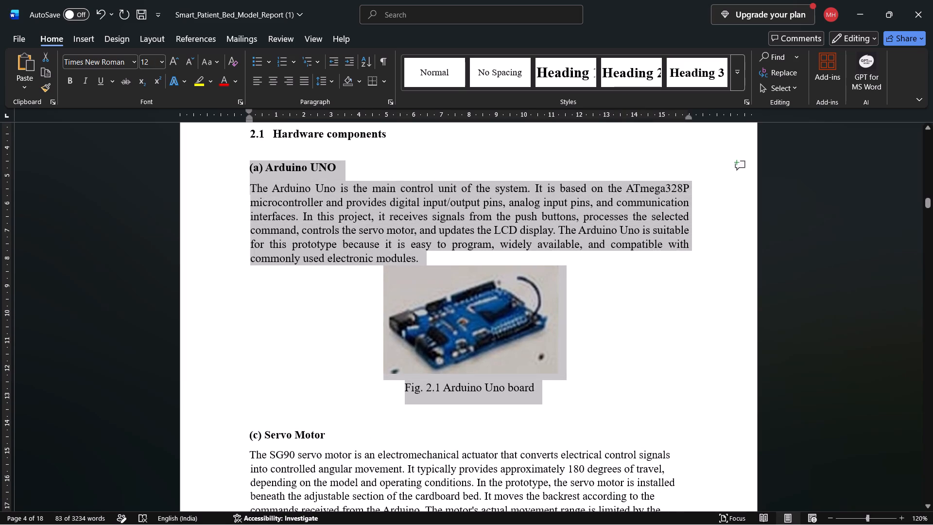
Insert a blank line between the Arduino UNO paragraph and the board picture.
click(445, 252)
key(Return)
Set the text from the "(c) Servo Motor" heading through the "(h) 5V Power Supply" heading to font size 12.
scroll(447, 262, down, 1)
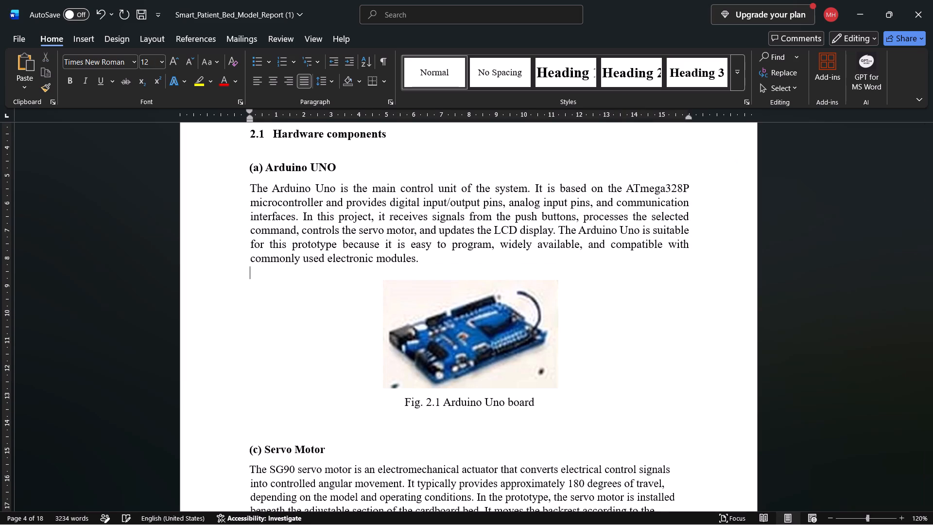
scroll(447, 262, down, 1)
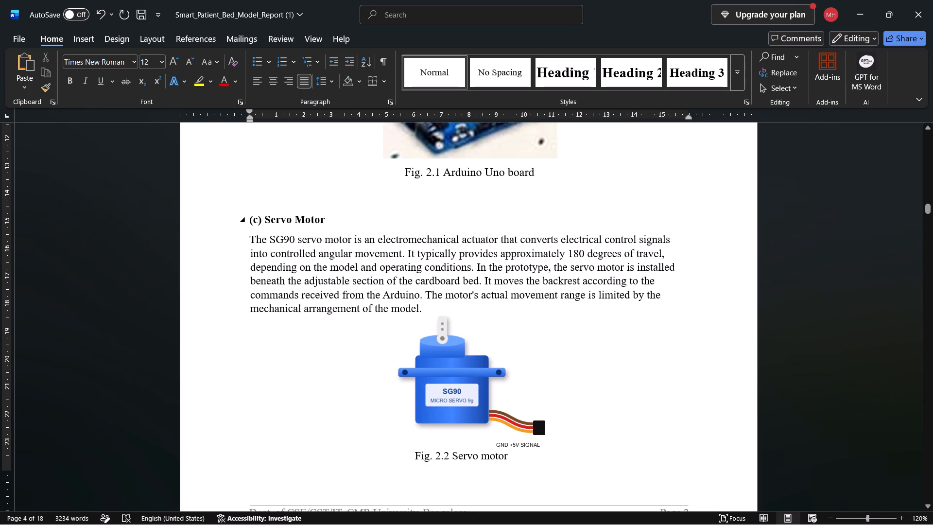
drag(250, 218, 421, 524)
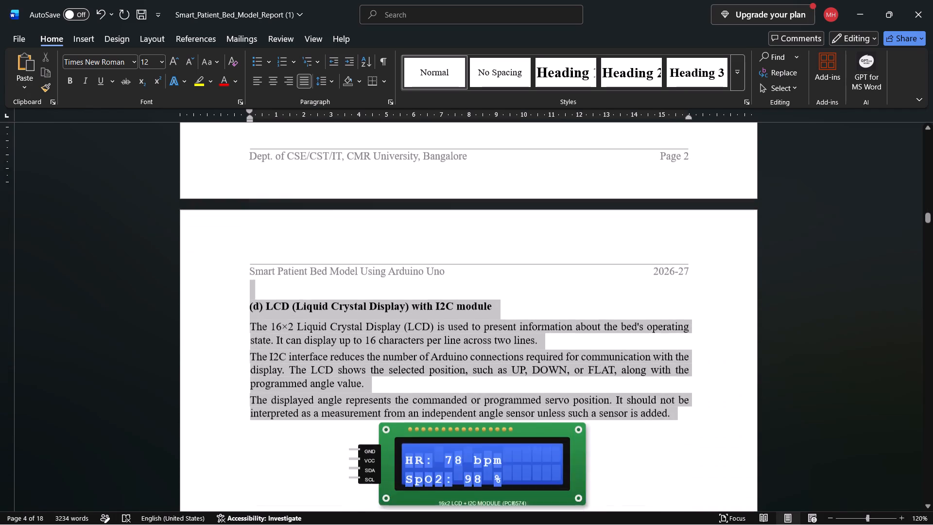
drag(421, 524, 493, 524)
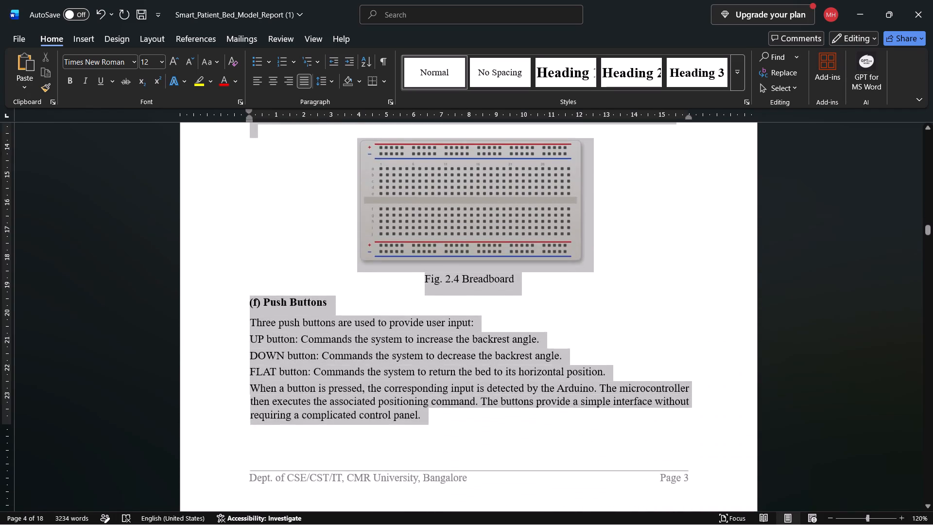
drag(493, 524, 538, 497)
key(Return)
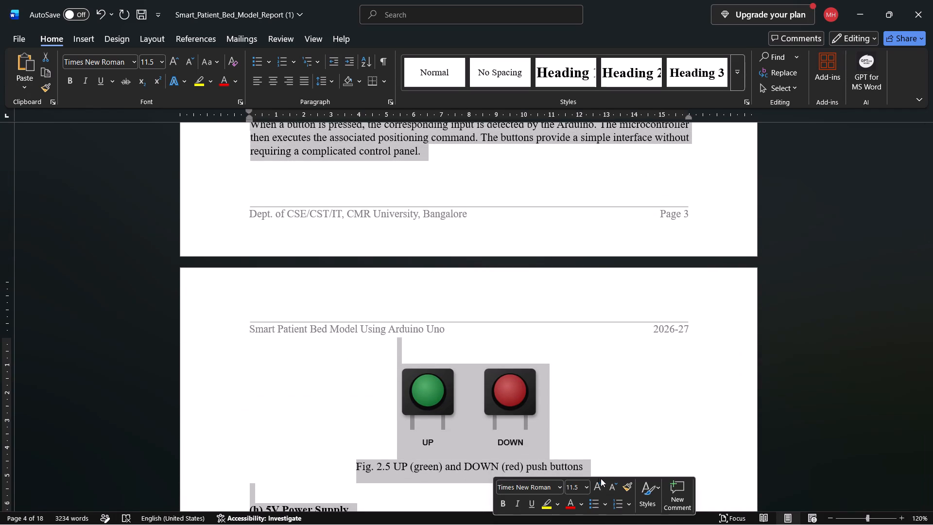
click(587, 486)
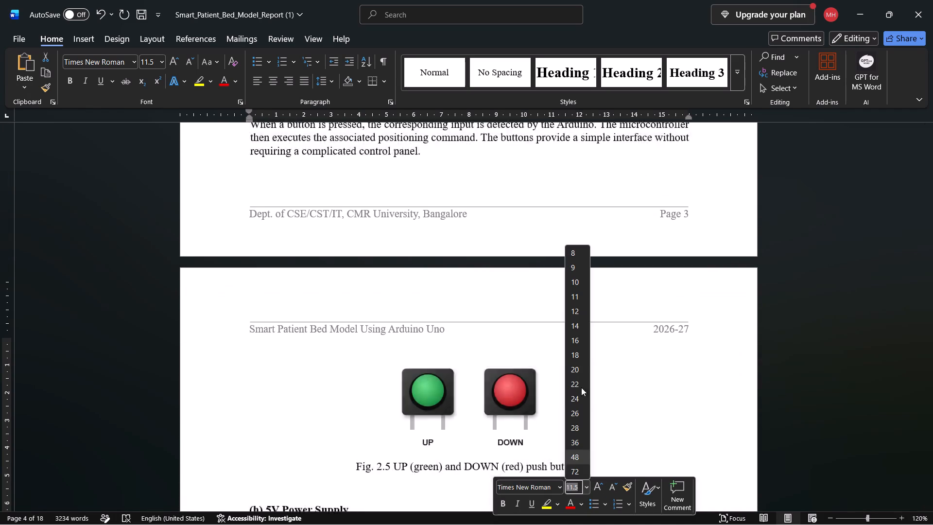
click(574, 310)
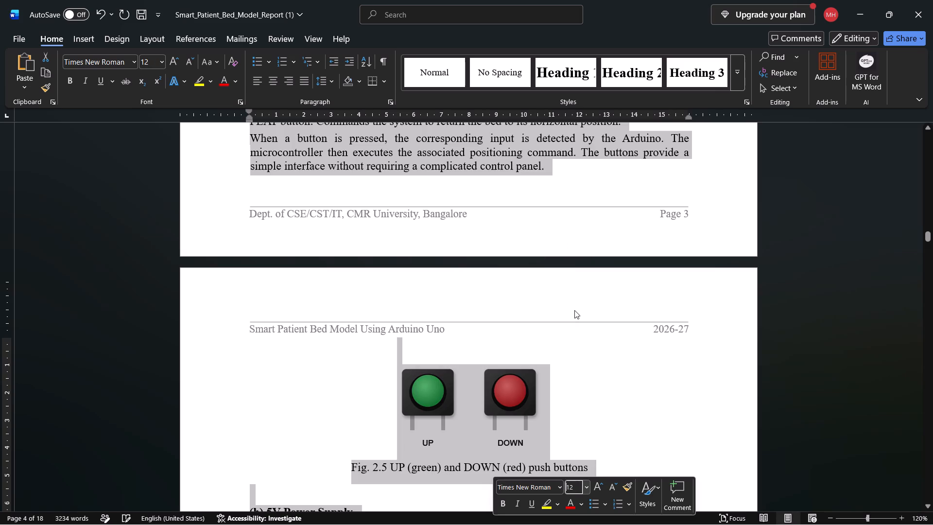
click(563, 401)
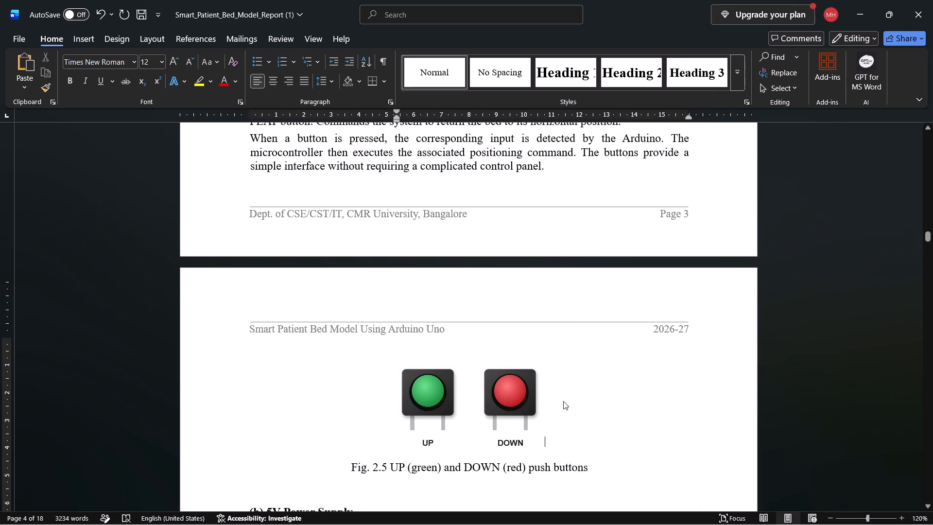
click(498, 468)
Set the text from the "(h) 5V Power Supply" heading through the "LiquidCrystal_I2C Library" entry in section 2.2 to font size 12.
scroll(498, 468, up, 1)
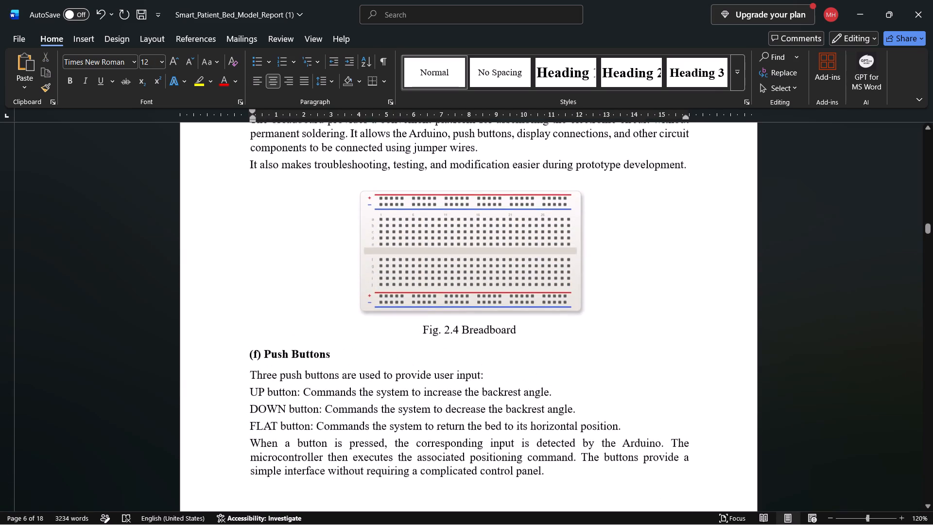
scroll(498, 468, down, 2)
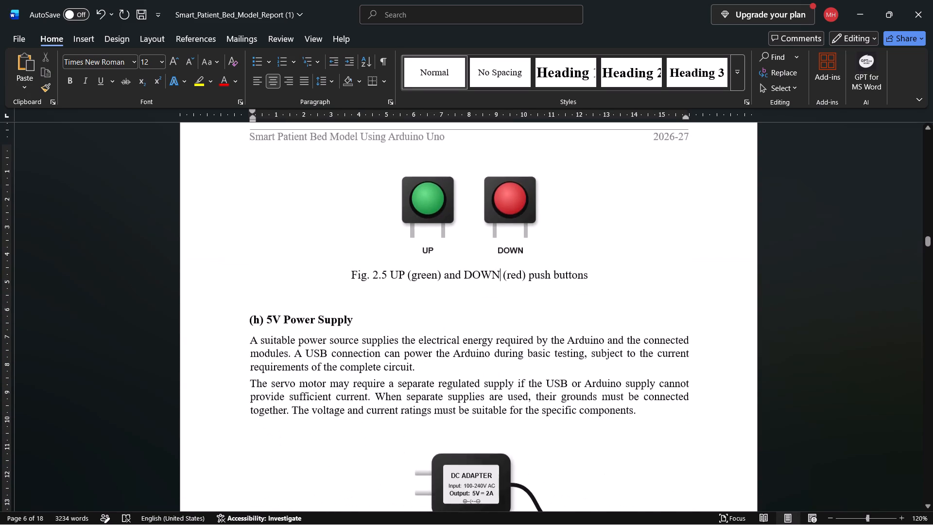
scroll(498, 468, down, 1)
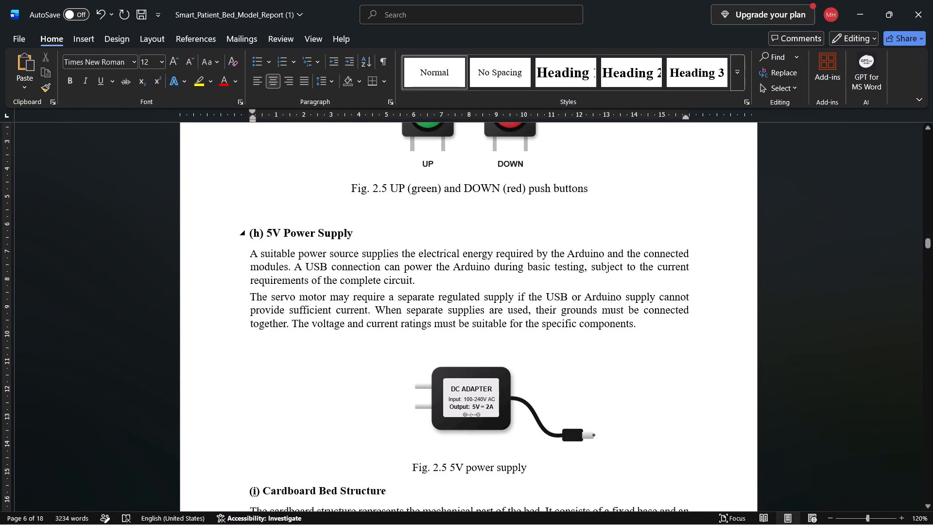
drag(247, 230, 478, 524)
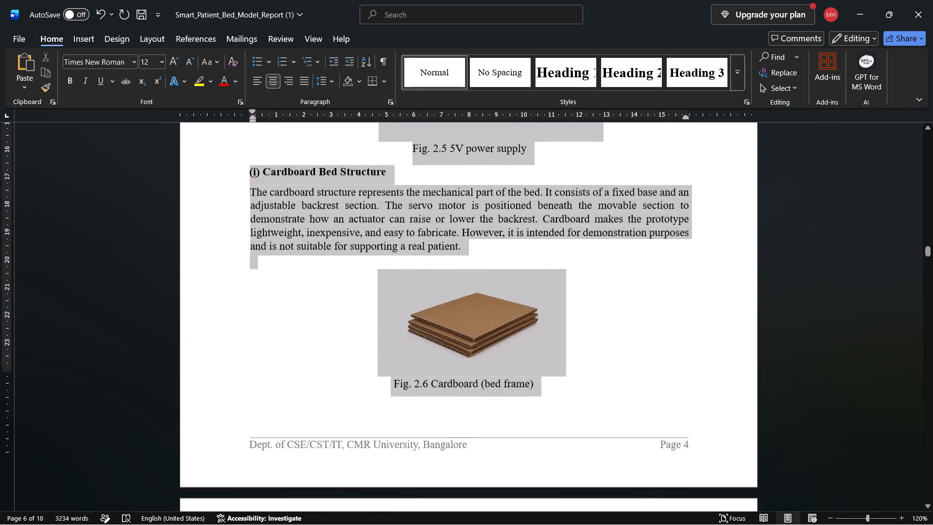
drag(478, 524, 489, 282)
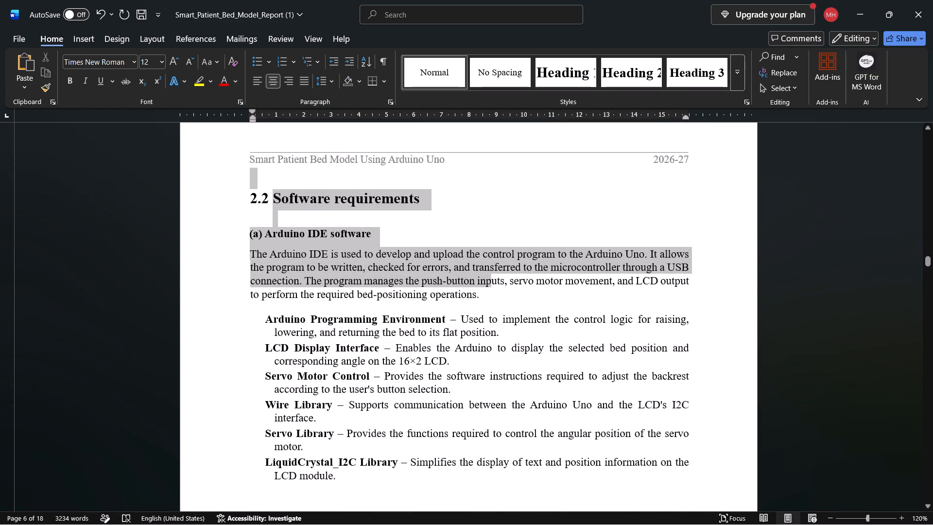
drag(489, 282, 494, 367)
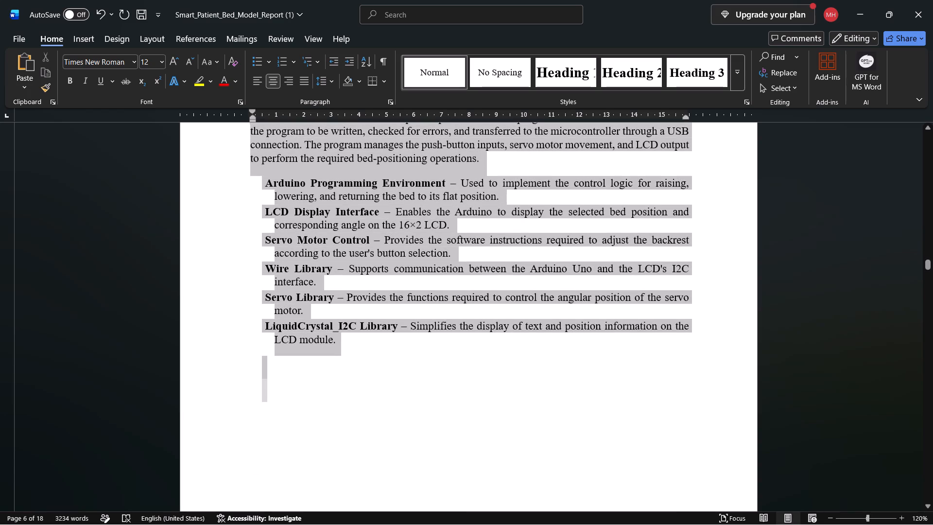
drag(494, 367, 490, 362)
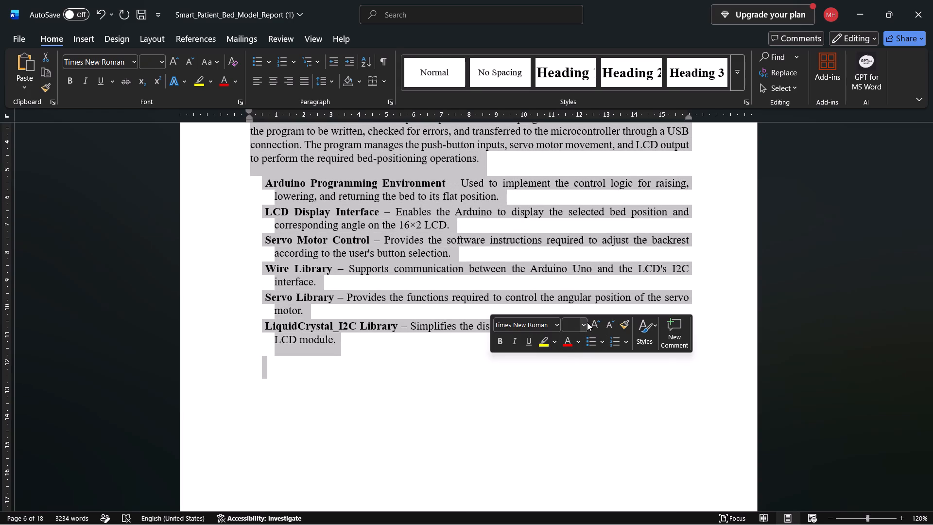
click(587, 325)
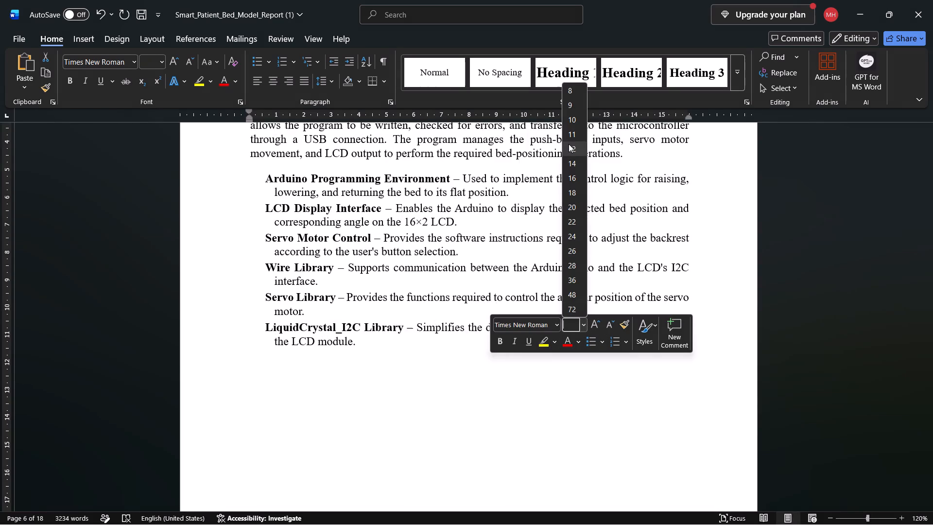
click(569, 144)
click(444, 461)
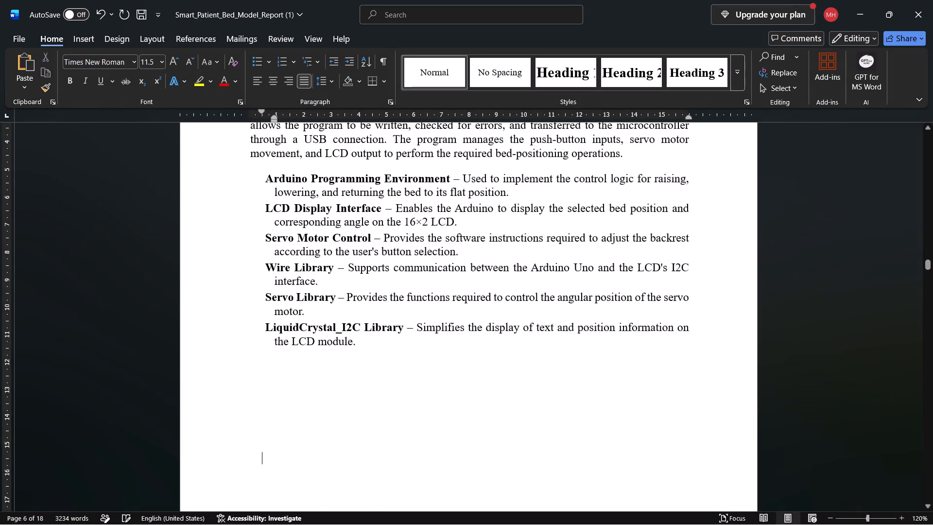
Set the "3. METHODOLOGY" chapter heading to font size 16.
scroll(444, 461, up, 2)
scroll(444, 461, down, 2)
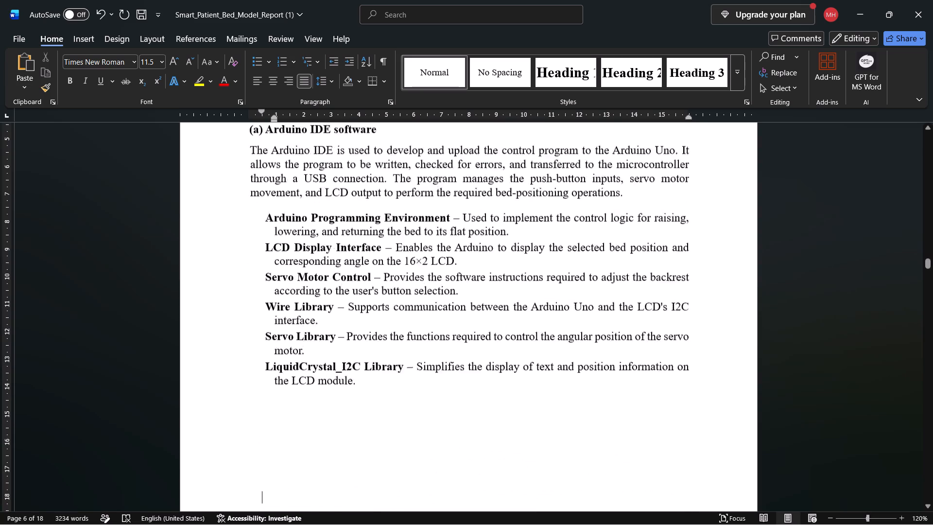
scroll(444, 461, up, 1)
scroll(444, 461, down, 3)
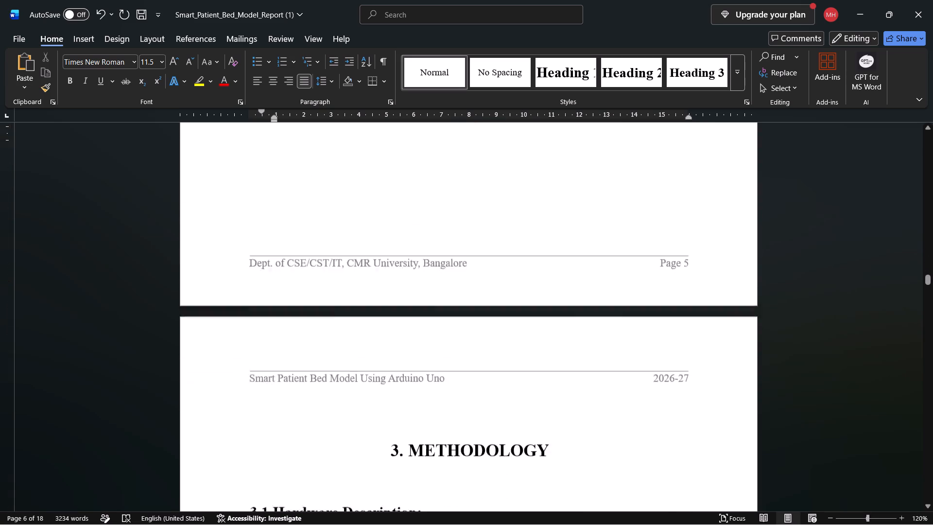
scroll(444, 461, down, 1)
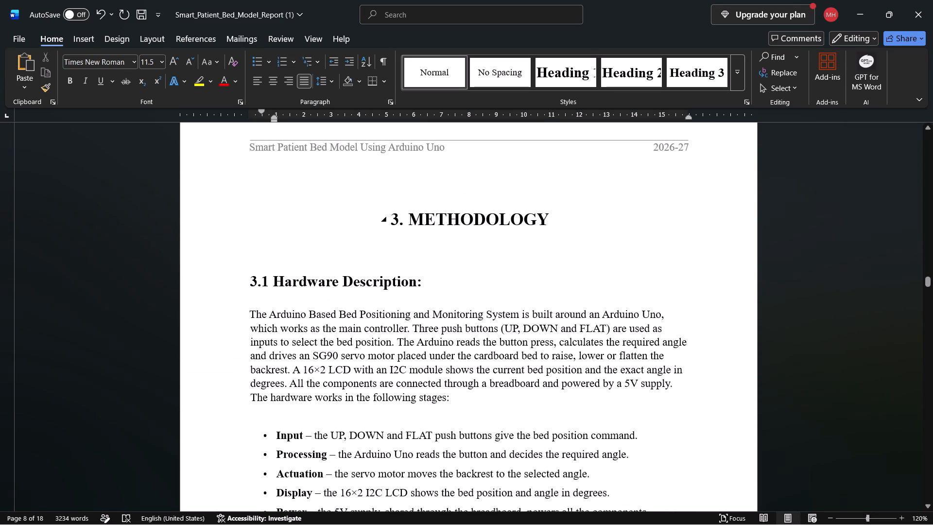
drag(558, 211, 398, 218)
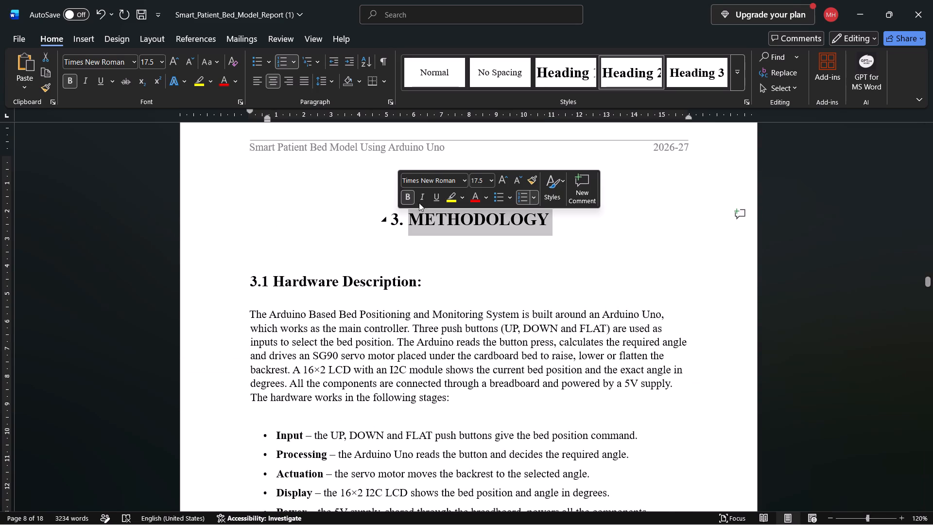
click(490, 182)
click(482, 289)
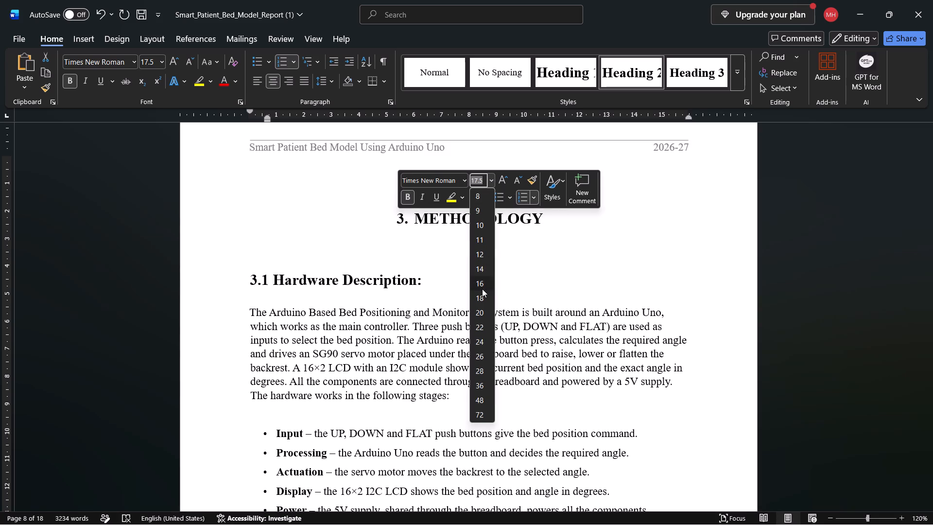
Set all chapter 3 text from the "3.1 Hardware Description:" heading through the closing paragraph of "Working" to font size 12.
drag(250, 278, 330, 446)
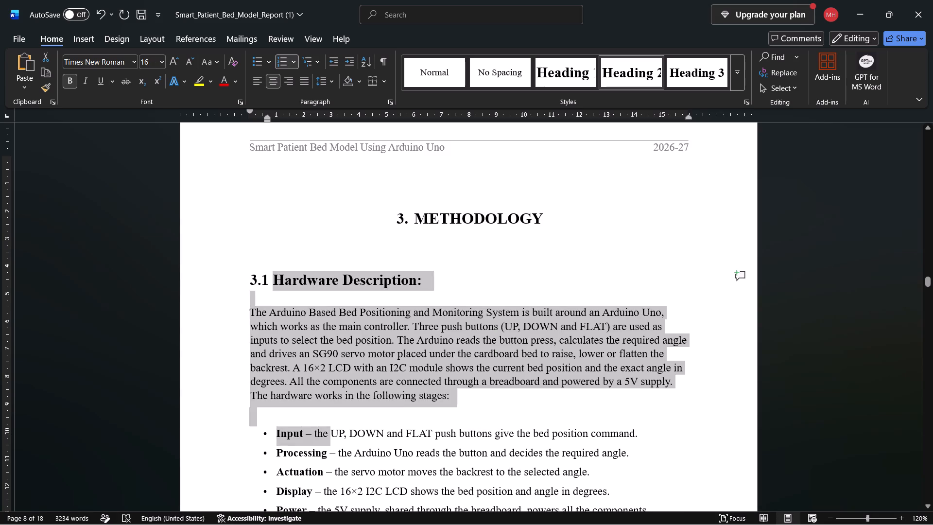
drag(330, 446, 433, 524)
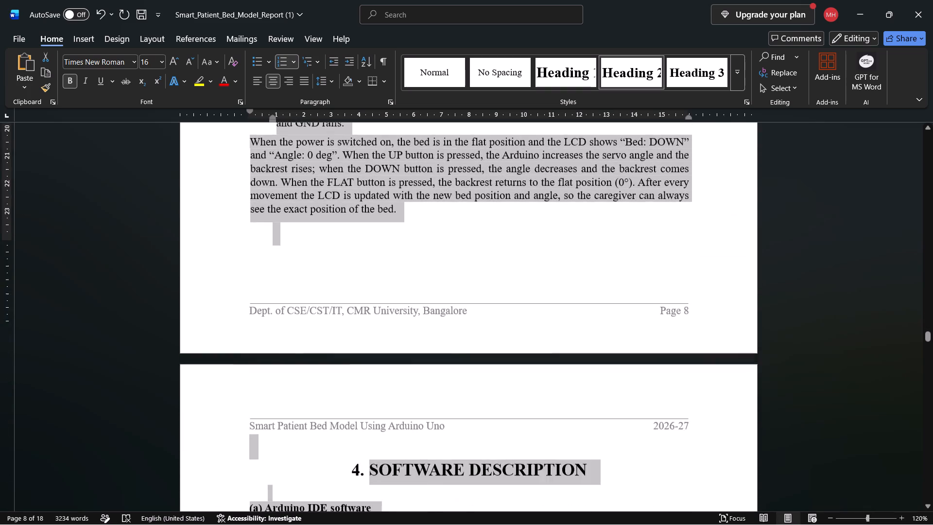
drag(433, 524, 479, 130)
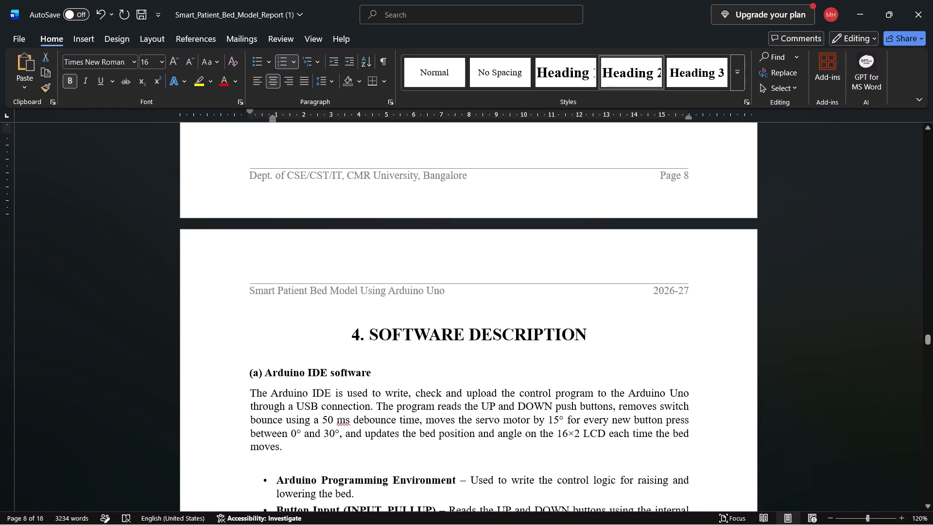
drag(479, 130, 425, 297)
click(518, 262)
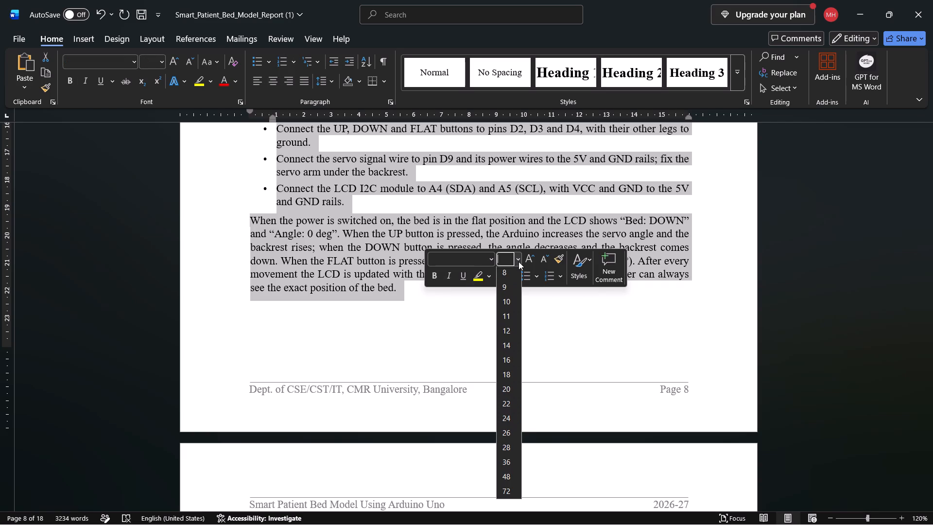
click(519, 332)
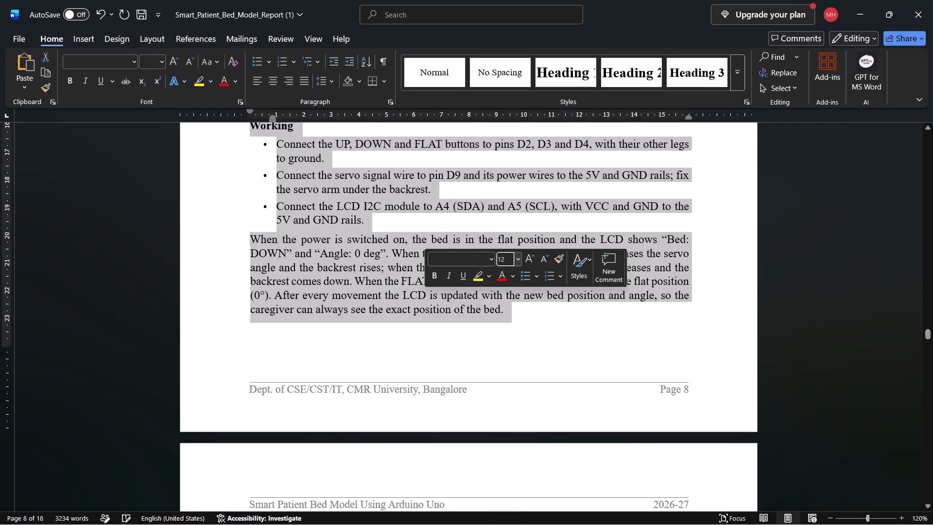
Set the "4. SOFTWARE DESCRIPTION" chapter heading to font size 16.
scroll(519, 332, down, 1)
drag(596, 315, 400, 283)
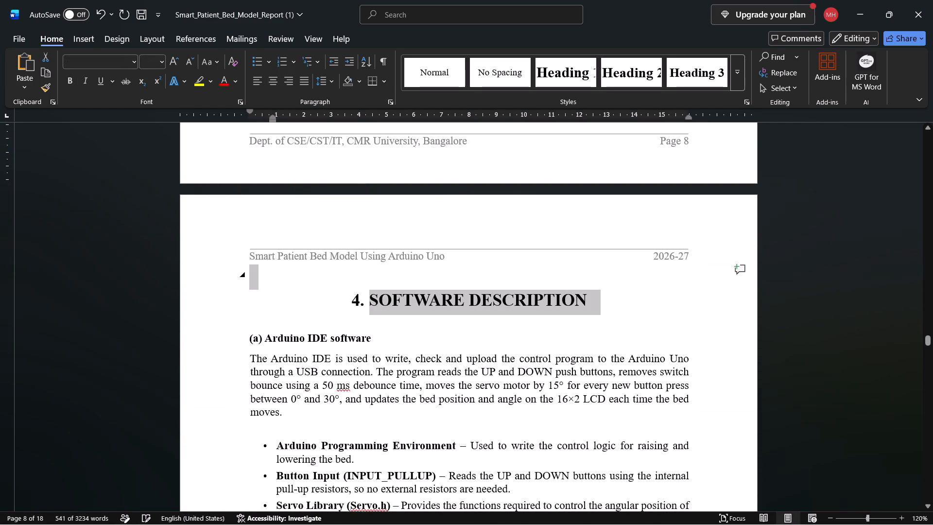
drag(400, 283, 351, 300)
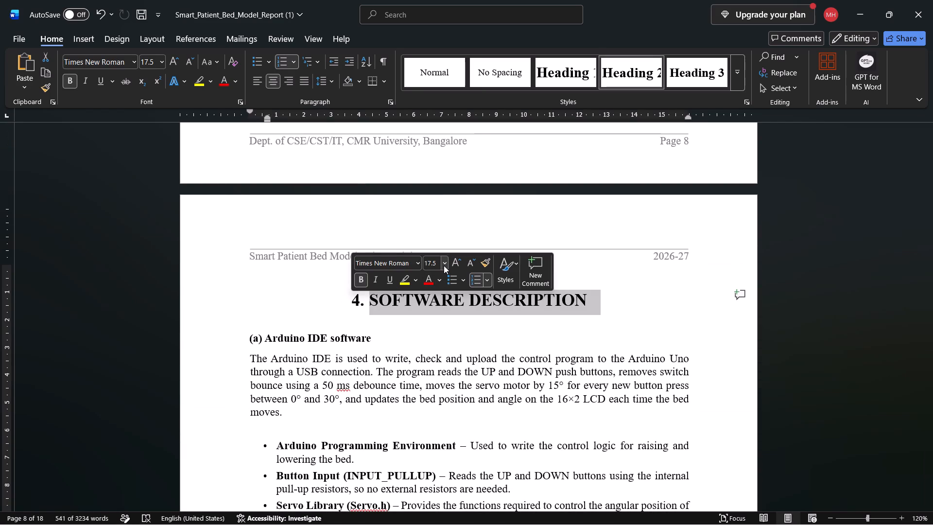
click(444, 265)
click(439, 365)
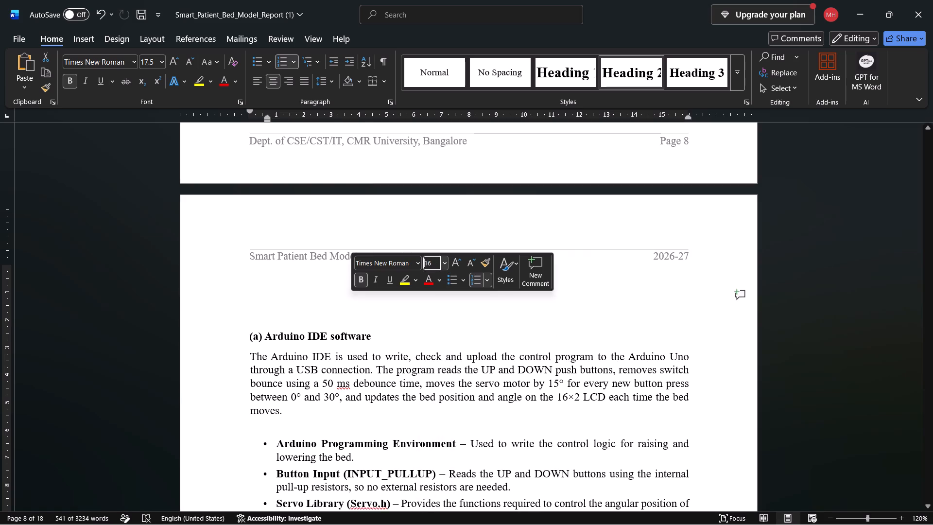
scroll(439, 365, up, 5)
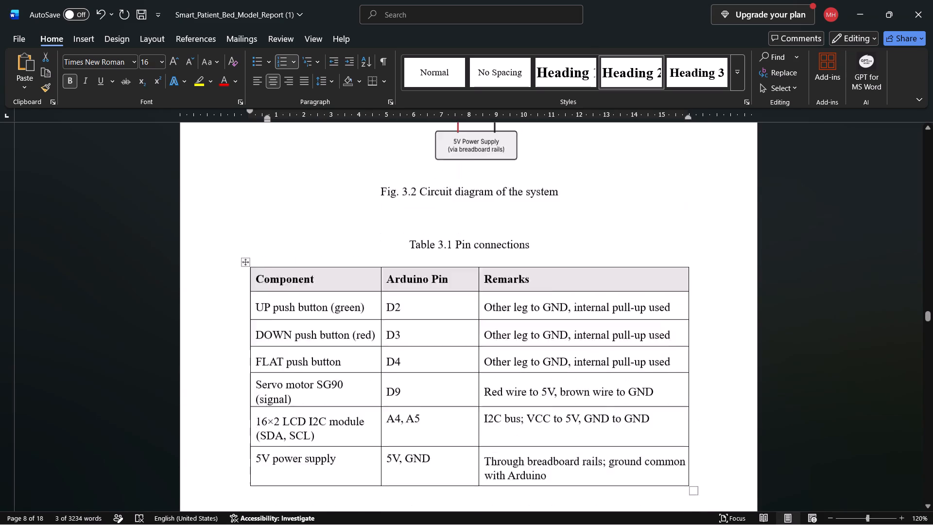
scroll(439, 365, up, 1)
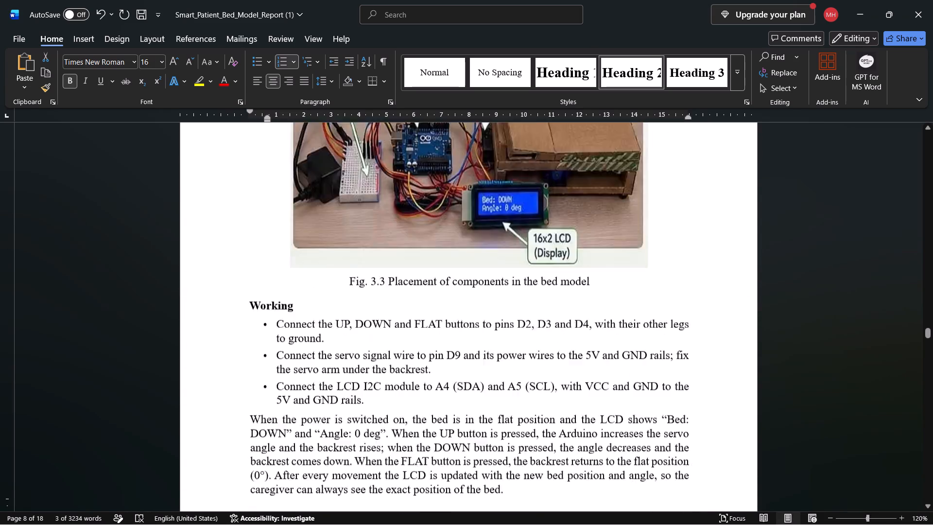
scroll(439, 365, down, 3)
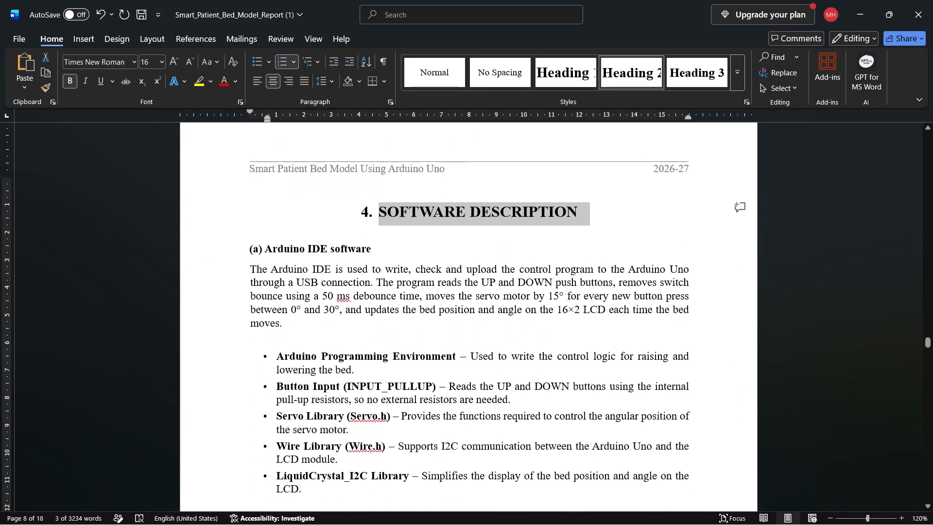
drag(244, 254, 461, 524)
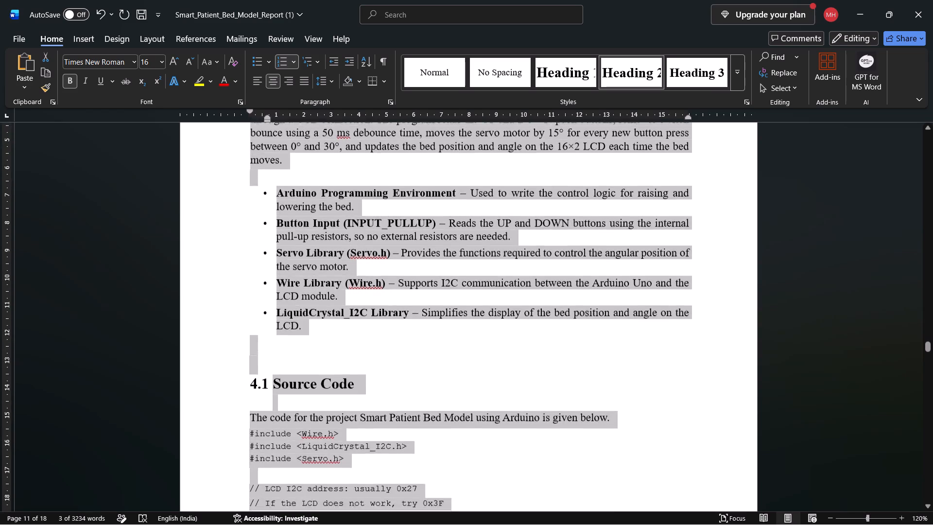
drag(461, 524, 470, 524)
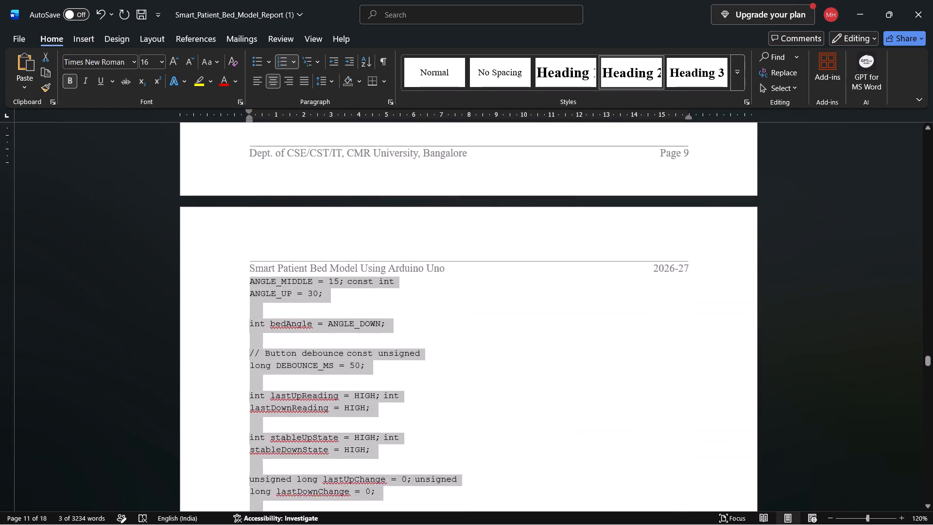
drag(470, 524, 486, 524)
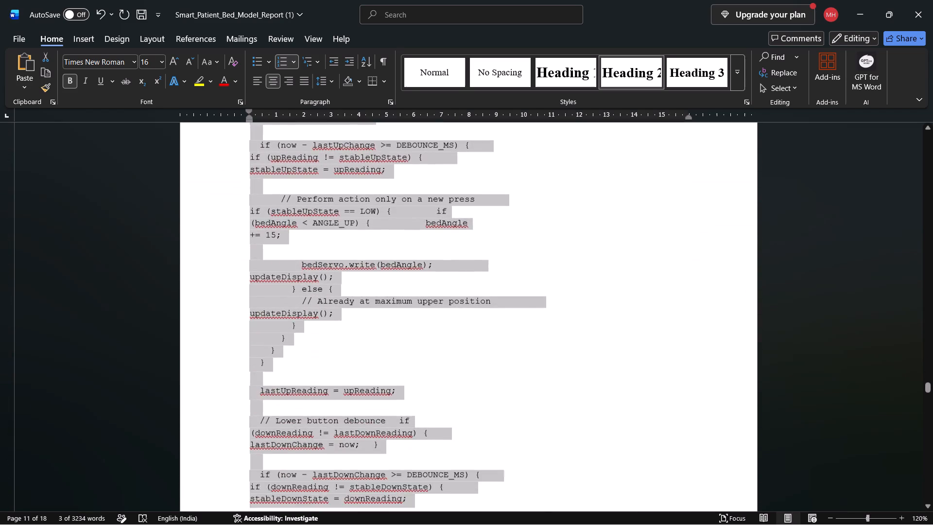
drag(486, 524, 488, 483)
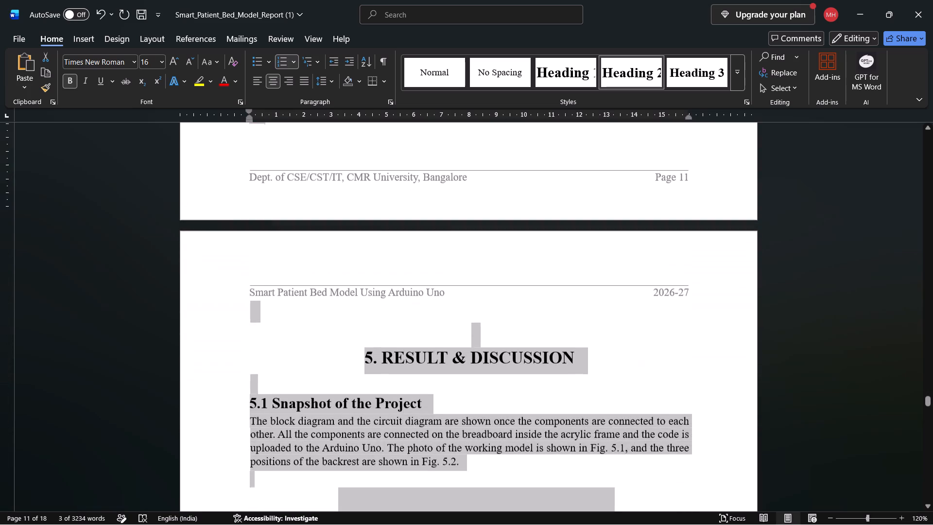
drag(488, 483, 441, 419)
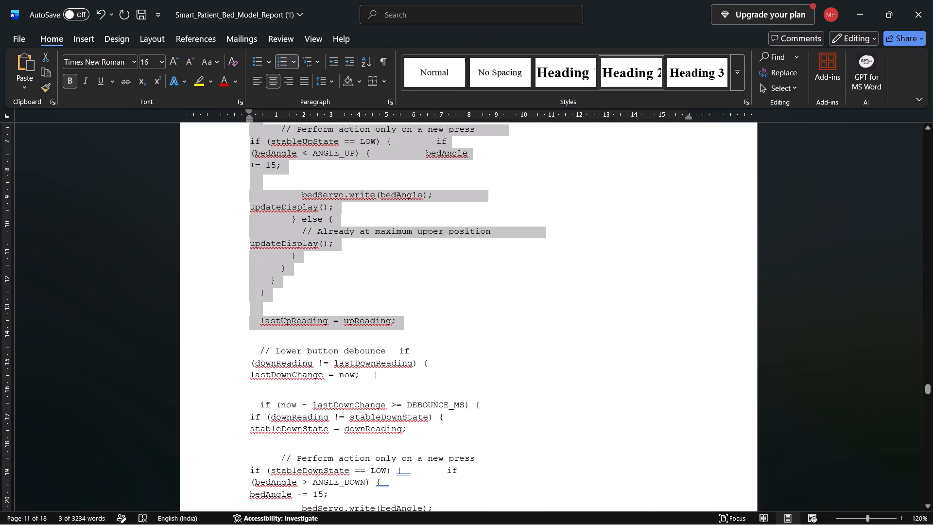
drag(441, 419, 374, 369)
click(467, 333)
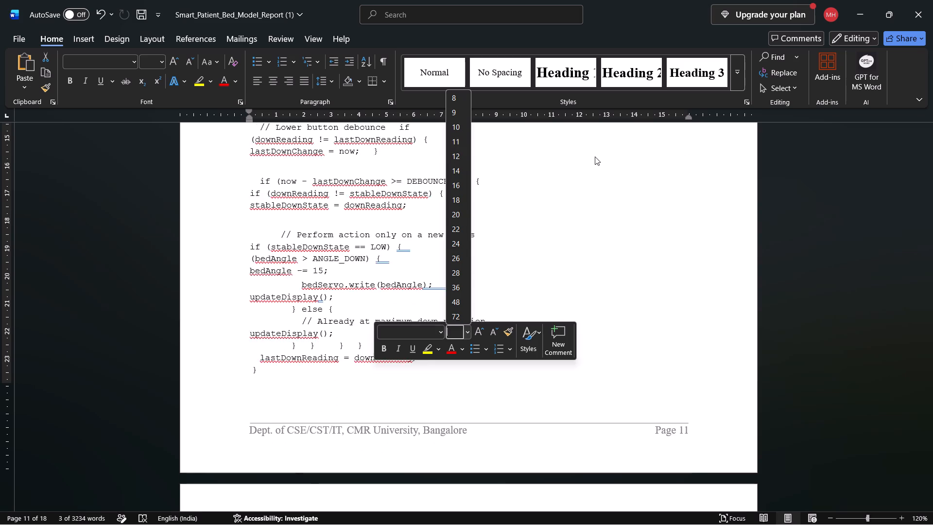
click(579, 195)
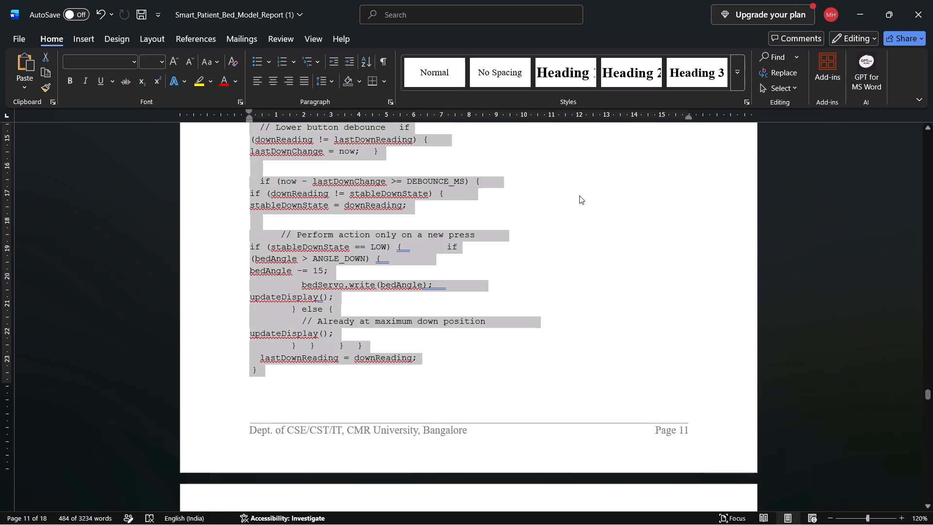
Set the chapter 4 text from "(a) Arduino IDE software" through the sentence introducing the source code in section 4.1 to font size 12.
scroll(579, 195, up, 5)
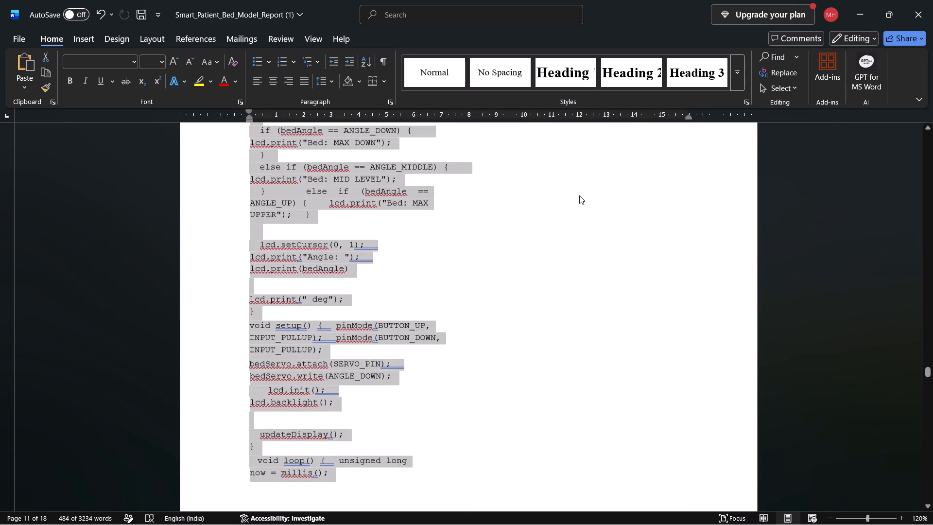
scroll(579, 195, up, 7)
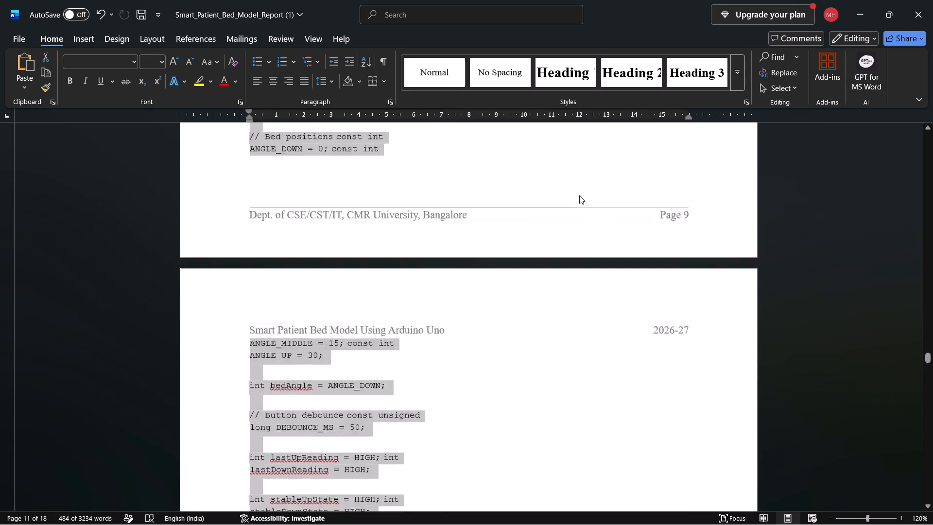
scroll(579, 195, up, 2)
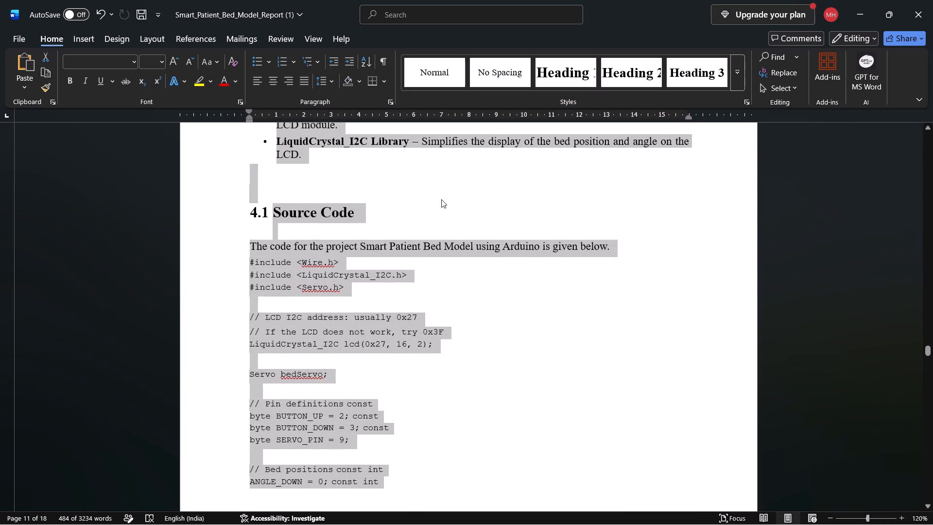
scroll(439, 199, up, 6)
scroll(439, 199, down, 1)
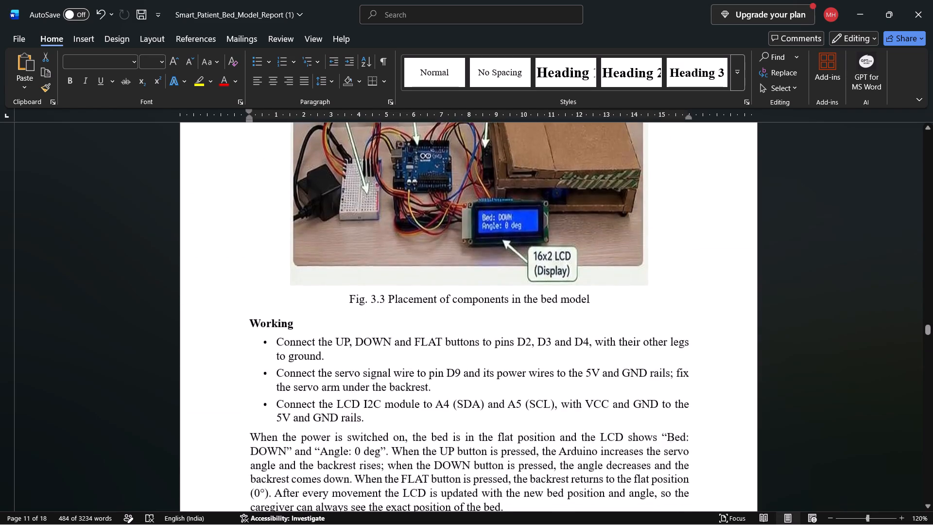
scroll(439, 199, up, 1)
scroll(439, 199, down, 3)
drag(439, 199, 428, 359)
scroll(447, 221, up, 1)
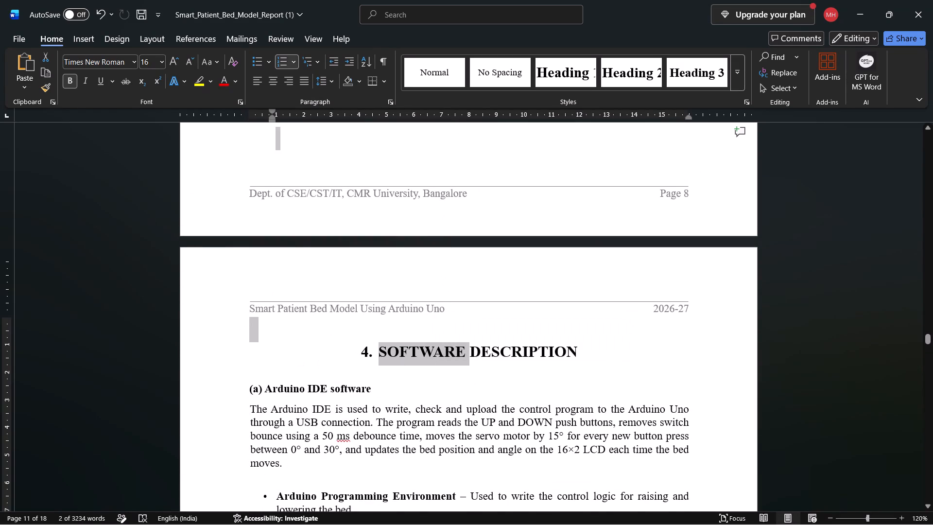
click(258, 373)
drag(241, 382, 384, 524)
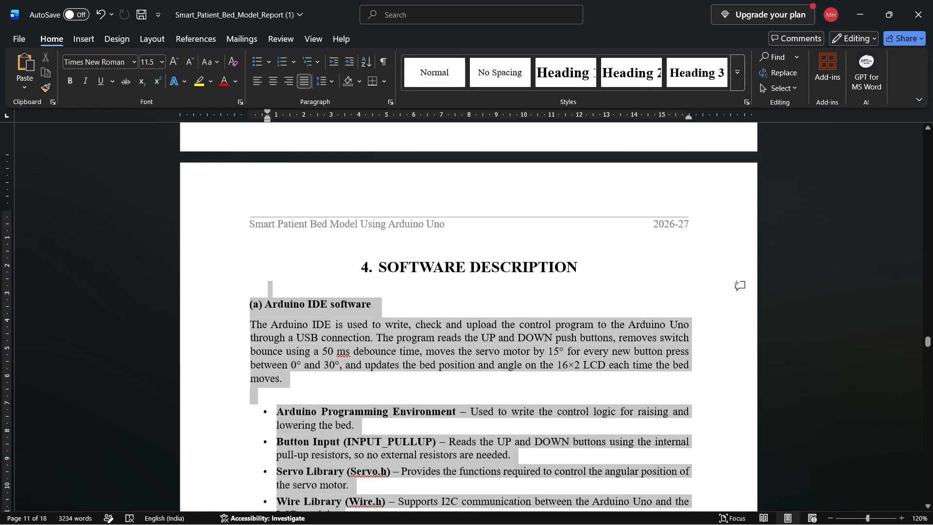
drag(384, 524, 449, 210)
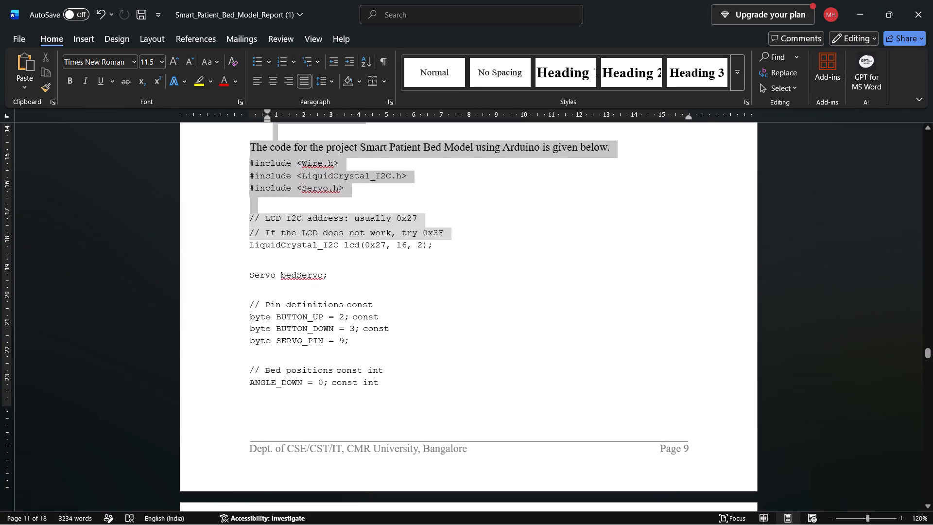
drag(449, 210, 611, 150)
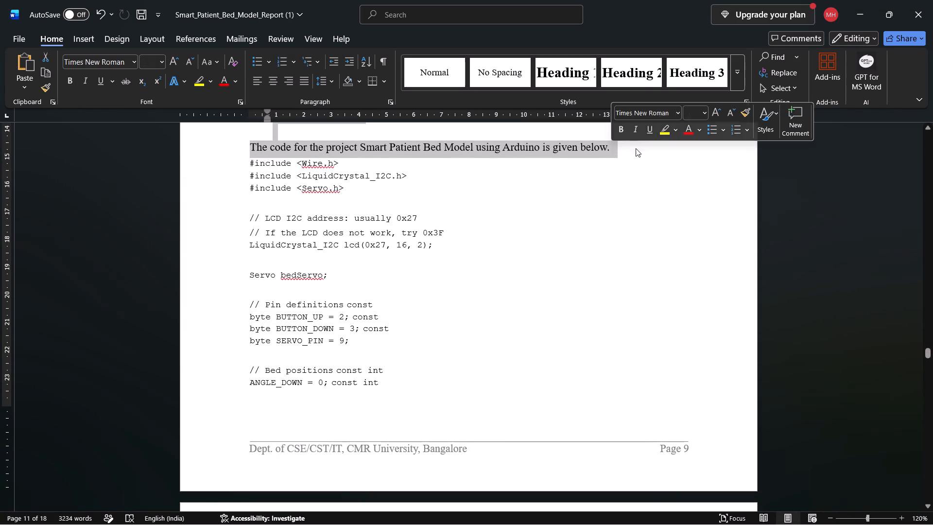
click(701, 117)
click(687, 185)
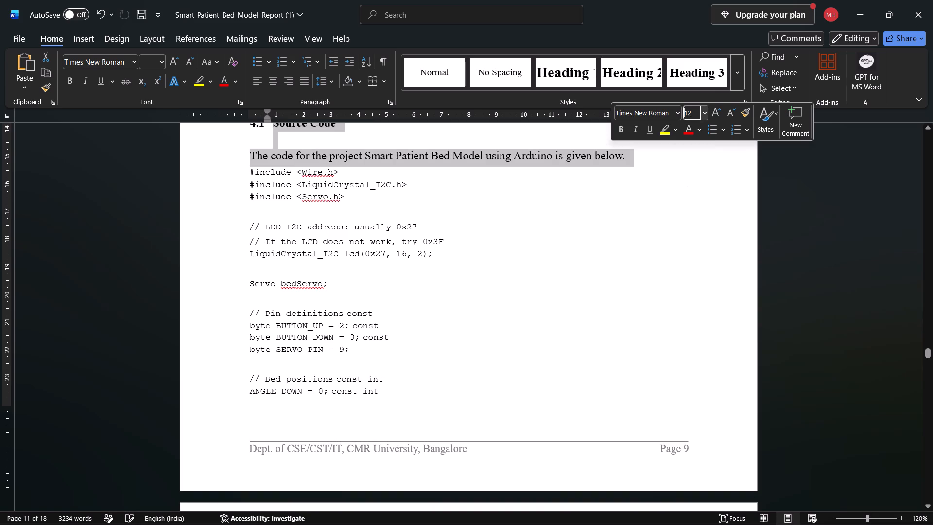
Set the whole "5. RESULT & DISCUSSION" chapter heading, including its number, to font size 16.
scroll(687, 185, down, 3)
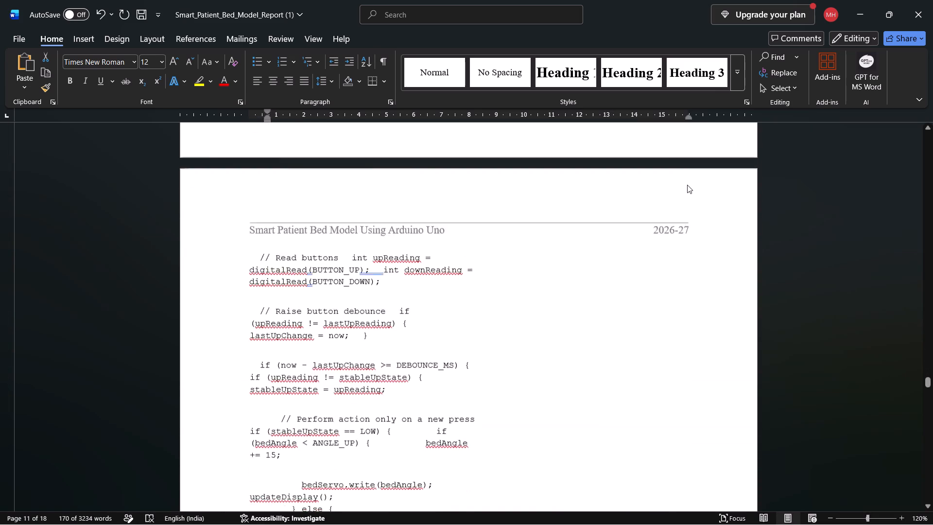
scroll(687, 185, down, 1)
drag(593, 223, 567, 219)
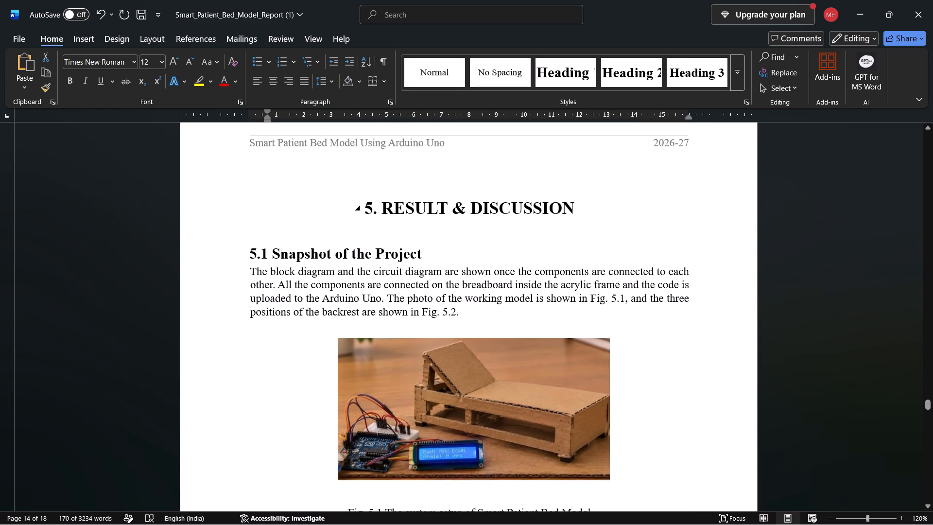
drag(567, 219, 375, 202)
click(467, 162)
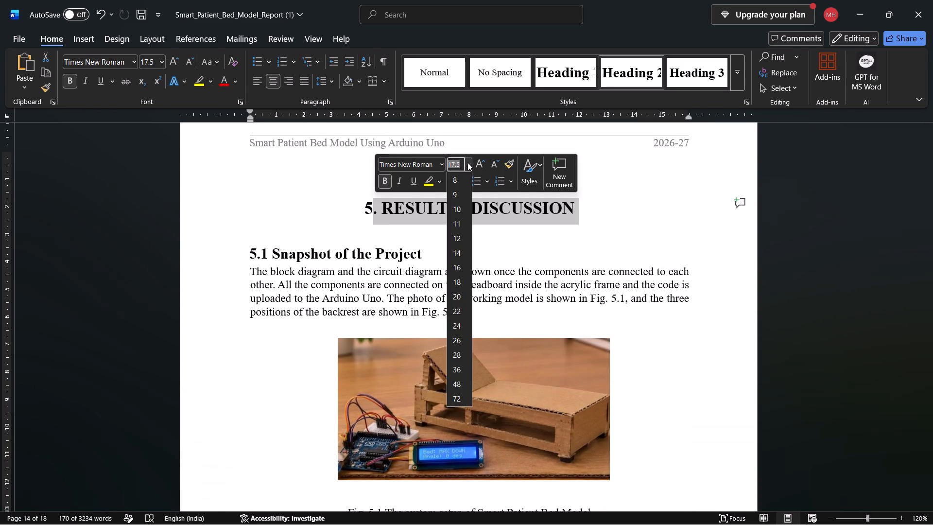
click(461, 268)
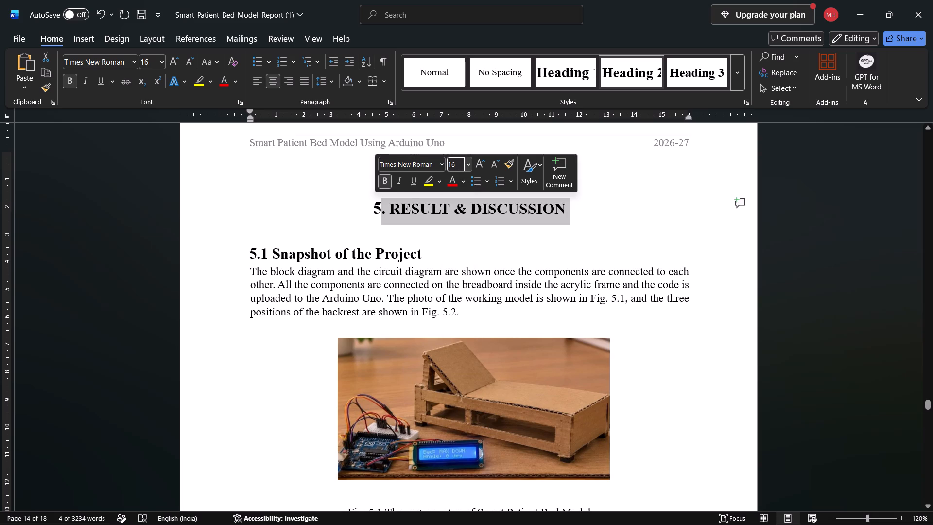
drag(357, 206, 407, 209)
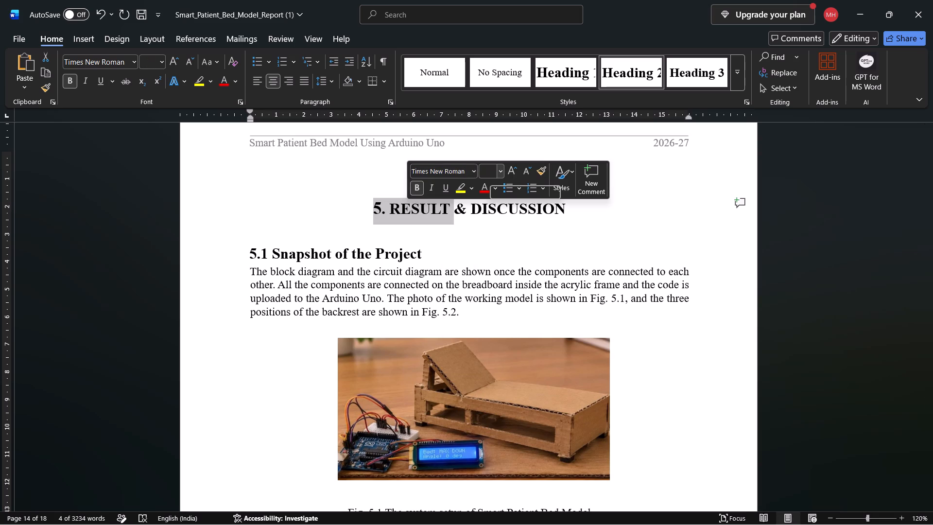
click(498, 173)
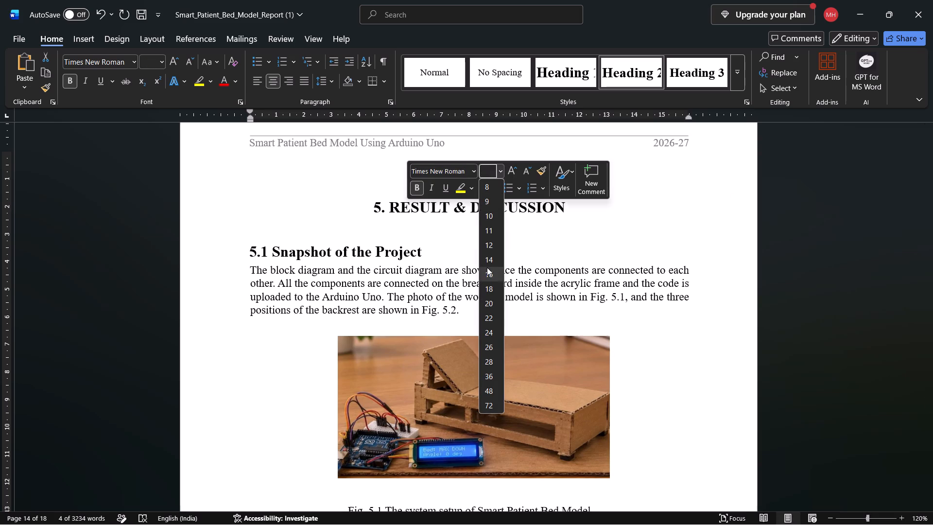
click(487, 267)
Set all chapter 5 text from the "5.1 Snapshot of the Project" heading through the "Low Power Requirement" advantage to font size 12.
scroll(487, 267, down, 1)
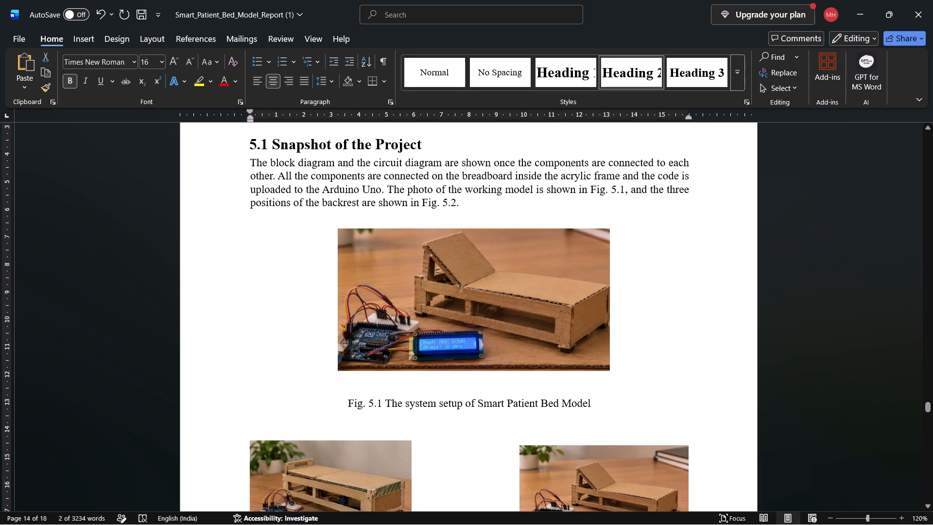
drag(247, 141, 524, 524)
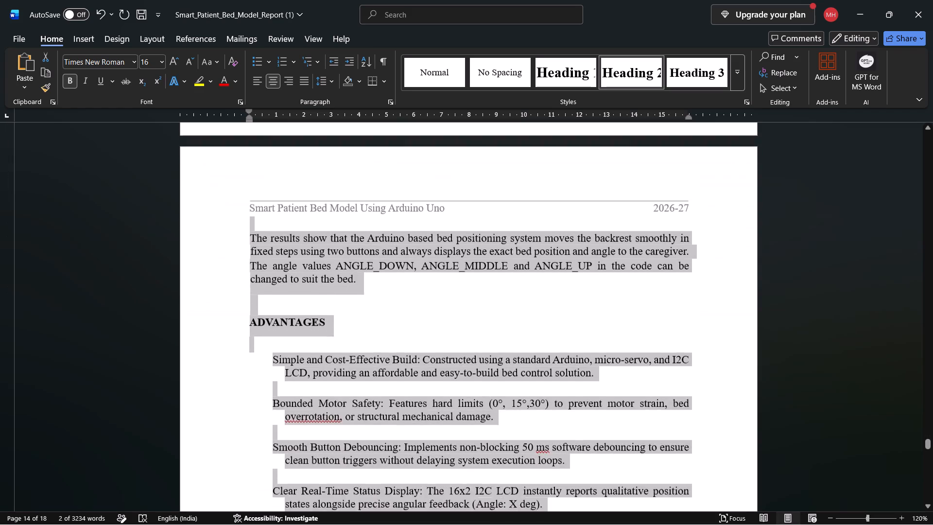
drag(524, 524, 531, 524)
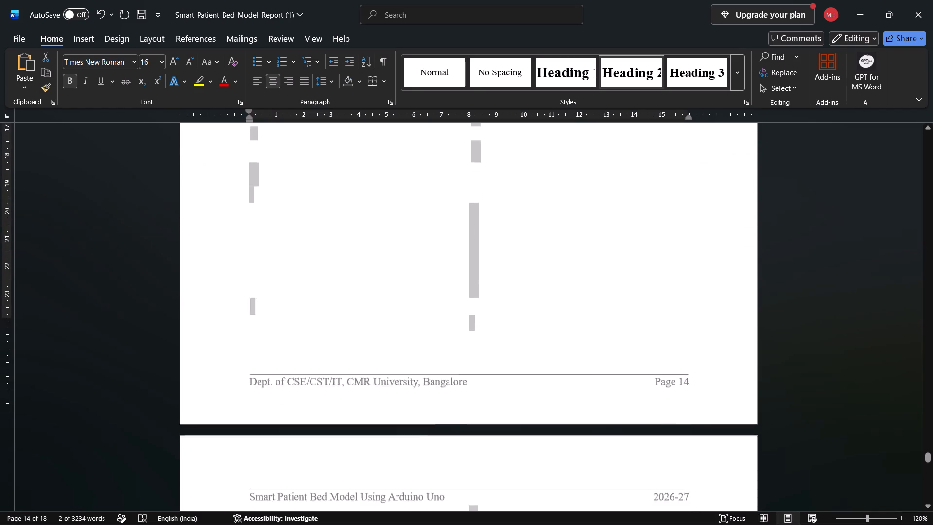
drag(531, 524, 499, 480)
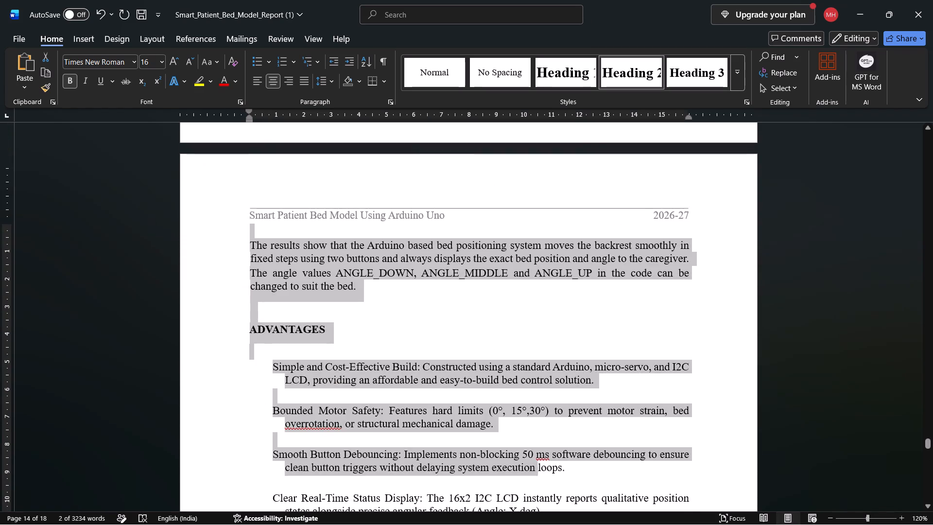
drag(499, 480, 467, 390)
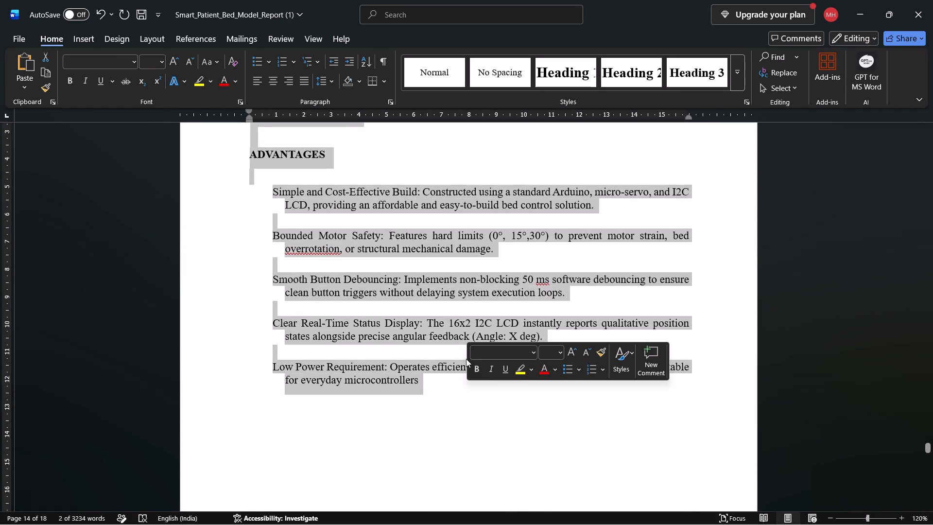
click(562, 347)
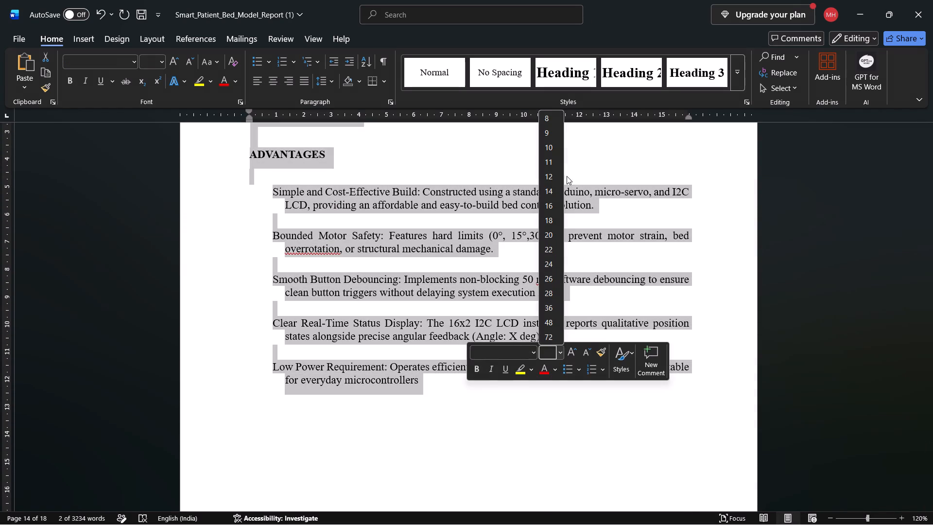
click(554, 171)
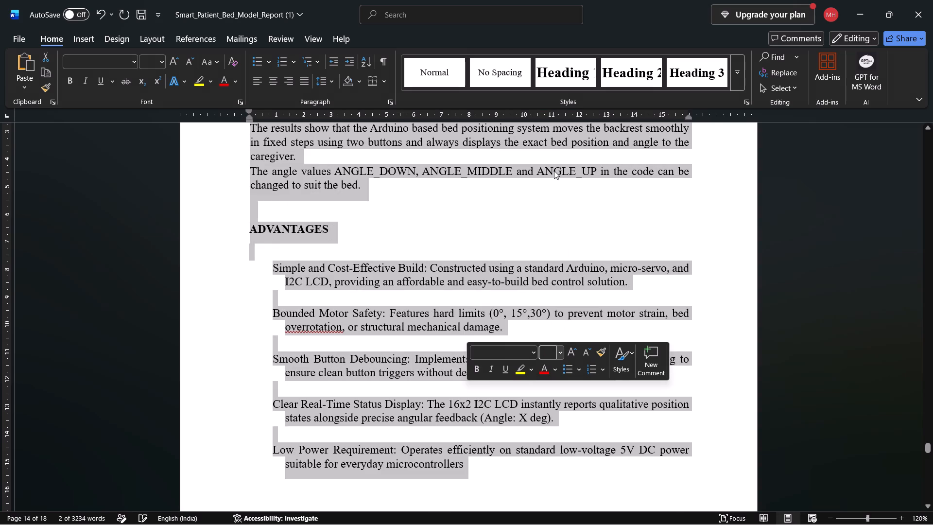
Remove the blank lines between the section 5.2 results paragraph and the Table 5.1 caption.
scroll(554, 171, up, 3)
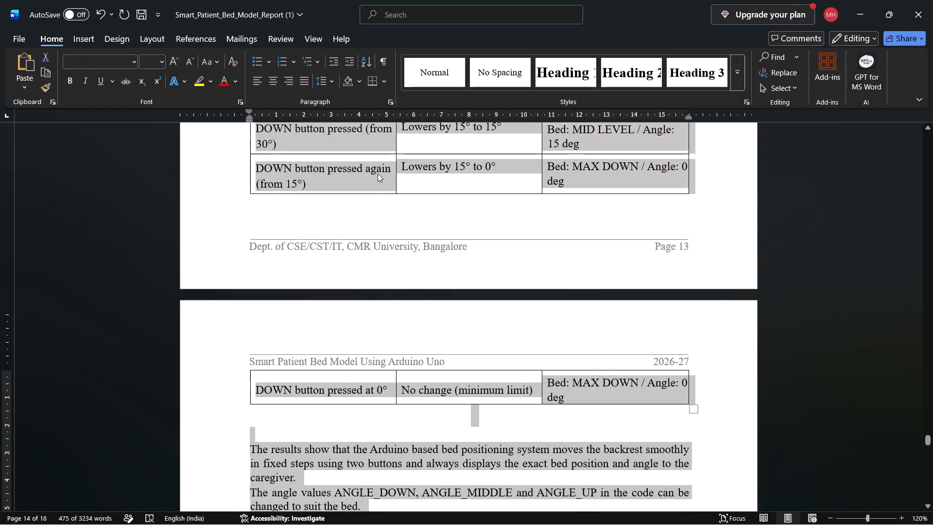
click(379, 207)
scroll(379, 207, up, 1)
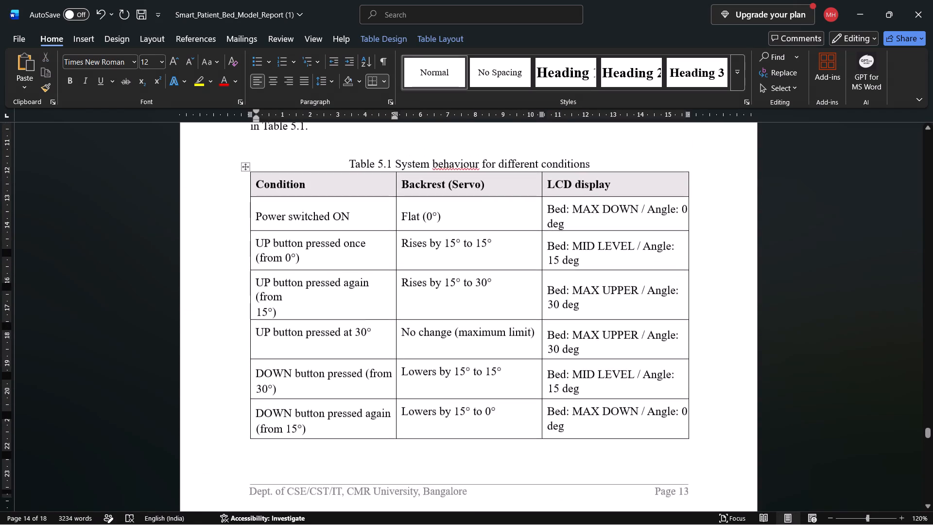
scroll(379, 207, up, 1)
click(379, 207)
key(BackSpace)
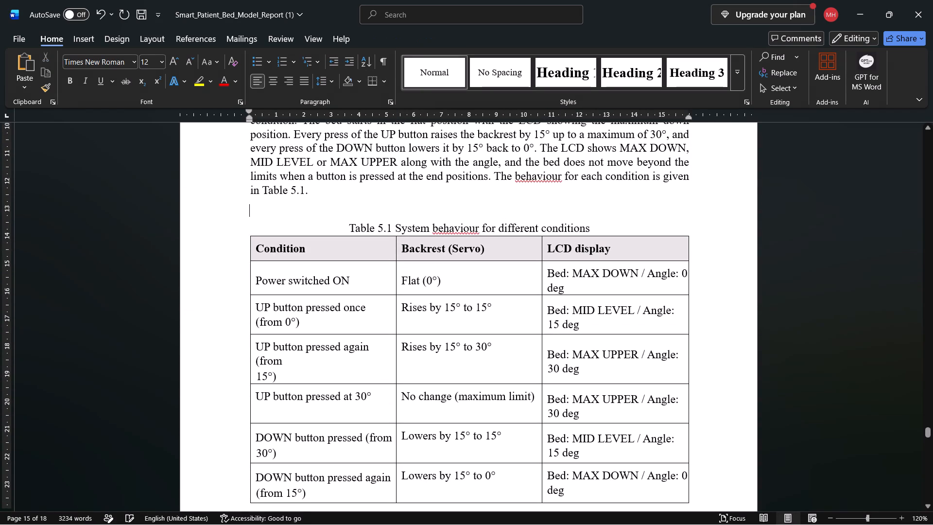
key(BackSpace)
key(BackSpace)
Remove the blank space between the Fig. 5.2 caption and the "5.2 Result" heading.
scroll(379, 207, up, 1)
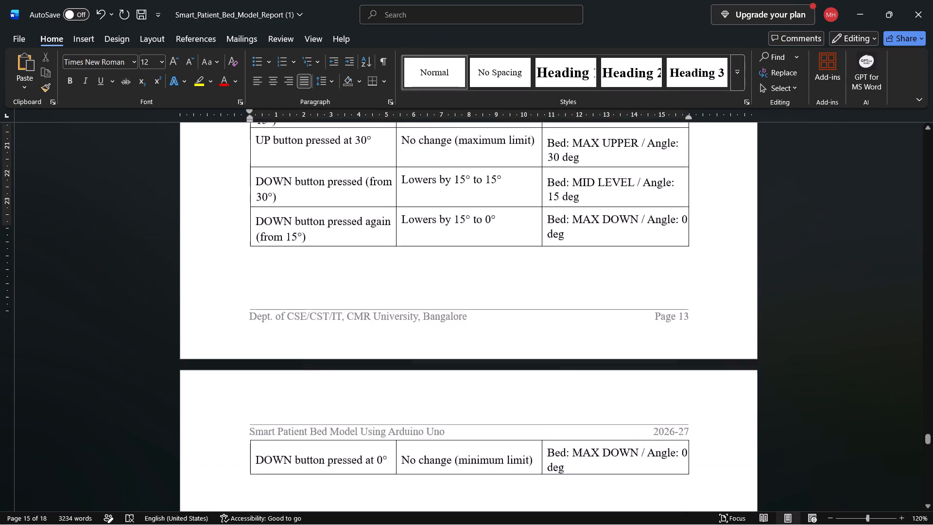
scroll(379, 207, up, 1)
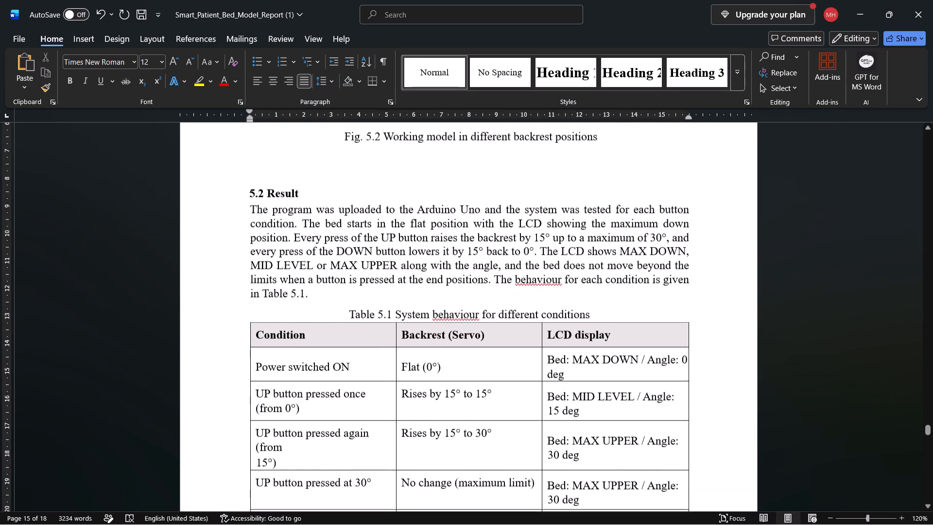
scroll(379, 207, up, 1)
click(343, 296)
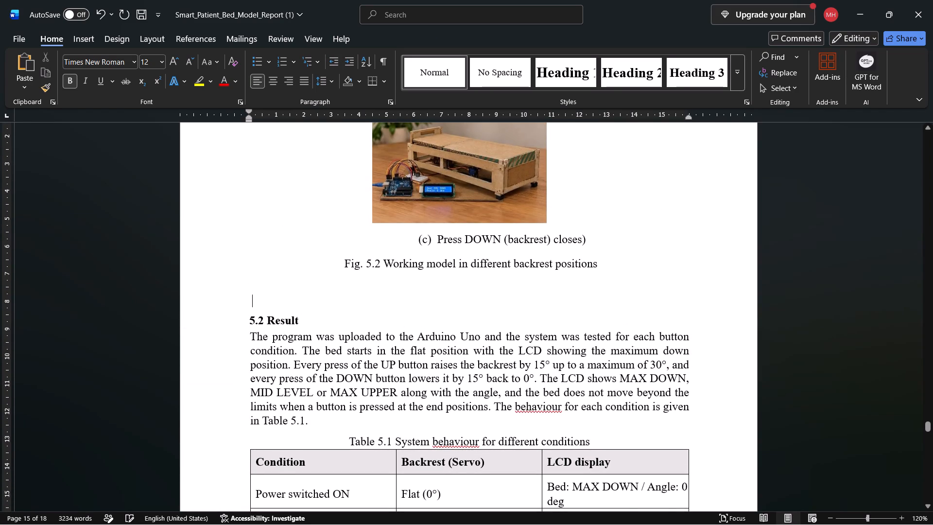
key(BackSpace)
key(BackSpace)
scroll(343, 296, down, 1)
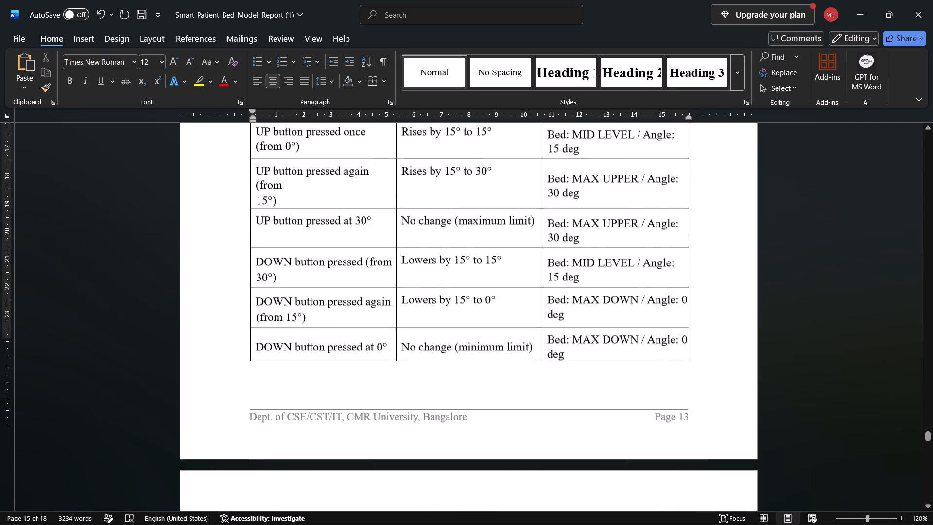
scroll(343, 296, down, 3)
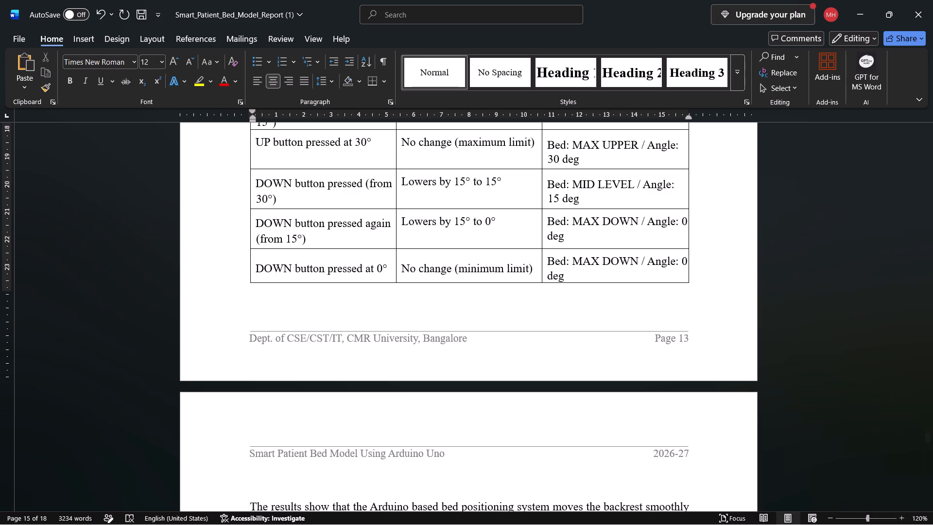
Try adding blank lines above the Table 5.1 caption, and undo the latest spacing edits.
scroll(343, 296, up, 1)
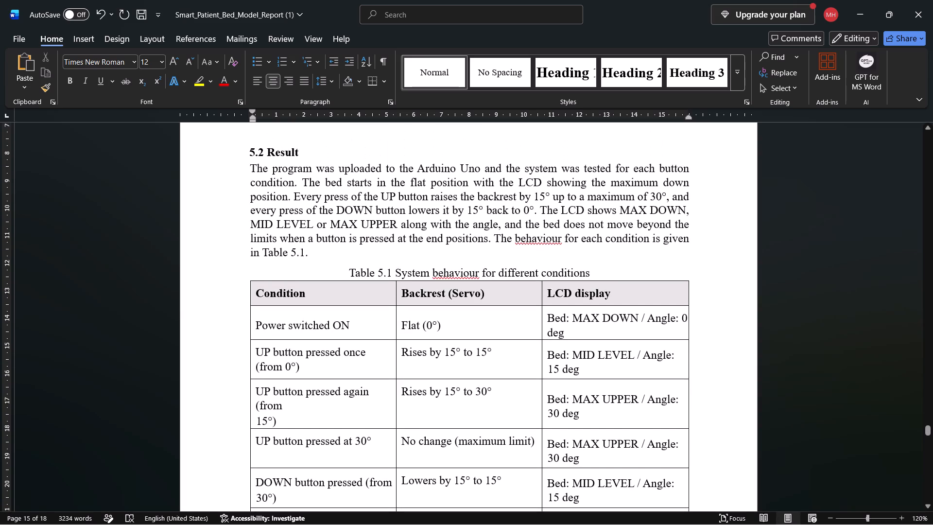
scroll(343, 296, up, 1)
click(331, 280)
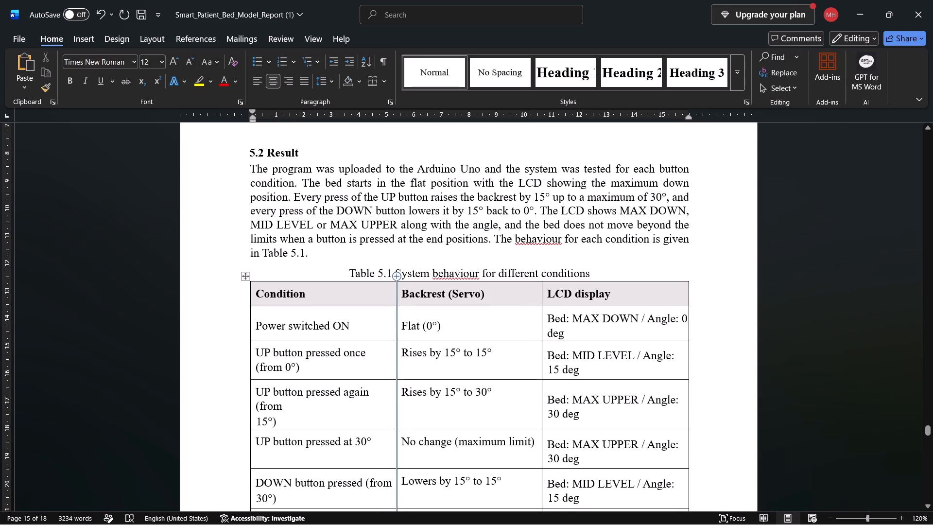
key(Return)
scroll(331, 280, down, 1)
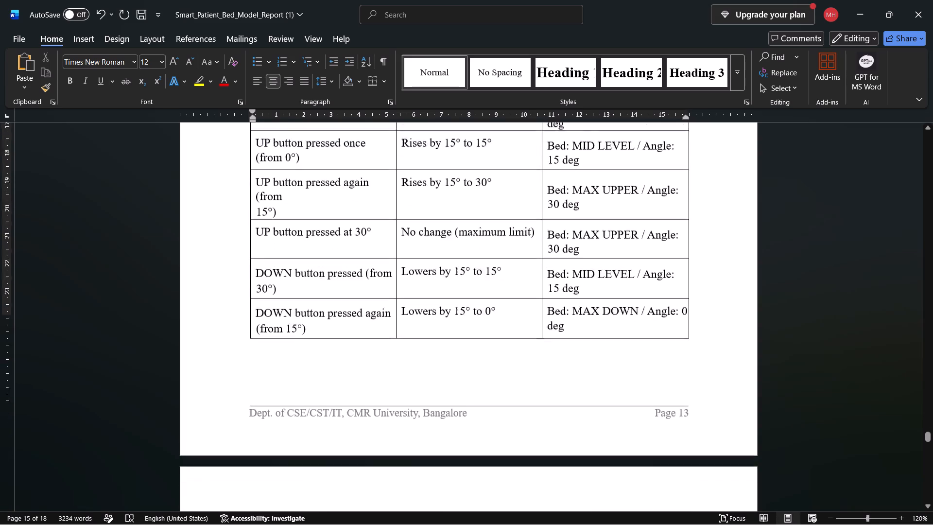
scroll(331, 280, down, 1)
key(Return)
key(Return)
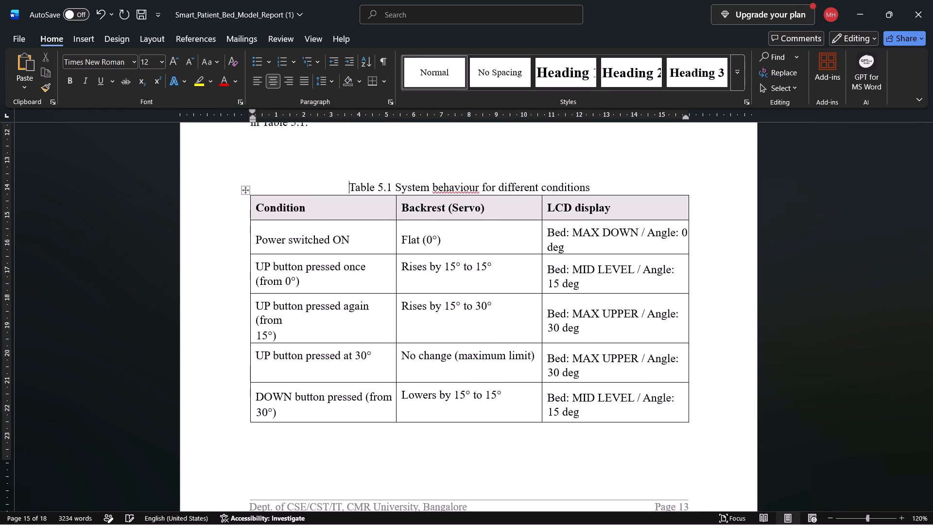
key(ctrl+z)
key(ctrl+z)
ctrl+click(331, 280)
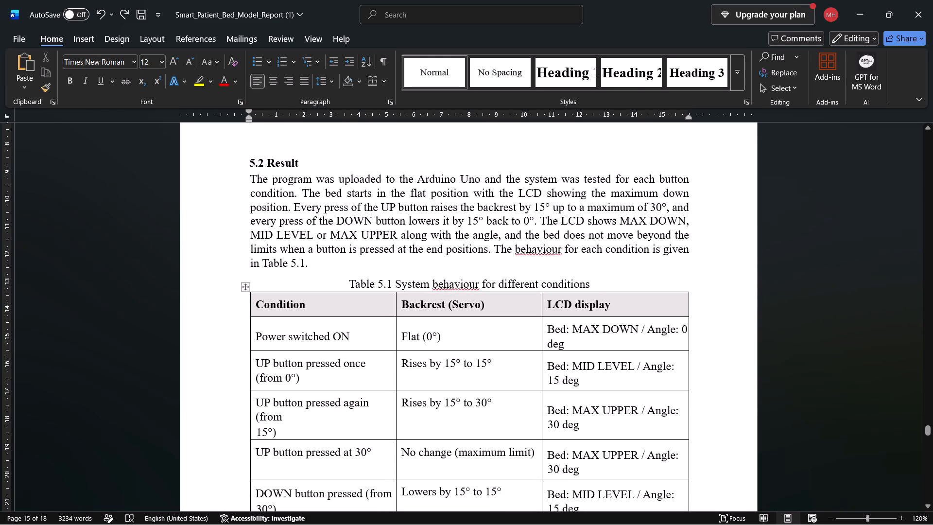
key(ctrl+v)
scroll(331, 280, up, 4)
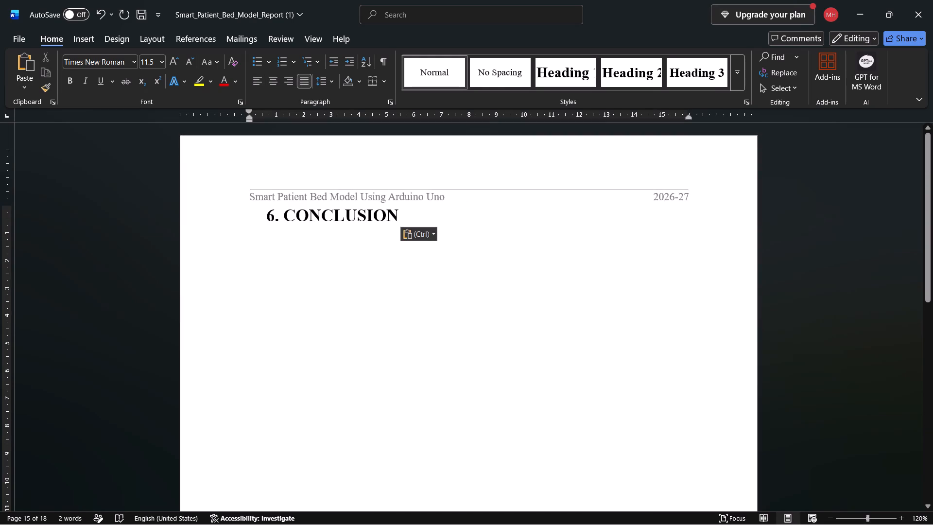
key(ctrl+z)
Go through the report back to section 5.2 and examine where Table 5.1 breaks across pages.
scroll(331, 280, down, 5)
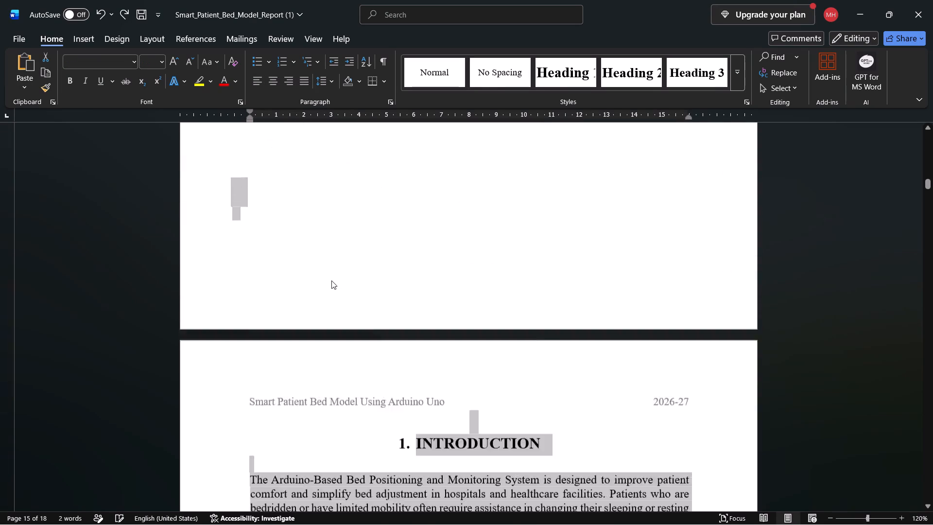
click(331, 280)
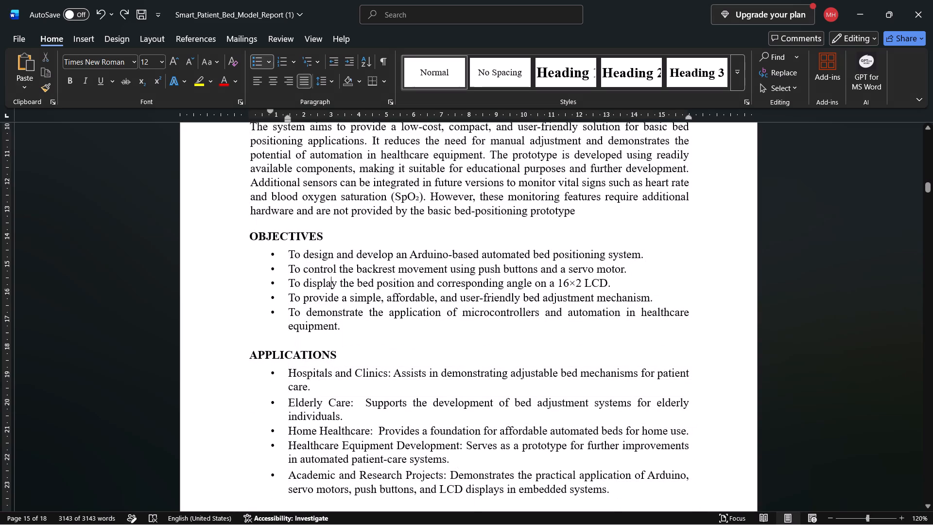
scroll(331, 280, down, 20)
scroll(331, 280, down, 10)
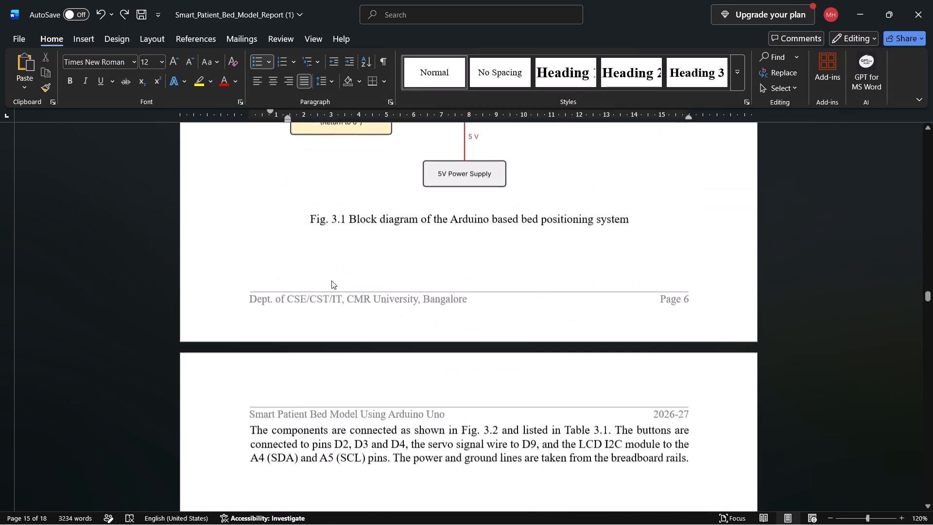
scroll(331, 280, down, 2)
click(331, 280)
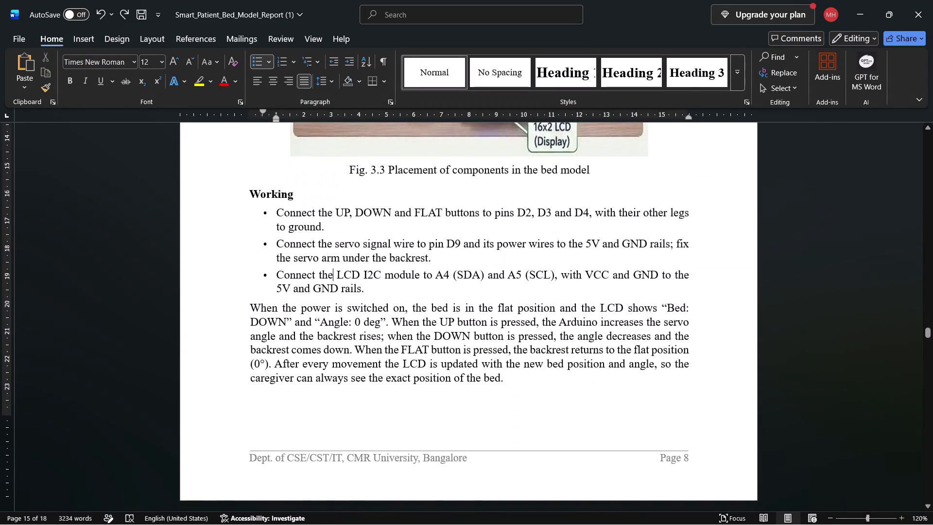
scroll(331, 280, down, 2)
right_click(331, 280)
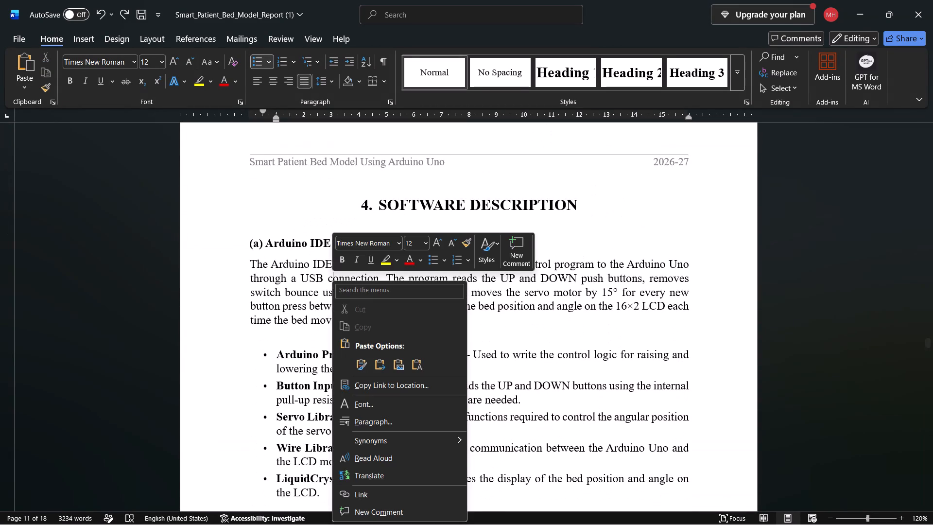
click(331, 280)
scroll(331, 280, down, 3)
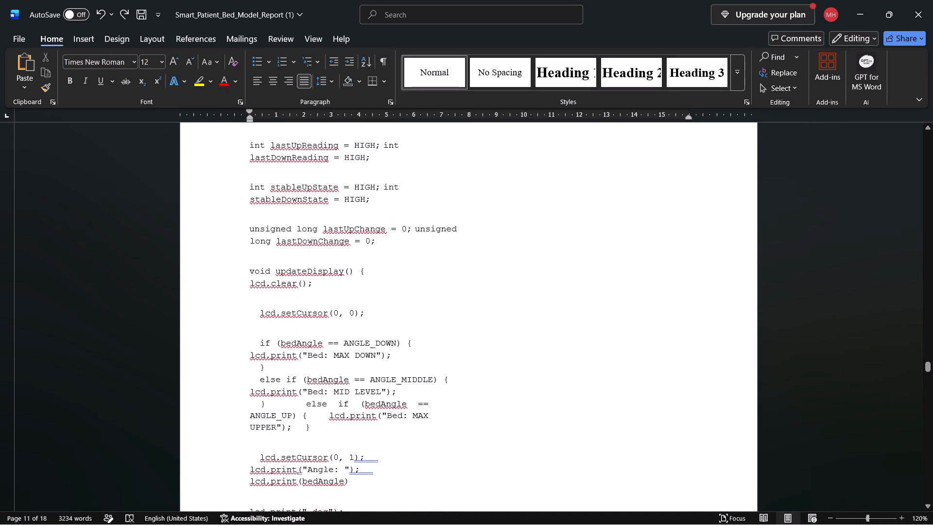
scroll(331, 280, down, 4)
right_click(331, 280)
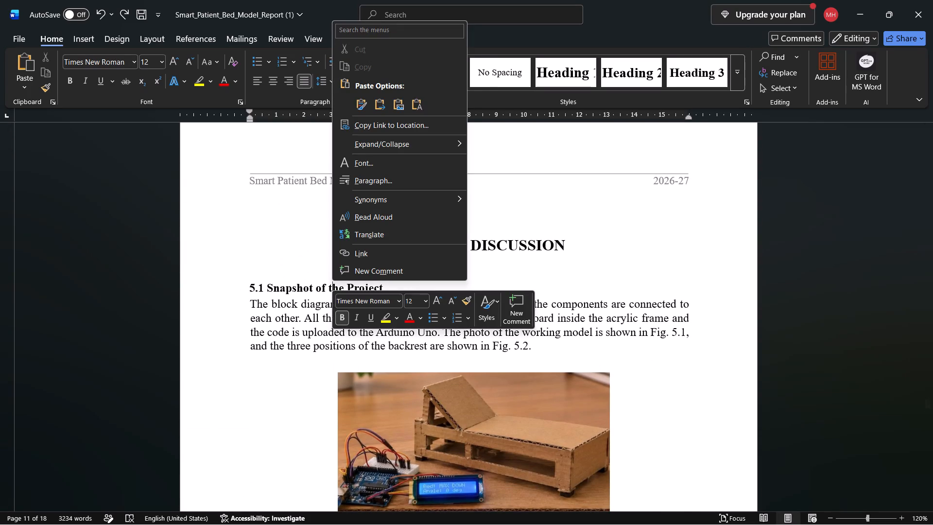
click(307, 297)
click(303, 319)
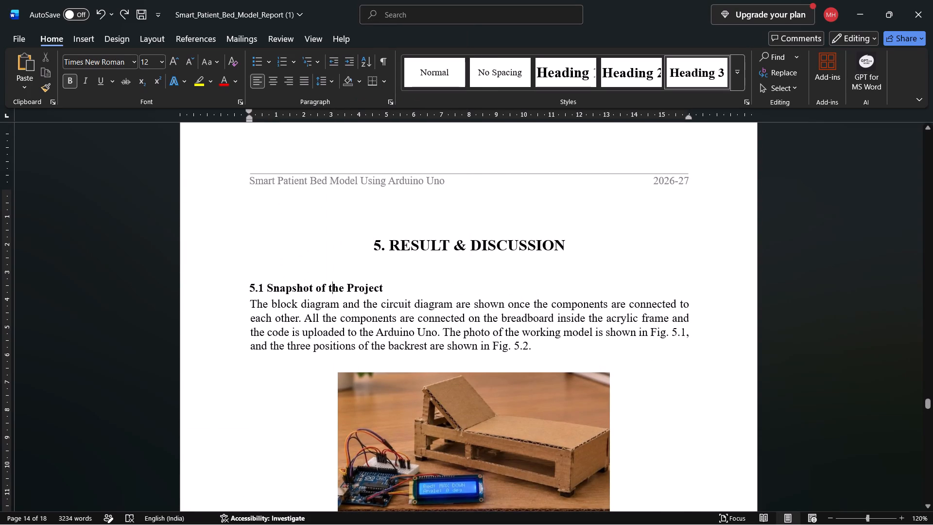
scroll(303, 319, down, 2)
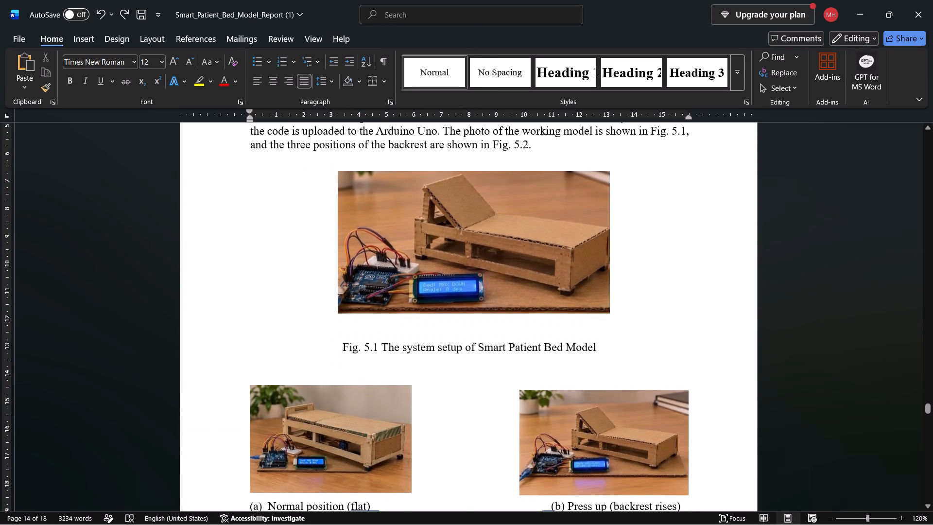
scroll(303, 319, down, 4)
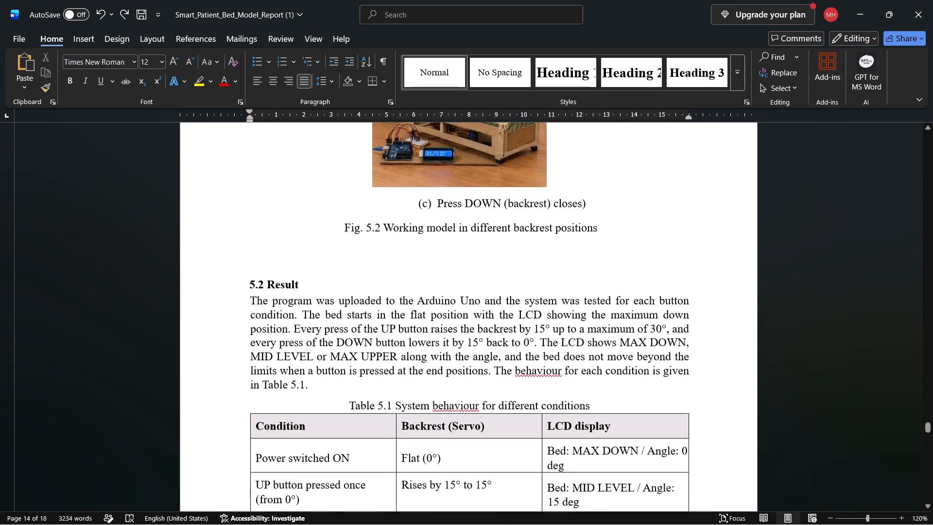
scroll(303, 319, down, 3)
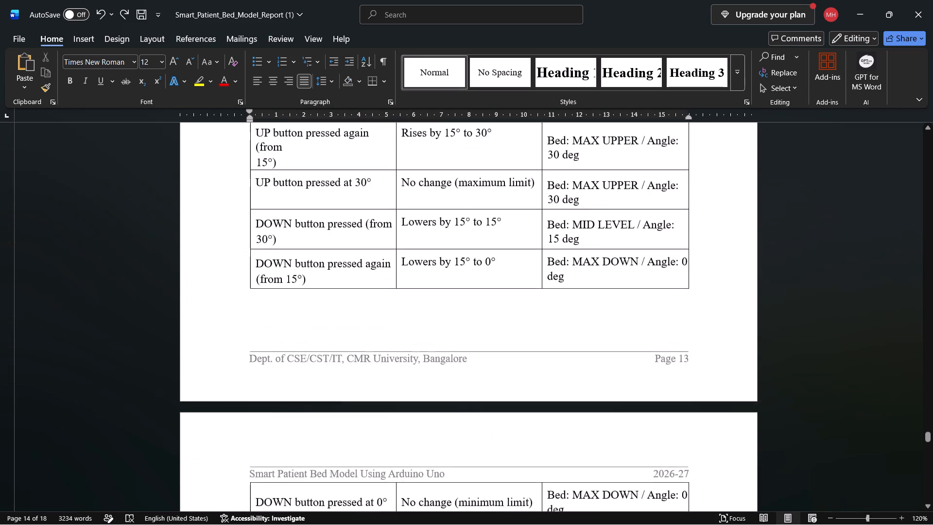
scroll(303, 319, down, 1)
scroll(303, 319, up, 2)
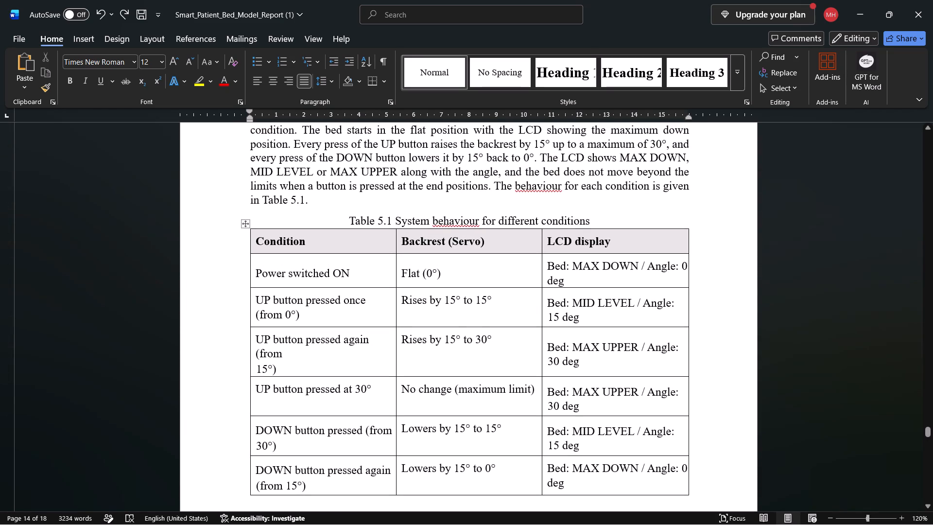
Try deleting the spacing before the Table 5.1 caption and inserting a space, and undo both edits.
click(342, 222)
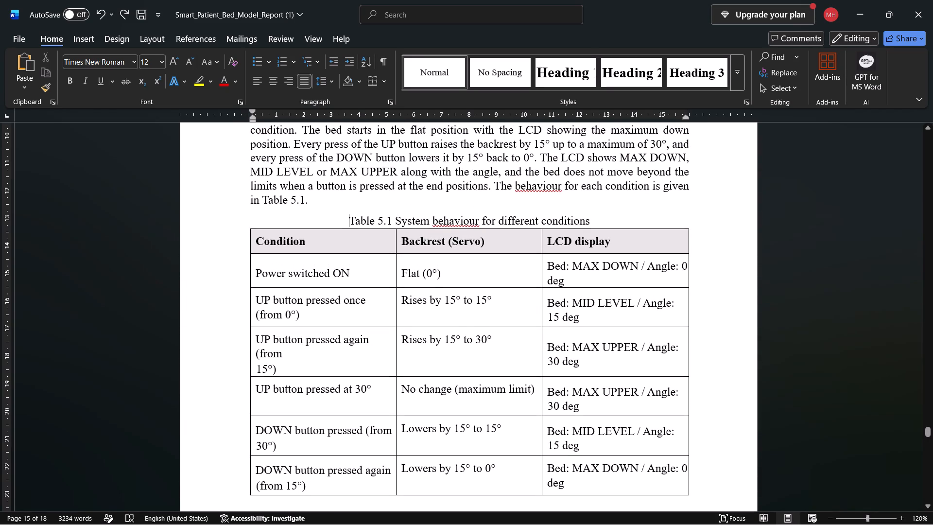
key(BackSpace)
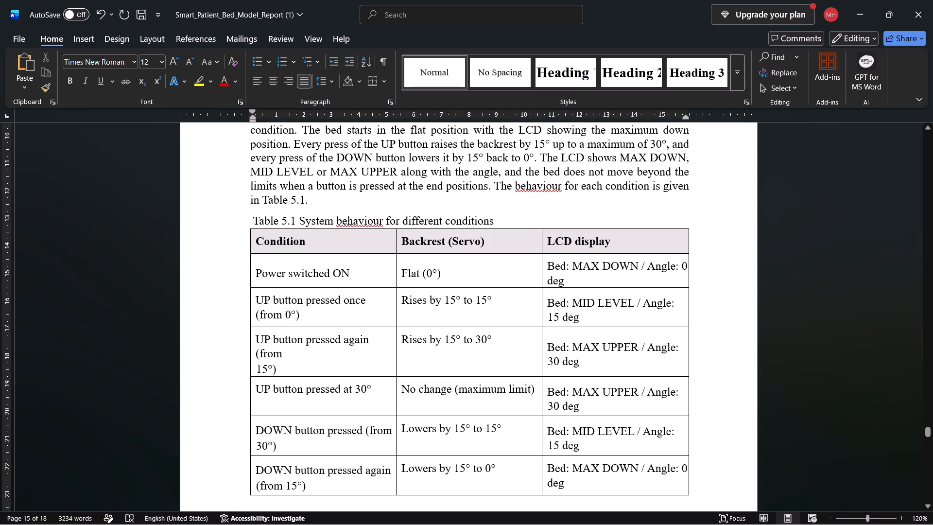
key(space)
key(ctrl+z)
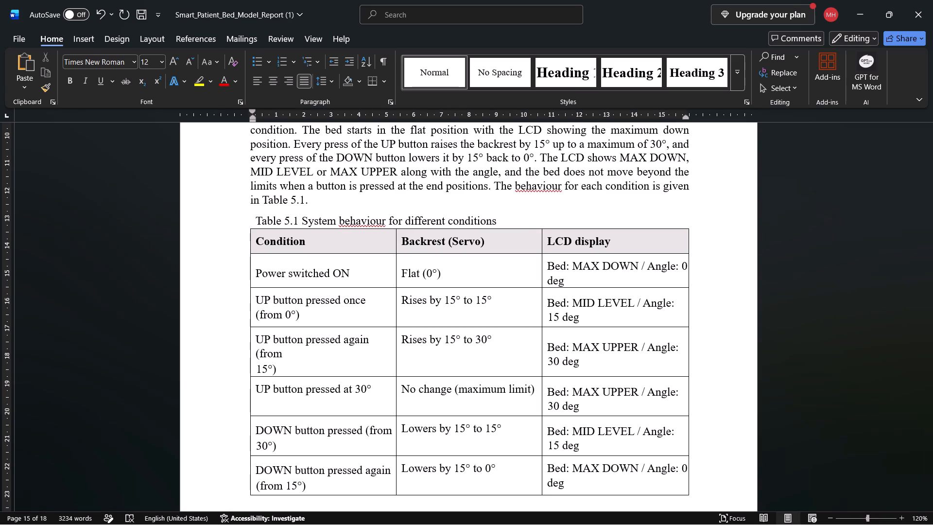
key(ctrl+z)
Remove the blank line between the Fig. 5.2 caption and the "5.2 Result" heading, and check the page break after Table 5.1.
scroll(342, 222, down, 2)
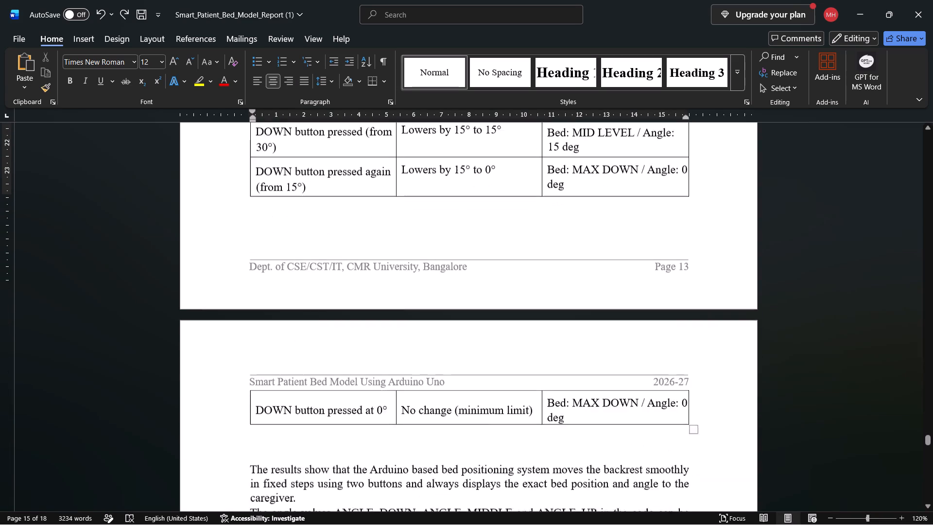
scroll(332, 317, up, 2)
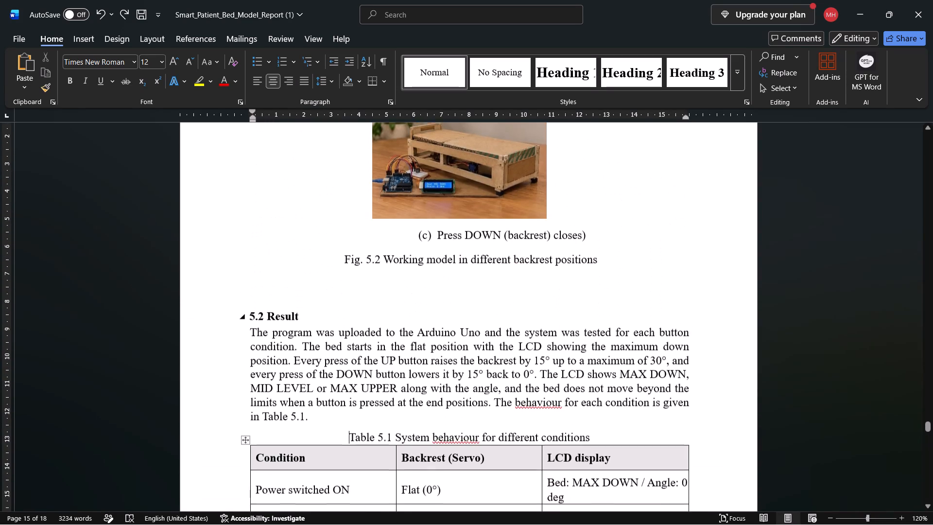
click(328, 304)
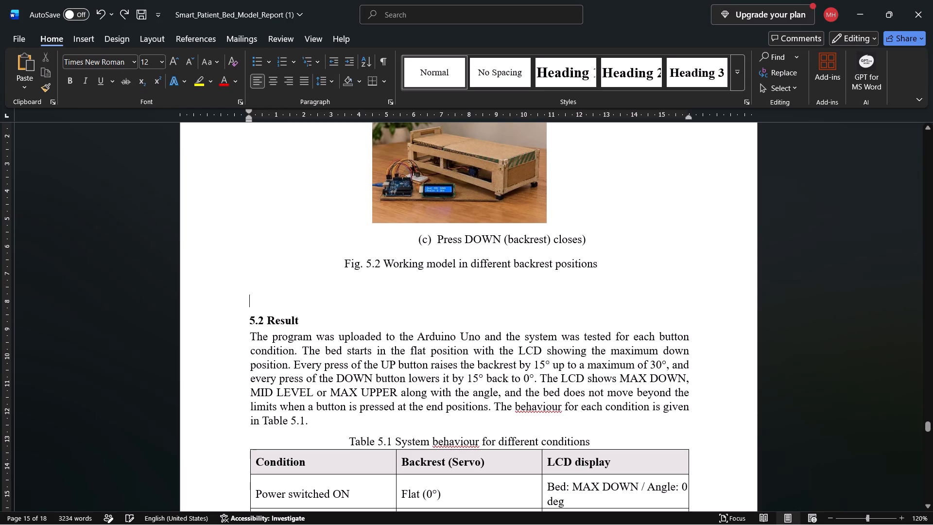
key(BackSpace)
scroll(328, 304, down, 2)
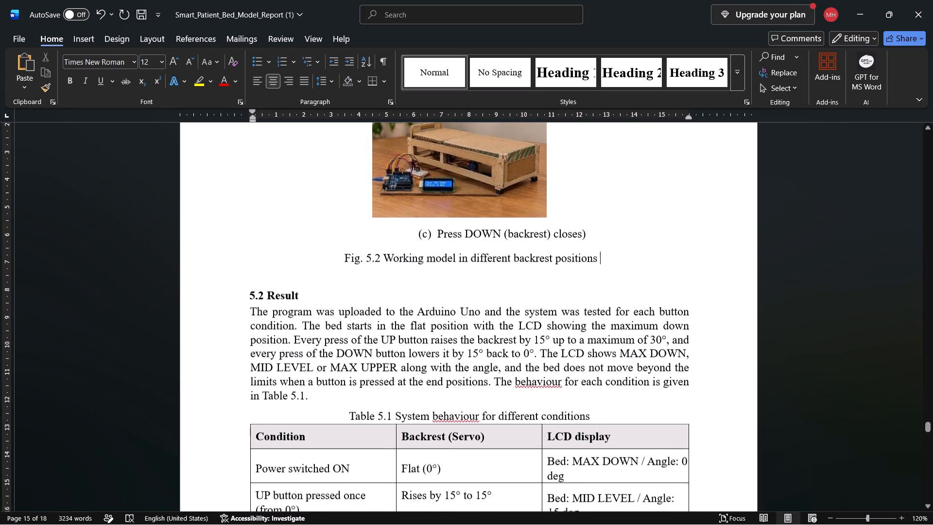
scroll(328, 304, down, 3)
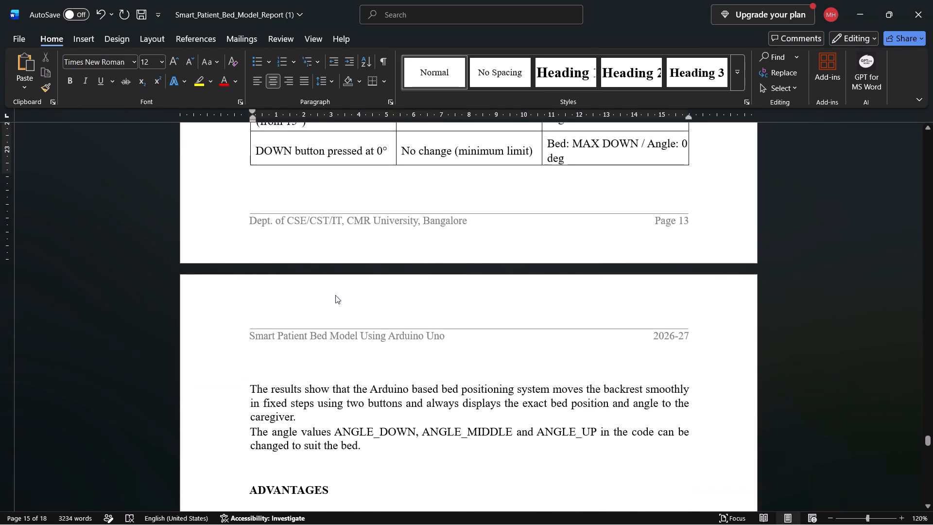
scroll(336, 295, down, 1)
click(336, 295)
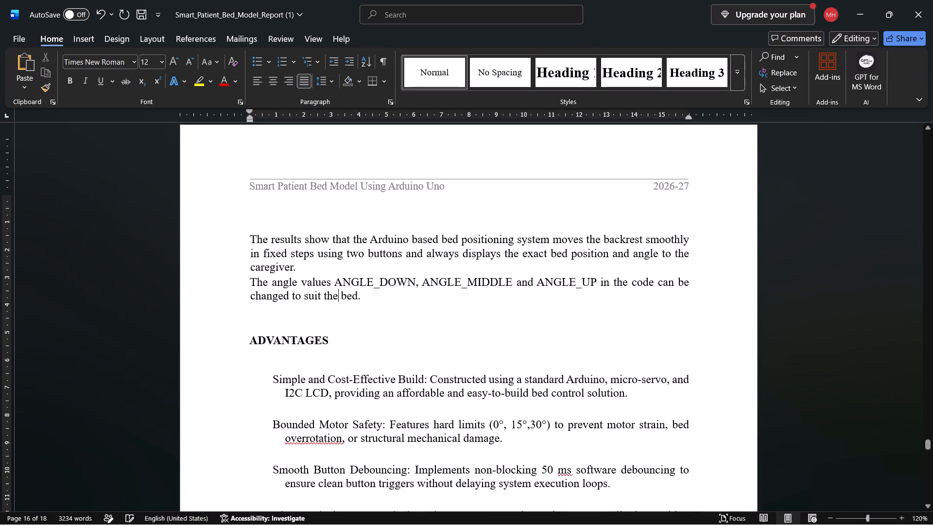
Set the "6. CONCLUSION" chapter heading to font size 16.
scroll(336, 295, down, 2)
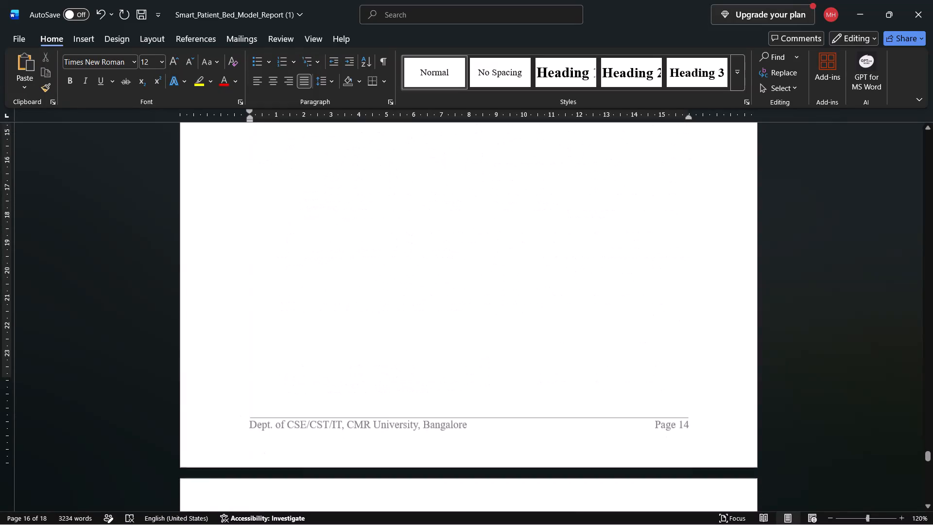
scroll(336, 295, down, 2)
drag(346, 292, 538, 299)
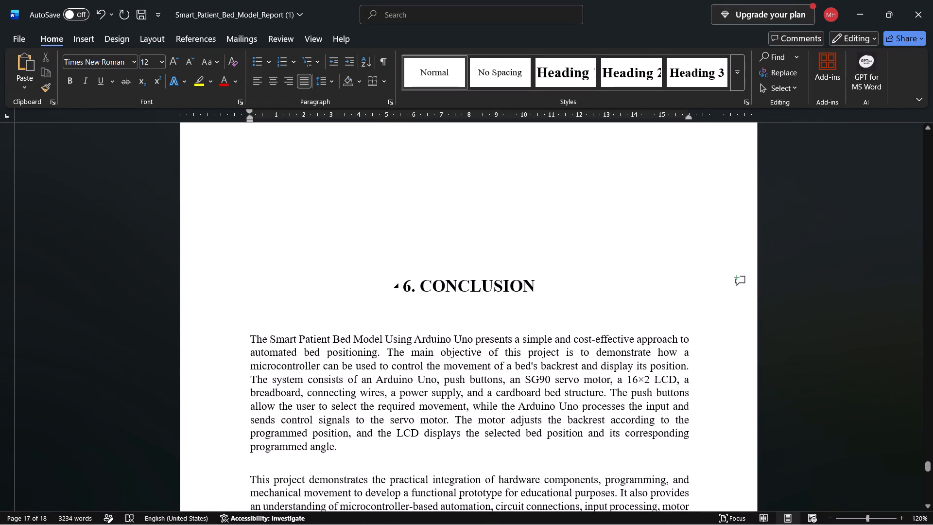
drag(538, 299, 598, 308)
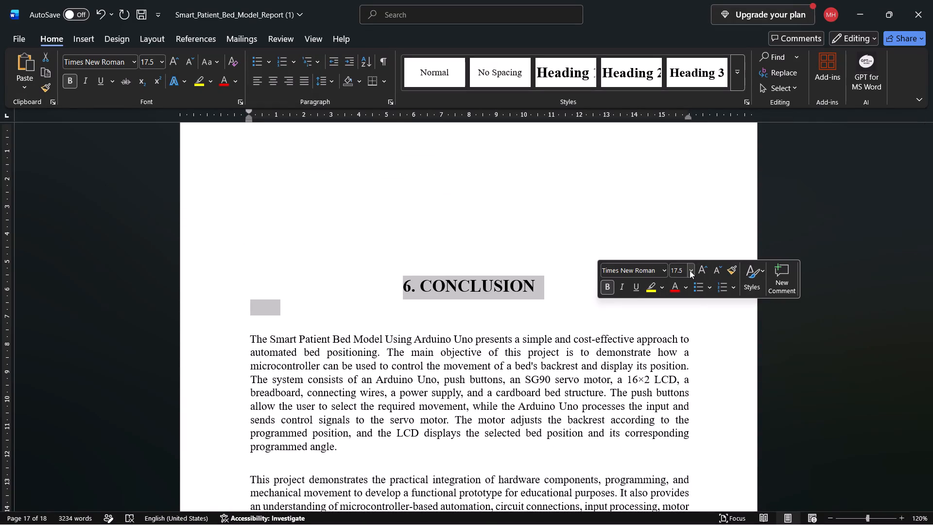
click(690, 270)
click(686, 379)
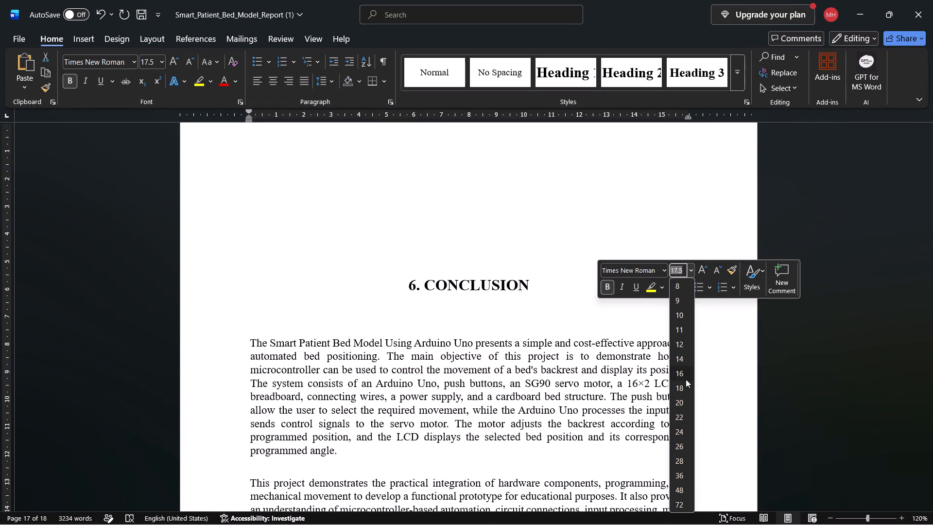
Set both body paragraphs of the Conclusion chapter to font size 12.
drag(248, 339, 462, 524)
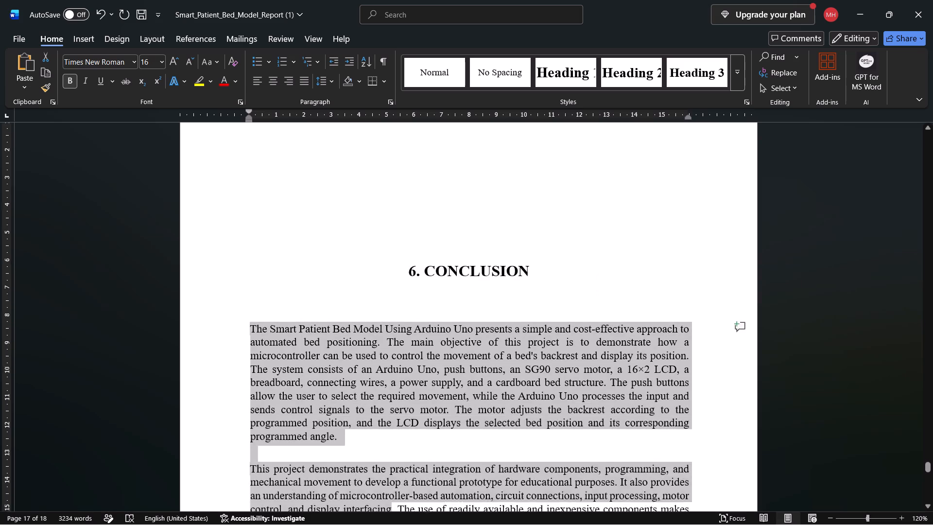
drag(462, 524, 466, 524)
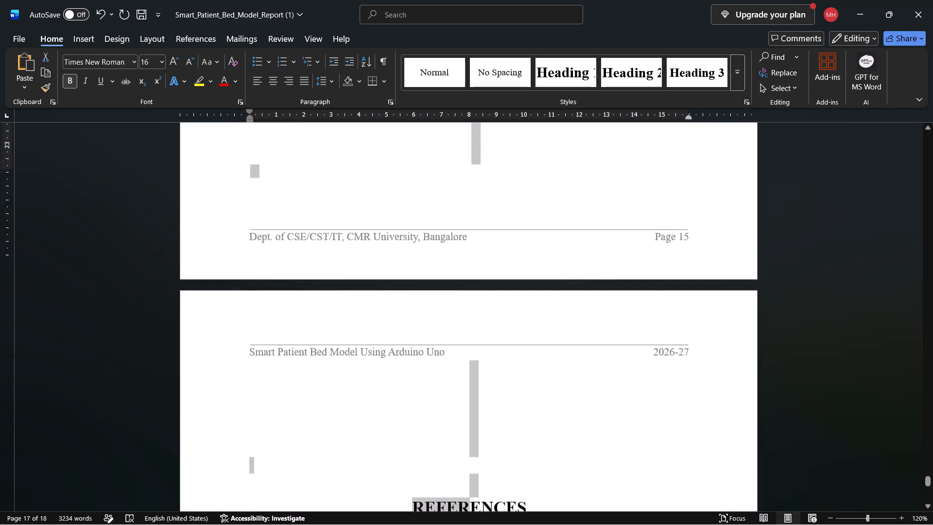
drag(466, 524, 518, 105)
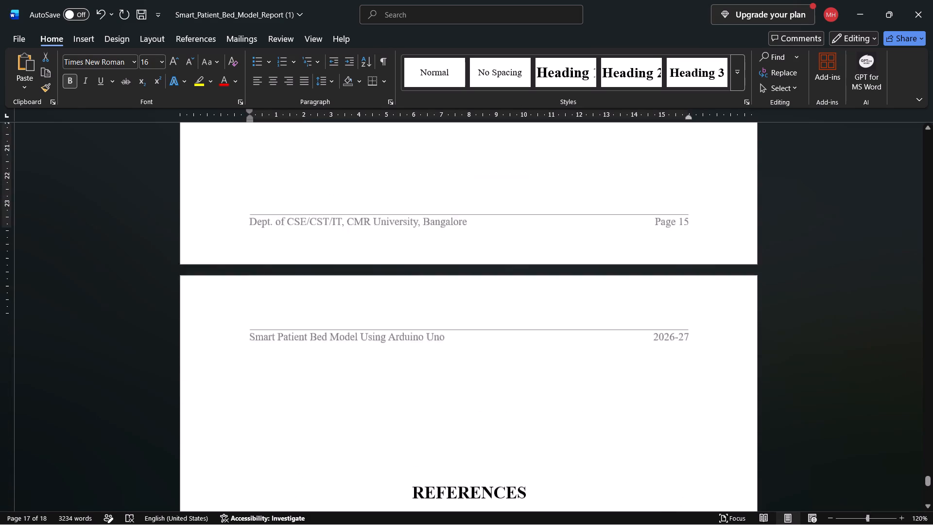
drag(518, 105, 491, 321)
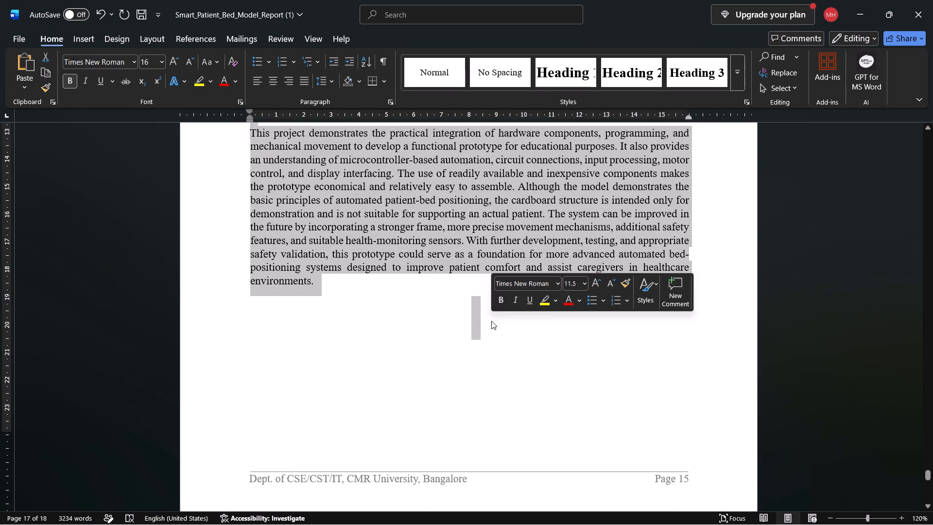
click(586, 283)
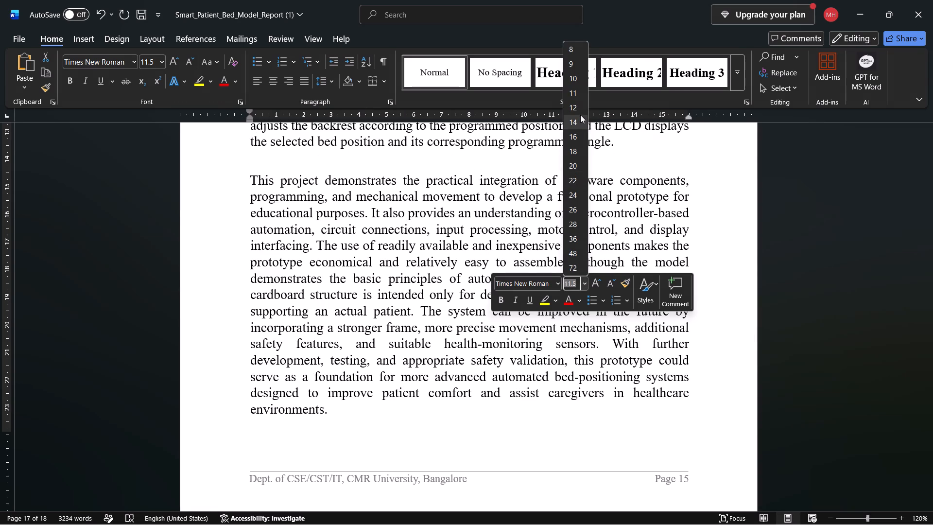
click(580, 111)
scroll(580, 111, down, 2)
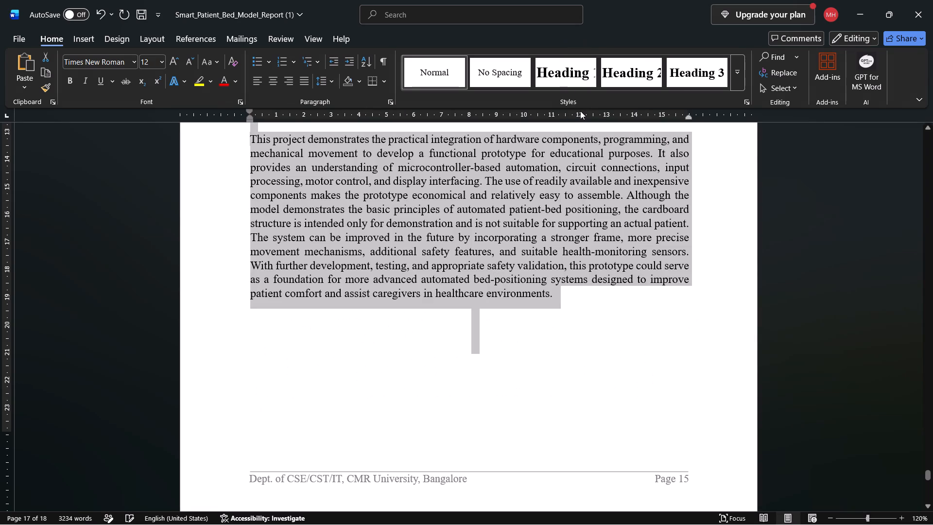
click(563, 271)
Set the REFERENCES heading on the last page to font size 16.
scroll(563, 271, down, 5)
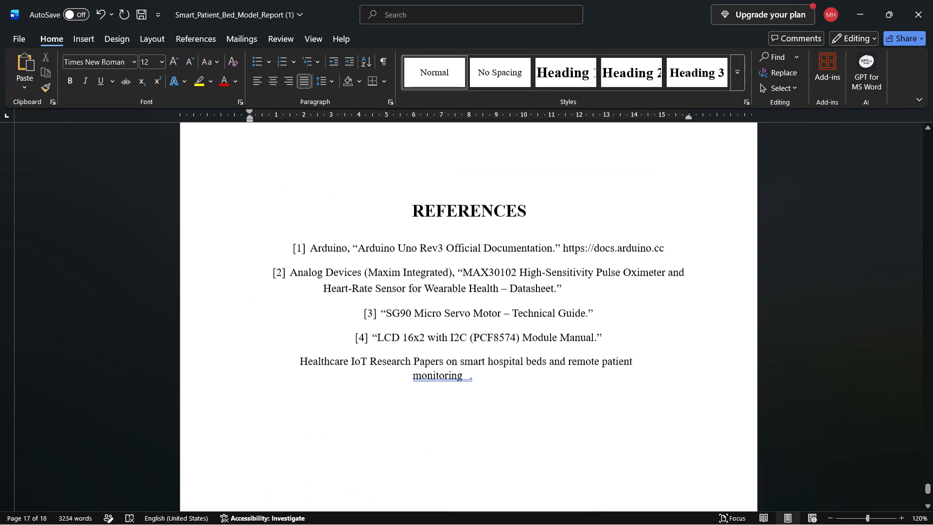
drag(547, 226, 430, 196)
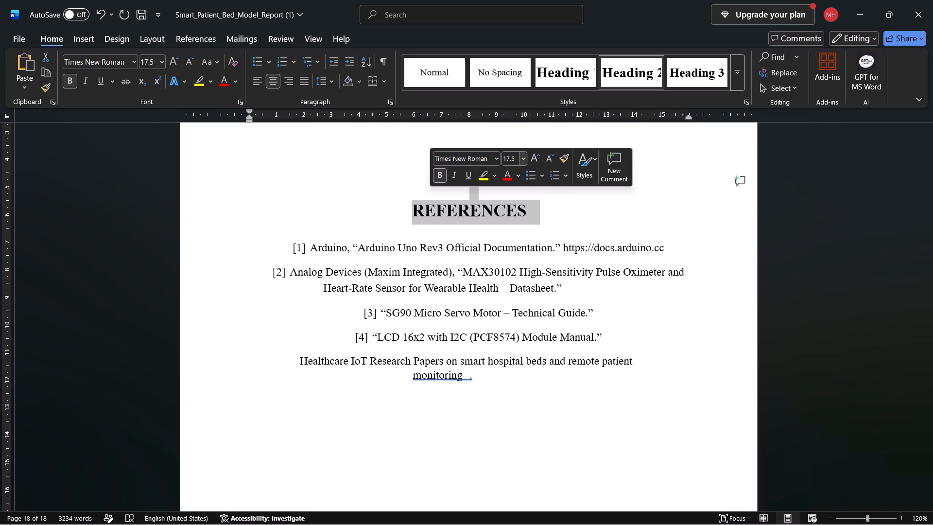
click(523, 162)
click(522, 261)
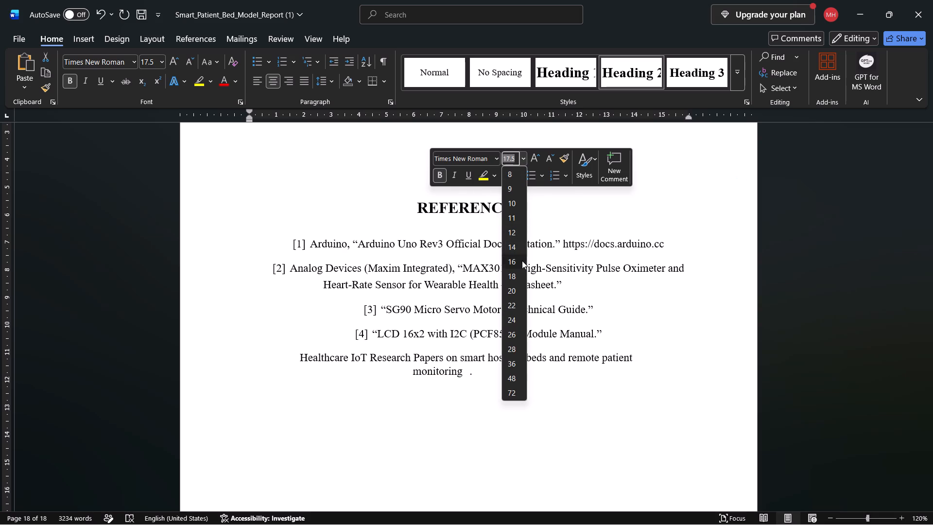
Remove the extra blank lines above the REFERENCES heading so it moves up towards the page header.
click(414, 217)
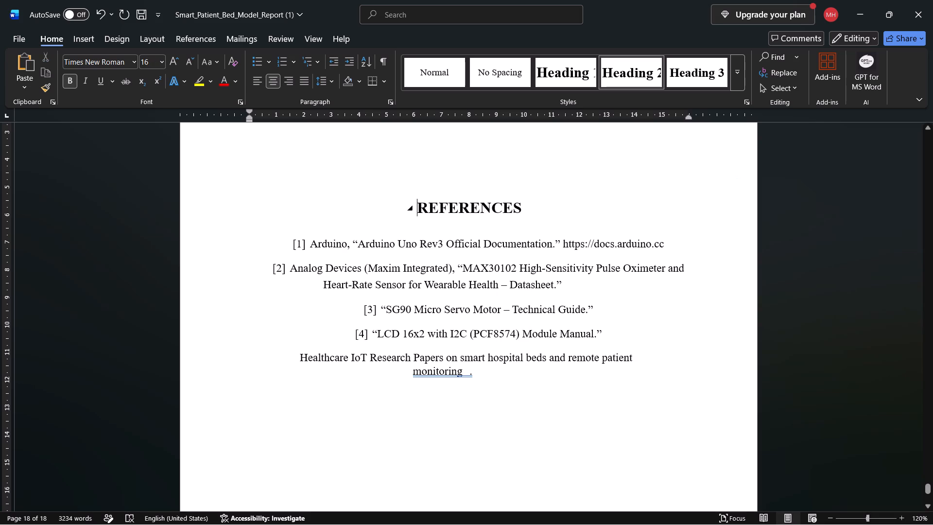
key(BackSpace)
scroll(380, 226, up, 1)
key(BackSpace)
key(BackSpace)
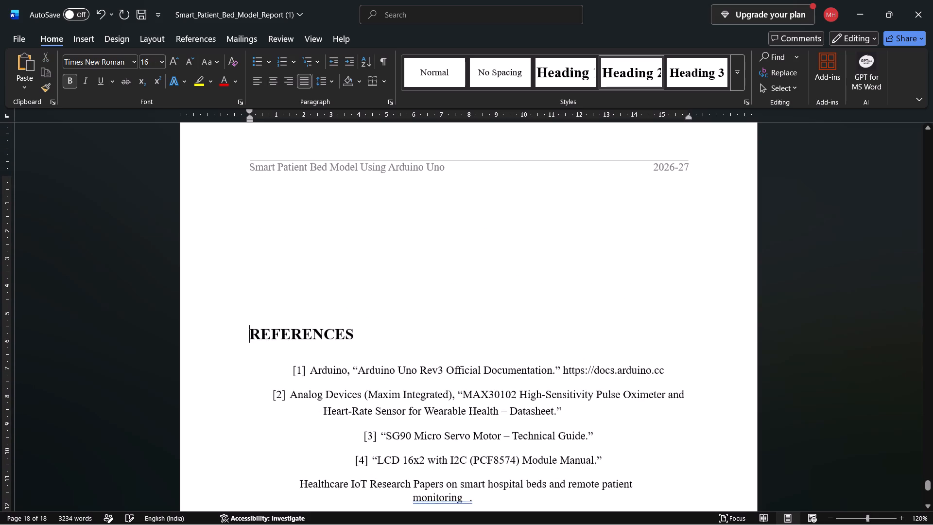
key(BackSpace)
key(BackSpace)
key(BackSpace)
key(BackSpace)
key(BackSpace)
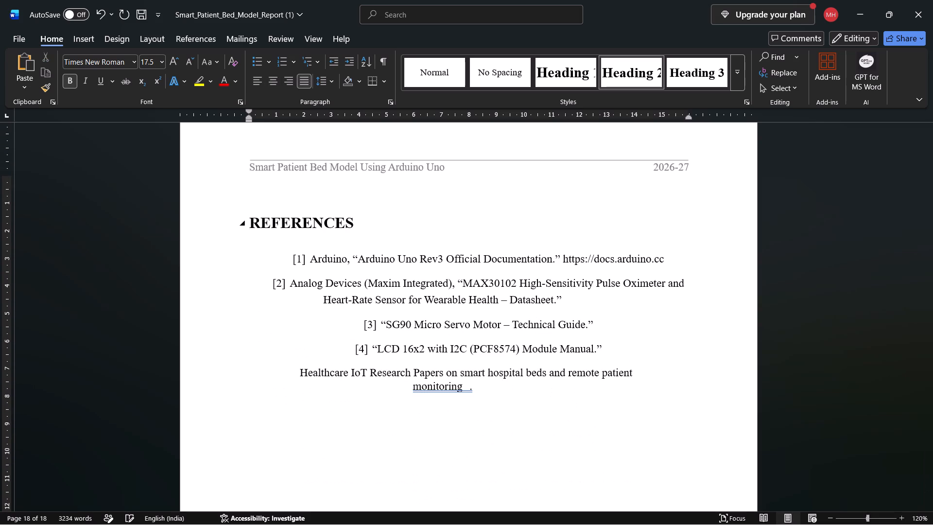
Indent the REFERENCES heading to about 6.4 cm so it sits near the middle of the line.
key(Tab)
key(Tab)
key(Tab)
key(Tab)
key(Tab)
key(Tab)
key(Tab)
key(Tab)
key(Tab)
key(Tab)
key(BackSpace)
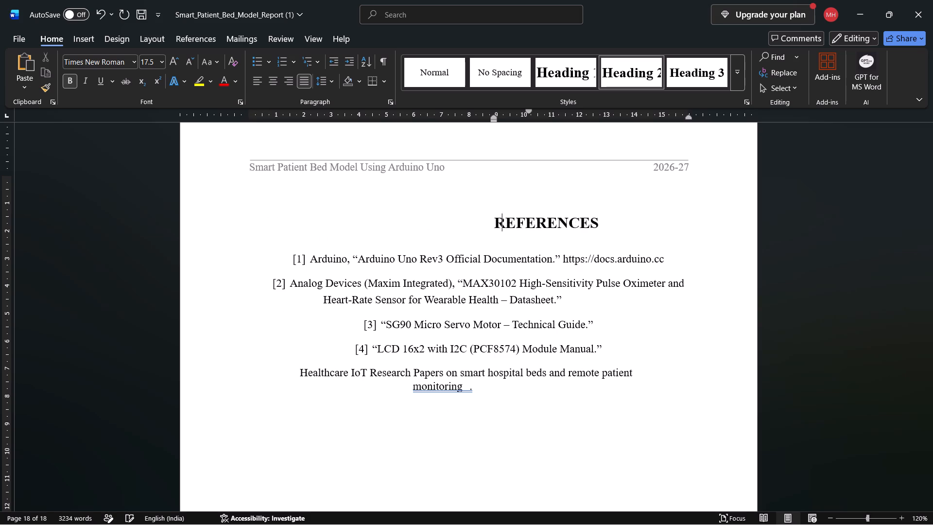
key(BackSpace)
key(BackSpace)
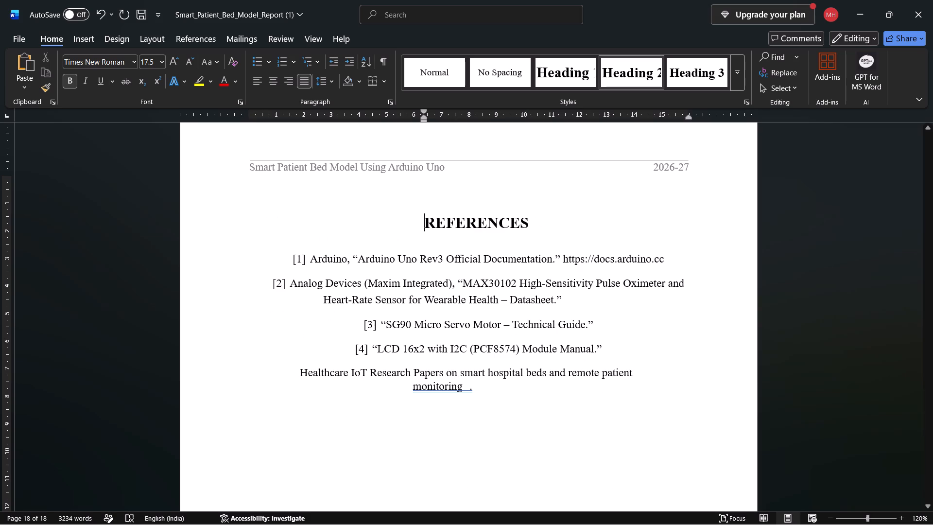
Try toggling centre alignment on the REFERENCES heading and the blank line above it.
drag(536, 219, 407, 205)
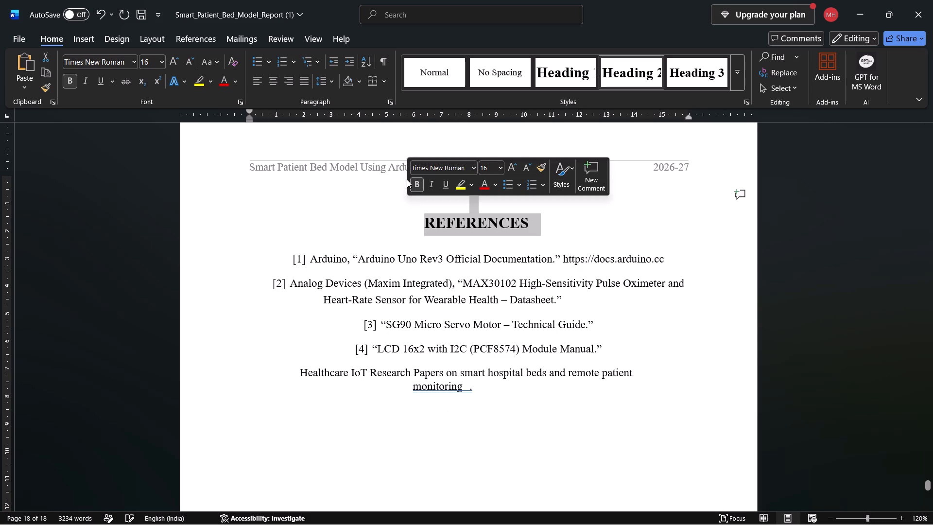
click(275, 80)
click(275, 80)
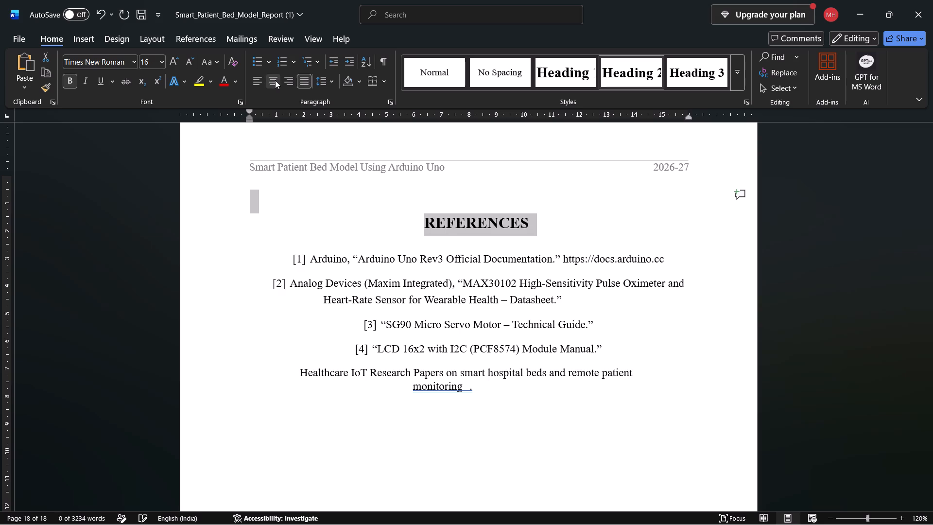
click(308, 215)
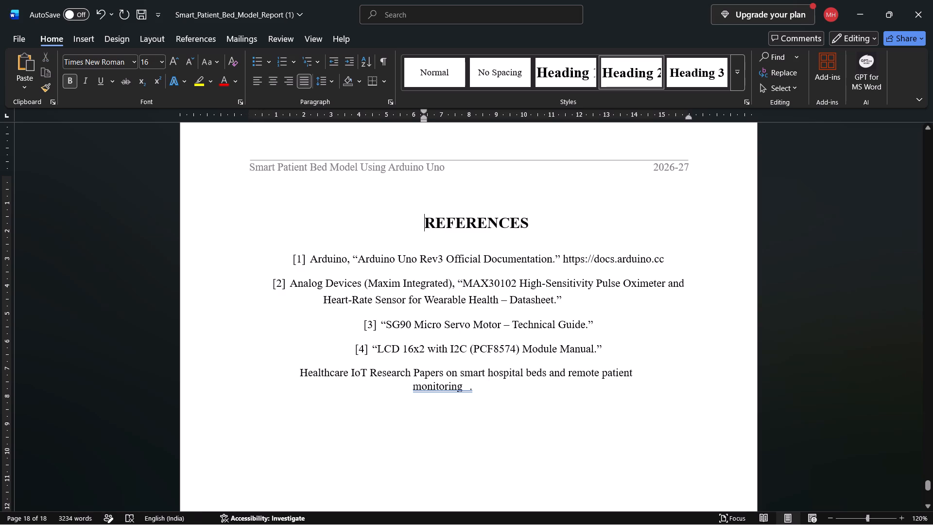
Align the Arduino reference to the list's left indent, keeping its [1] number and adding a space before the text.
scroll(308, 215, down, 1)
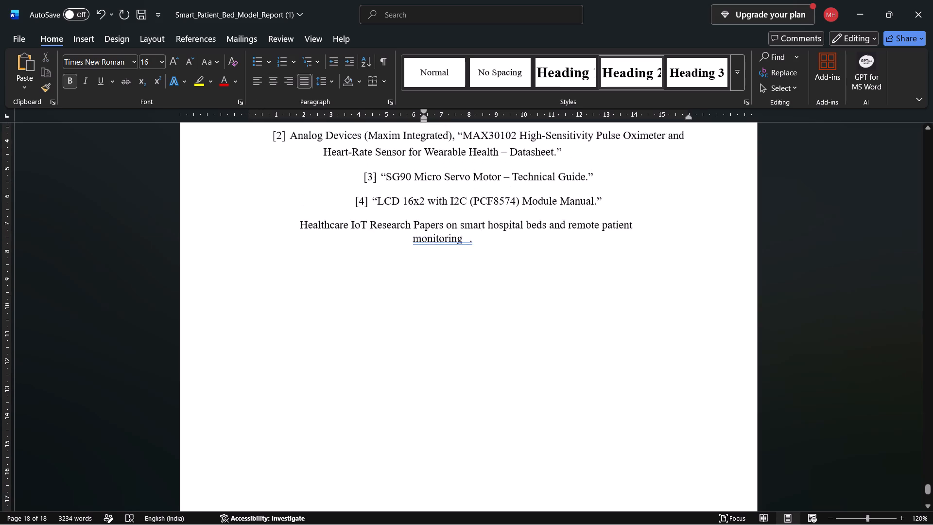
scroll(308, 215, up, 1)
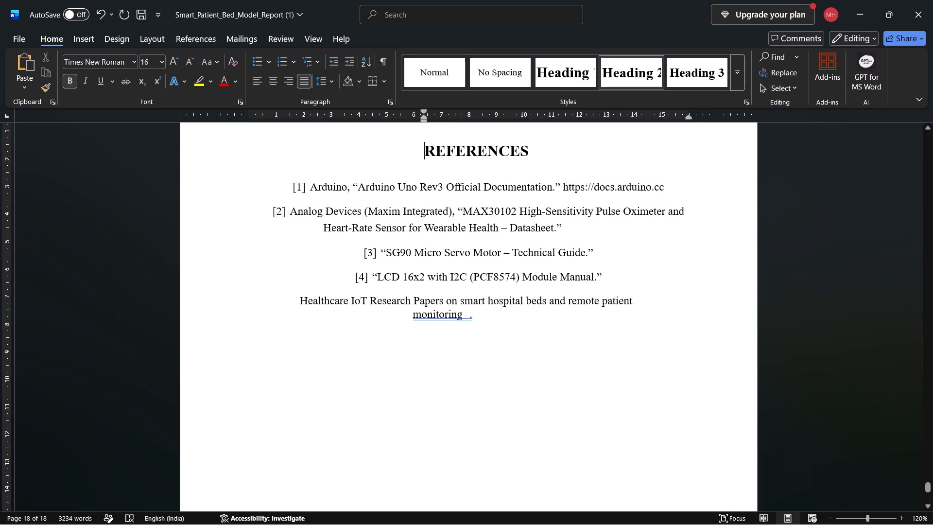
click(290, 189)
key(BackSpace)
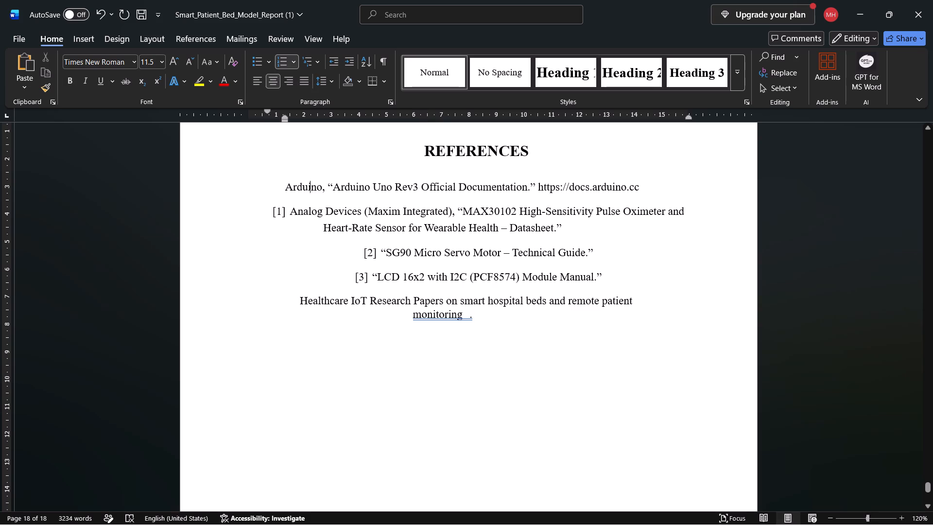
key(ctrl+z)
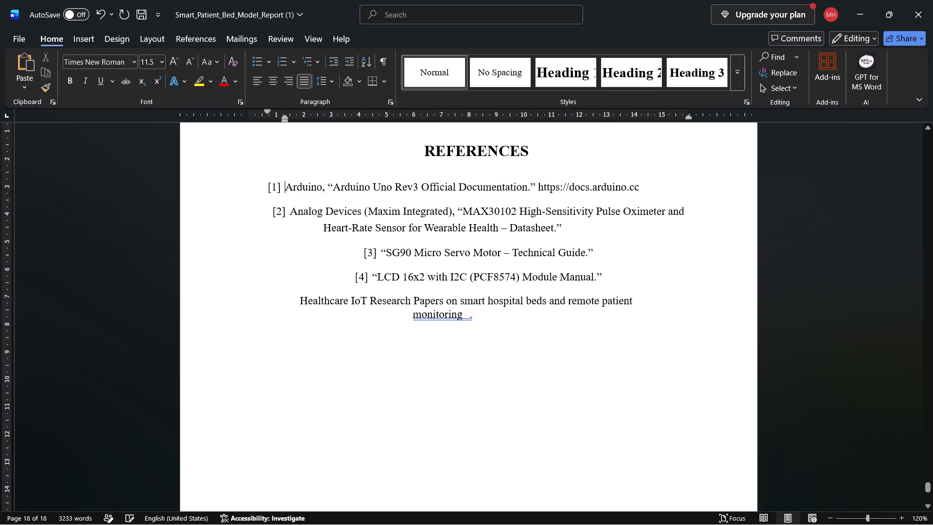
key(space)
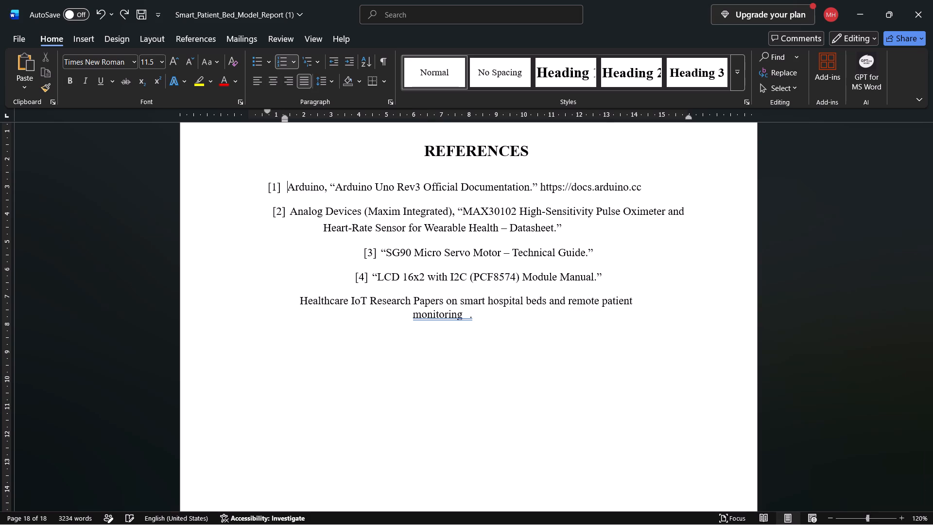
key(BackSpace)
key(BackSpace)
click(290, 189)
key(ctrl+z)
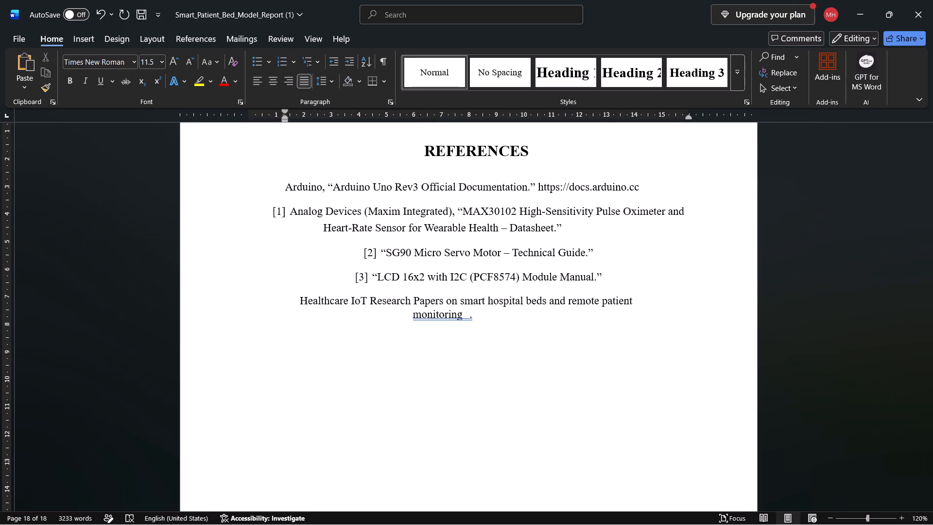
click(258, 192)
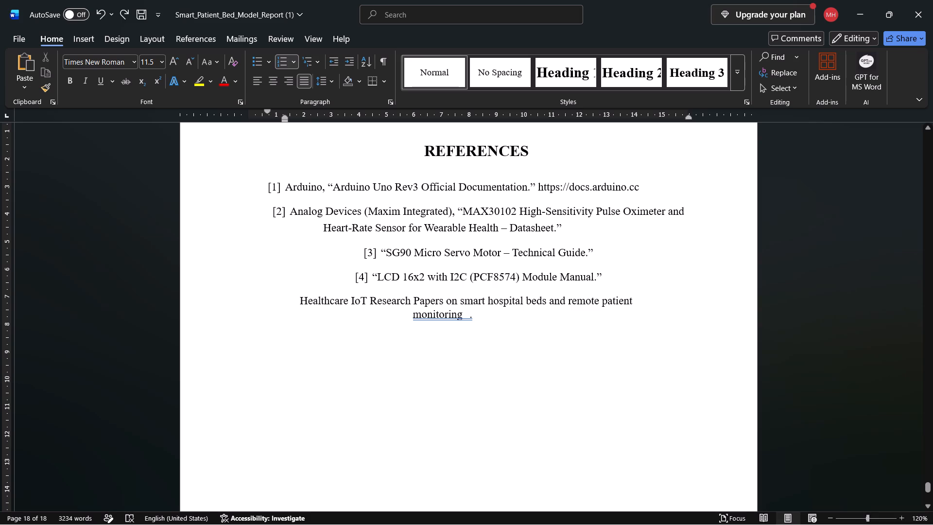
key(space)
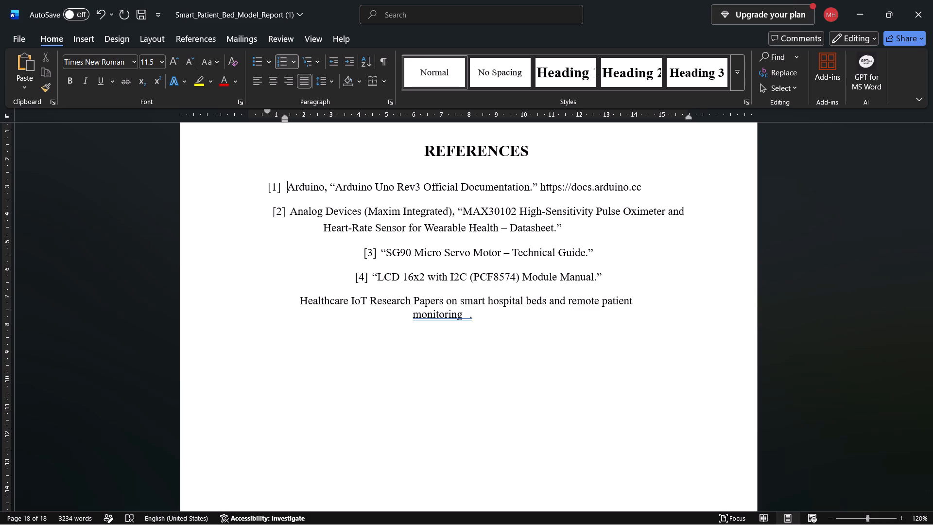
click(258, 192)
Align the first line of the Analog Devices reference to the list's left indent, keeping its [2] number.
click(258, 209)
key(BackSpace)
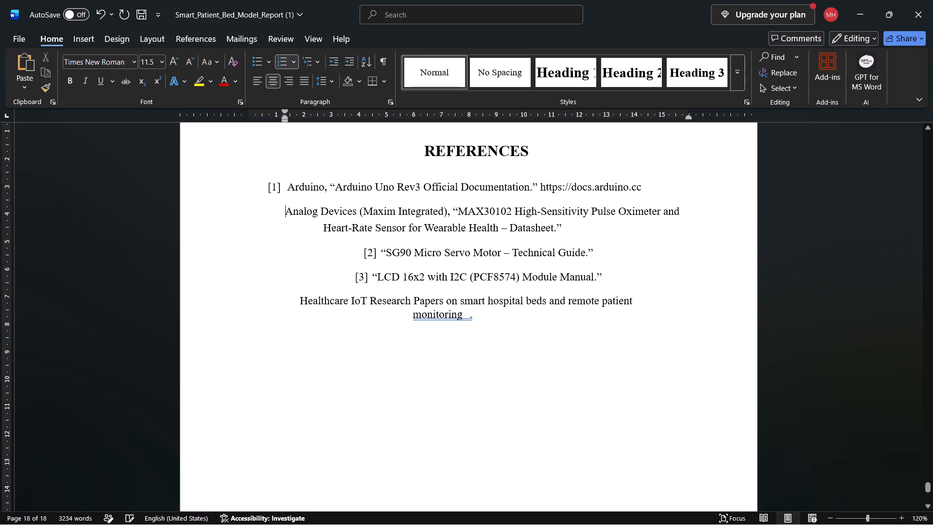
key(BackSpace)
key(ctrl+z)
key(ctrl+z)
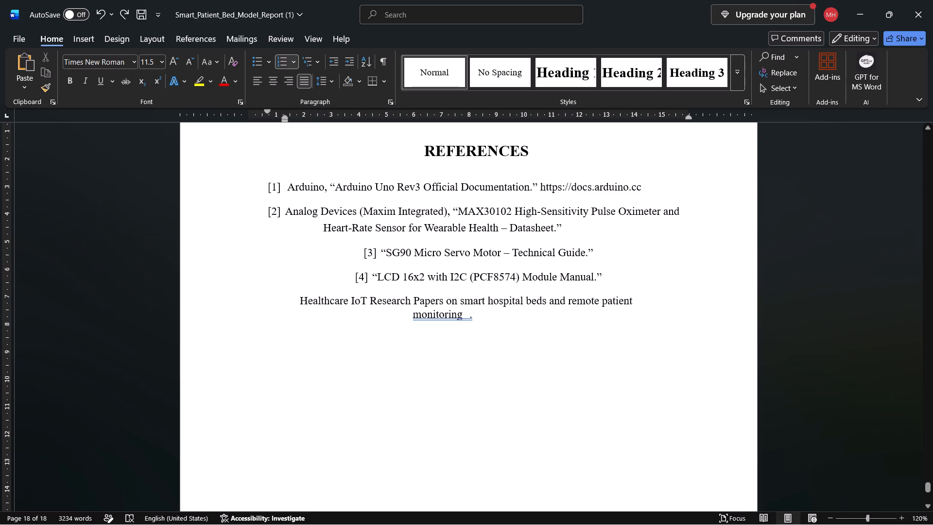
Align the SG90 Micro Servo Motor reference to the list's left indent, keeping its [3] number.
click(269, 247)
key(BackSpace)
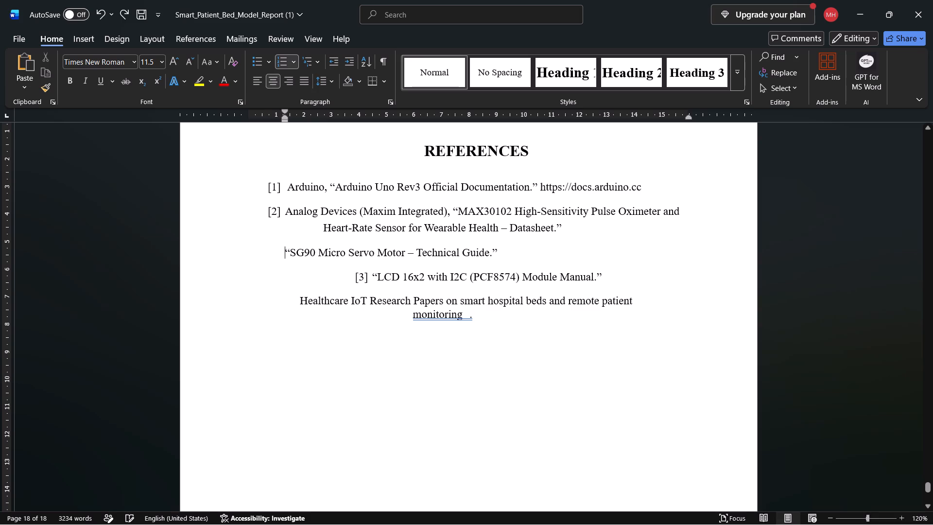
key(BackSpace)
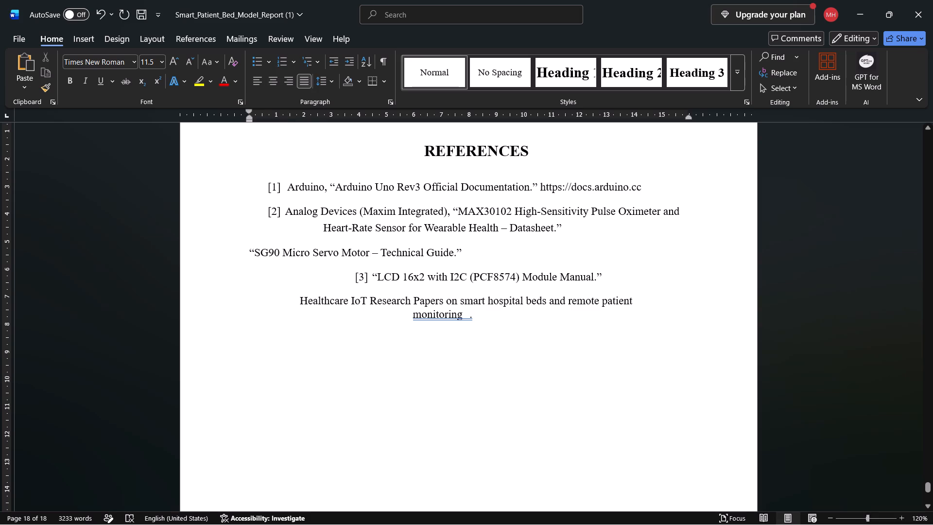
key(ctrl+z)
key(ctrl+z)
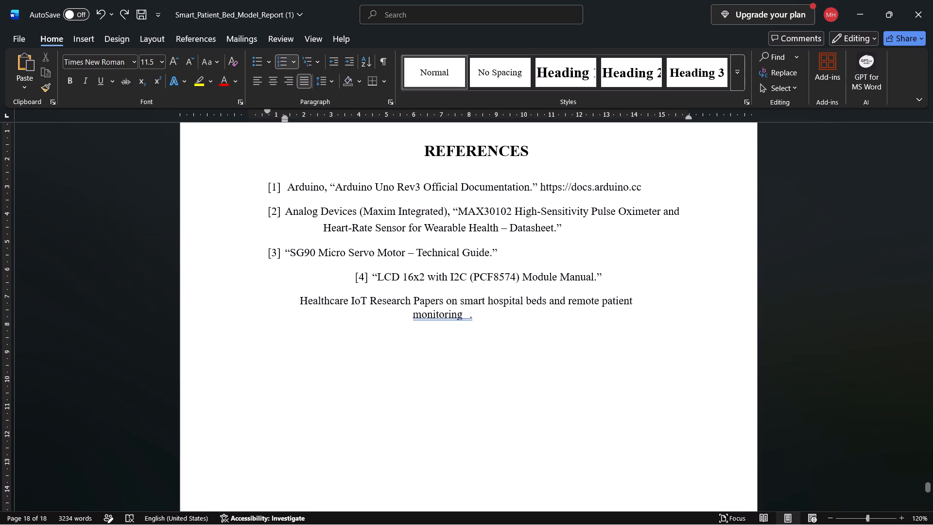
Align the “LCD 16x2 with I2C (PCF8574) Module Manual” reference to the list's left indent, keeping its [4] number.
click(323, 276)
key(BackSpace)
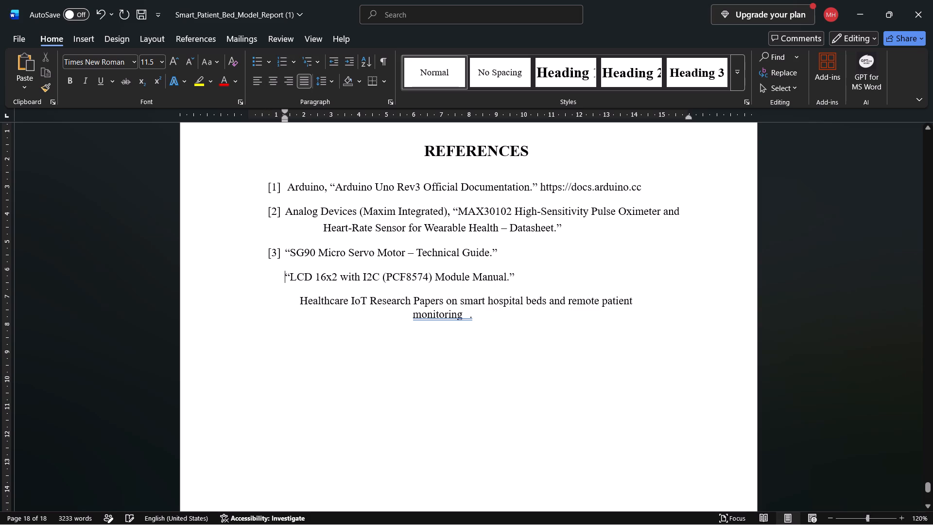
key(BackSpace)
key(ctrl+z)
key(ctrl+z)
Delete the extra spaces in front of the Healthcare IoT Research Papers reference.
click(305, 302)
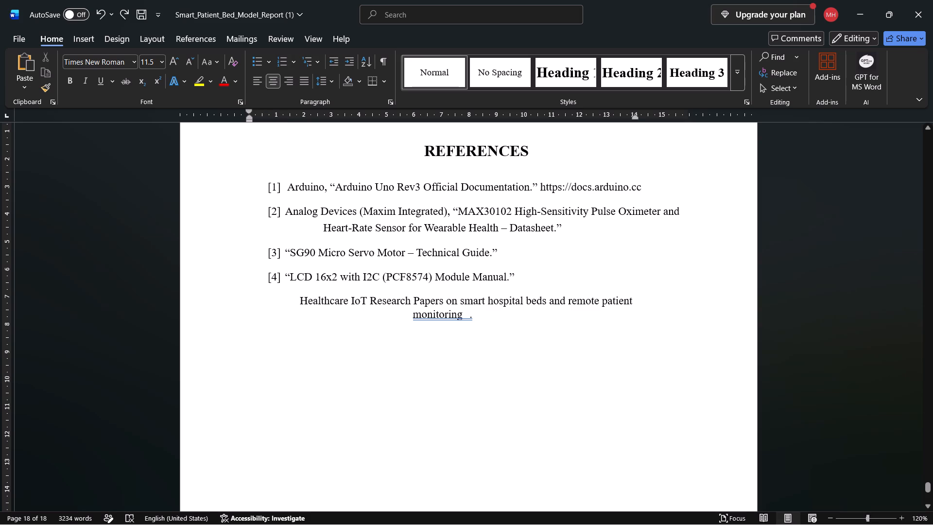
click(295, 302)
key(BackSpace)
key(BackSpace)
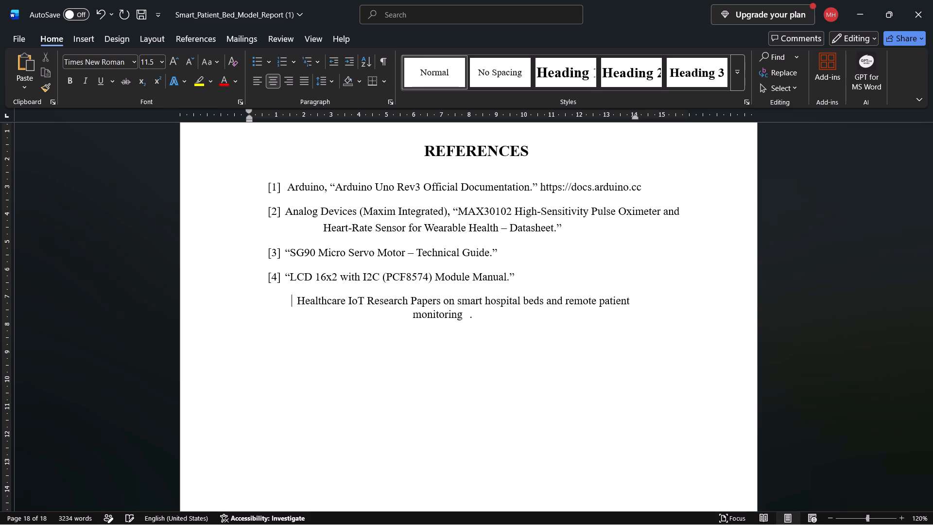
click(295, 302)
key(BackSpace)
key(BackSpace)
key(BackSpace)
key(BackSpace)
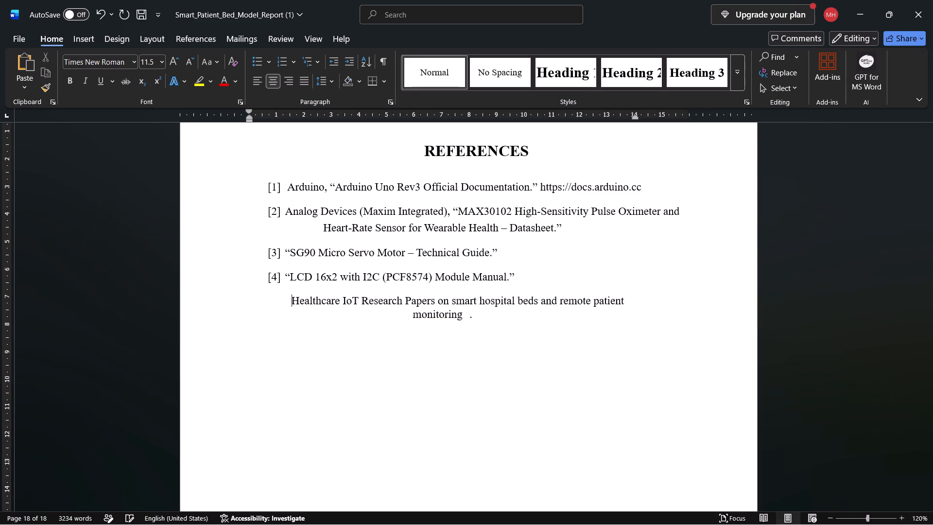
Bring the Healthcare IoT Research Papers reference from centred to justified at the left margin.
key(BackSpace)
key(BackSpace)
key(BackSpace)
key(BackSpace)
key(BackSpace)
key(BackSpace)
key(BackSpace)
key(BackSpace)
key(BackSpace)
key(BackSpace)
key(BackSpace)
key(BackSpace)
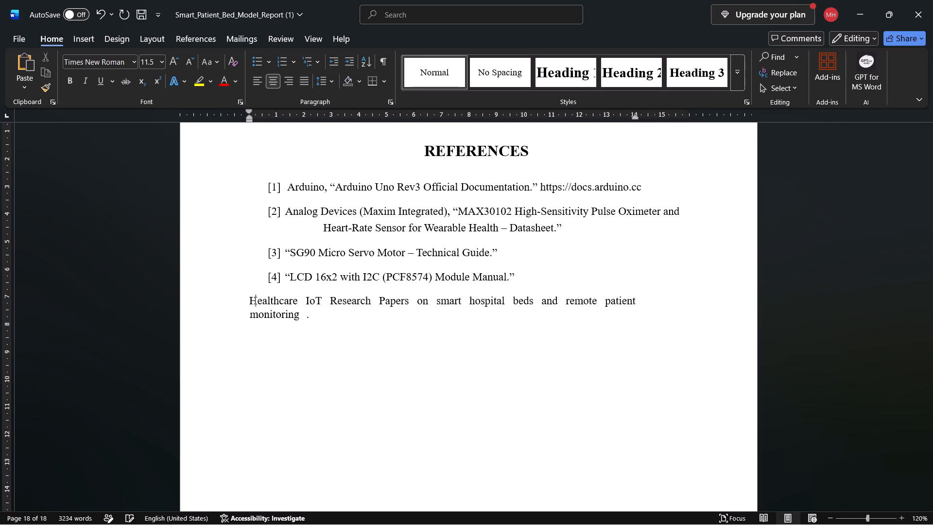
key(BackSpace)
key(ctrl+z)
key(ctrl+z)
key(BackSpace)
key(ctrl+z)
key(BackSpace)
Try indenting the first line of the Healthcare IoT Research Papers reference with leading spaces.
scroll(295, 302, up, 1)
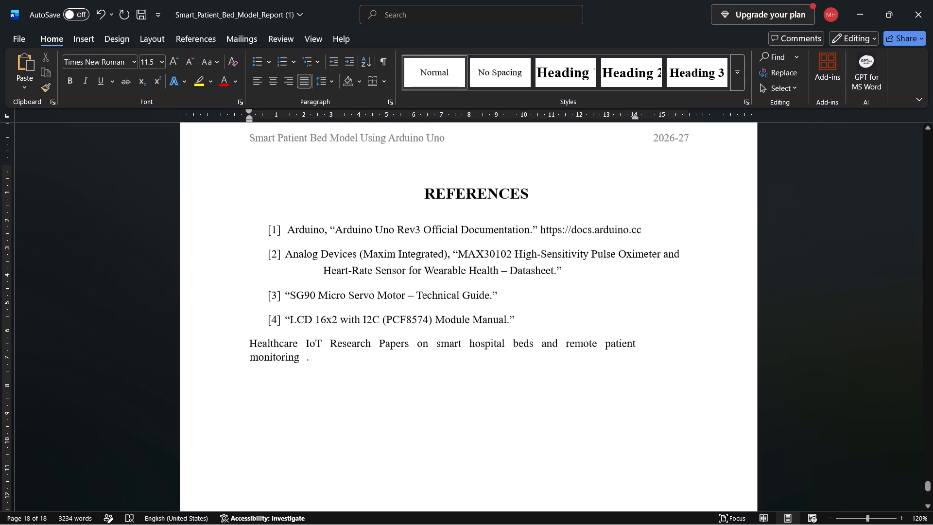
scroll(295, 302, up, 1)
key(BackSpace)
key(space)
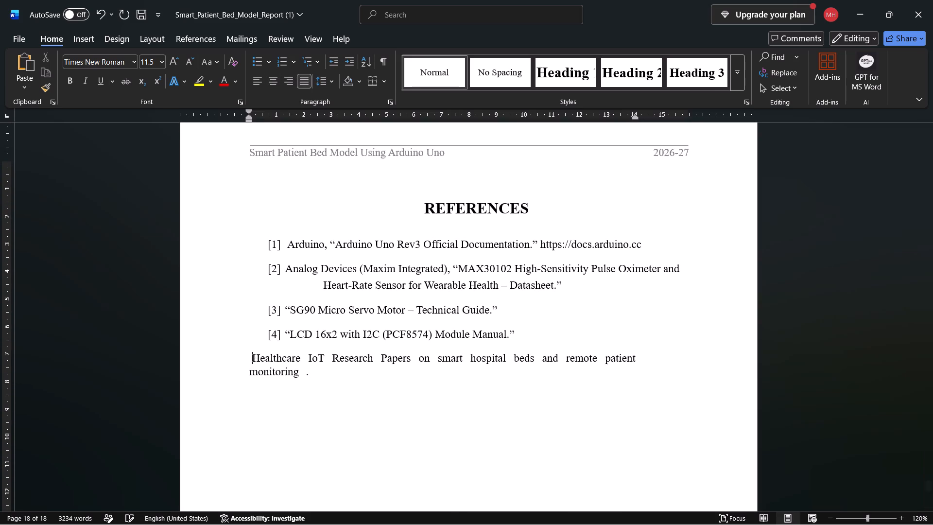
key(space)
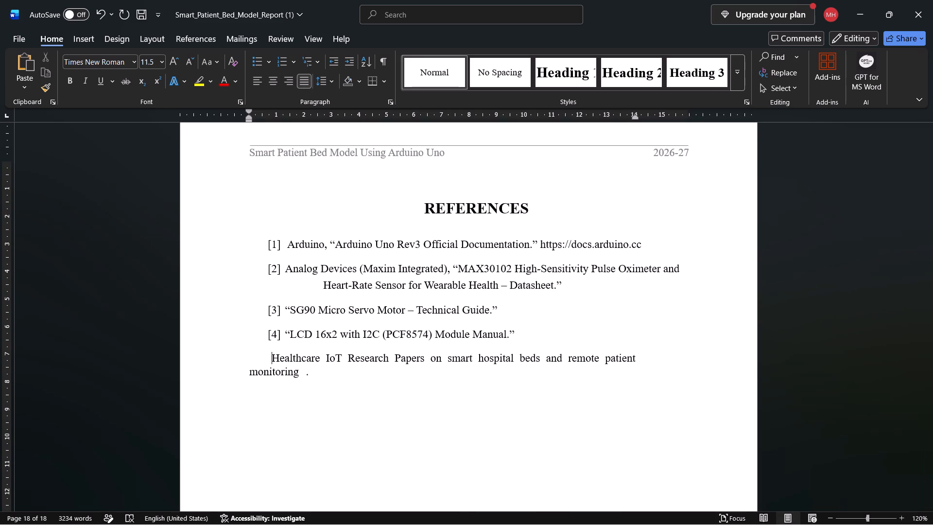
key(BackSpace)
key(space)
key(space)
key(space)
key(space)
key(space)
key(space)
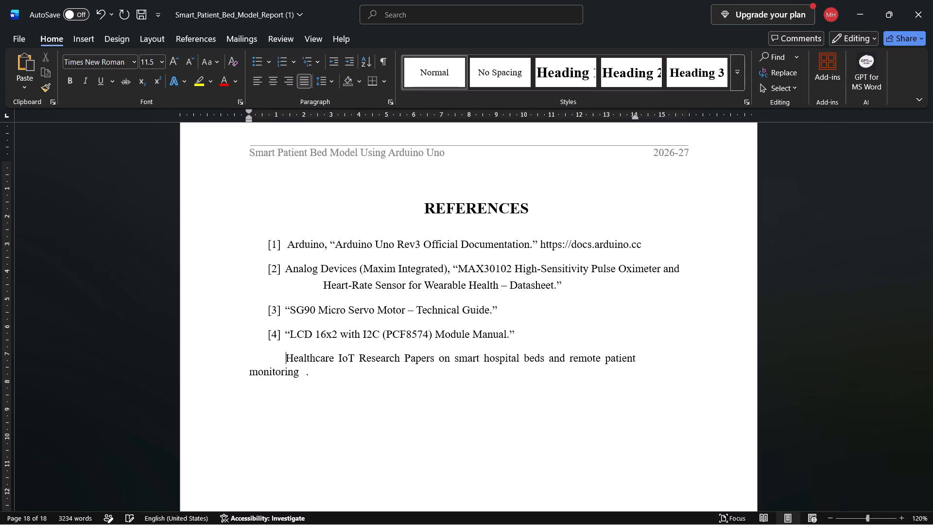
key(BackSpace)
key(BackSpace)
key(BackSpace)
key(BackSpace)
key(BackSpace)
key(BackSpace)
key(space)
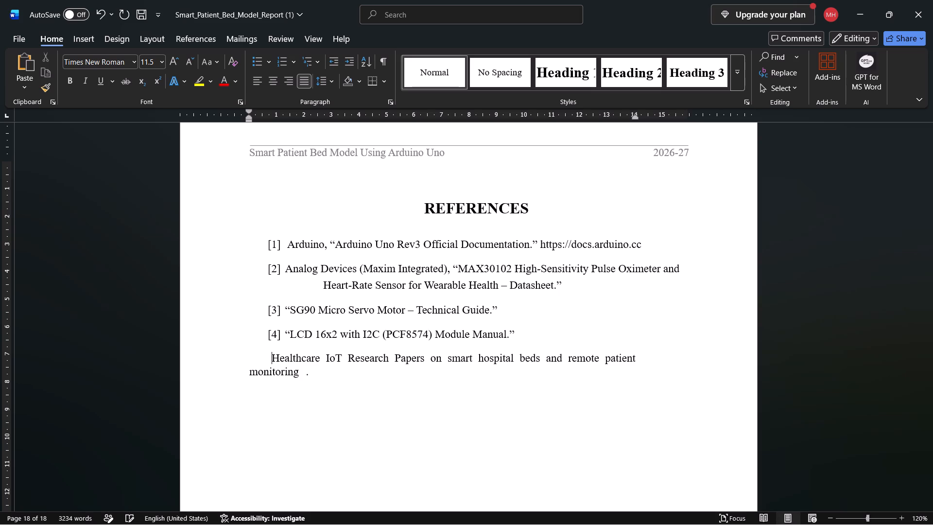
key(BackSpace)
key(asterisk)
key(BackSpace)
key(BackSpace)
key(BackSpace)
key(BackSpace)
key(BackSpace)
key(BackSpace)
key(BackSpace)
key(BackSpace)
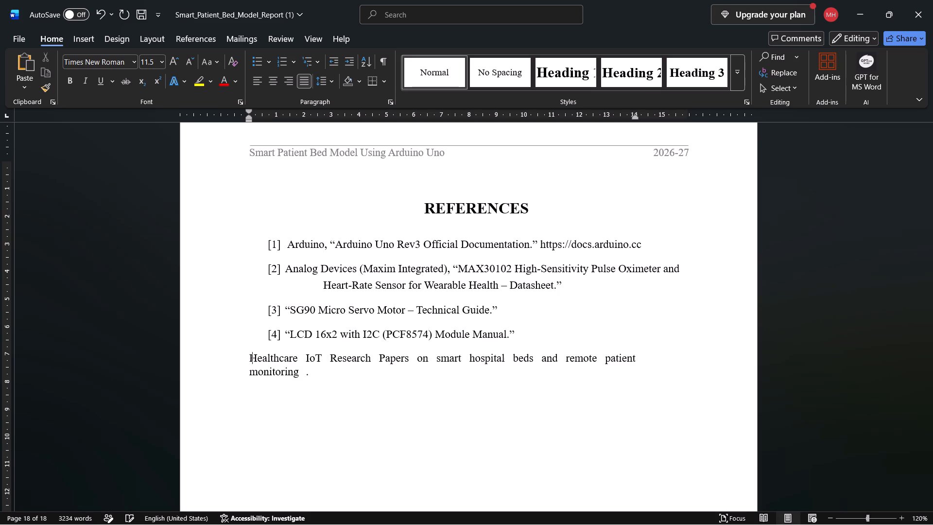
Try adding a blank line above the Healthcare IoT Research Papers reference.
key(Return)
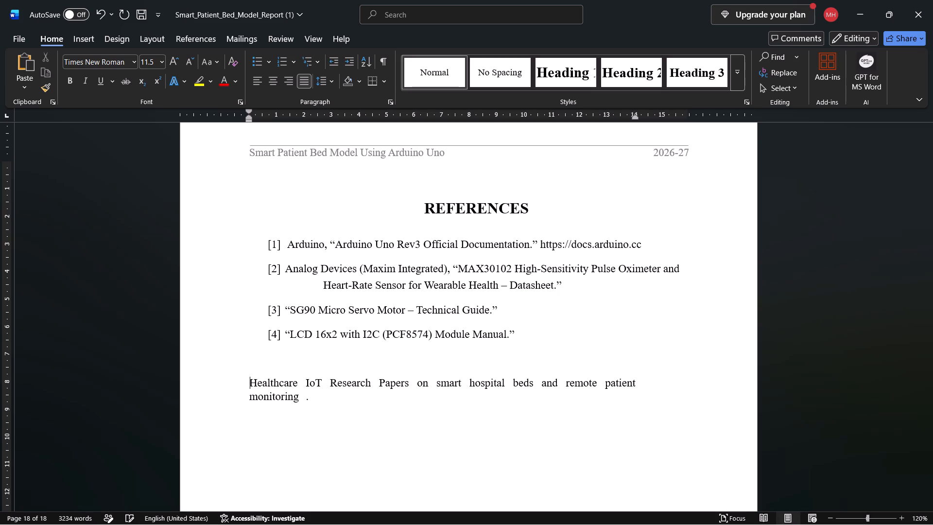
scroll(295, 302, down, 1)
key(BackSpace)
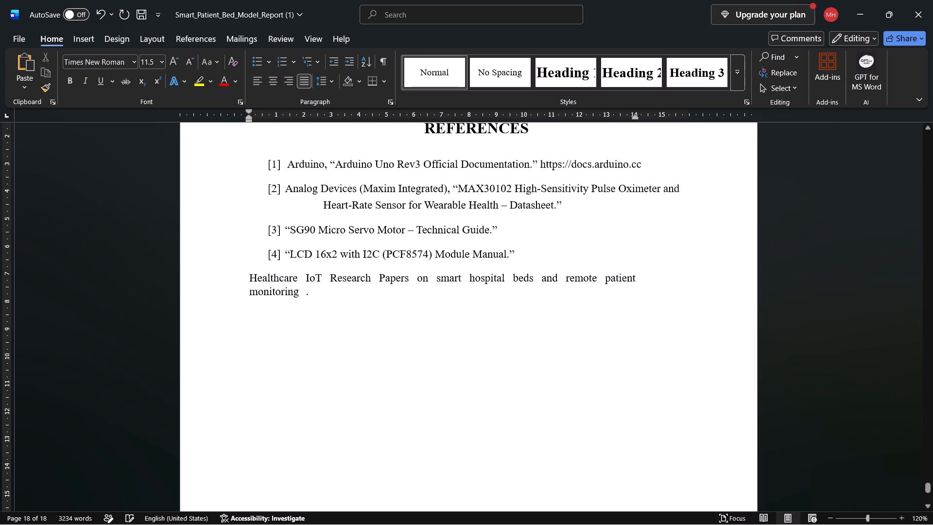
Left-align the whole references section, from the REFERENCES heading through the Healthcare IoT Research Papers entry.
scroll(295, 302, down, 1)
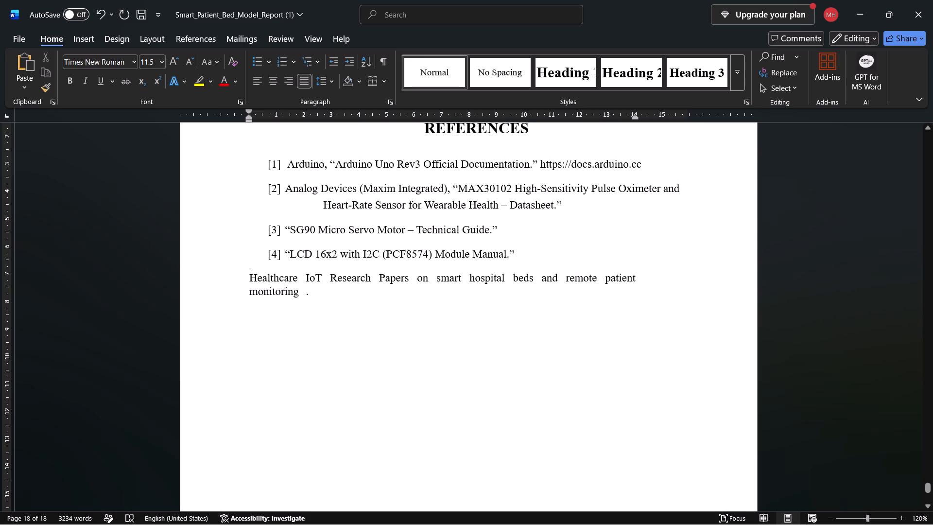
drag(592, 316, 359, 175)
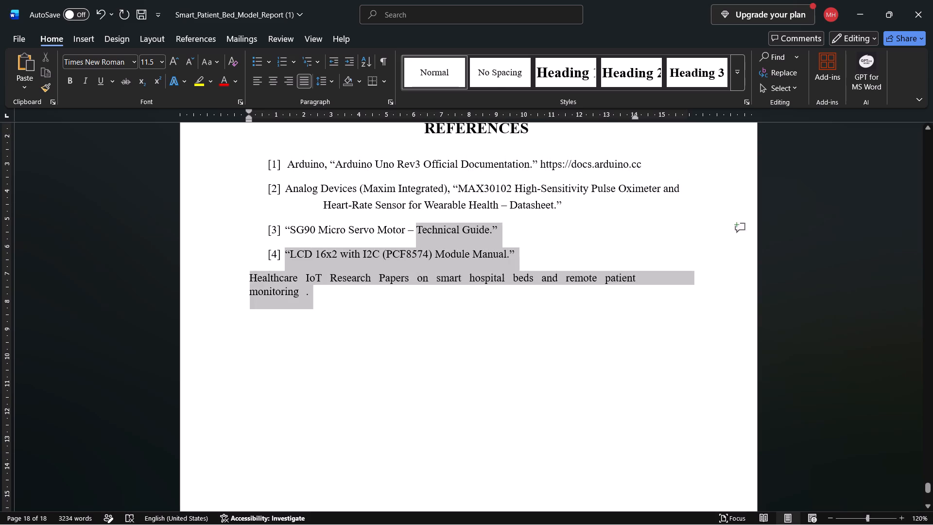
drag(359, 175, 296, 140)
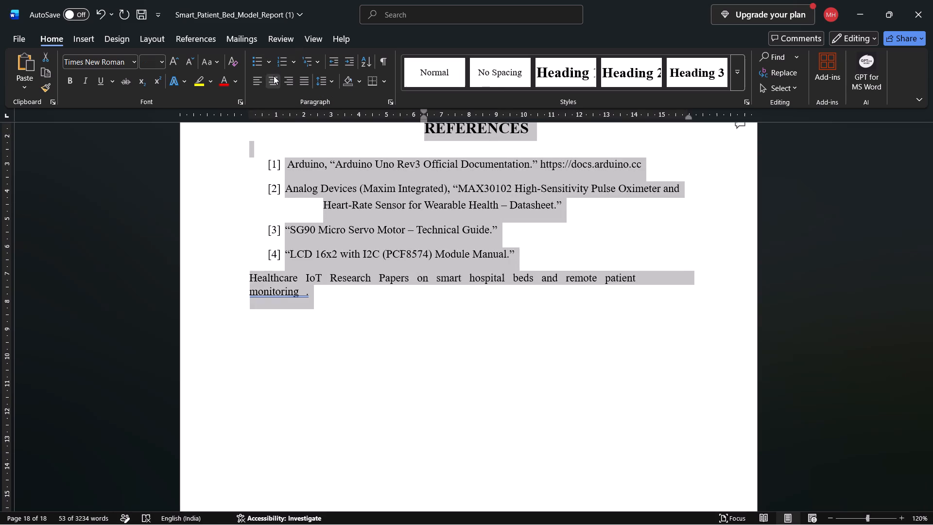
click(274, 76)
click(274, 76)
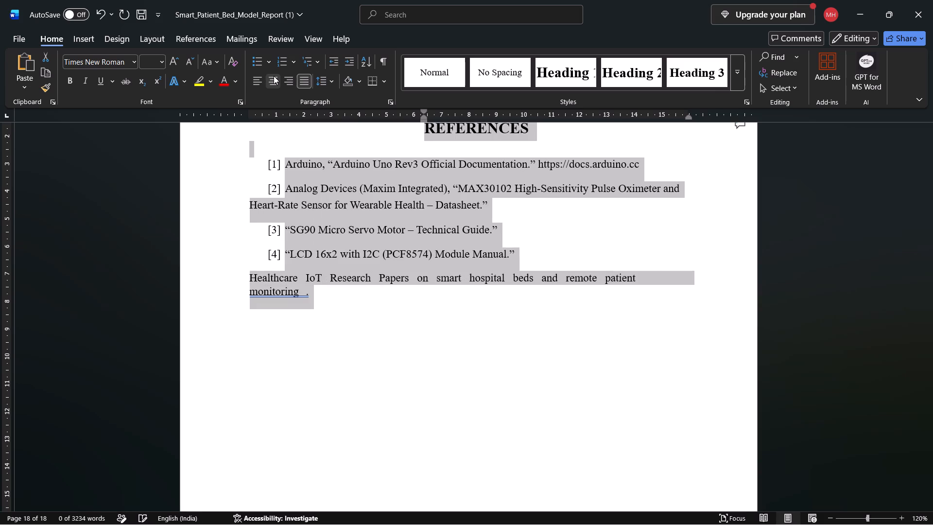
click(259, 79)
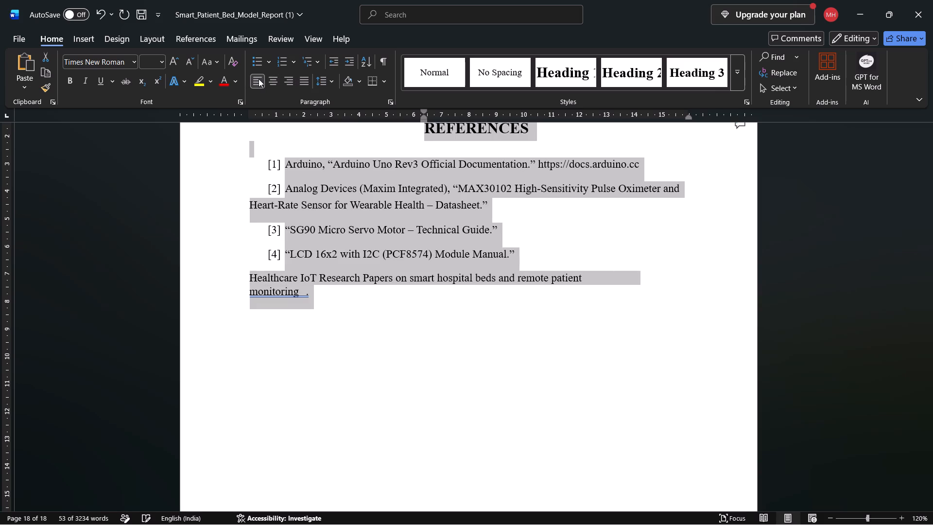
click(373, 385)
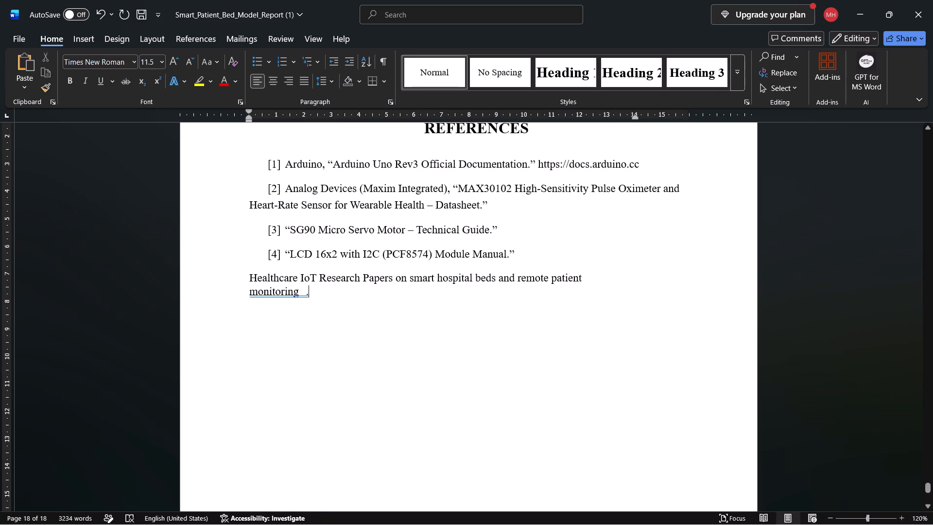
Review the report's page layout from the references back to the cover page, and forward to the start of the METHODOLOGY chapter.
scroll(383, 431, down, 5)
scroll(383, 431, up, 2)
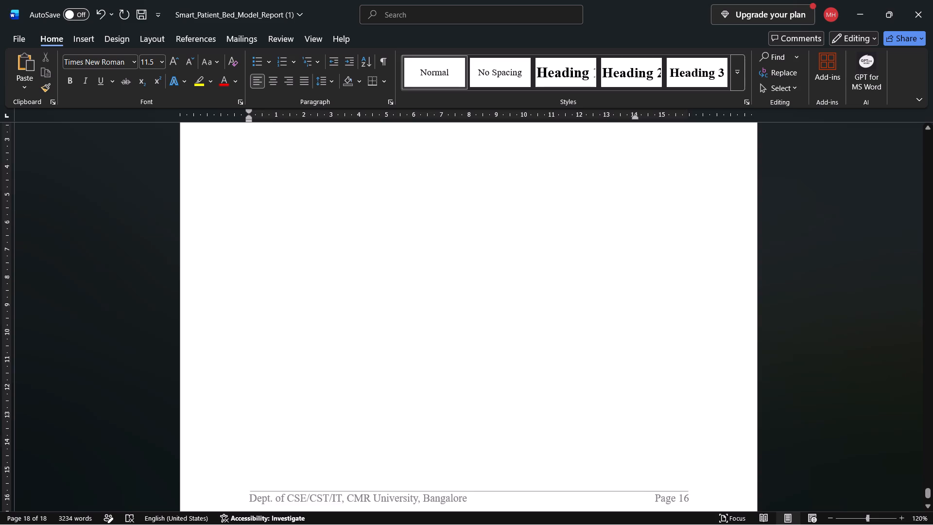
scroll(383, 431, up, 10)
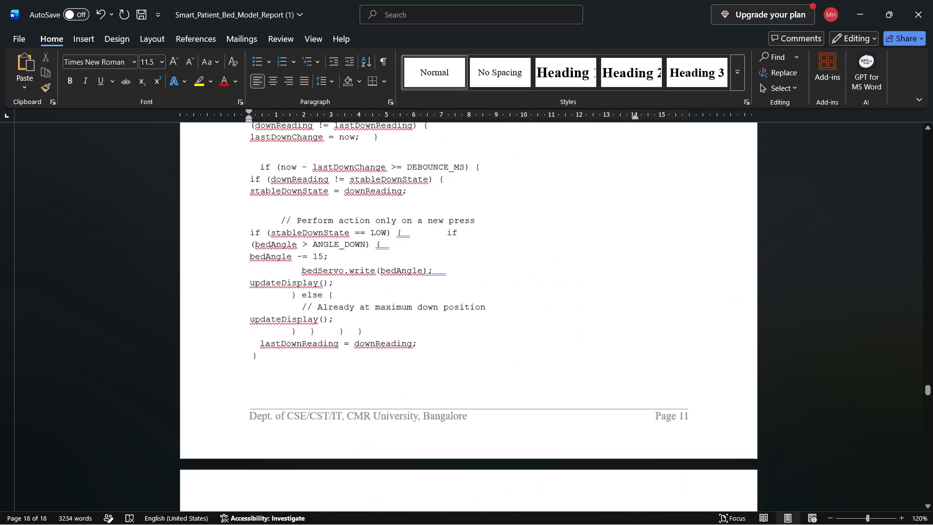
scroll(383, 431, up, 5)
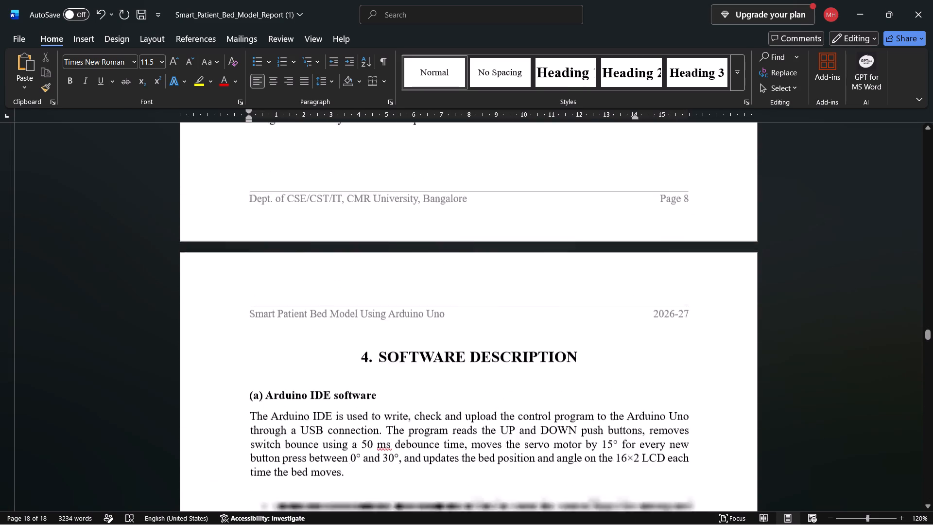
scroll(383, 431, up, 1)
right_click(383, 431)
scroll(383, 431, up, 1)
click(209, 378)
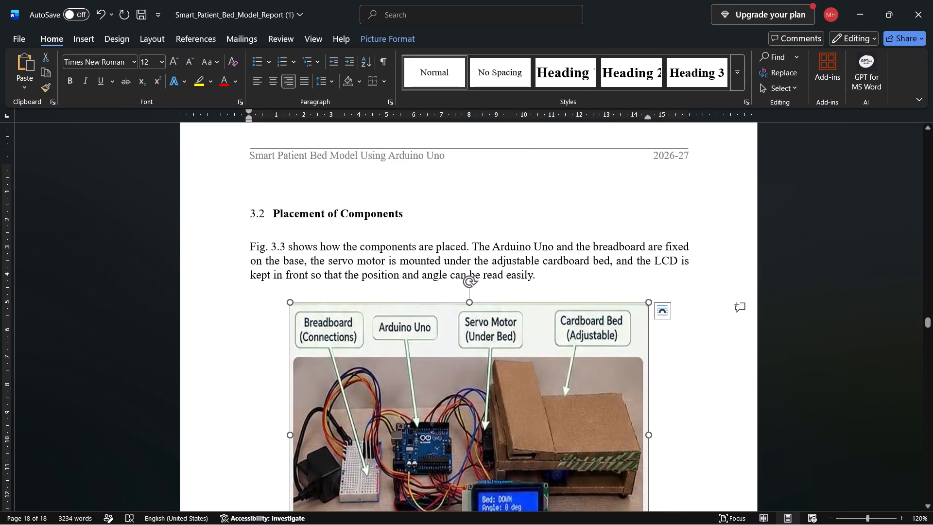
scroll(209, 378, up, 20)
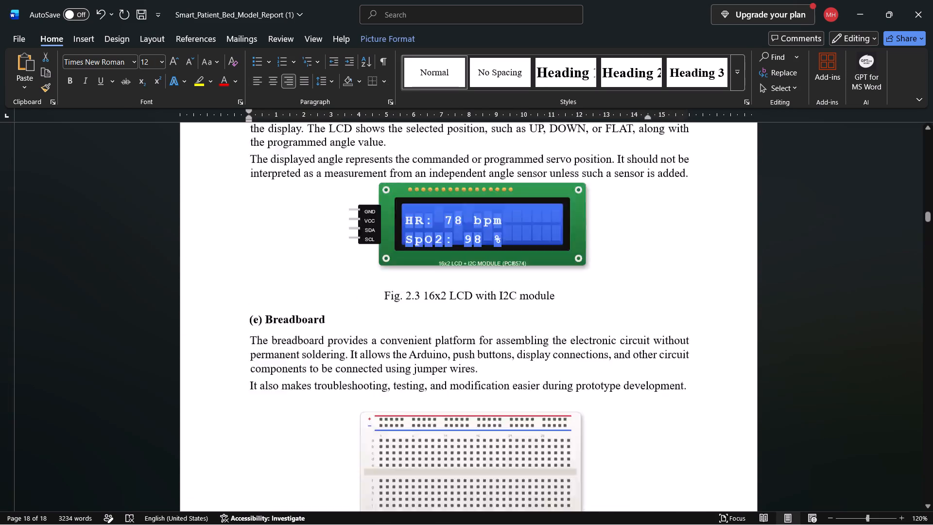
scroll(209, 378, up, 11)
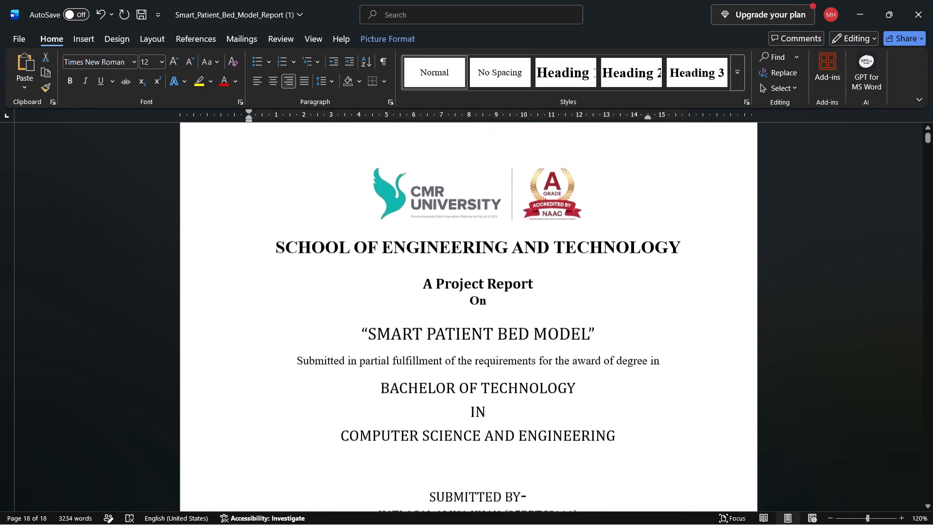
scroll(209, 378, up, 3)
scroll(209, 378, down, 4)
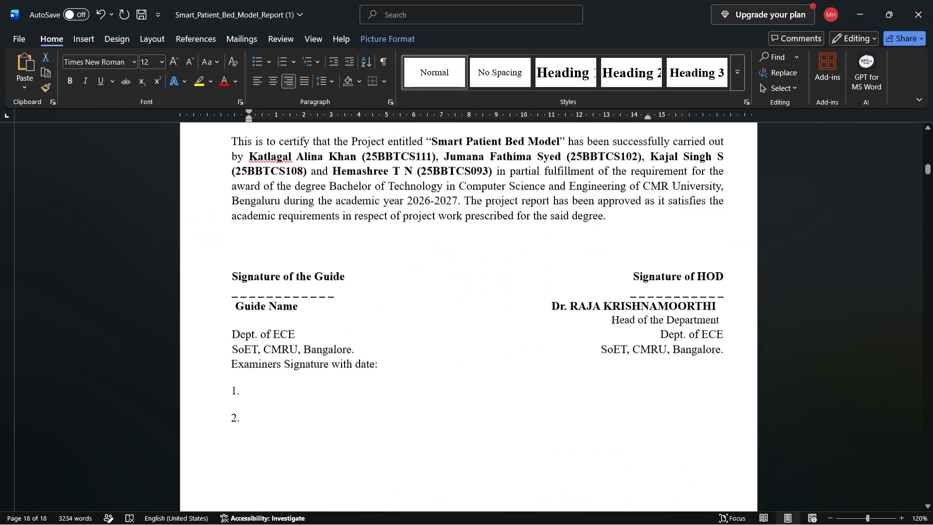
scroll(209, 378, down, 3)
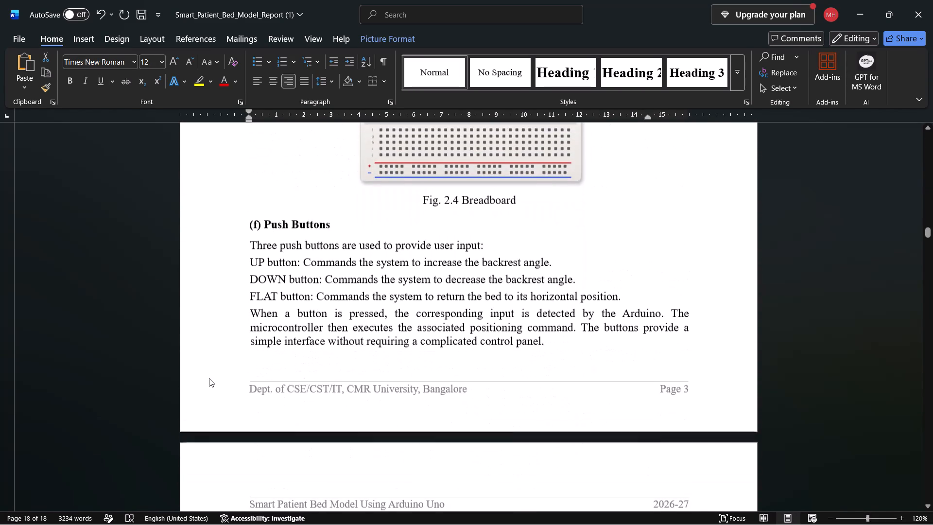
scroll(209, 378, down, 4)
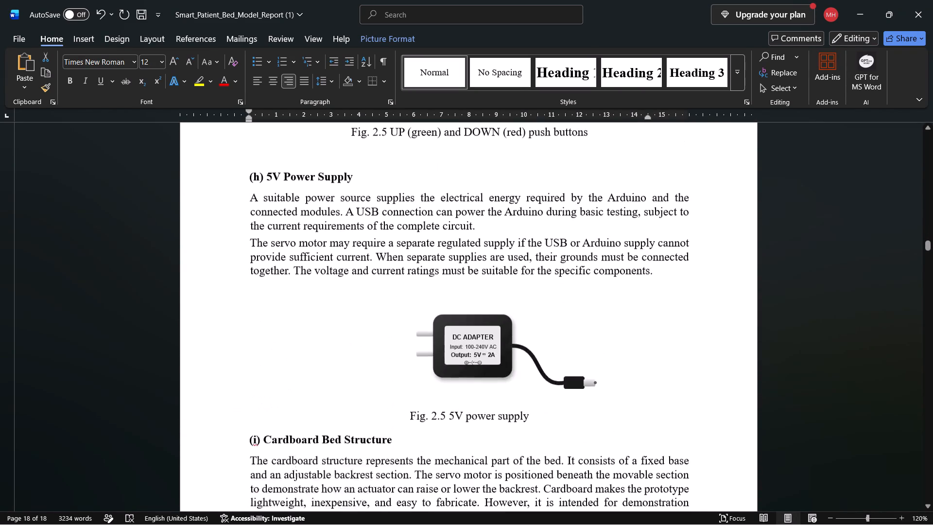
scroll(209, 378, down, 4)
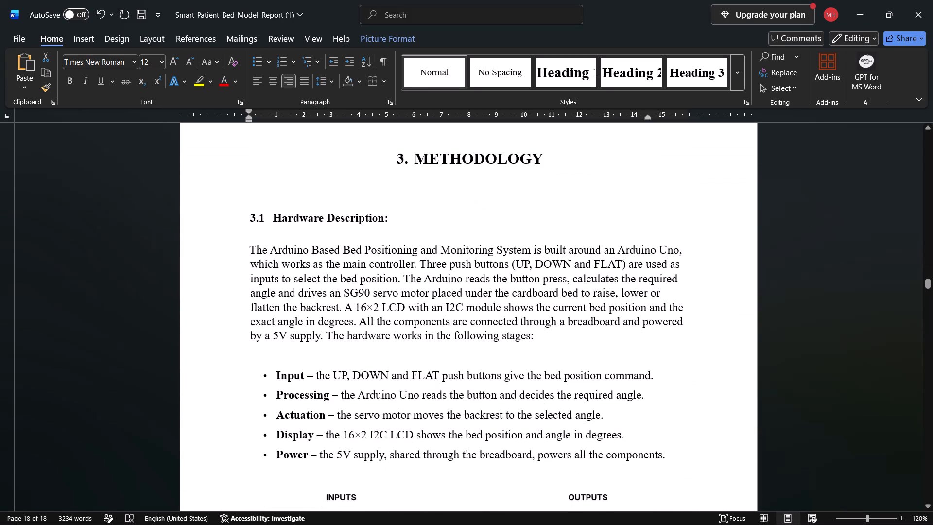
scroll(209, 378, up, 3)
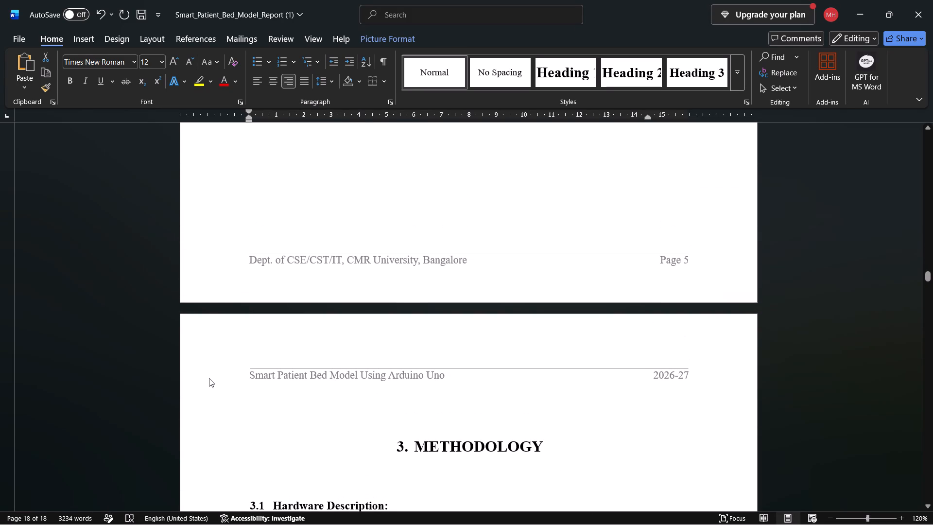
click(325, 463)
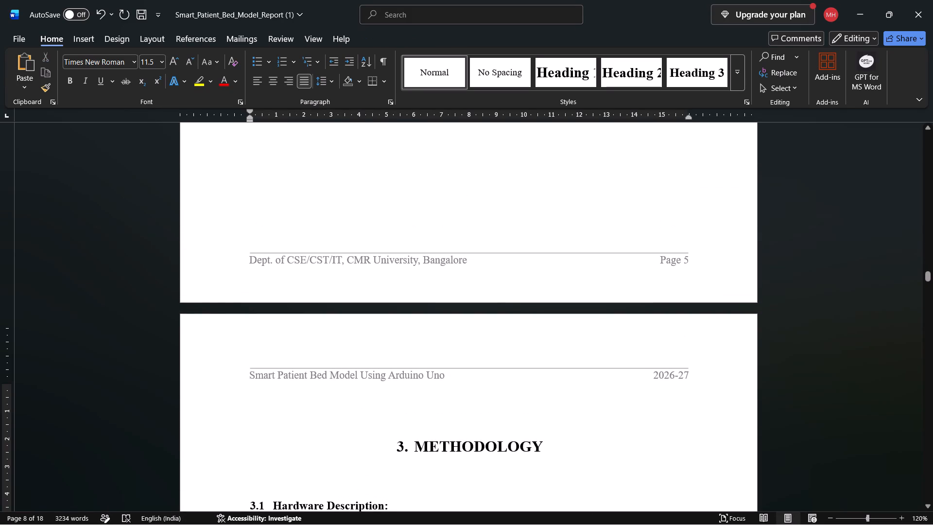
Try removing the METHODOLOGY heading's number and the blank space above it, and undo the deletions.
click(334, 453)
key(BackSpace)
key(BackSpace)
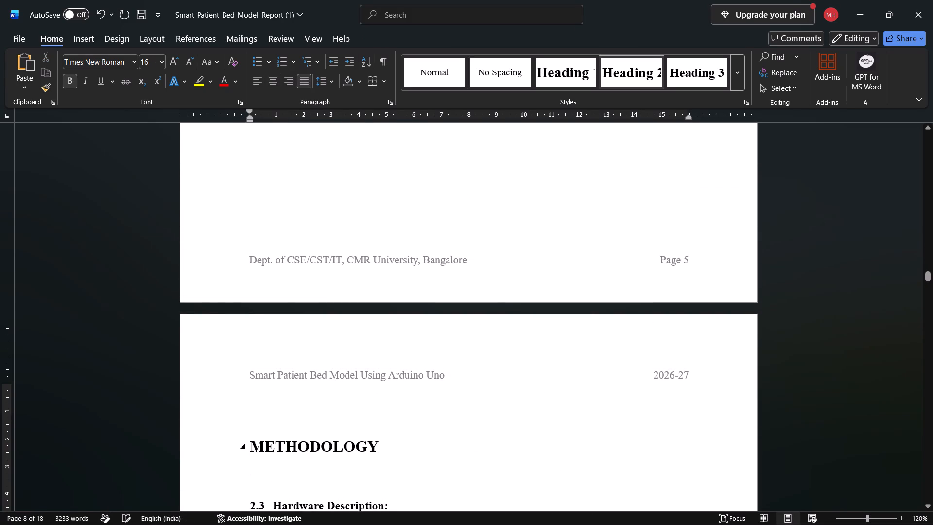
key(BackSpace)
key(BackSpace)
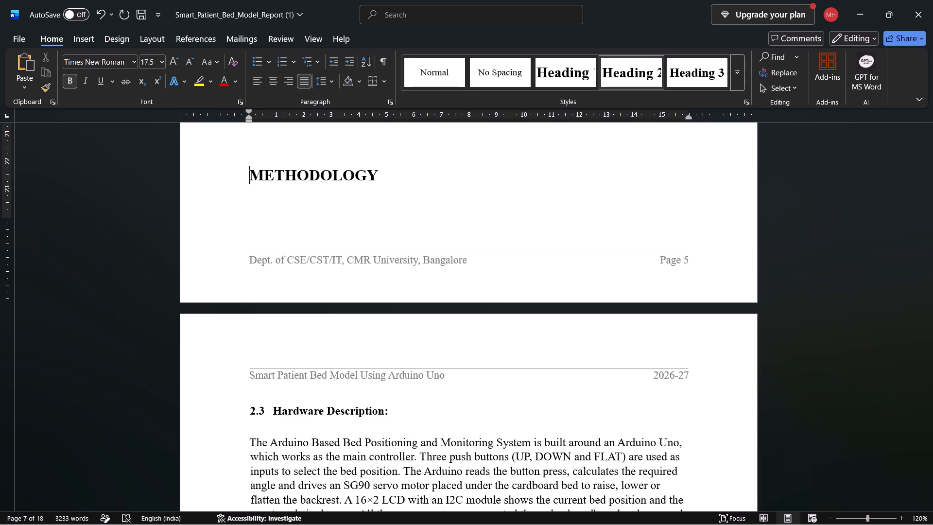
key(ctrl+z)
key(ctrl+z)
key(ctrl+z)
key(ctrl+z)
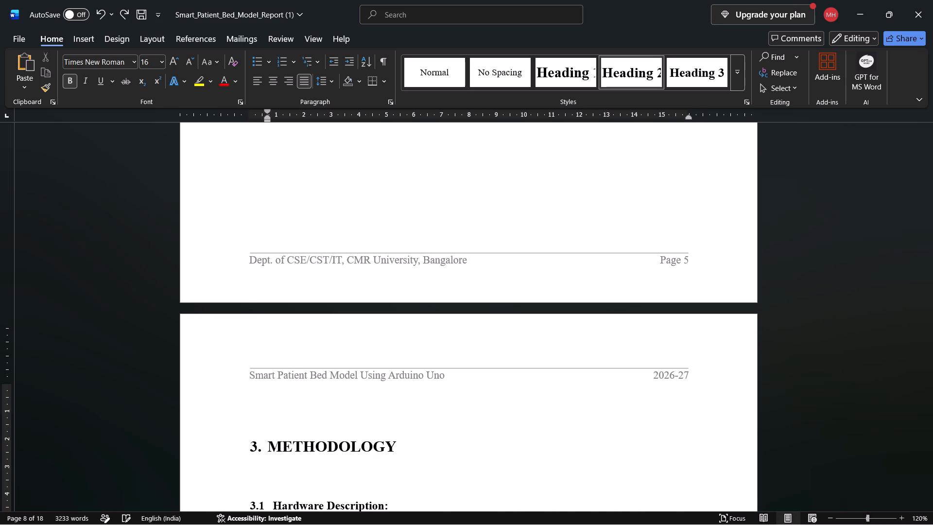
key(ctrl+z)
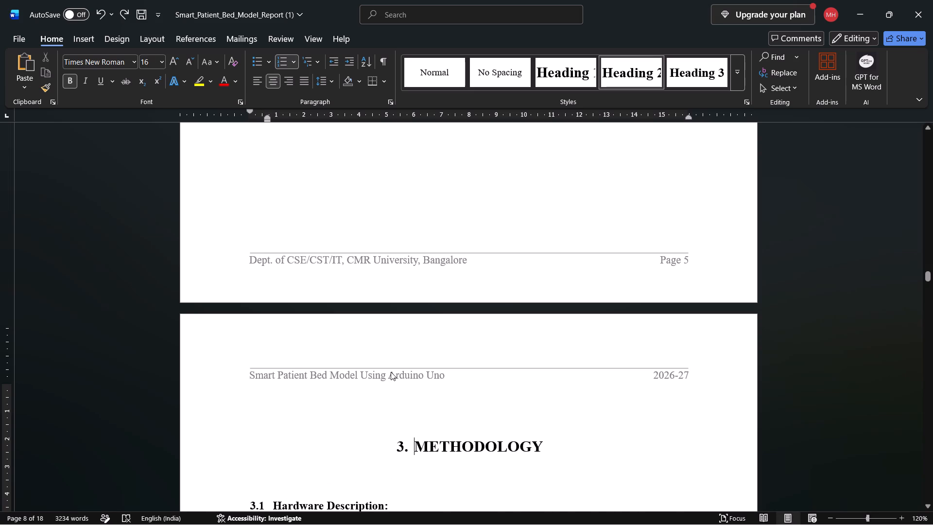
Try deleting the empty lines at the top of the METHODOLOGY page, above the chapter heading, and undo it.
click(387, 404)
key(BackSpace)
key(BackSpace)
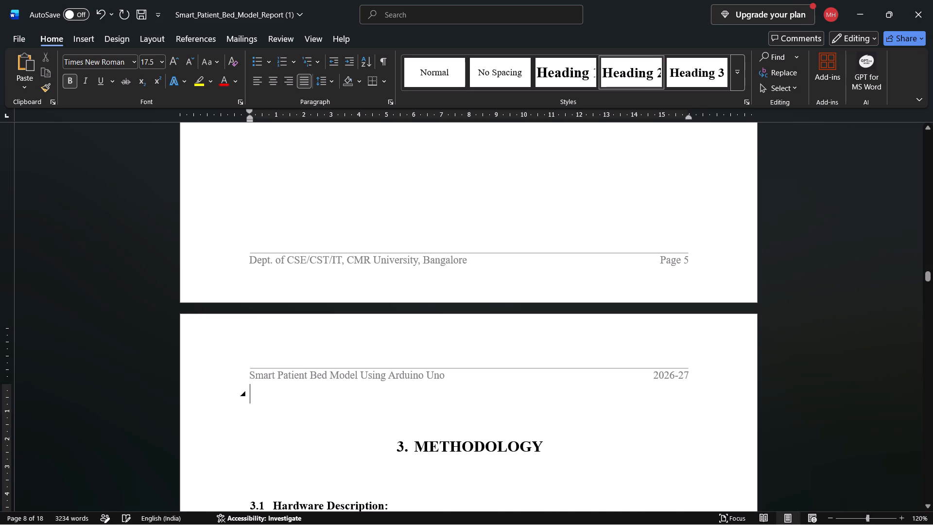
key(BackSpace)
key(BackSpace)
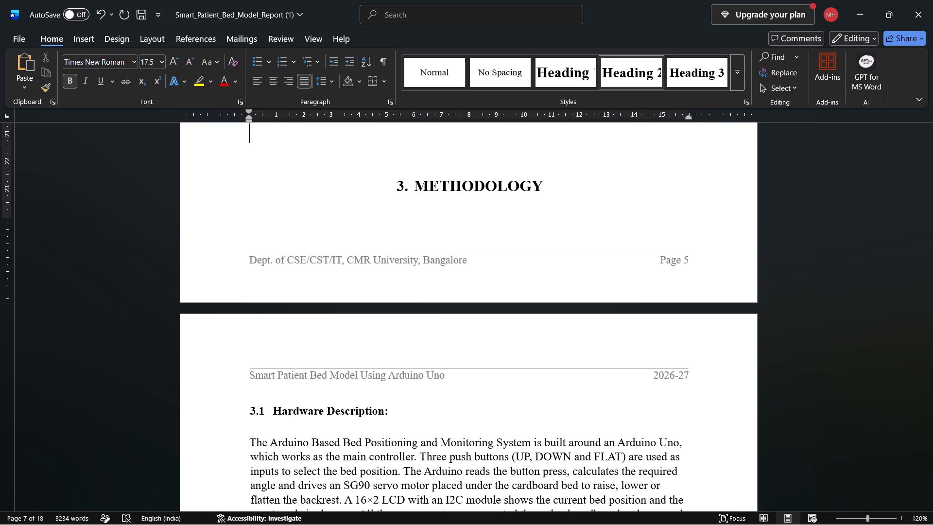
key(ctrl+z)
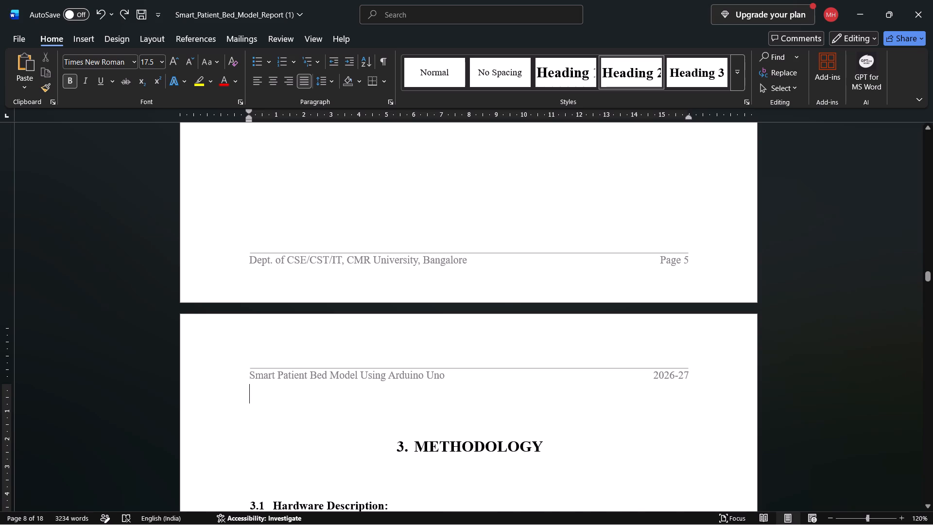
Remove the blank line between the METHODOLOGY heading and the 3.1 Hardware Description subheading.
click(377, 470)
key(BackSpace)
key(BackSpace)
key(BackSpace)
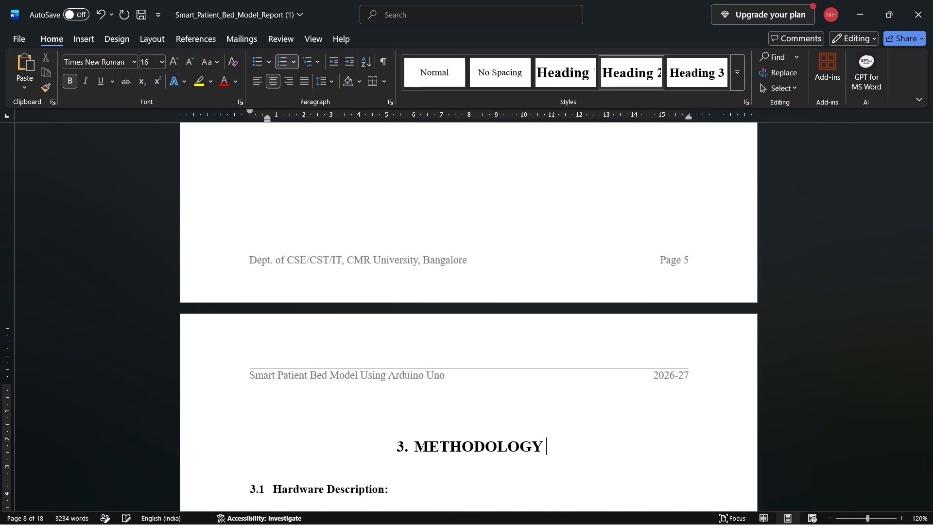
Review the page layout around the METHODOLOGY and SOFTWARE DESCRIPTION chapters and the page before METHODOLOGY.
scroll(377, 470, down, 5)
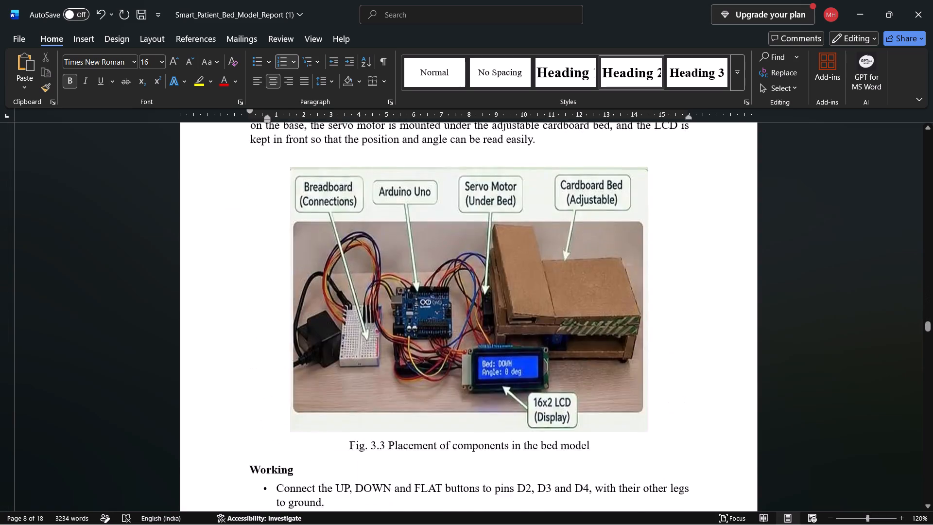
scroll(377, 470, down, 1)
scroll(377, 470, up, 5)
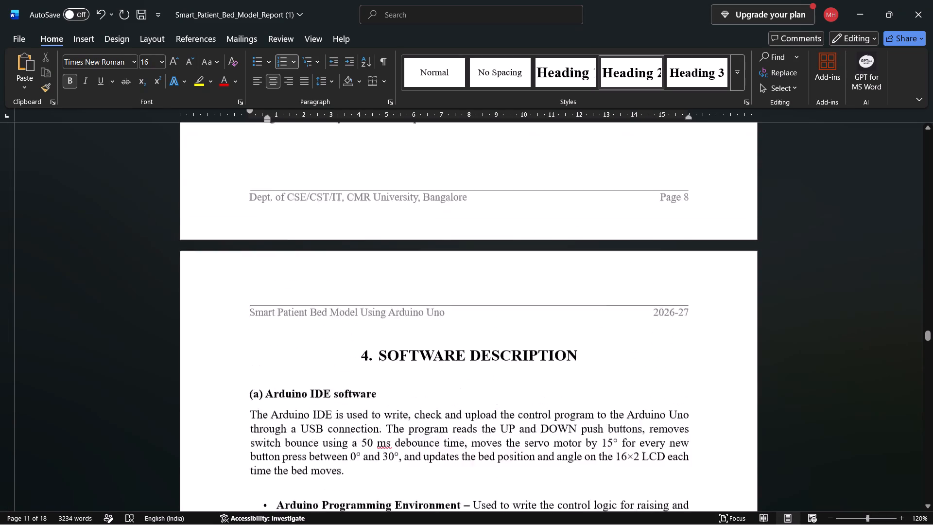
scroll(377, 470, up, 5)
scroll(377, 470, down, 1)
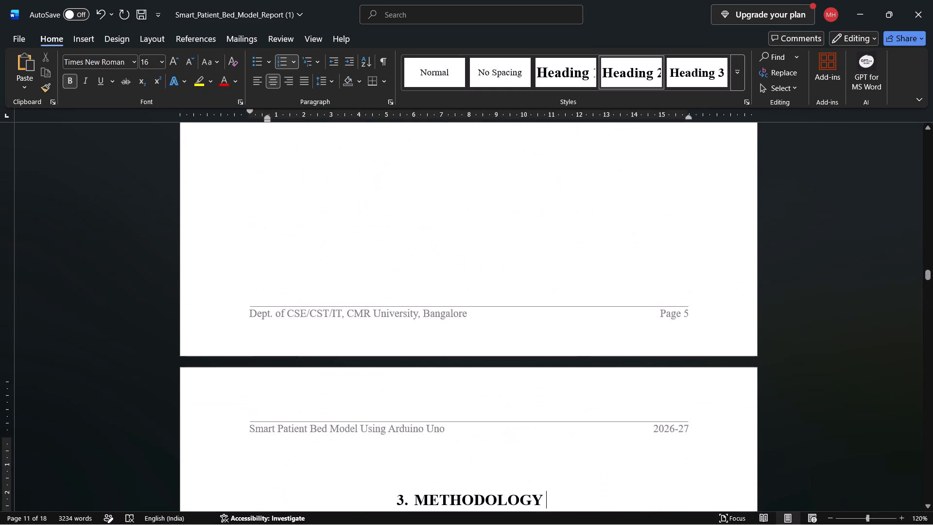
scroll(377, 470, down, 1)
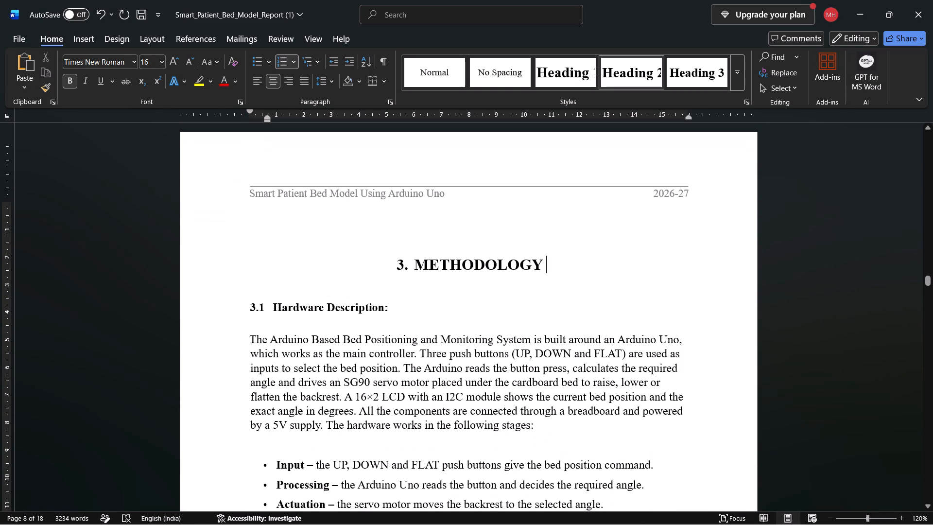
scroll(293, 318, up, 6)
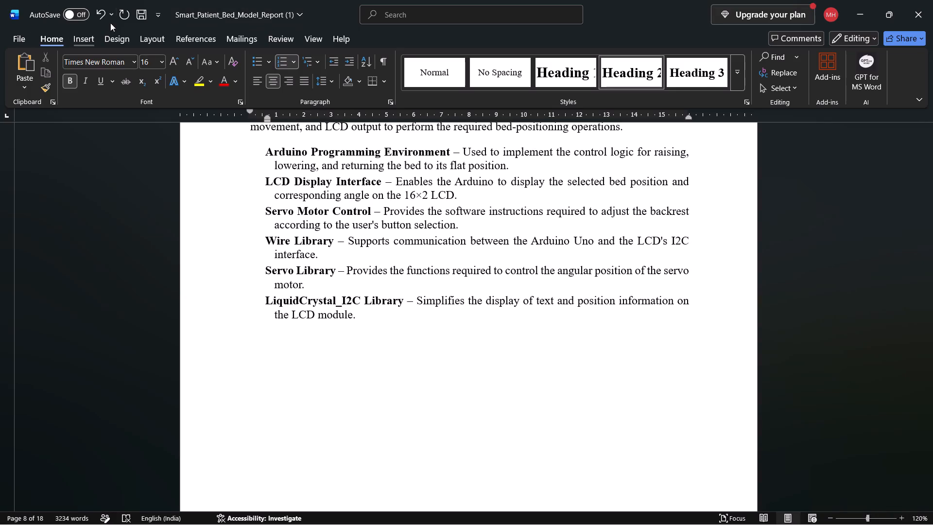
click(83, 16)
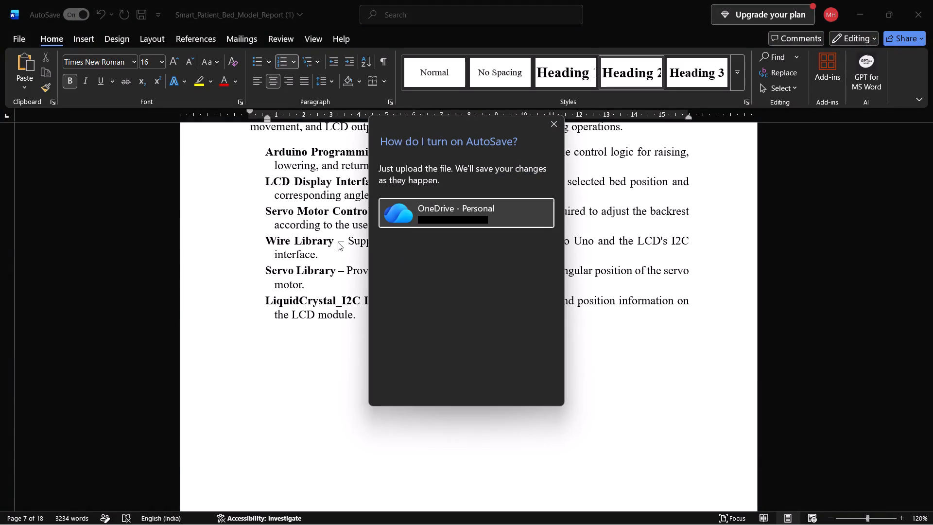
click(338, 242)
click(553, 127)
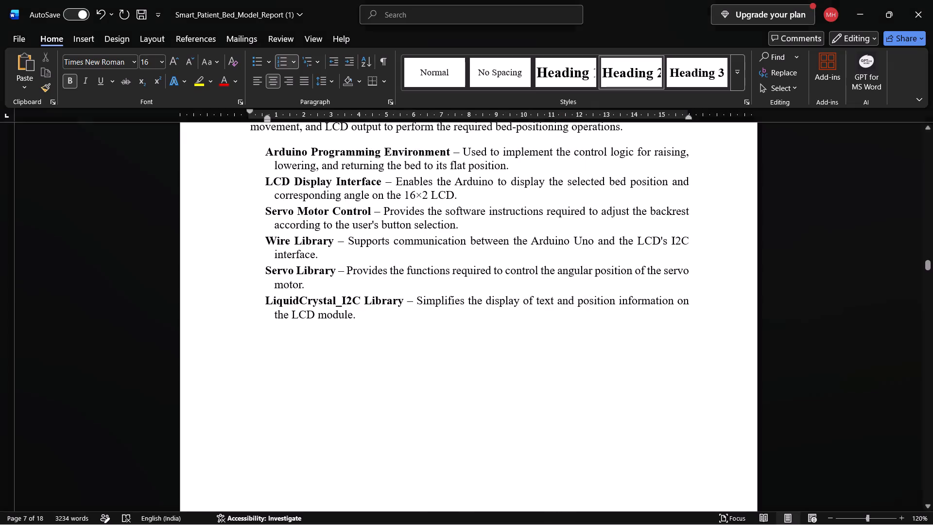
Save the report under its existing file name.
click(29, 40)
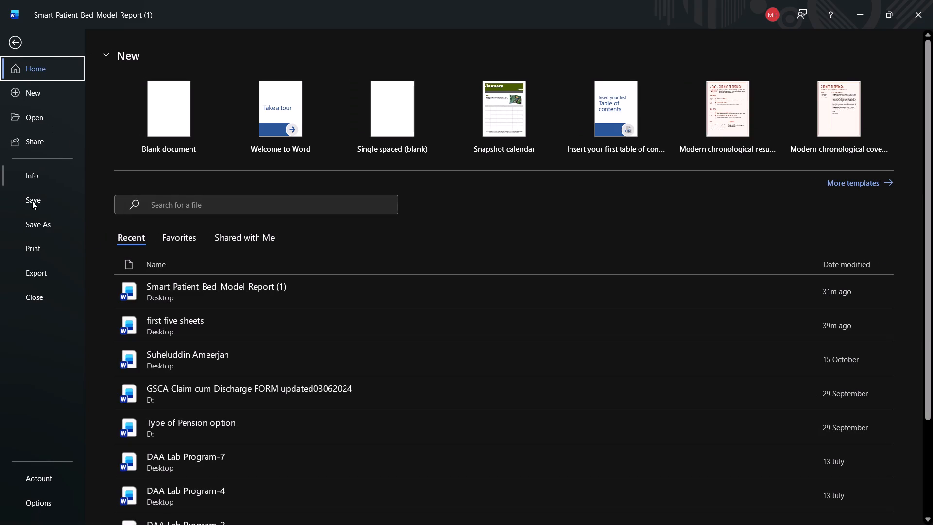
click(32, 201)
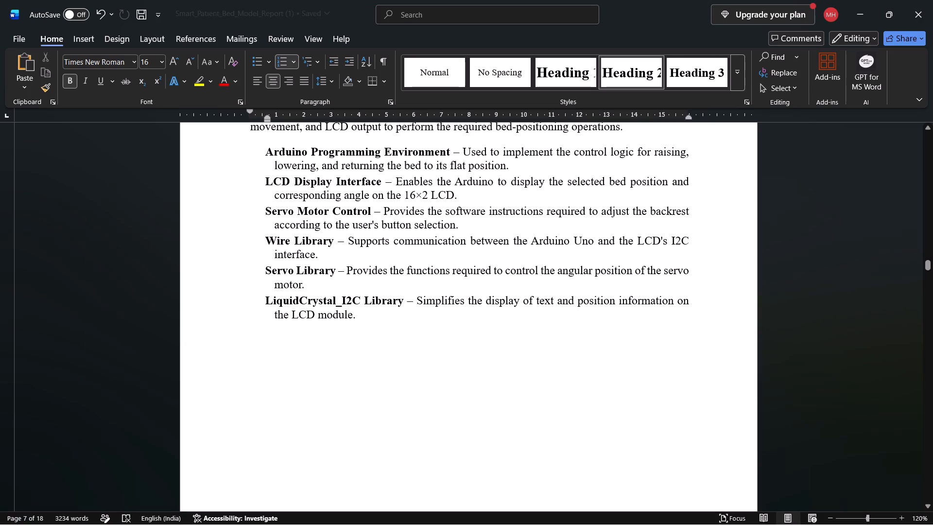
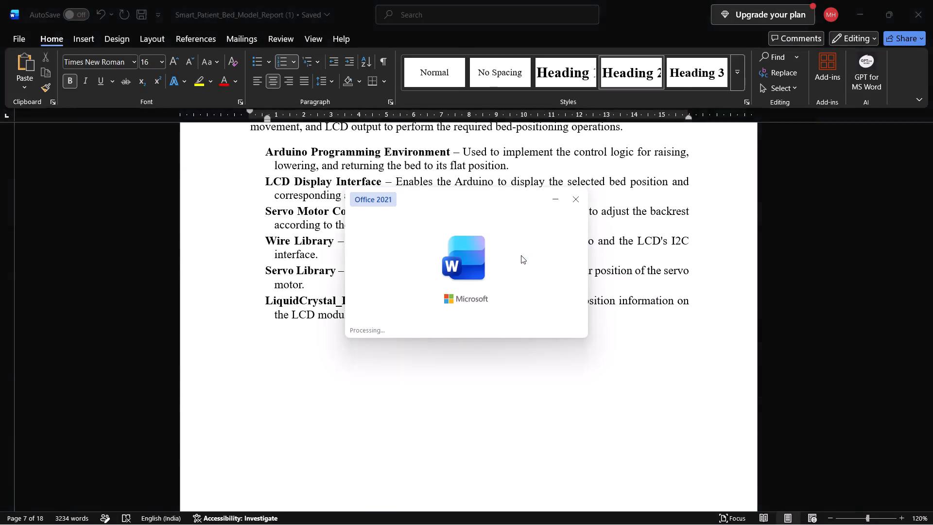
Examine the page layout of the Smart_Patient_Bed_Model_Report (1) (1) copy from the CERTIFICATE page through the chapters to REFERENCES.
scroll(521, 255, down, 3)
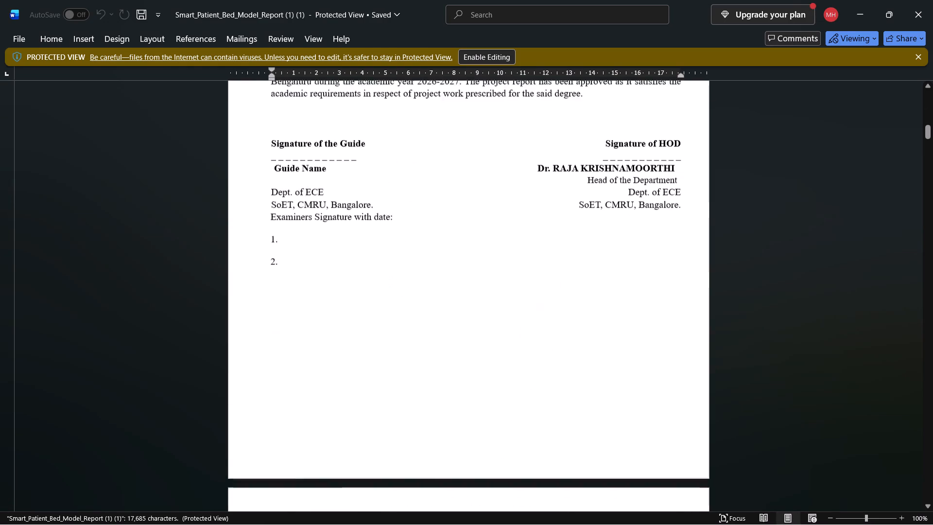
scroll(521, 255, up, 3)
click(521, 255)
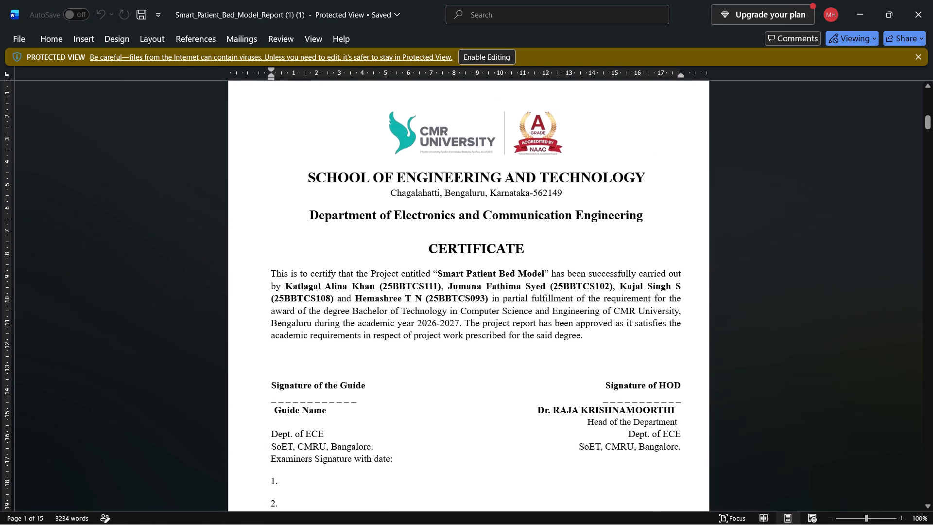
scroll(484, 239, down, 8)
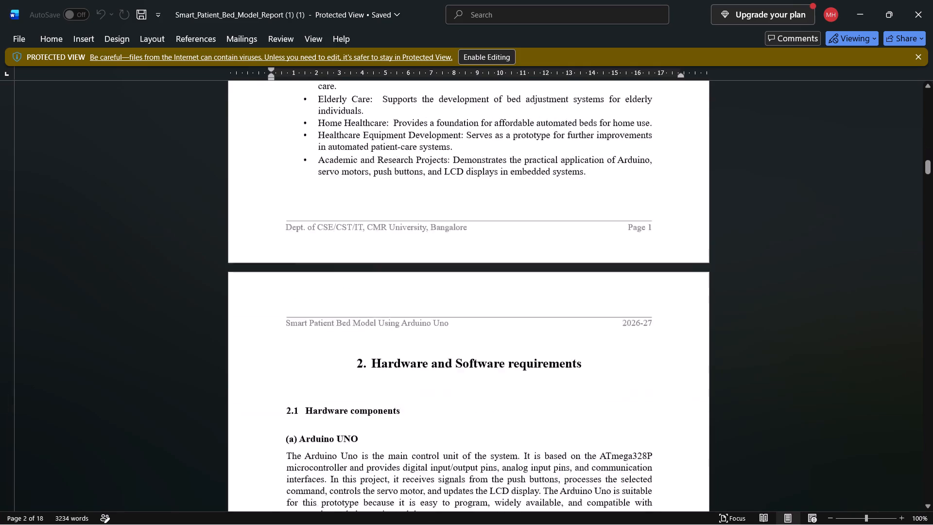
scroll(484, 239, down, 14)
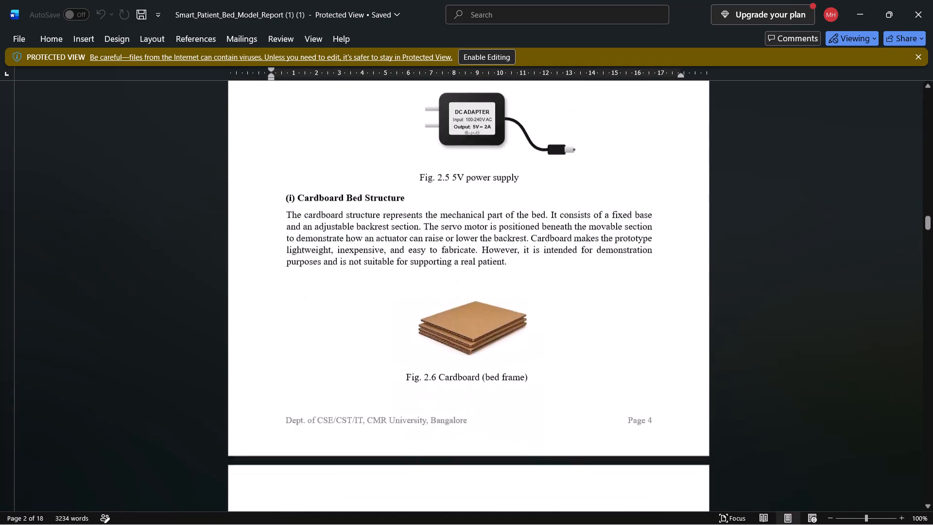
scroll(484, 239, down, 8)
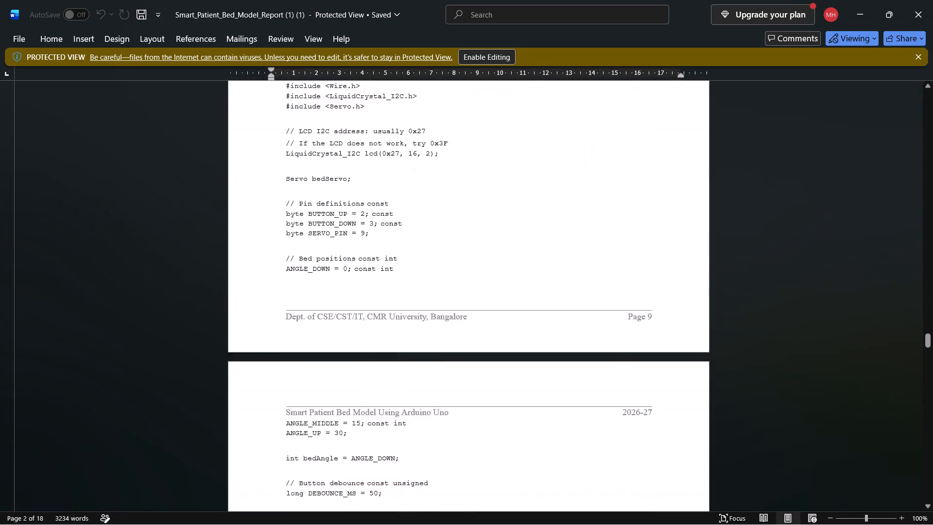
scroll(484, 239, up, 1)
scroll(484, 239, down, 10)
scroll(484, 239, up, 1)
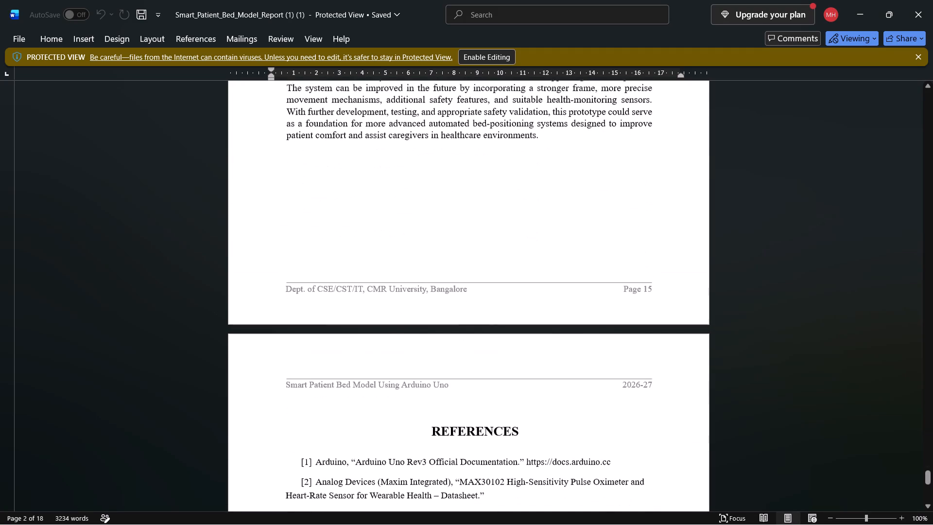
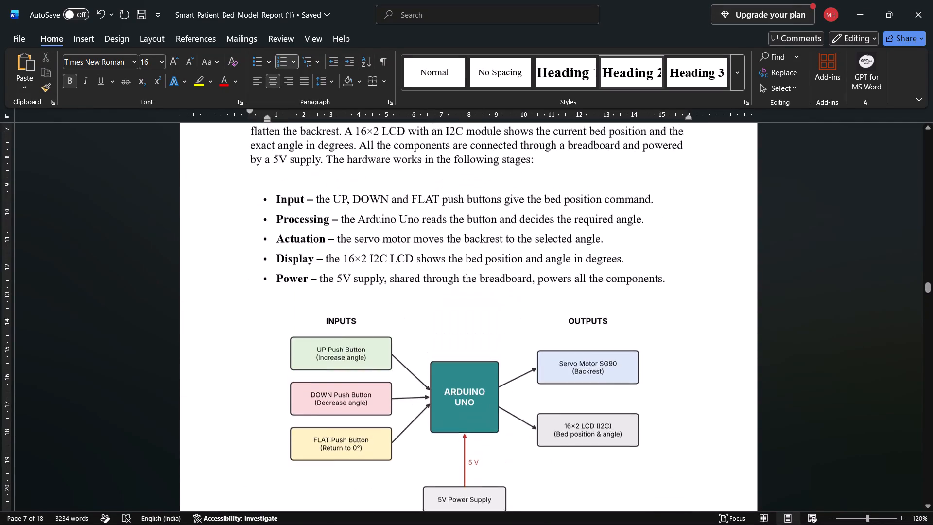
Examine the page layout from the METHODOLOGY chapter to SOFTWARE DESCRIPTION and back to the cover page.
scroll(413, 416, up, 1)
scroll(413, 416, down, 11)
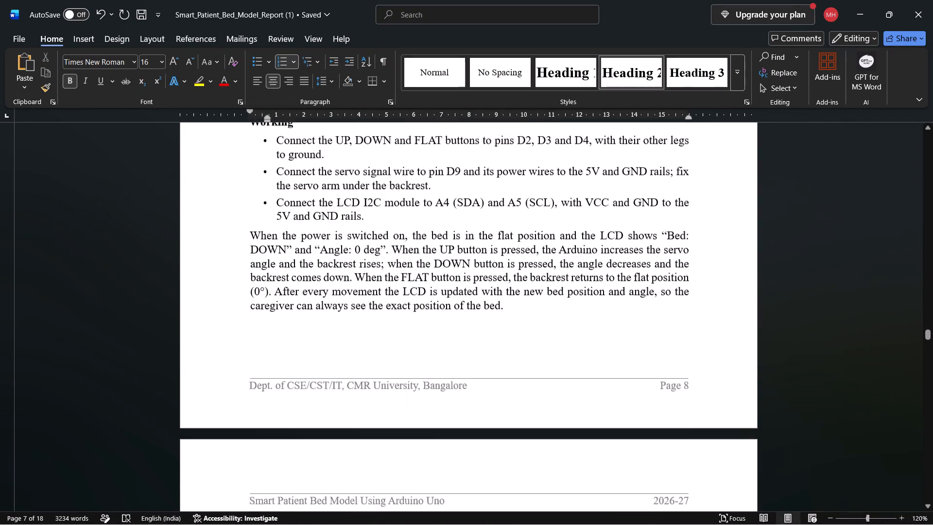
scroll(413, 416, down, 2)
scroll(413, 416, up, 2)
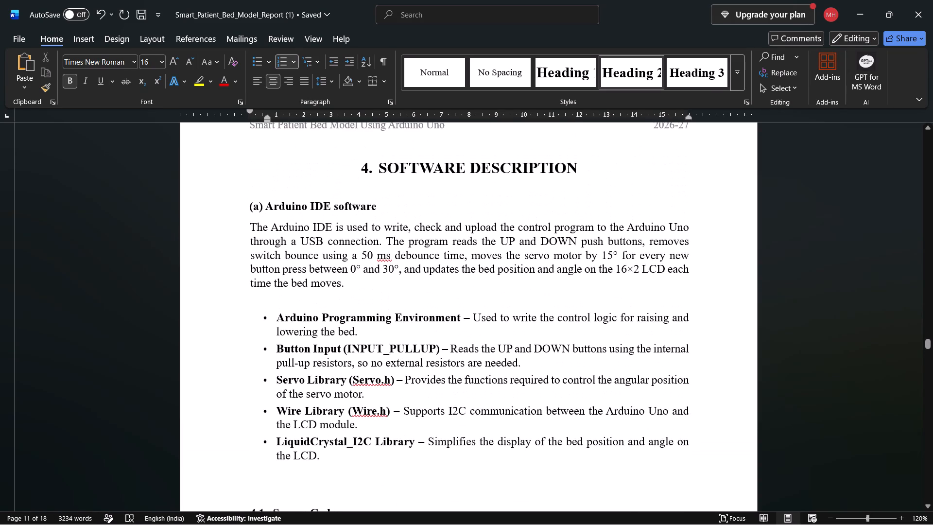
scroll(413, 416, up, 1)
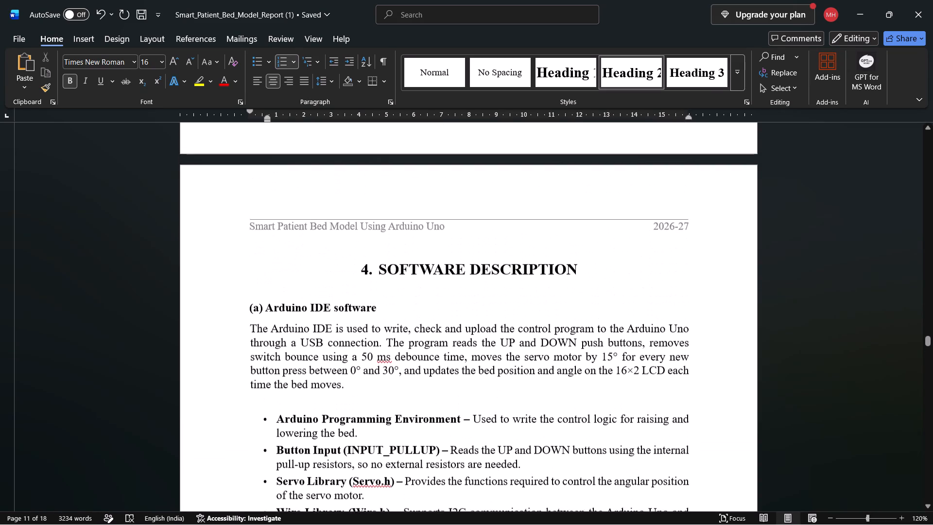
scroll(413, 416, up, 1)
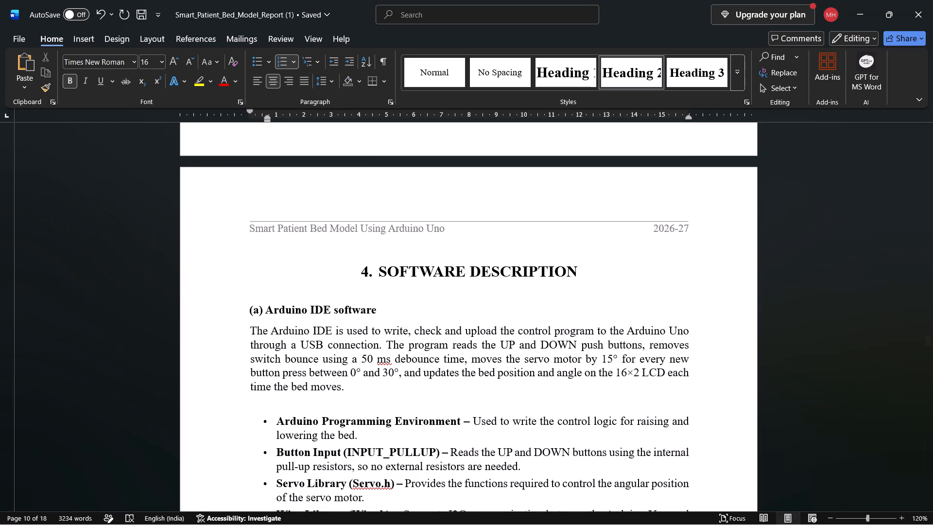
scroll(413, 416, up, 4)
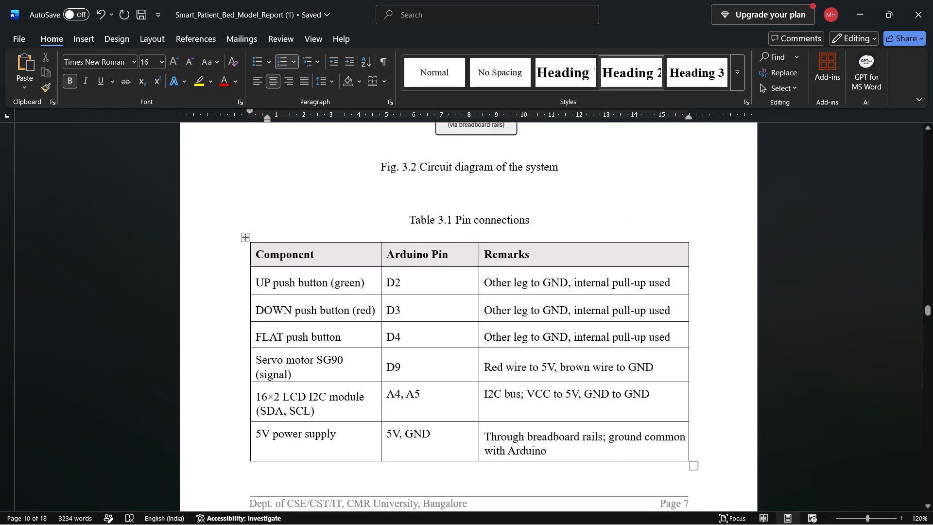
scroll(413, 416, up, 9)
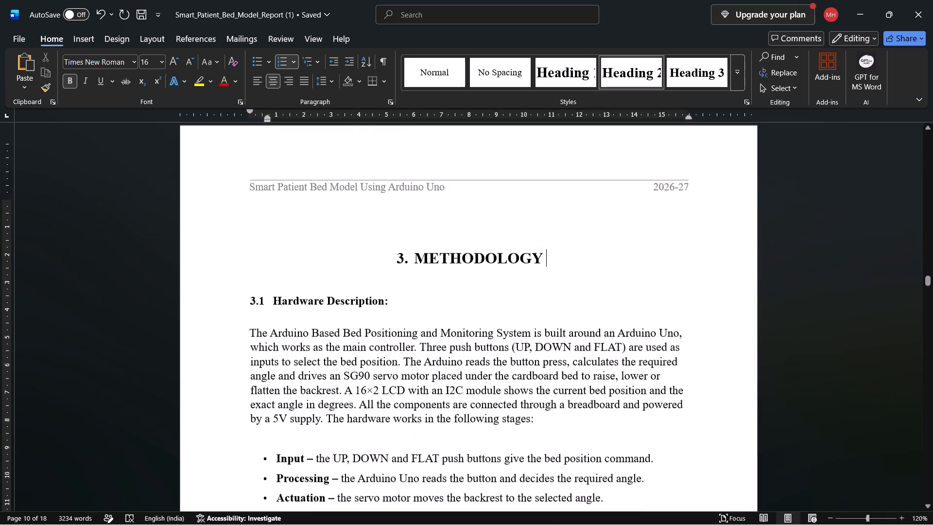
scroll(413, 416, up, 3)
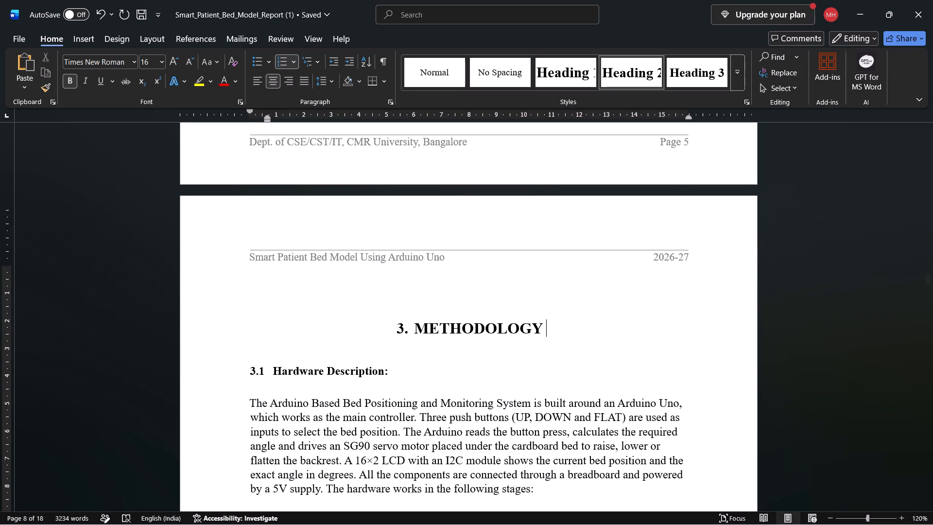
scroll(413, 416, up, 18)
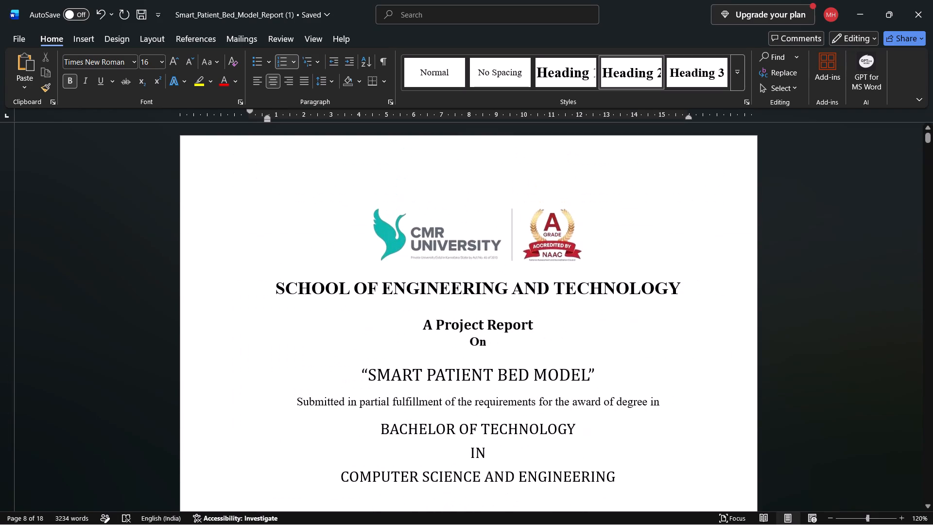
scroll(413, 416, up, 1)
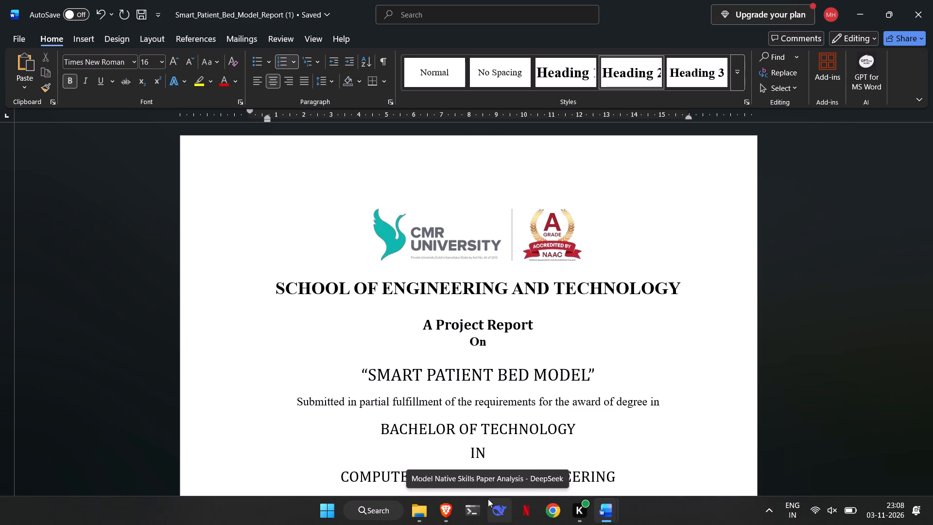
Examine the cover page's text and check the font sizes of the school heading and the COMPUTER SCIENCE AND ENGINEERING line.
scroll(488, 499, down, 1)
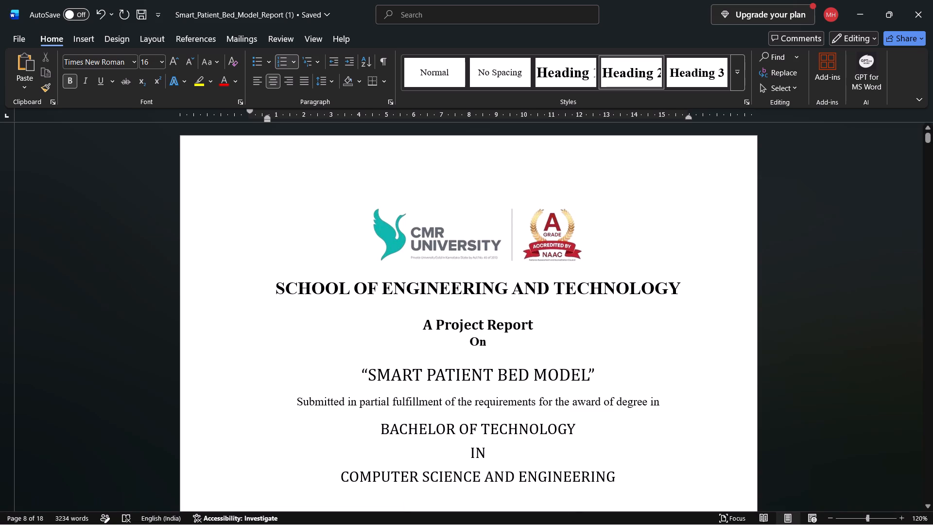
scroll(466, 305, down, 2)
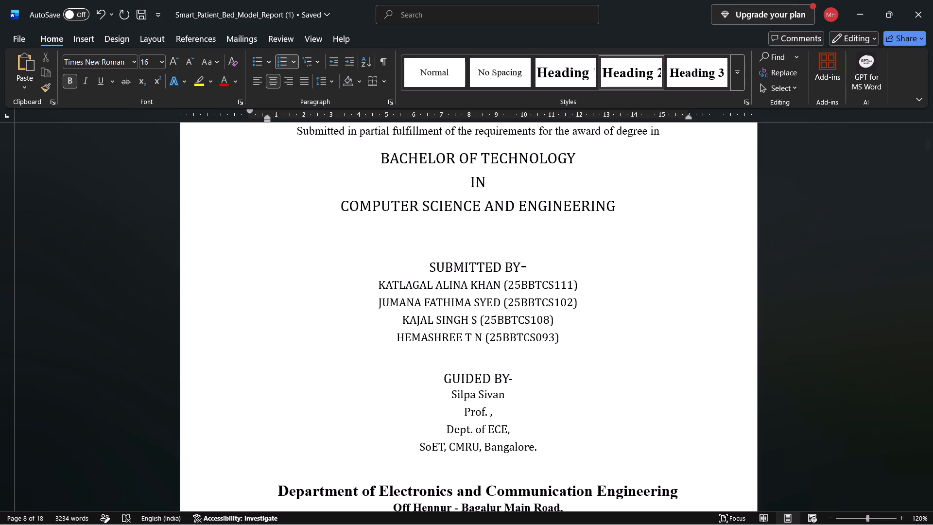
scroll(577, 368, up, 1)
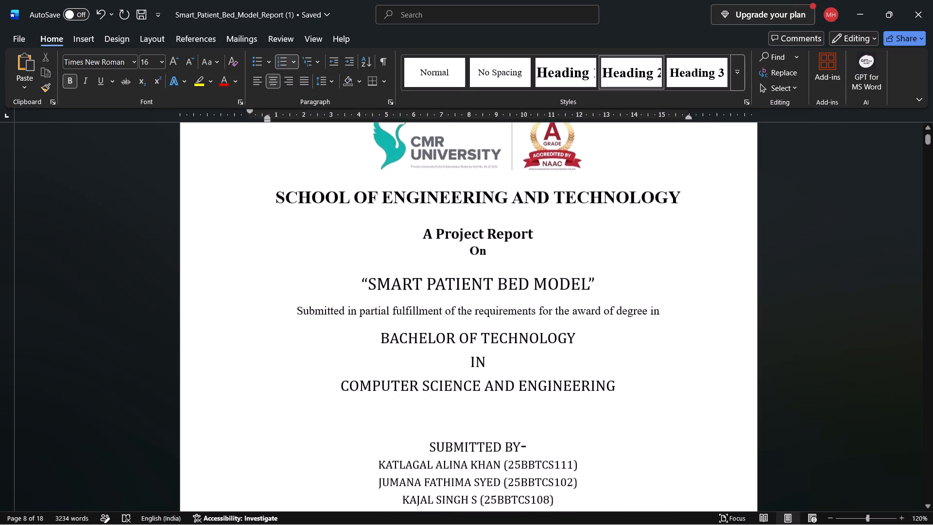
scroll(577, 368, up, 1)
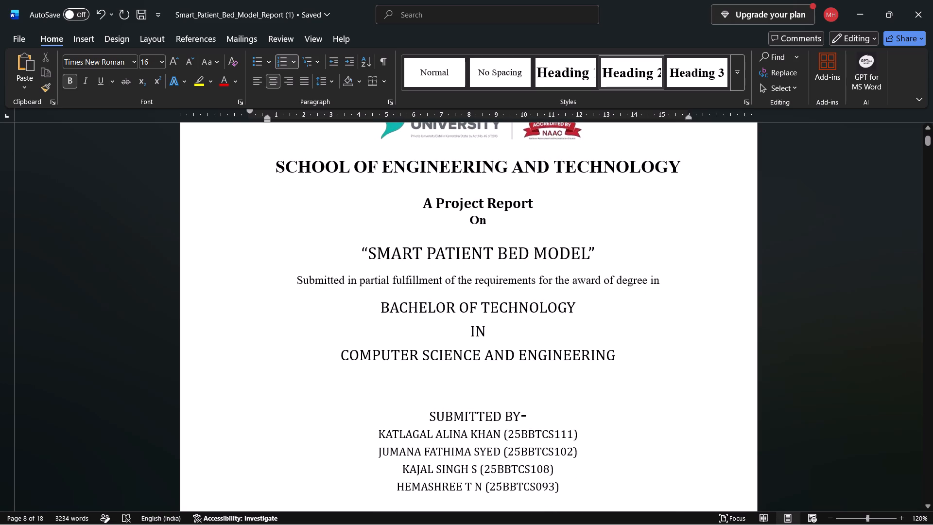
click(505, 158)
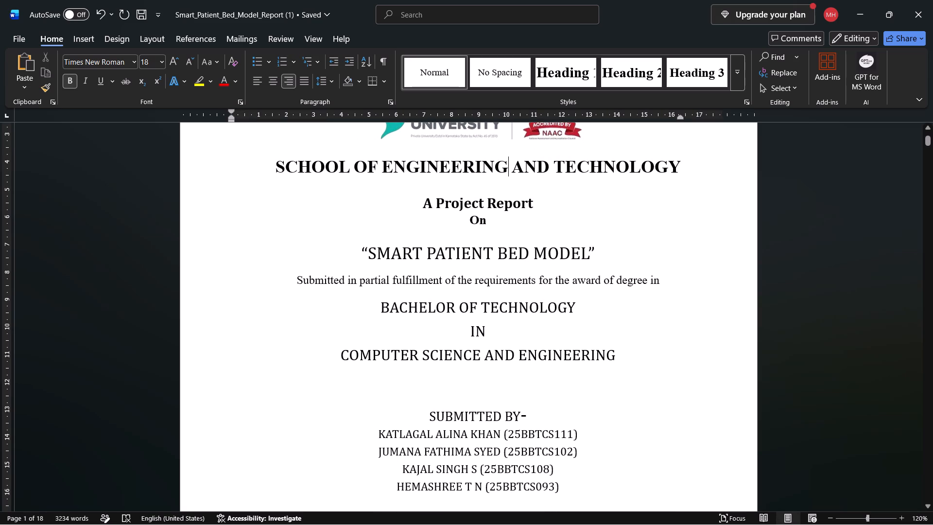
scroll(599, 252, down, 1)
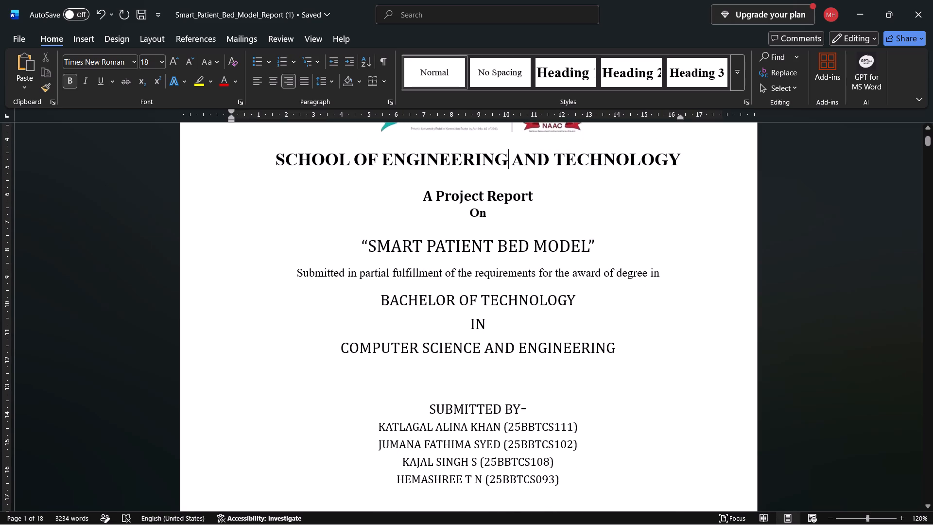
scroll(599, 252, down, 2)
click(599, 252)
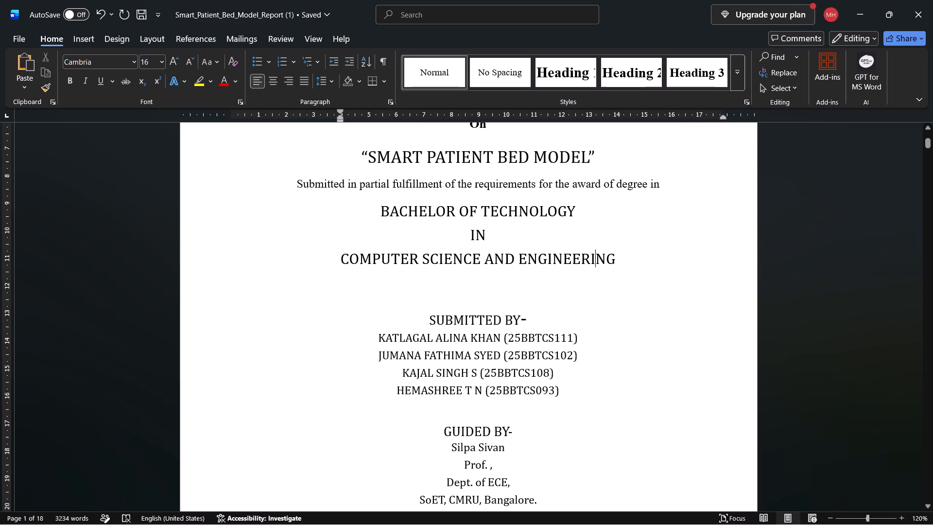
Set the cover page heading SCHOOL OF ENGINEERING AND TECHNOLOGY to font size 16.
scroll(599, 252, up, 1)
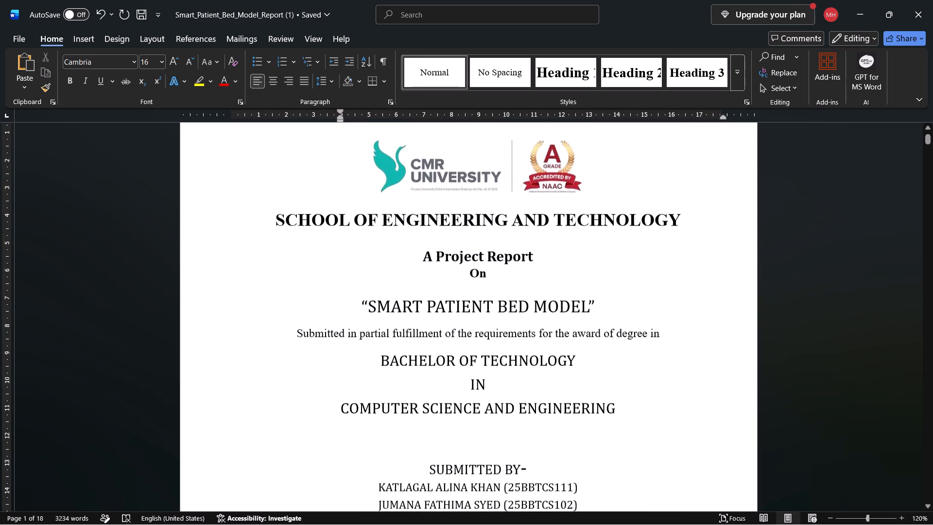
drag(692, 234, 263, 230)
click(358, 194)
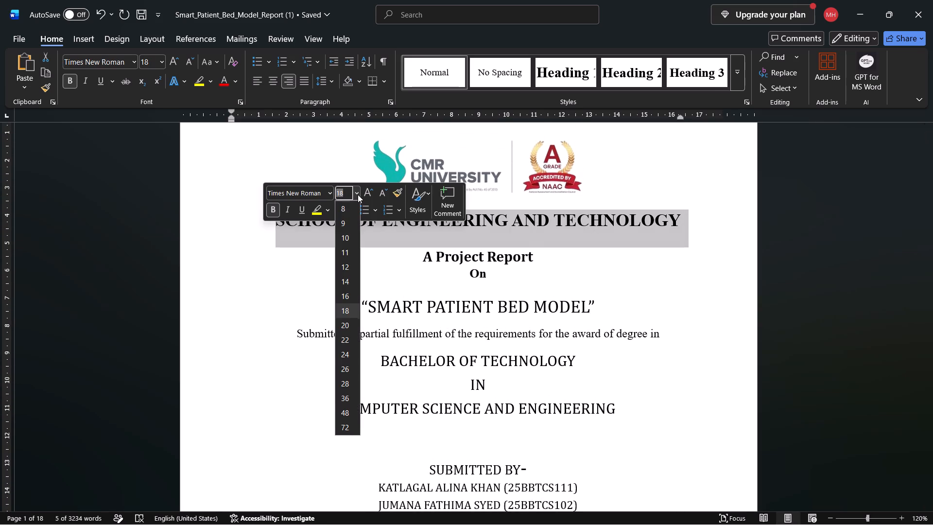
click(346, 296)
click(459, 270)
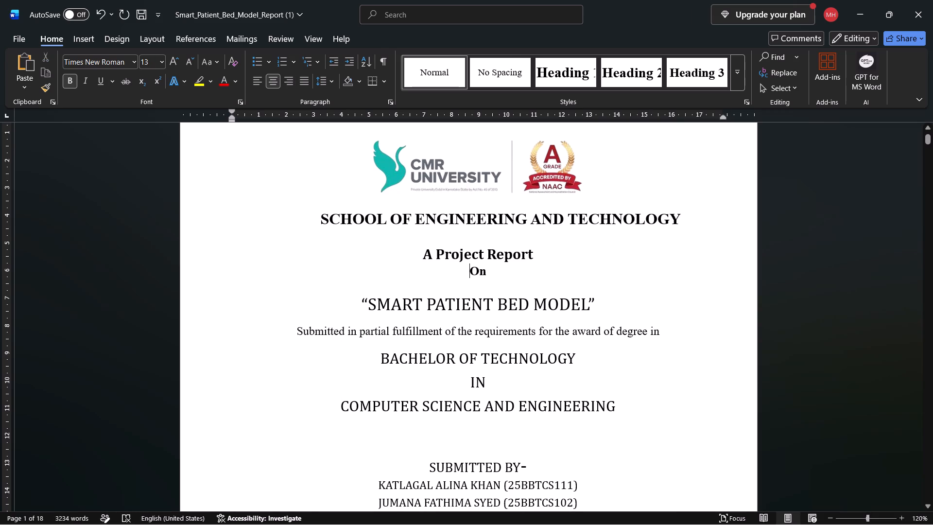
Insert a blank line between "A Project Report" and "On" on the cover page.
click(475, 256)
click(544, 256)
key(Return)
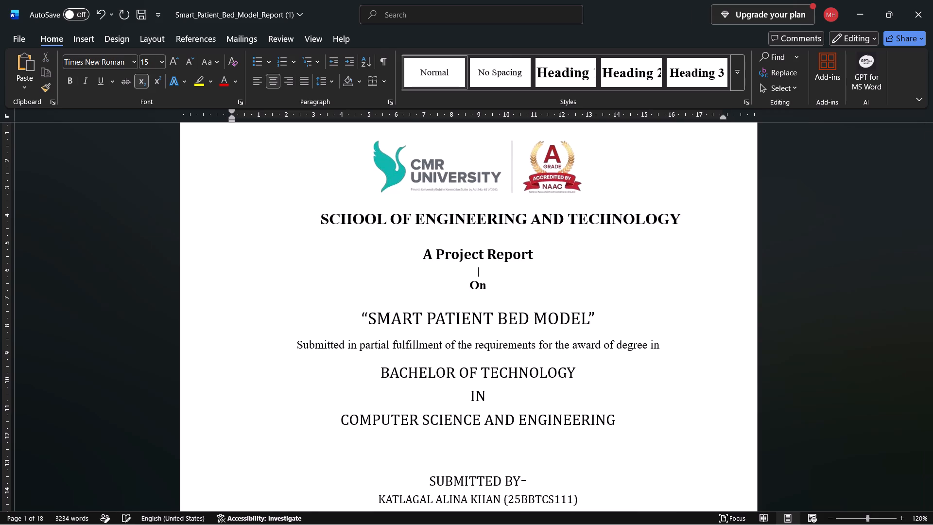
Examine the cover page's layout and spacing from the school heading through the SUBMITTED BY and GUIDED BY blocks to the department address.
scroll(544, 256, down, 4)
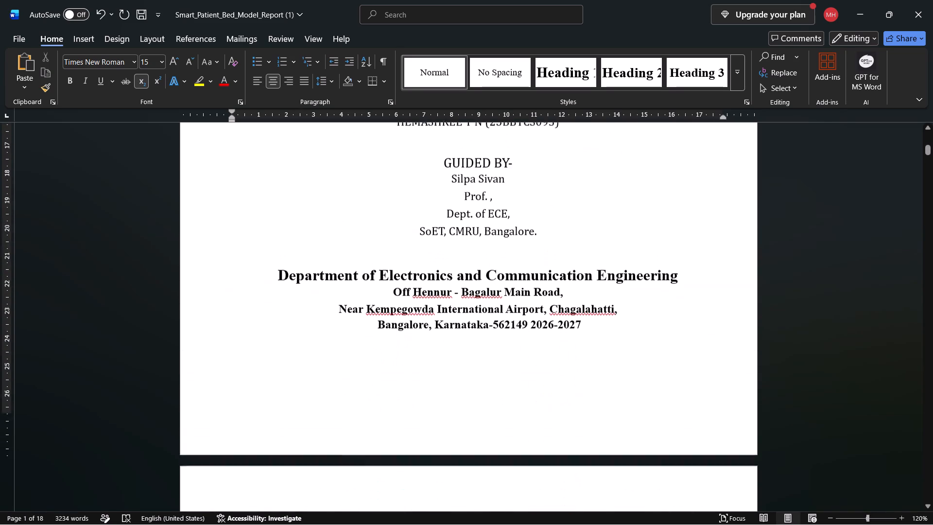
scroll(544, 256, up, 1)
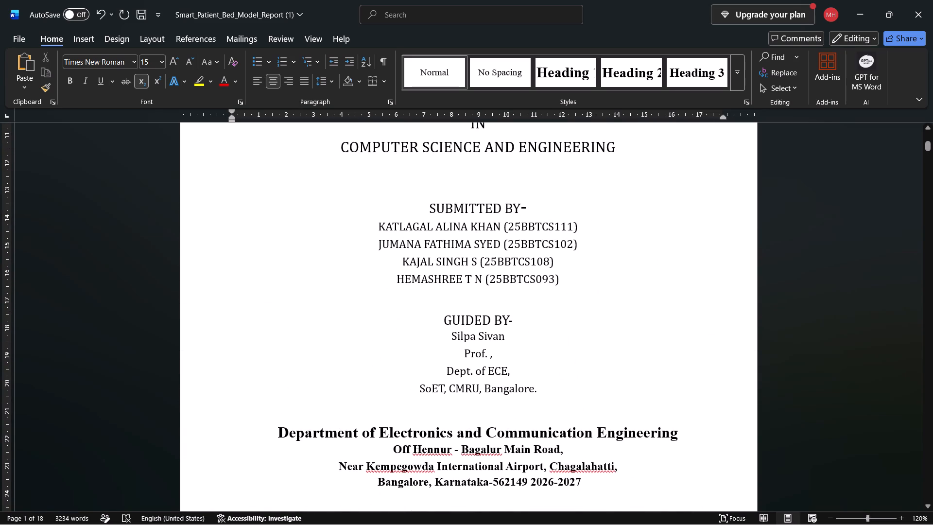
scroll(544, 256, up, 1)
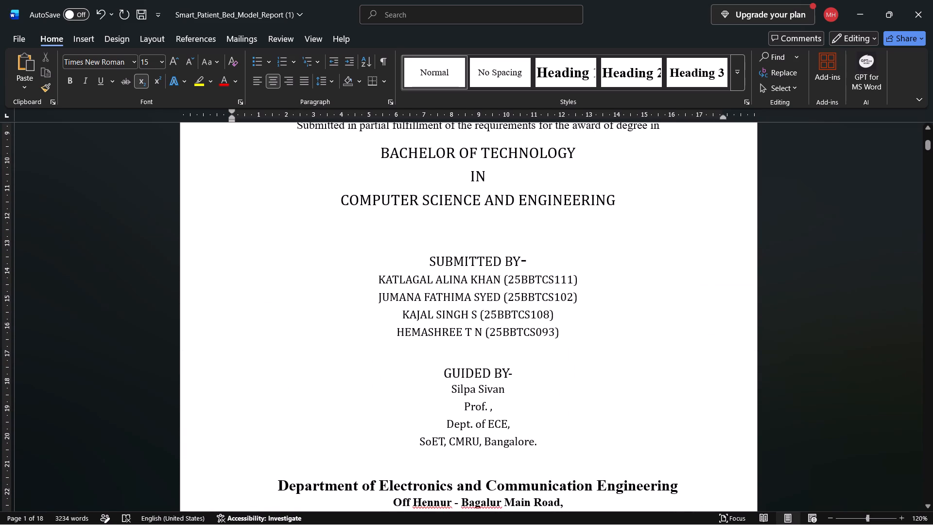
click(543, 246)
click(543, 246)
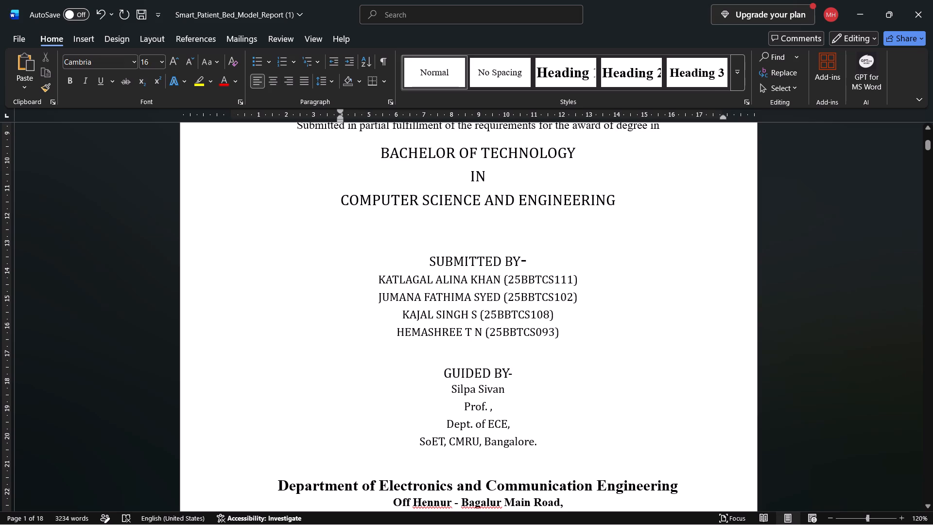
click(396, 266)
scroll(439, 327, down, 1)
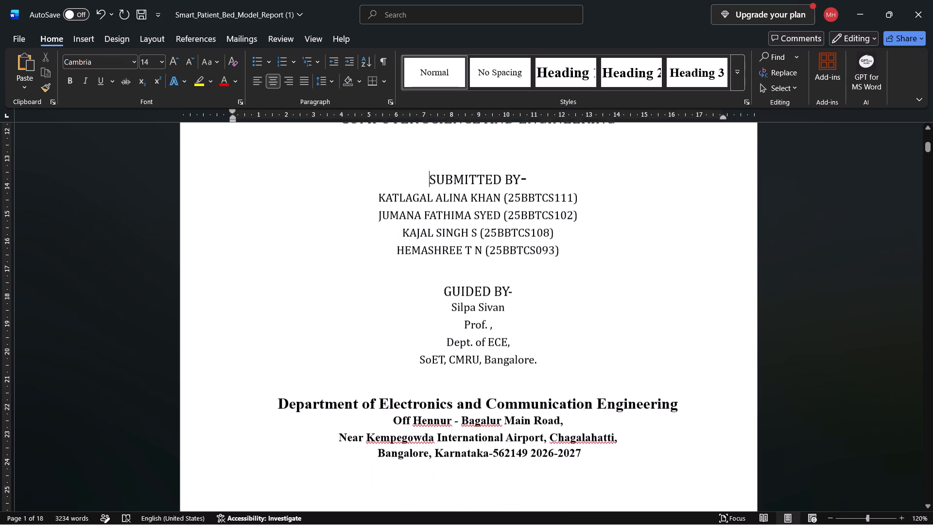
scroll(439, 327, up, 1)
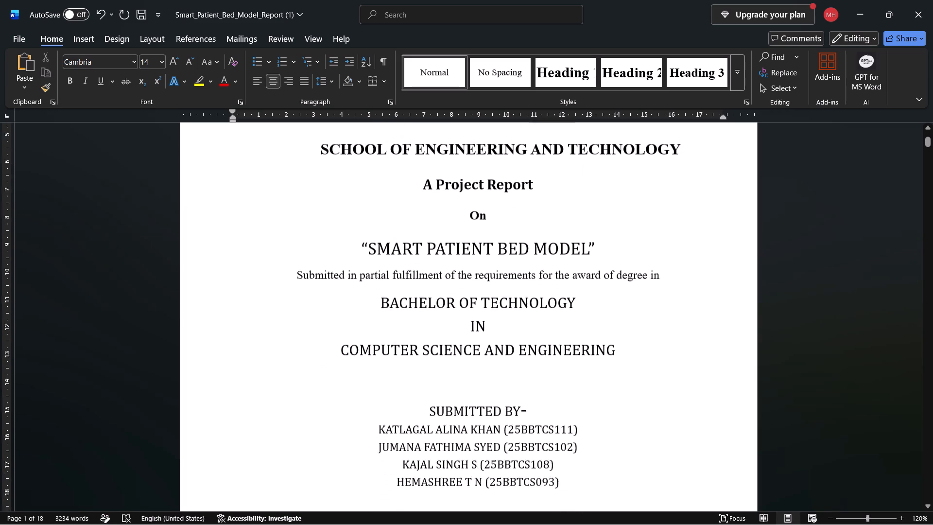
scroll(480, 370, down, 2)
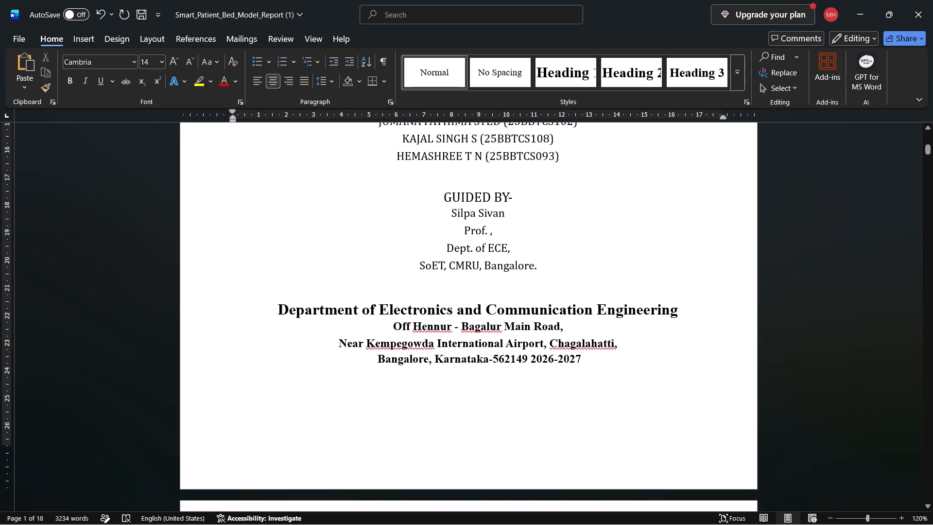
Examine the cover page's degree lines and the SUBMITTED BY and GUIDED BY blocks.
scroll(480, 370, up, 3)
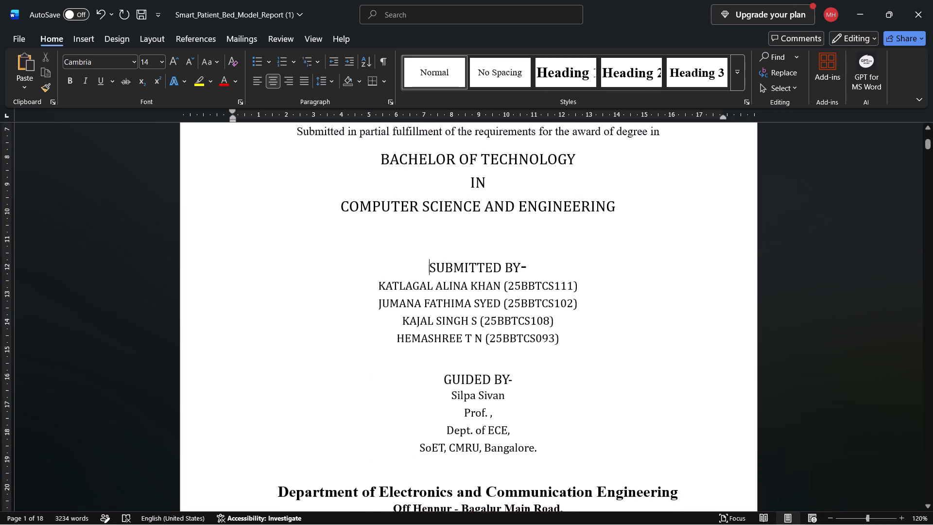
scroll(480, 370, up, 1)
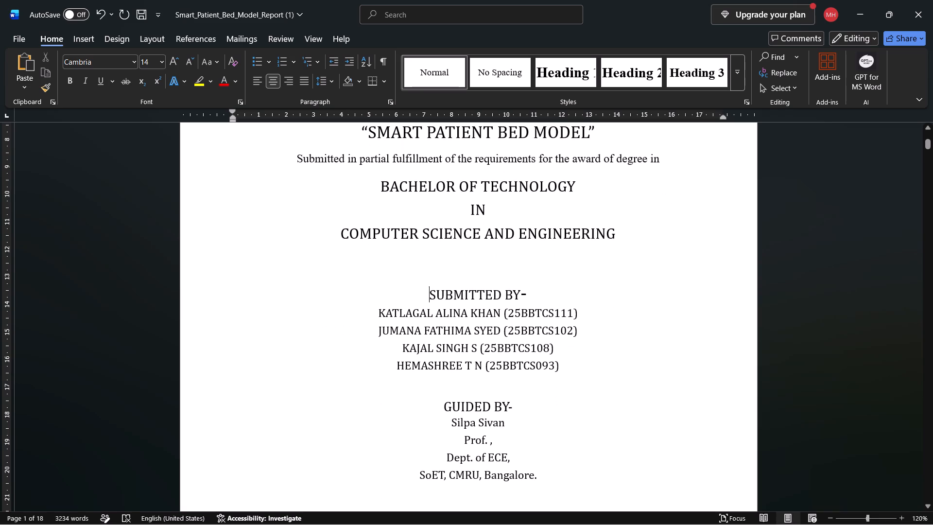
scroll(480, 370, up, 3)
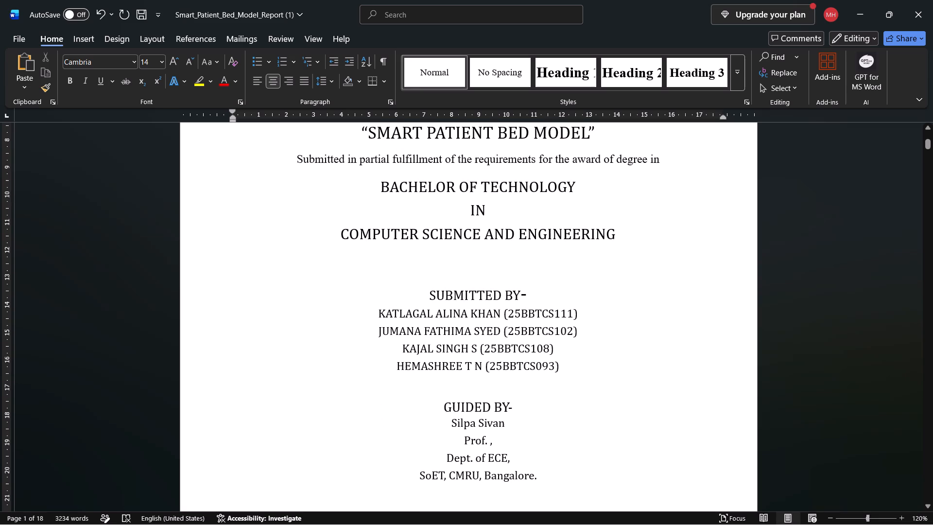
scroll(480, 370, up, 2)
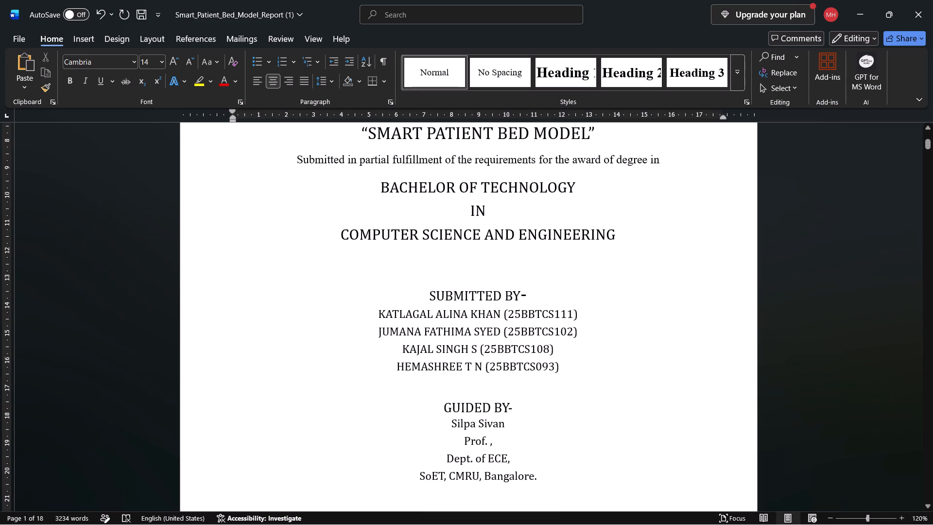
scroll(480, 370, up, 4)
Replace "Prof." under GUIDED BY on the cover page with "P & Assistant professor", keeping the comma after it.
scroll(480, 370, down, 1)
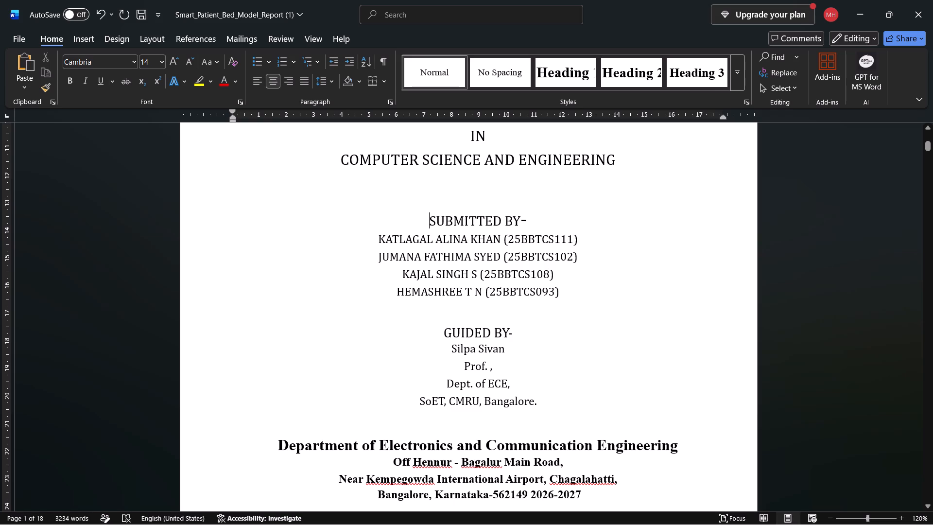
click(486, 368)
key(BackSpace)
key(BackSpace)
key(BackSpace)
key(BackSpace)
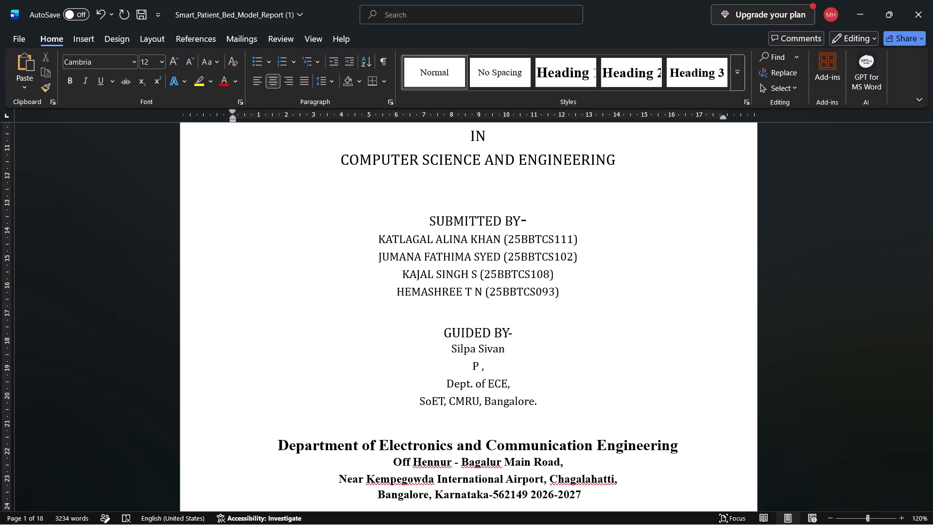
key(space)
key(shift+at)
key(BackSpace)
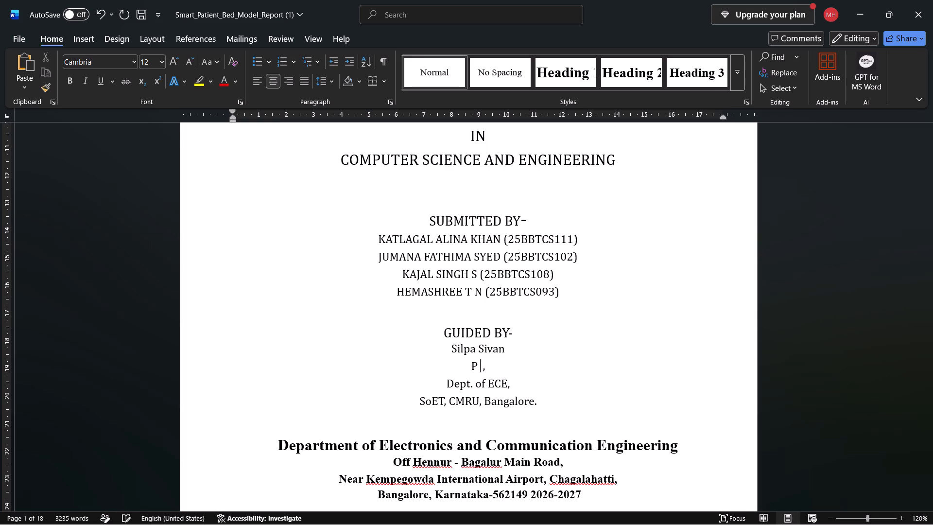
key(shift+ampersand)
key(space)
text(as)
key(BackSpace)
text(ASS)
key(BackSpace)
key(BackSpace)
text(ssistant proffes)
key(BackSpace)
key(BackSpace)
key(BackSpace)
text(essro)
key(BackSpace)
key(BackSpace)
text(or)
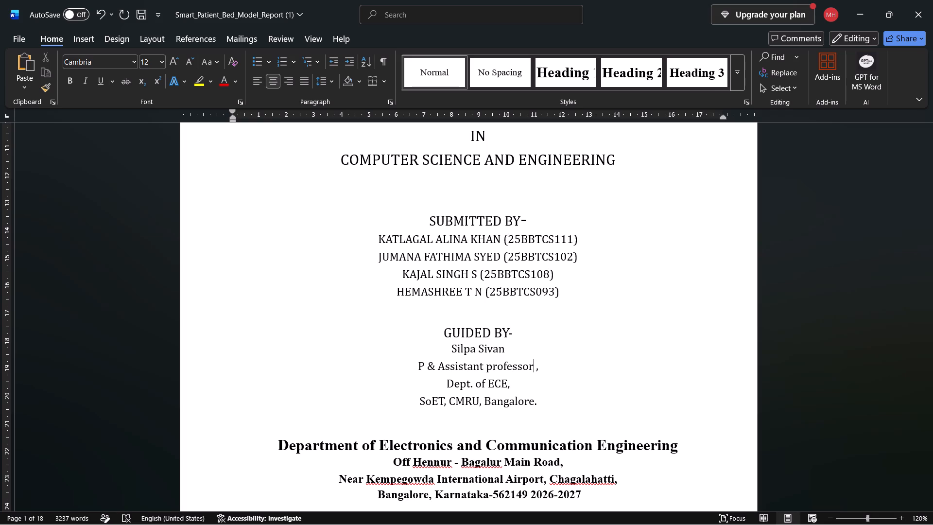
Add a colon and the guide's name after Guide Name on the certificate page, spelled as on the cover page.
scroll(505, 357, down, 3)
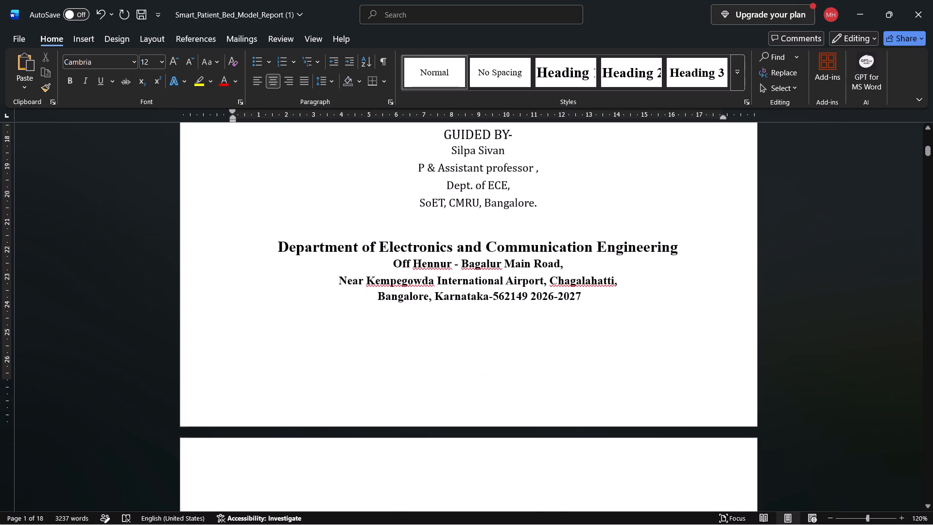
scroll(505, 357, down, 3)
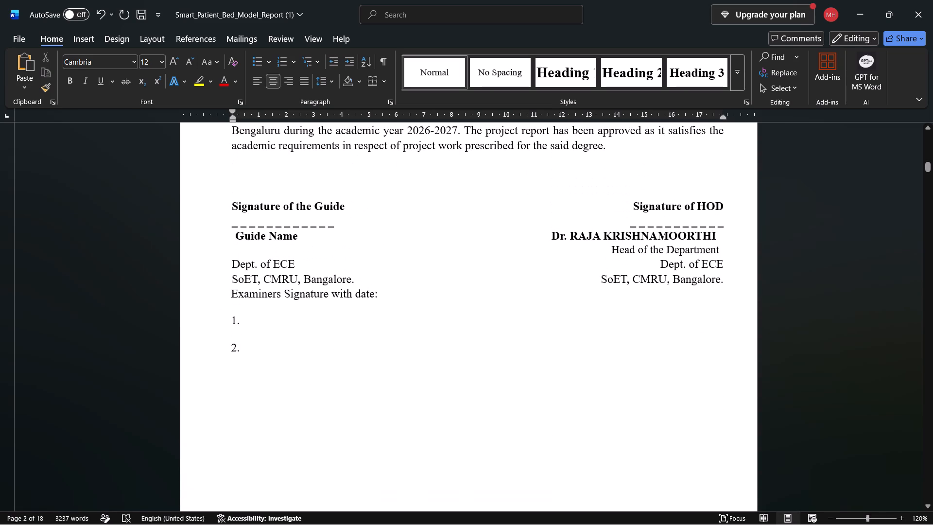
scroll(505, 357, up, 2)
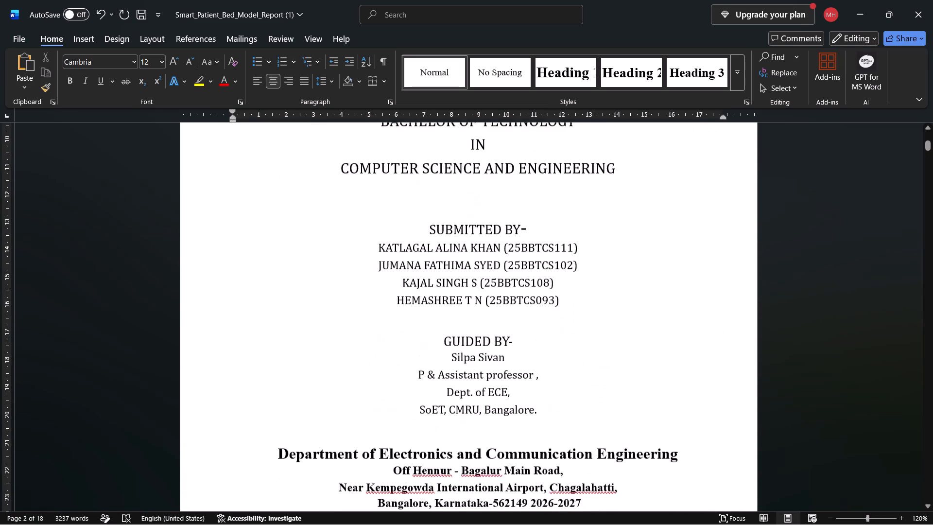
scroll(505, 357, down, 2)
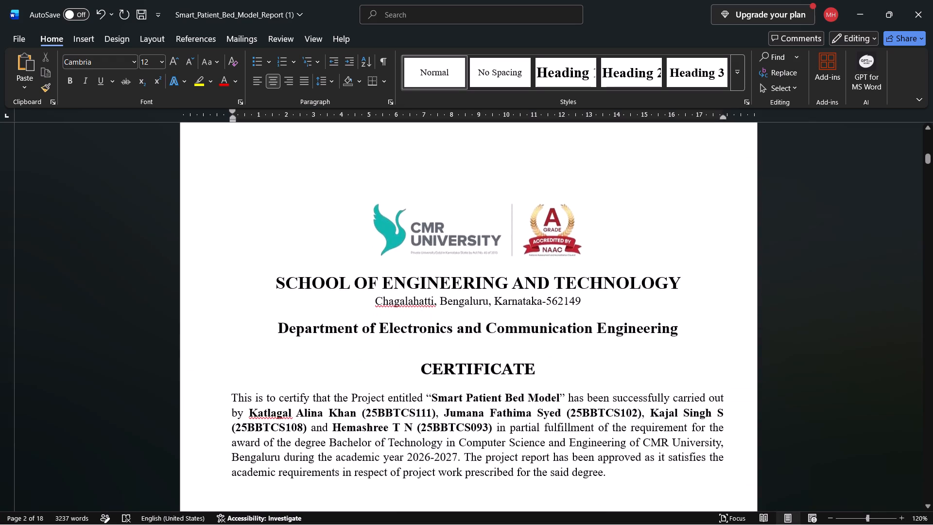
scroll(505, 357, down, 1)
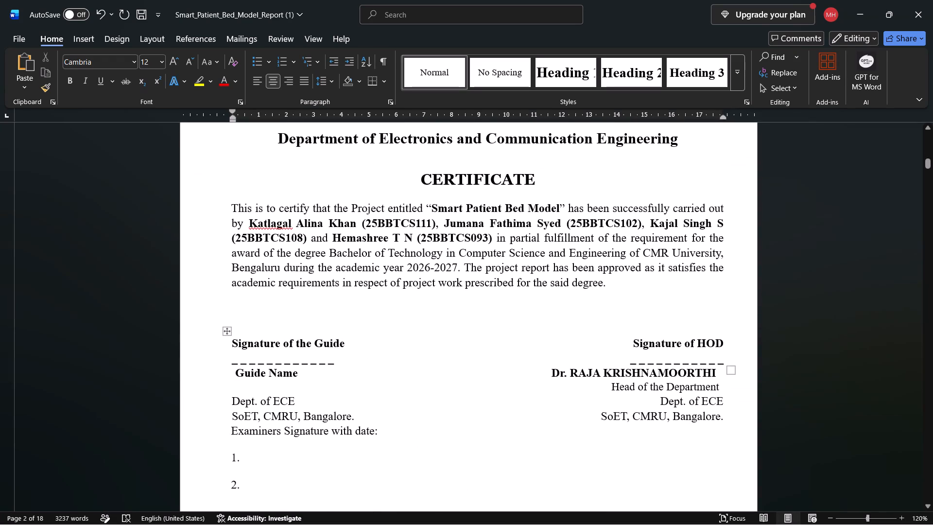
click(365, 379)
click(301, 373)
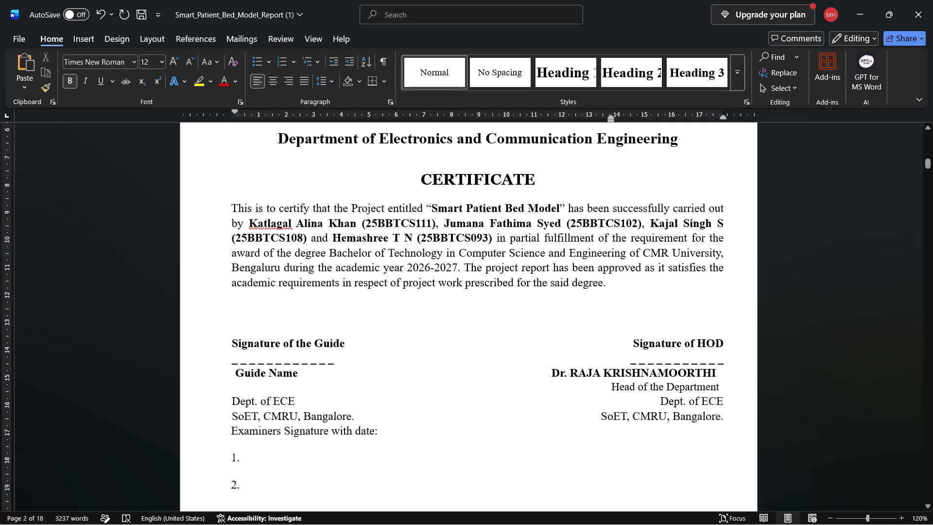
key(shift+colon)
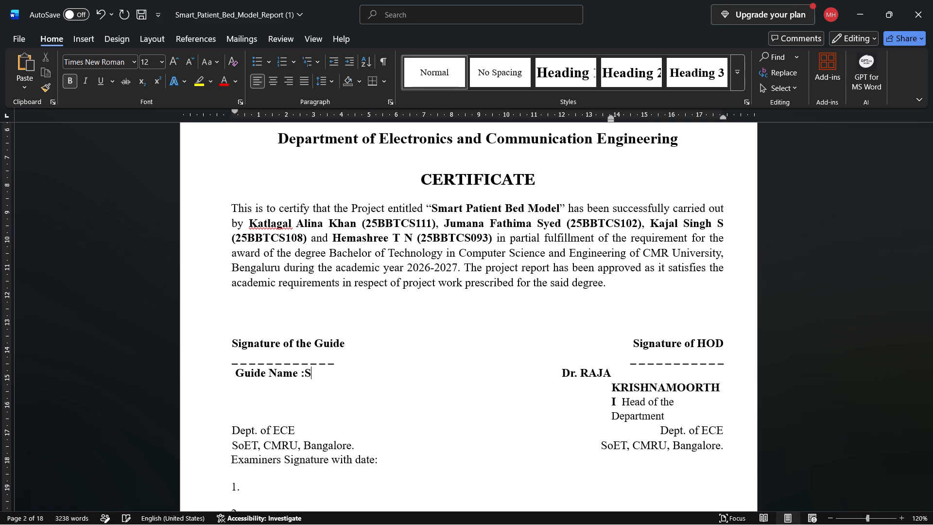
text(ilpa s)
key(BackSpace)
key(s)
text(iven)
scroll(301, 373, up, 3)
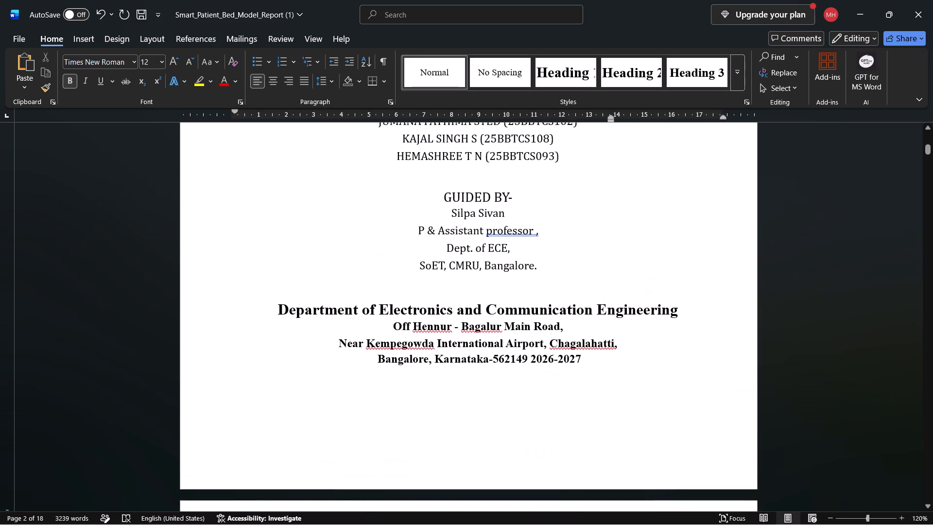
scroll(301, 373, down, 2)
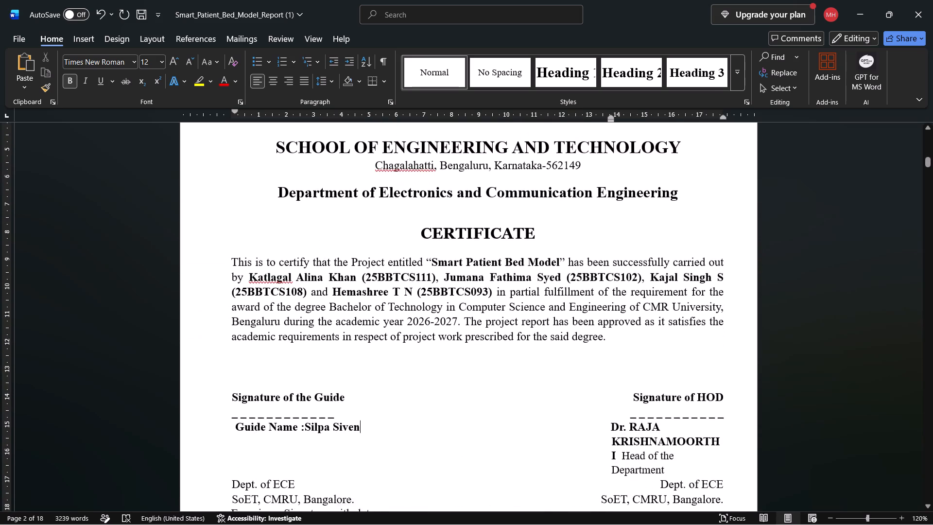
key(BackSpace)
key(BackSpace)
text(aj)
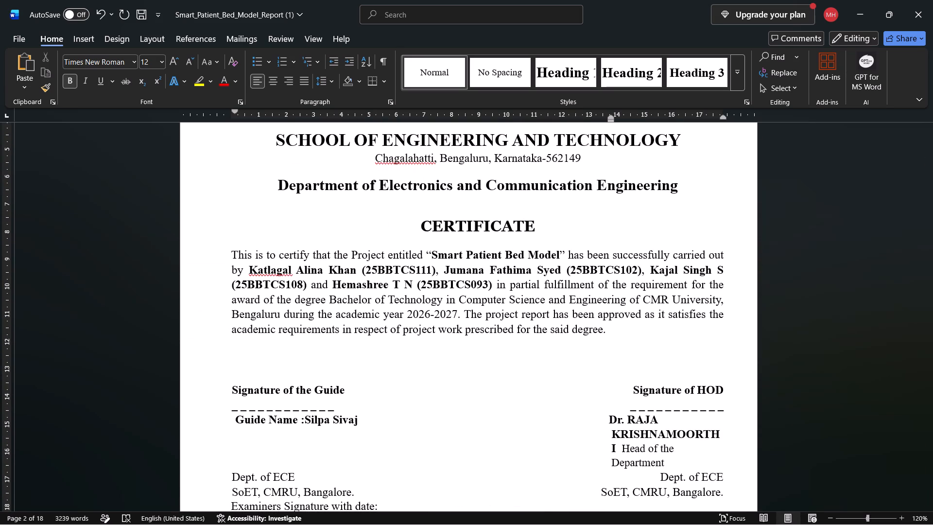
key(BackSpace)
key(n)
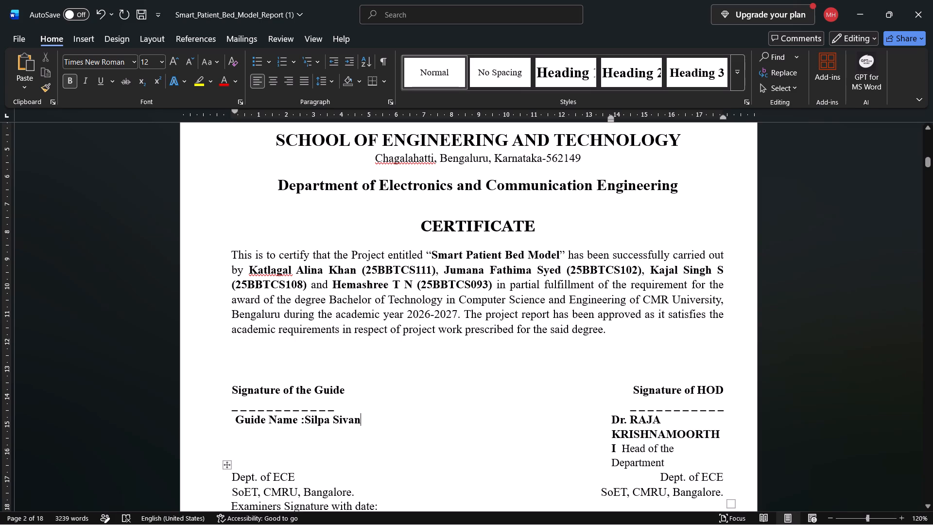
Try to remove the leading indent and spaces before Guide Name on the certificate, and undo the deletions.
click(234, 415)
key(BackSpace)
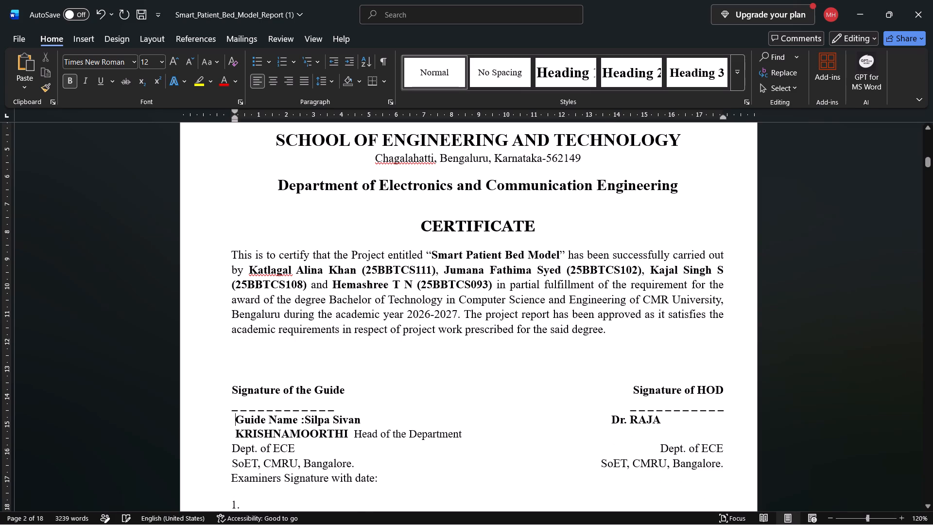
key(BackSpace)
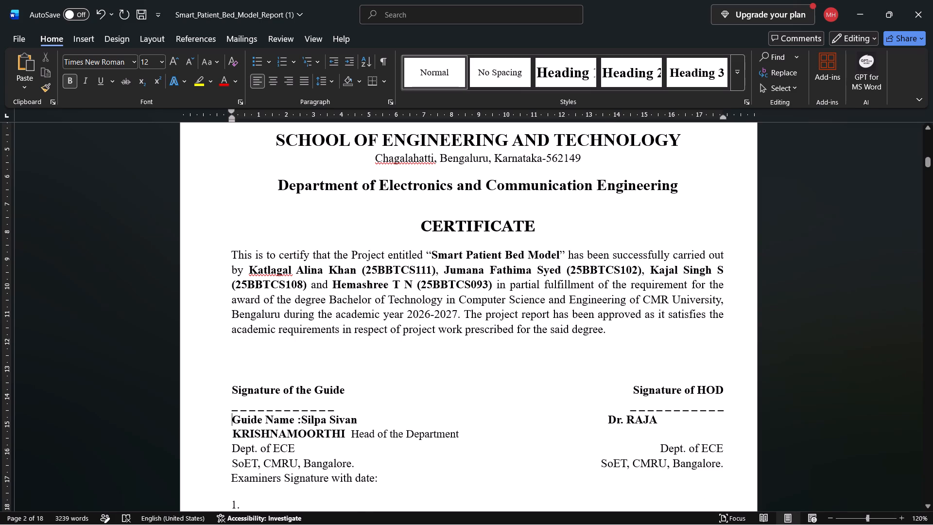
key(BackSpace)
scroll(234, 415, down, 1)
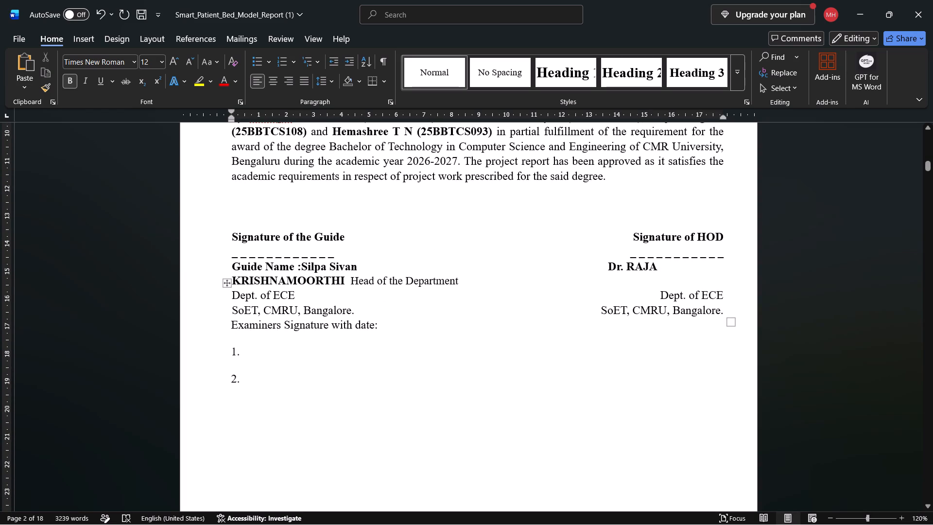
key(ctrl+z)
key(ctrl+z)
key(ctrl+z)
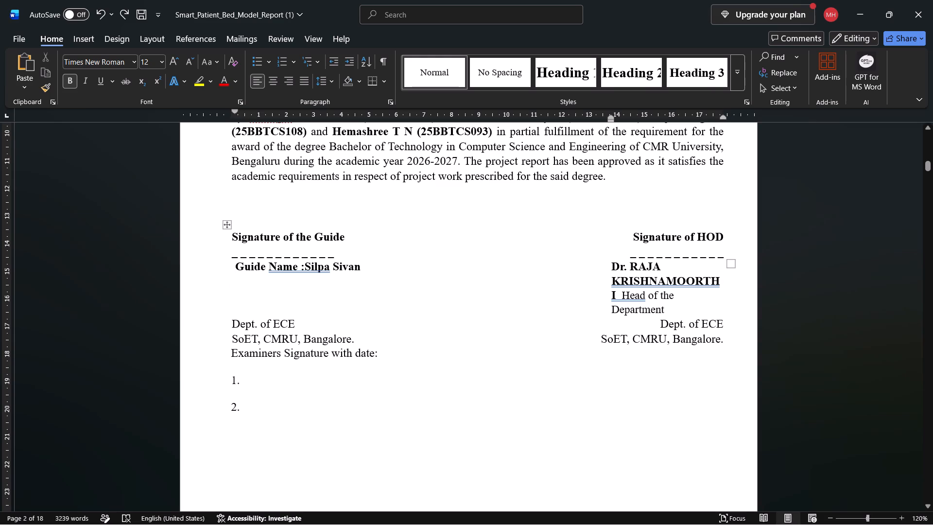
Insert two blank lines under the dashed signature lines in the certificate's signature table.
click(379, 256)
key(Return)
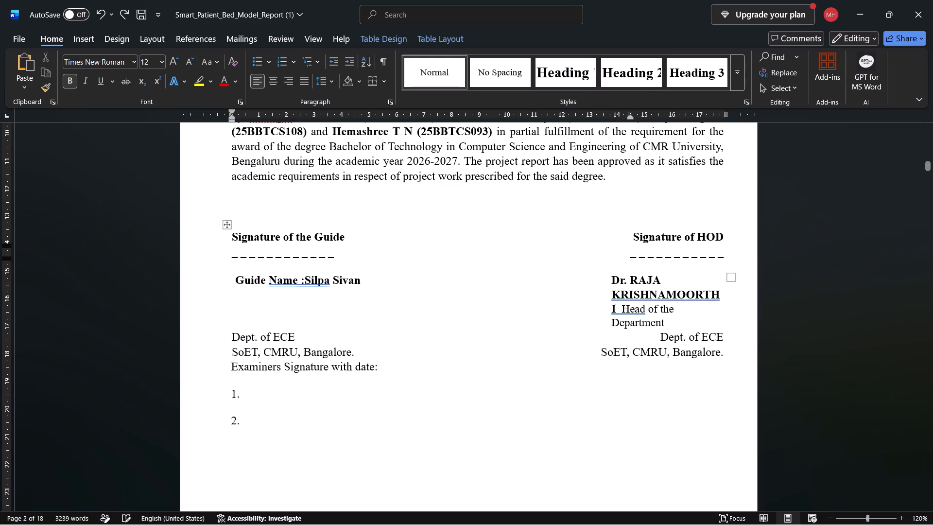
key(Return)
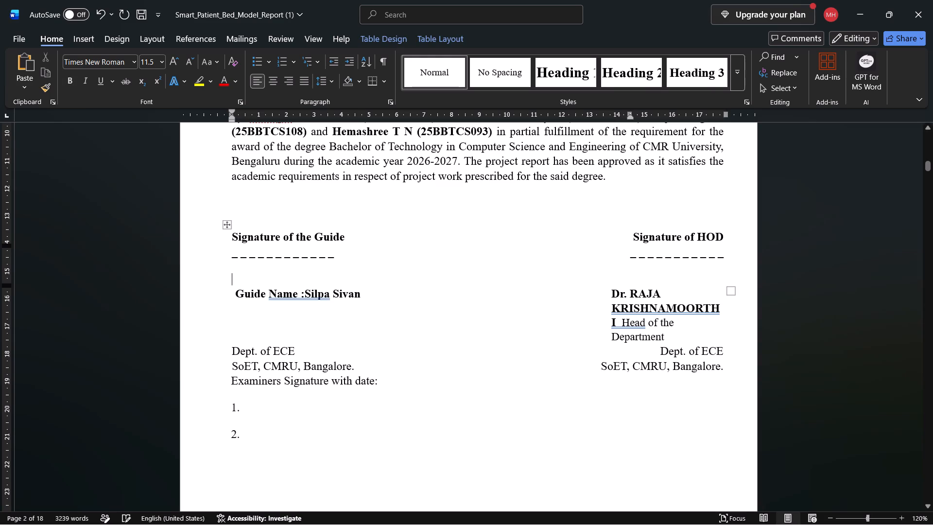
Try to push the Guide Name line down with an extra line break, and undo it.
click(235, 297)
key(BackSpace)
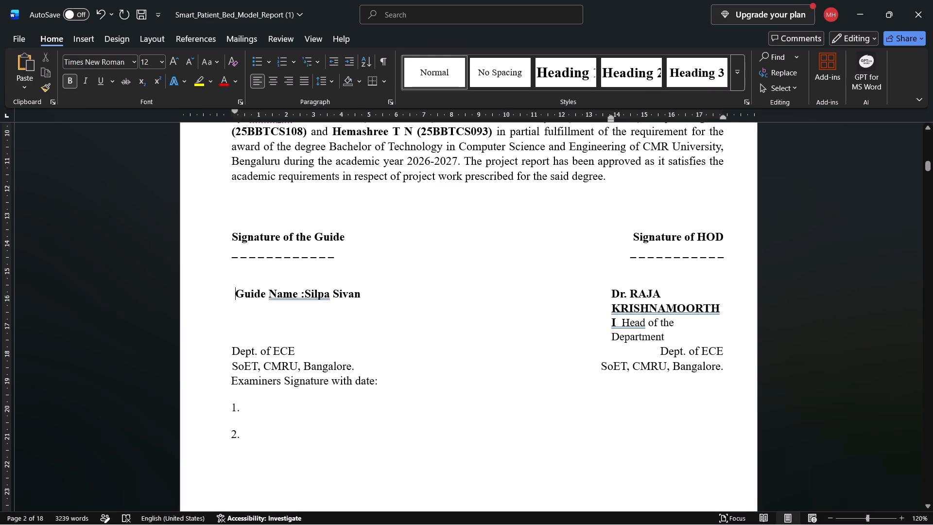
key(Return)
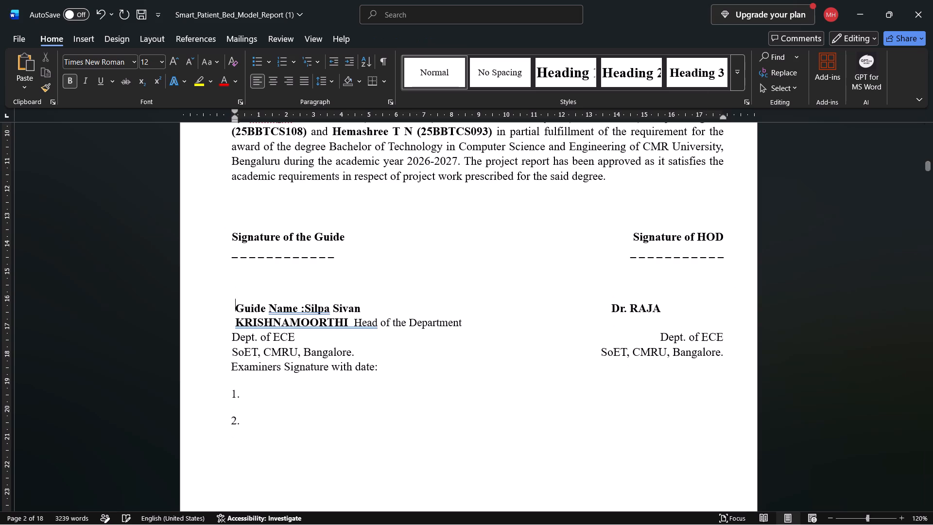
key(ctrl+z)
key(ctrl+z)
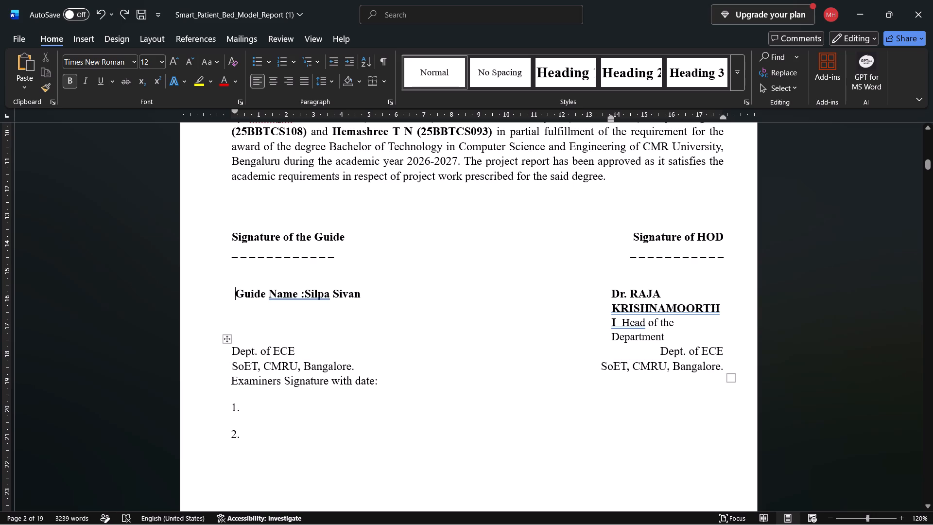
Insert two blank lines above Examiners Signature with date on the certificate page.
click(227, 386)
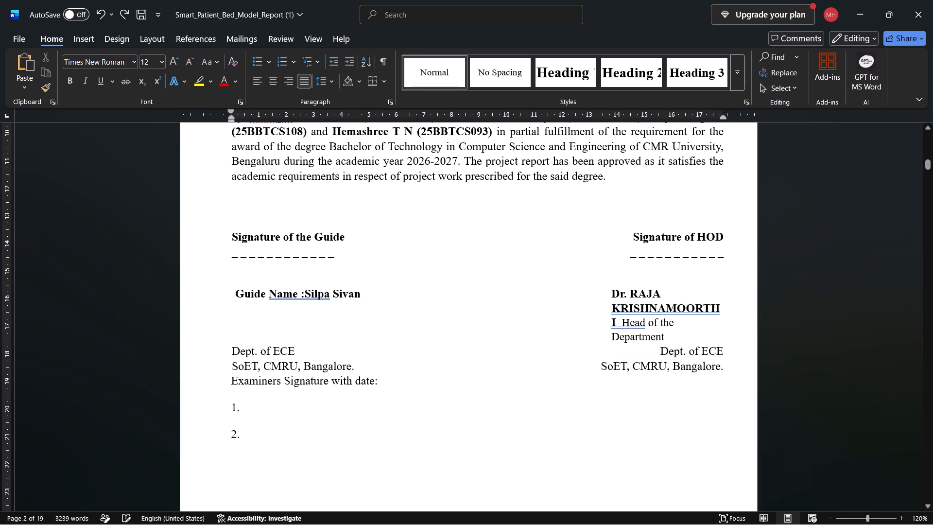
key(Return)
scroll(227, 386, down, 1)
key(Return)
Shift Dept. of ECE in the HOD block so it starts in line with SoET, CMRU, Bangalore below it.
scroll(227, 386, up, 1)
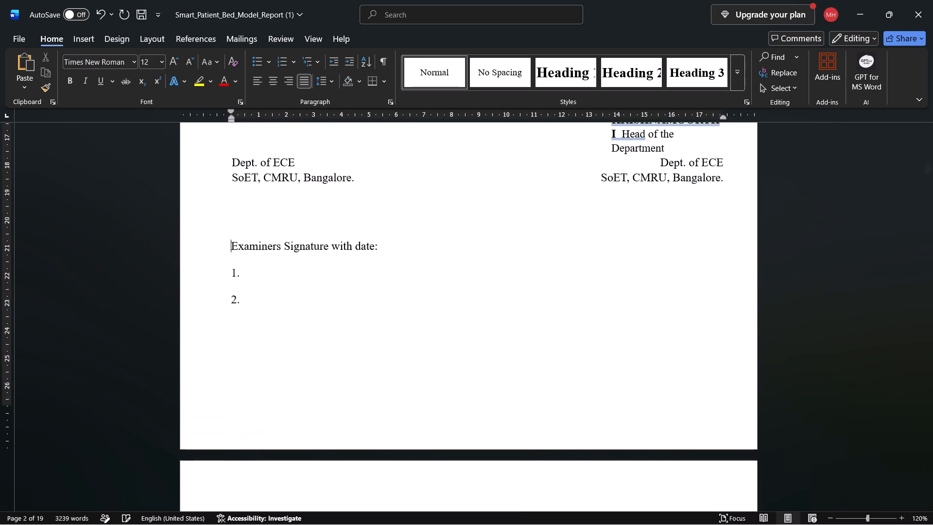
scroll(227, 386, up, 1)
click(586, 314)
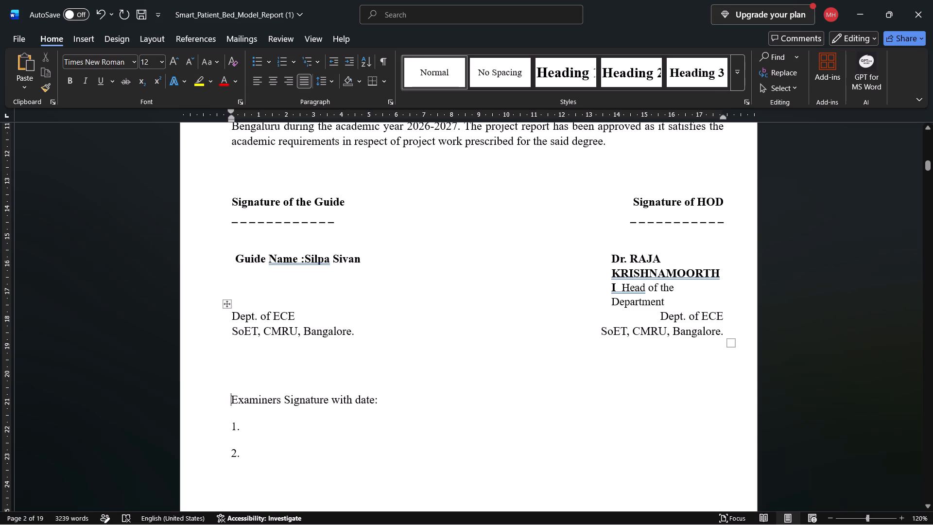
key(BackSpace)
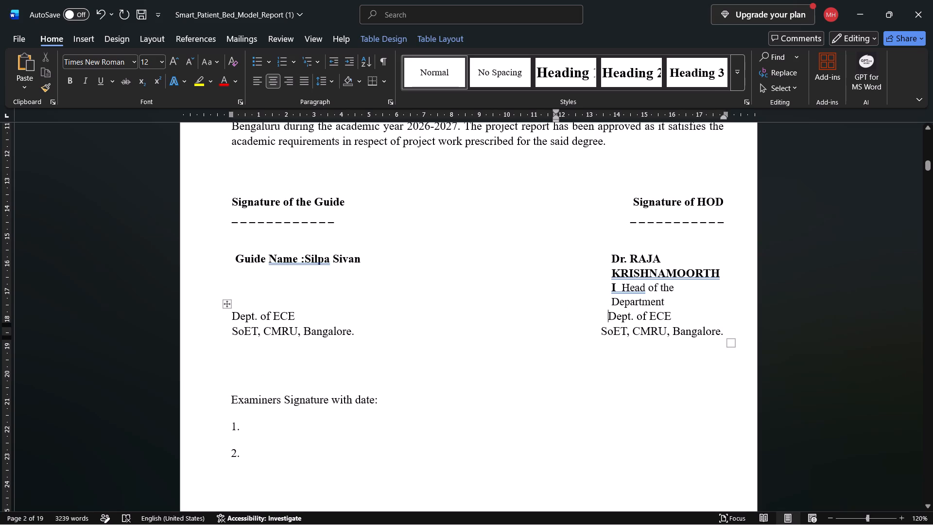
key(BackSpace)
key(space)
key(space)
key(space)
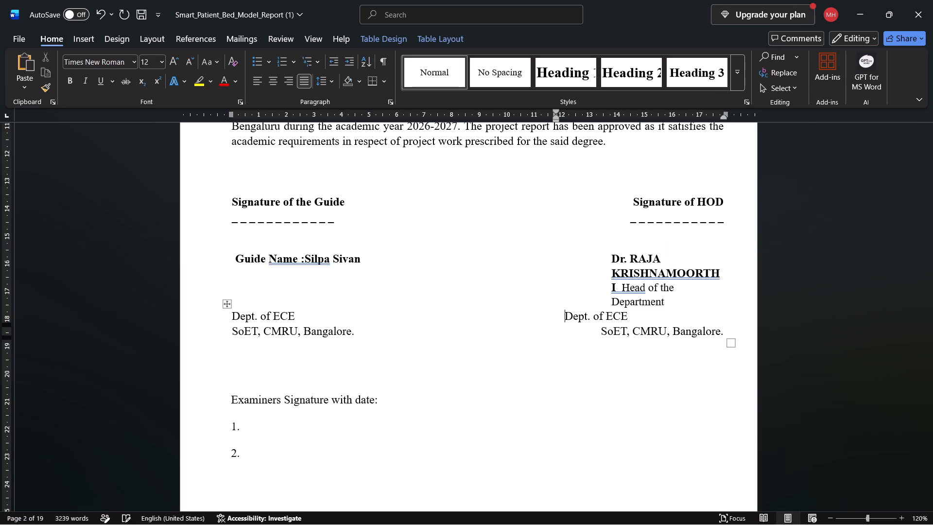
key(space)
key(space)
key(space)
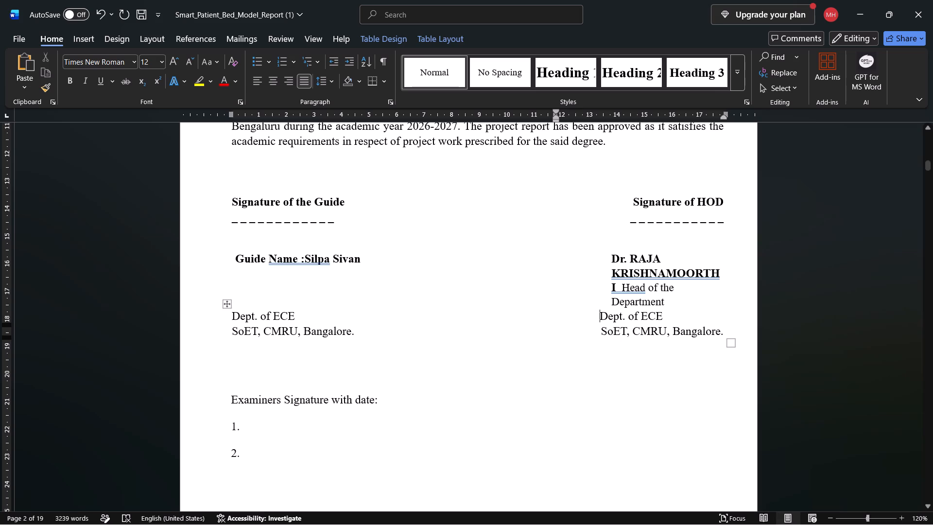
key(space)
key(BackSpace)
Delete extra spaces before the HOD's name on the certificate so the whole name fits on one line.
click(607, 259)
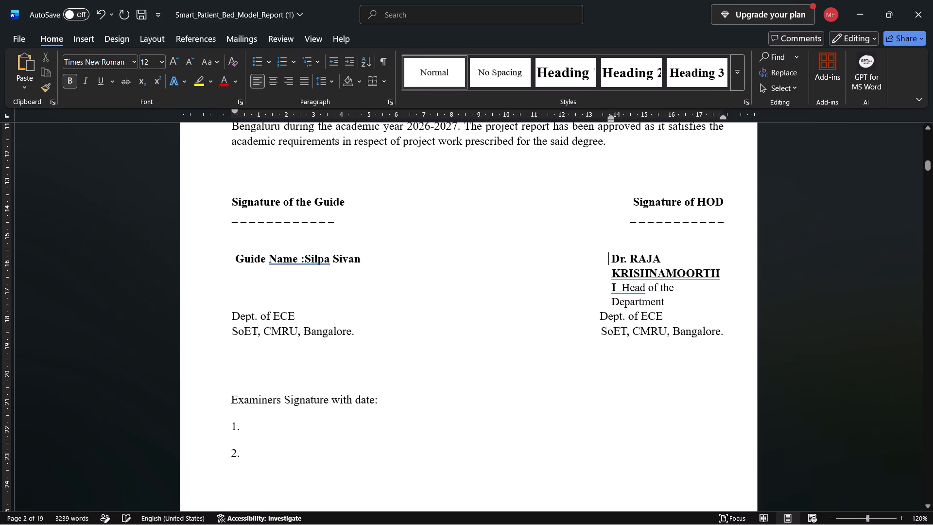
key(BackSpace)
key(BackSpace)
key(BackSpace)
key(BackSpace)
key(BackSpace)
key(BackSpace)
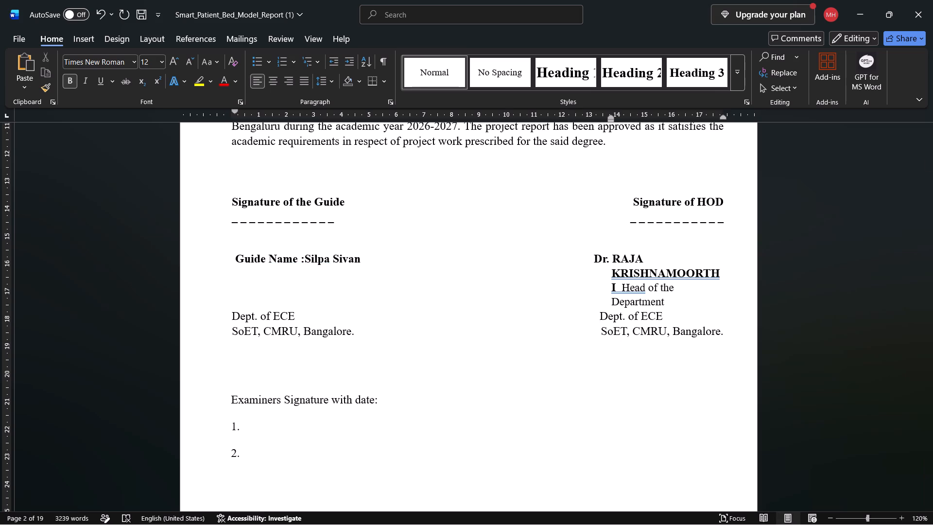
click(608, 276)
key(BackSpace)
key(ctrl+z)
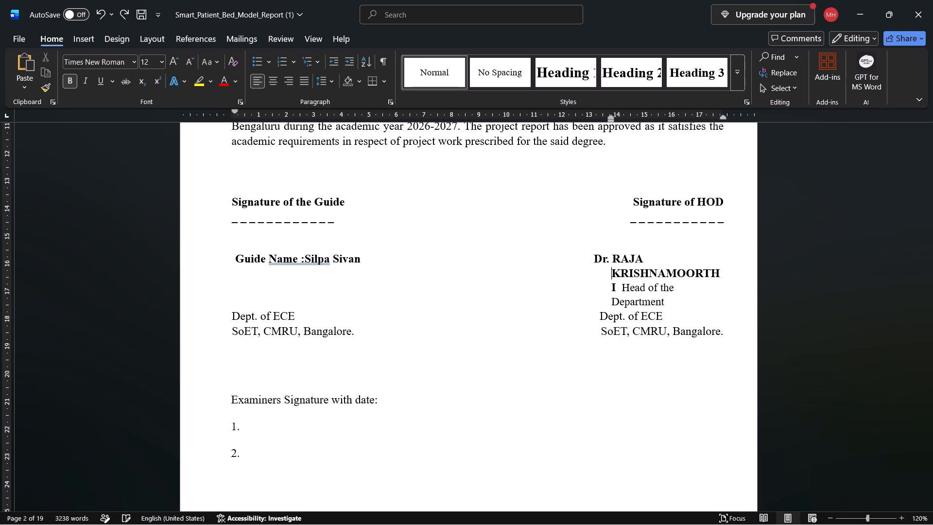
Keep a single space between the HOD's first name and surname, and delete seven leading spaces before Dr. to shift the name back.
key(BackSpace)
click(608, 276)
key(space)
click(585, 253)
key(BackSpace)
key(BackSpace)
key(BackSpace)
key(BackSpace)
key(BackSpace)
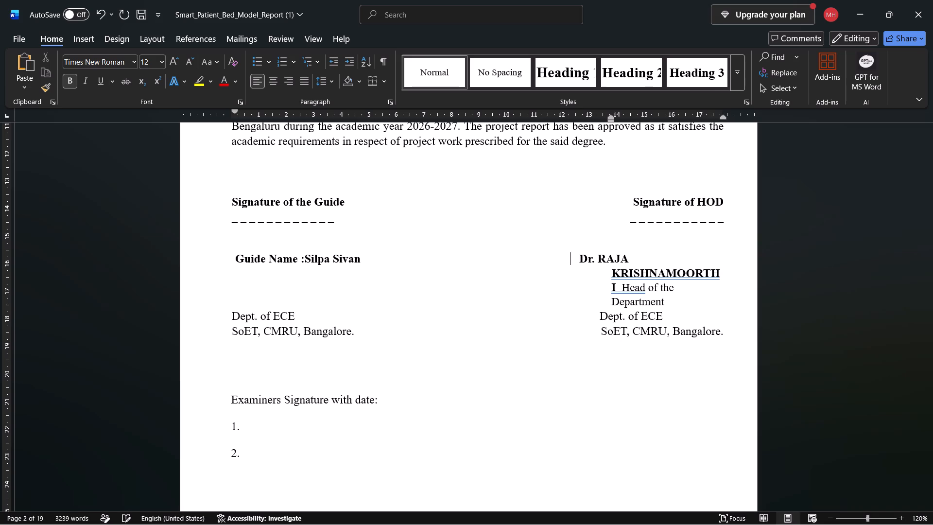
key(BackSpace)
key(BackSpace)
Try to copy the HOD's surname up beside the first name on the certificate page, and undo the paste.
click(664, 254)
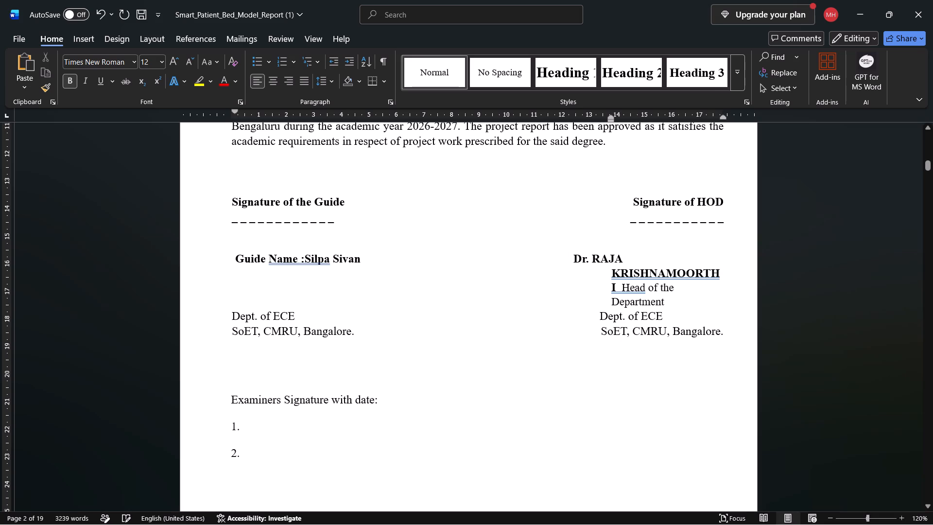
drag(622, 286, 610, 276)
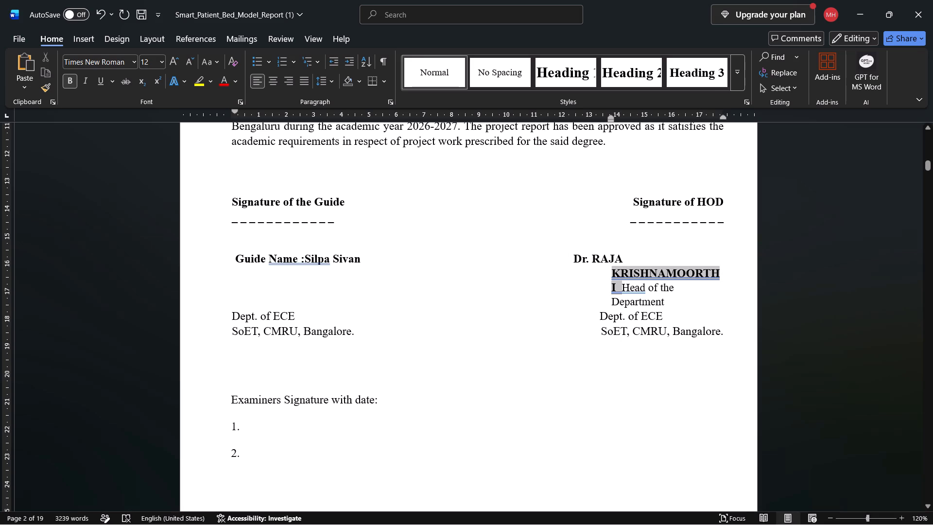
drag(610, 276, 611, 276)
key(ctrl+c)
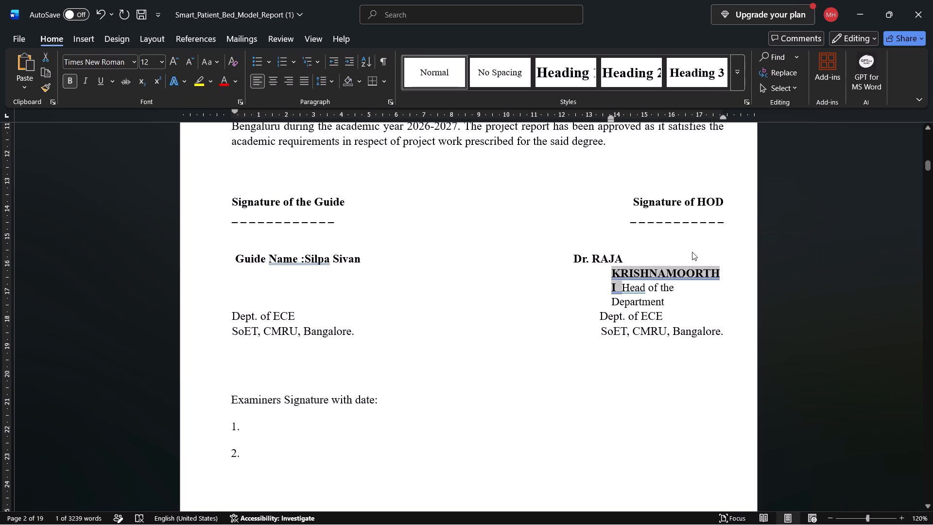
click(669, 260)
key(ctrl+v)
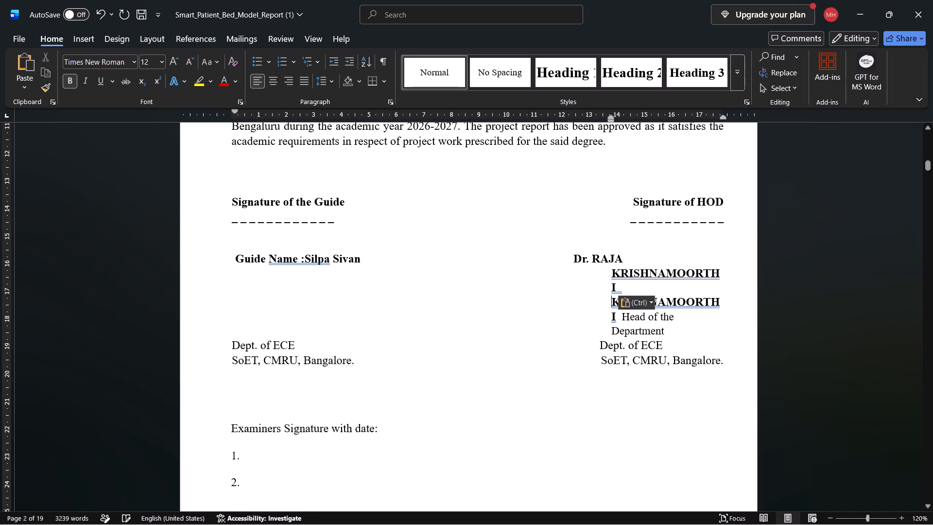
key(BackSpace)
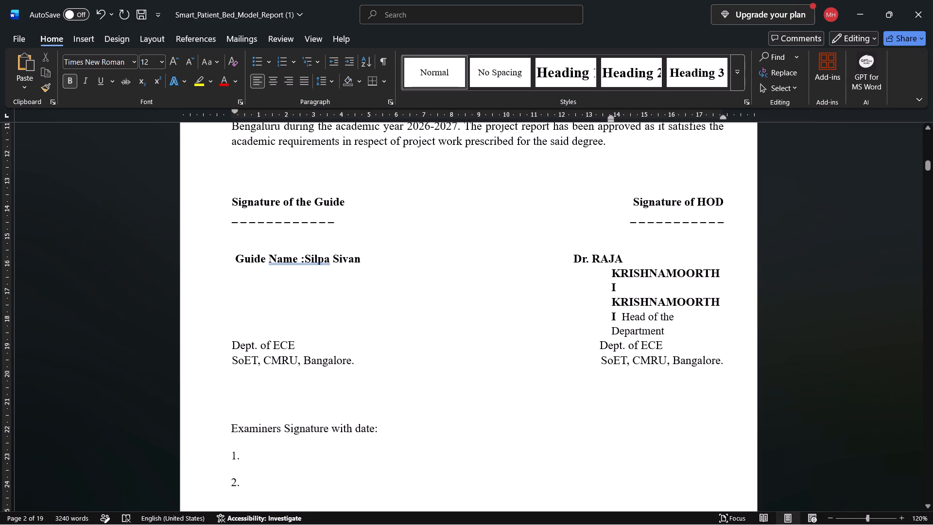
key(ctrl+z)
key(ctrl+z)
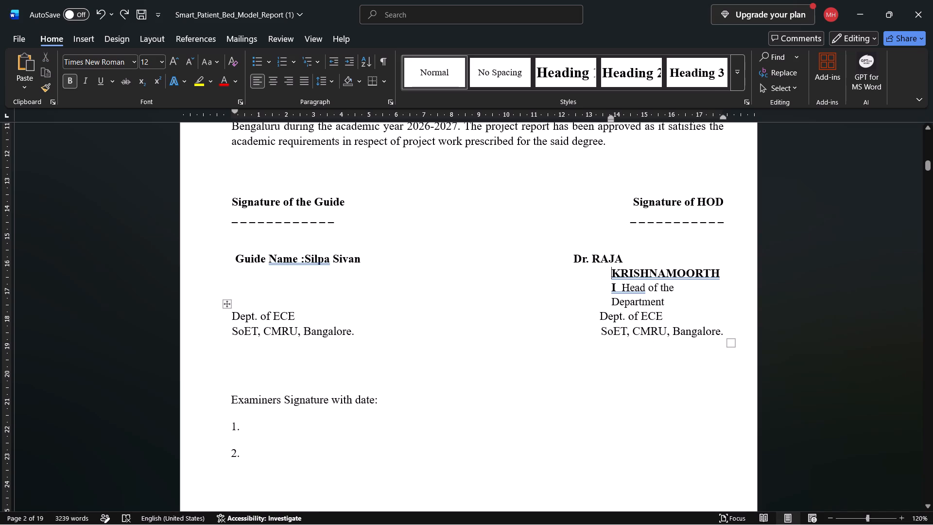
Delete five more leading spaces before Dr. so the HOD's whole name fits on one line, with Head of the Department below it.
click(623, 257)
click(568, 263)
key(BackSpace)
key(BackSpace)
key(BackSpace)
key(BackSpace)
key(BackSpace)
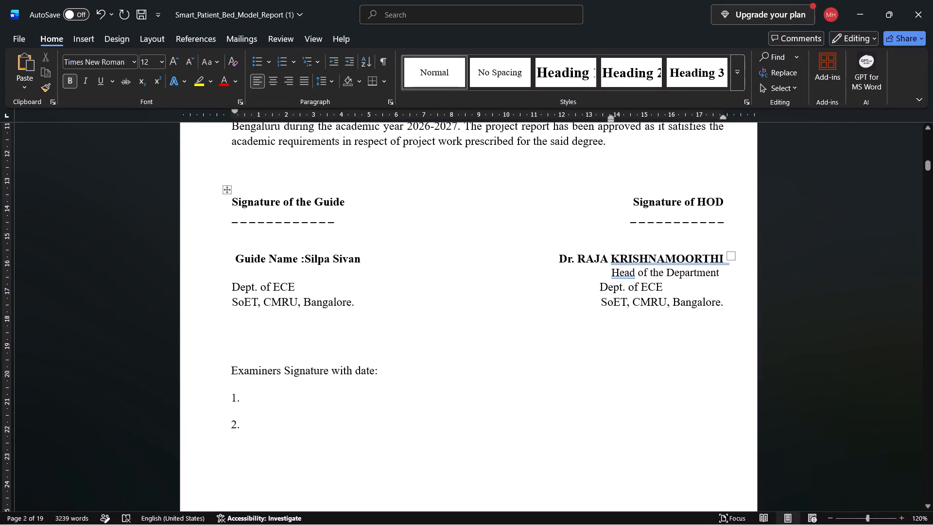
Widen the table holding the Signature of the Guide and Signature of HOD headings slightly toward the page's outer edge.
drag(733, 252, 747, 251)
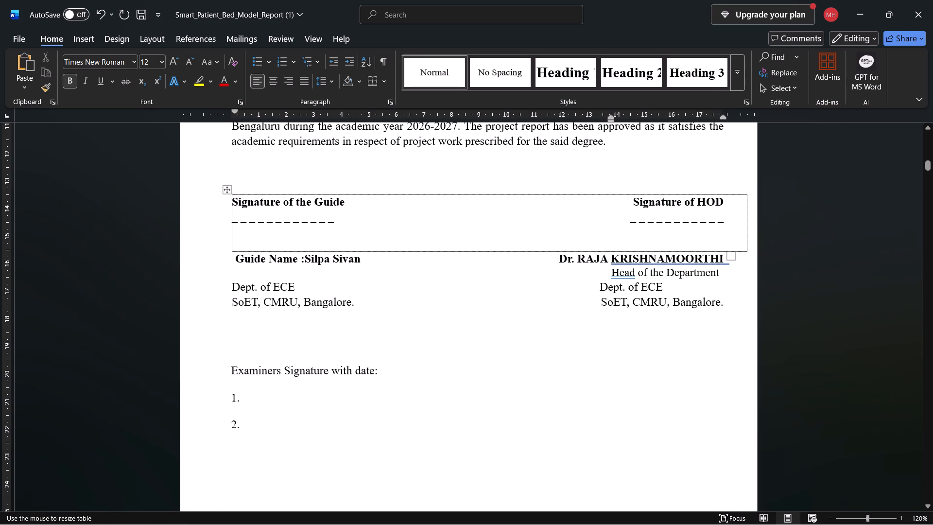
Resize the certificate's signature table, bringing its outer edge back near the body text margin and reducing its height slightly.
drag(747, 251, 746, 241)
click(725, 237)
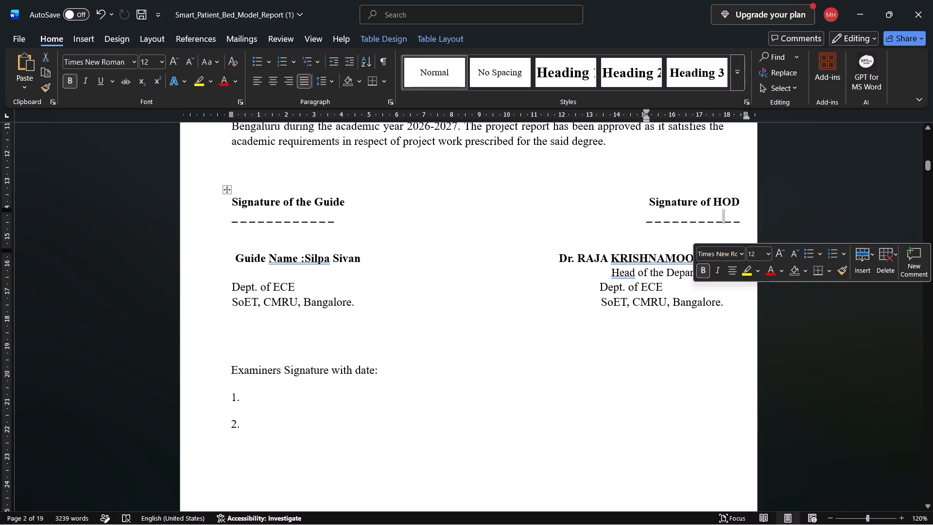
click(757, 218)
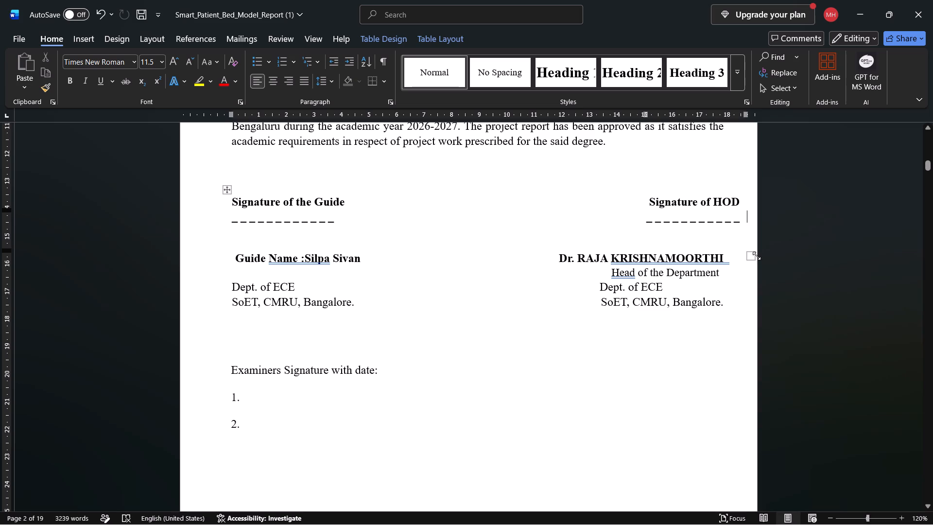
drag(753, 254, 731, 247)
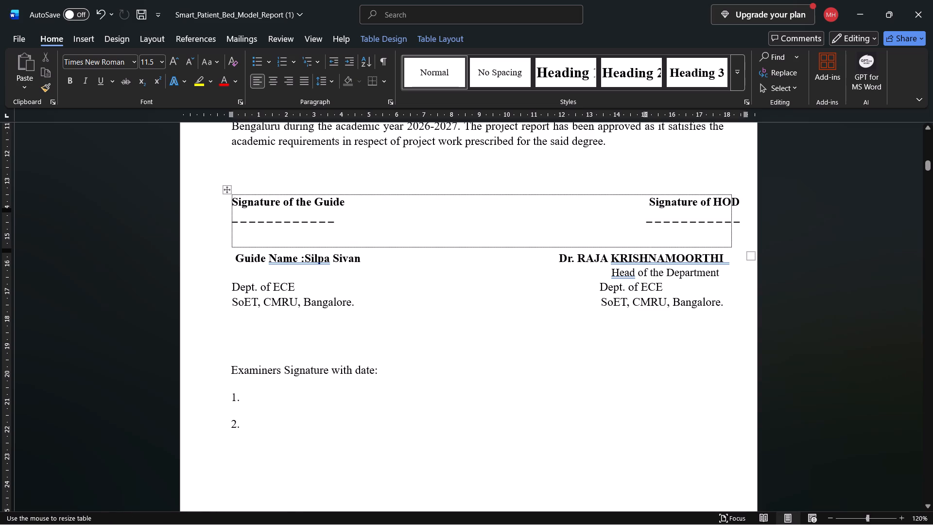
Narrow the certificate's signature table so Signature of HOD and its dashed line end within the body text margin.
drag(731, 247, 719, 242)
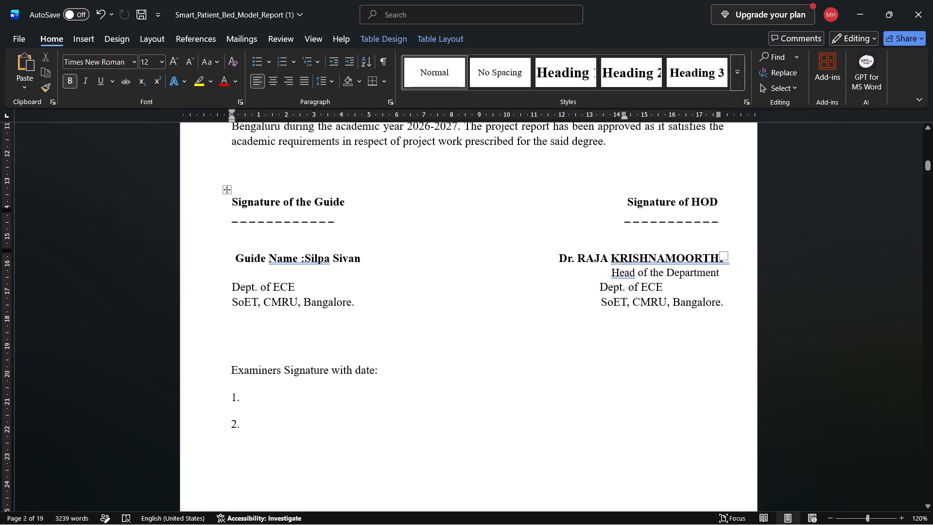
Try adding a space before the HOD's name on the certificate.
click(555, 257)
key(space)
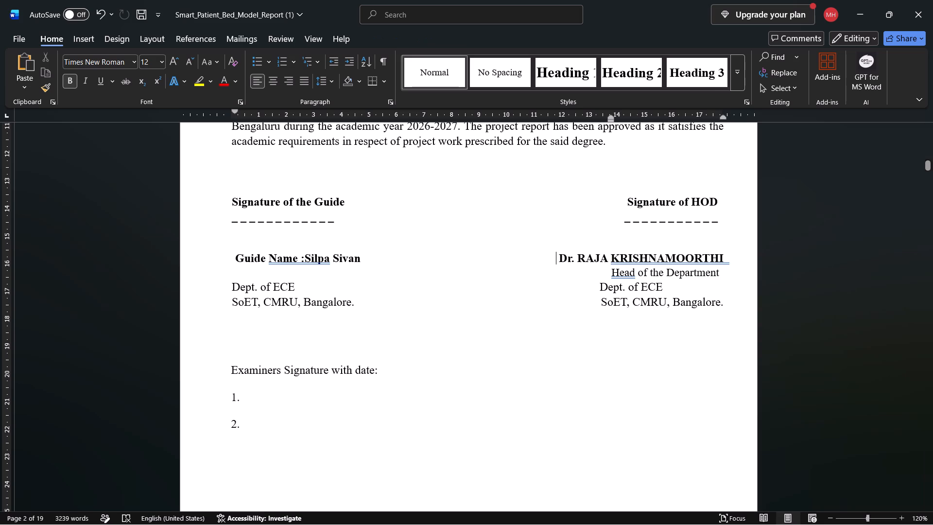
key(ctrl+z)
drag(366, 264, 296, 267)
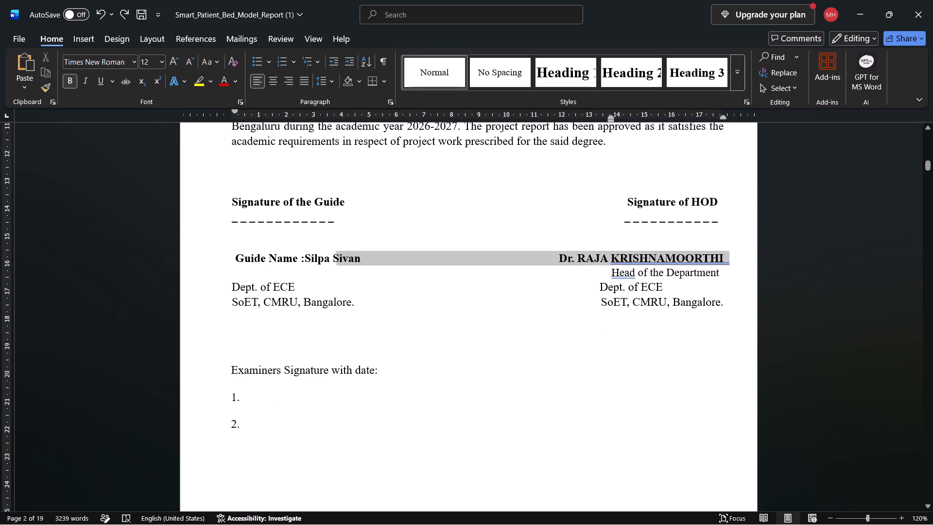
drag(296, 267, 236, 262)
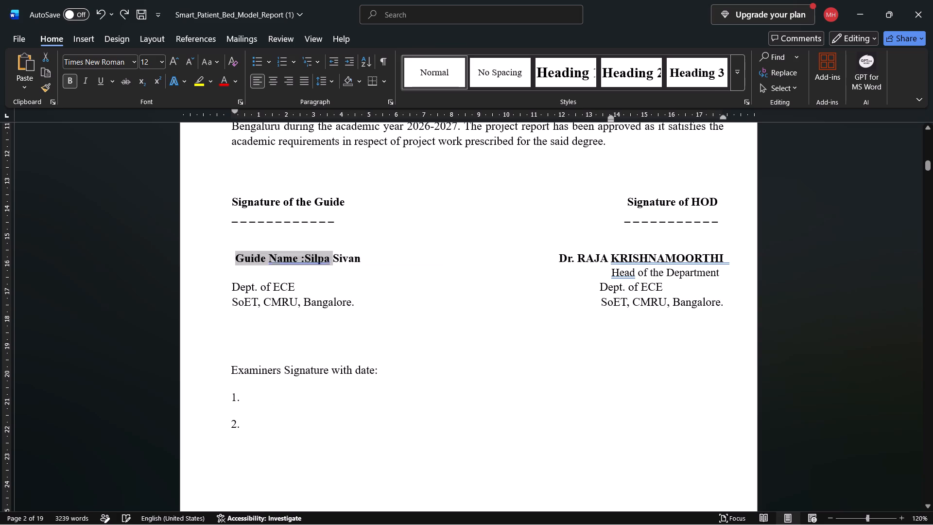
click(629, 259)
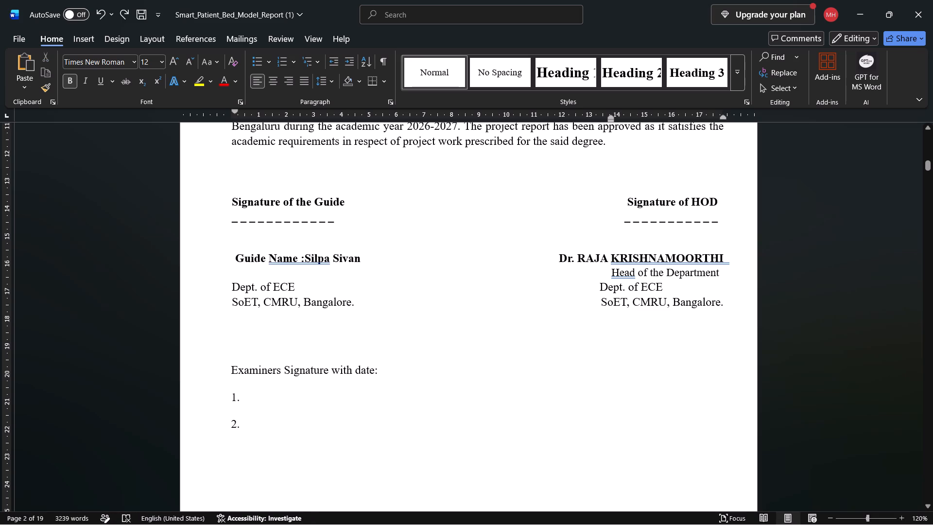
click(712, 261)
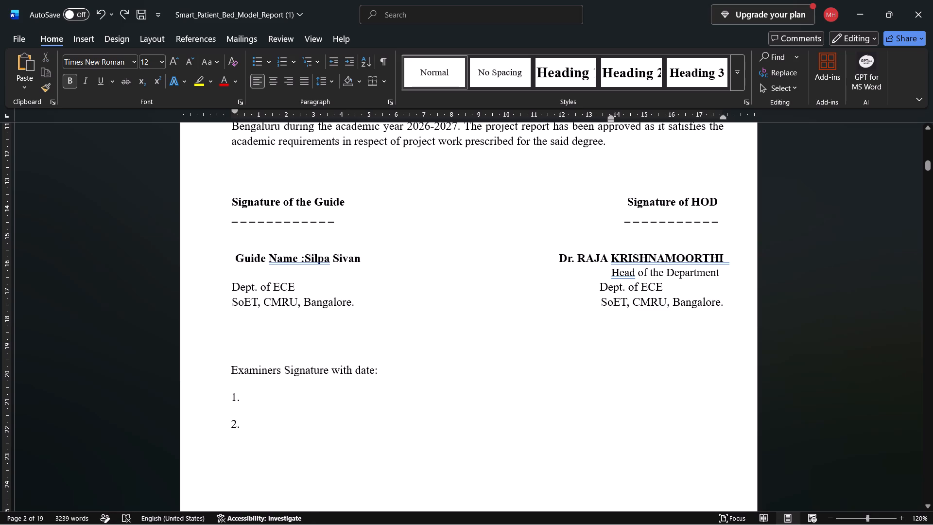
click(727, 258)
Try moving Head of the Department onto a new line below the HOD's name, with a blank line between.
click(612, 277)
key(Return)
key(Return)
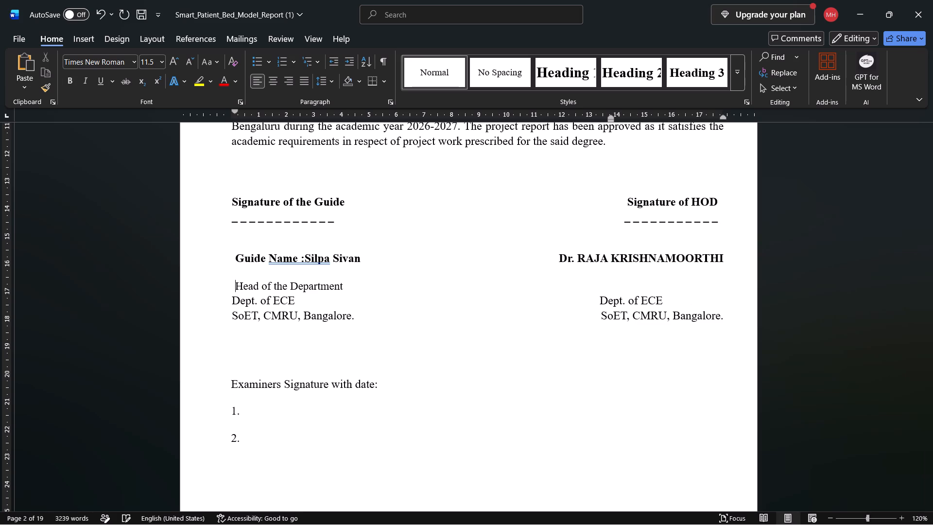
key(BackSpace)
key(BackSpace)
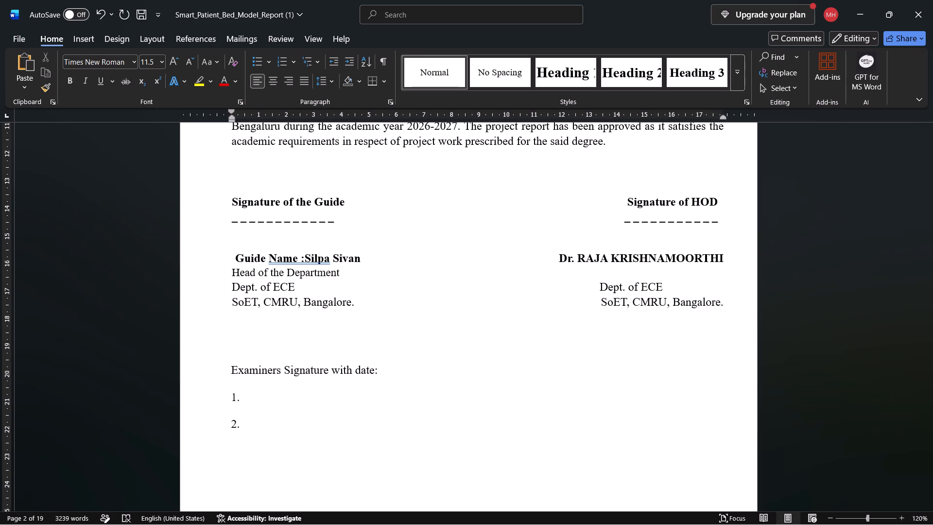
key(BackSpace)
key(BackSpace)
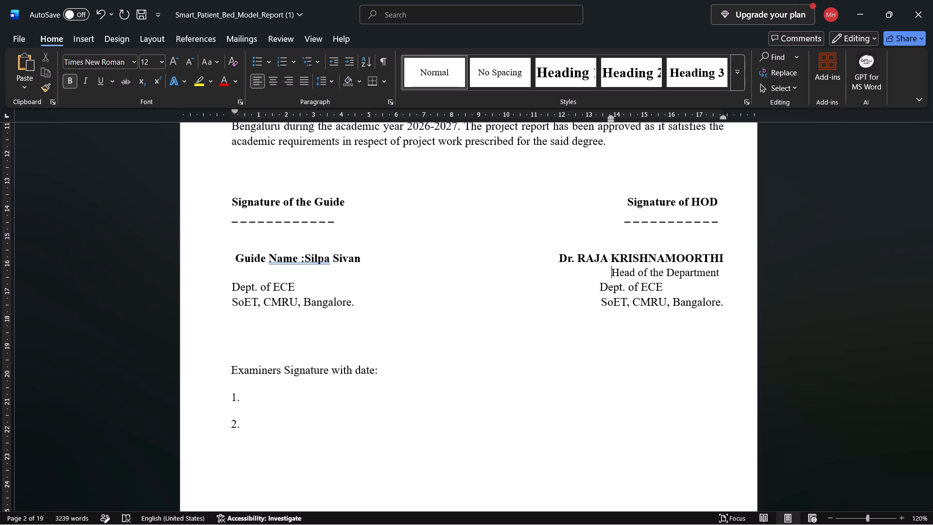
Put Head of the Department on its own line after a blank line, spaced across to sit above the HOD block's Dept. of ECE.
key(Return)
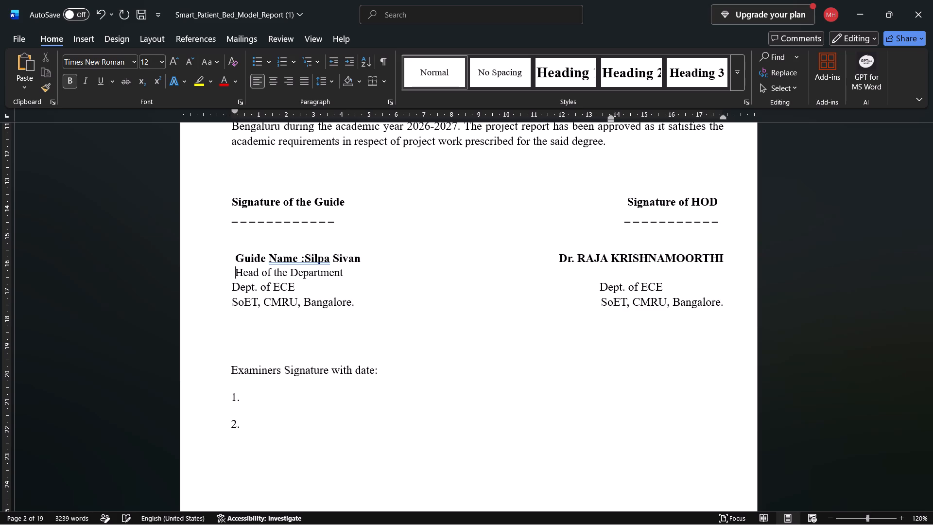
key(BackSpace)
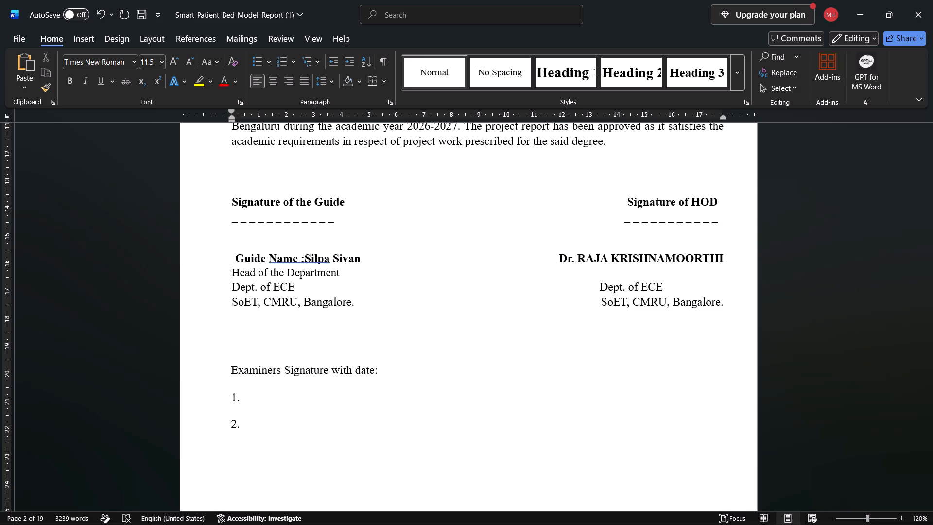
key(Return)
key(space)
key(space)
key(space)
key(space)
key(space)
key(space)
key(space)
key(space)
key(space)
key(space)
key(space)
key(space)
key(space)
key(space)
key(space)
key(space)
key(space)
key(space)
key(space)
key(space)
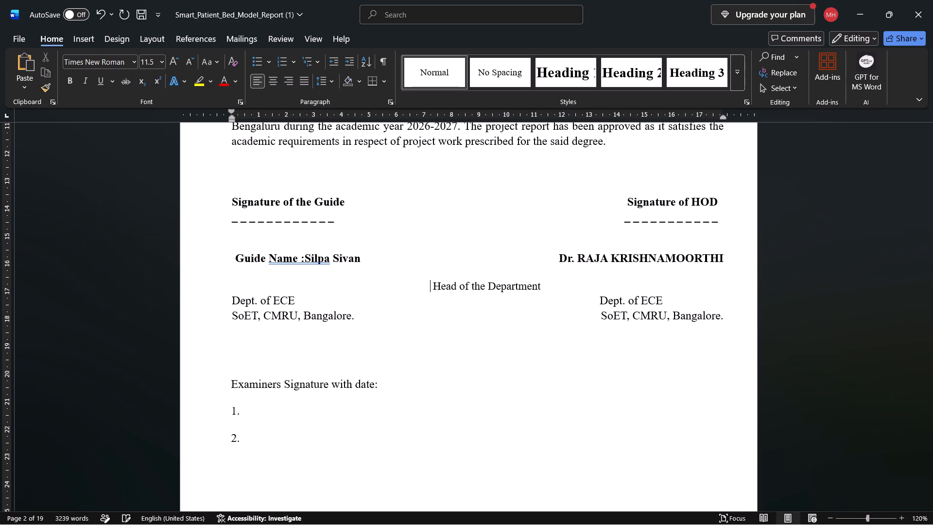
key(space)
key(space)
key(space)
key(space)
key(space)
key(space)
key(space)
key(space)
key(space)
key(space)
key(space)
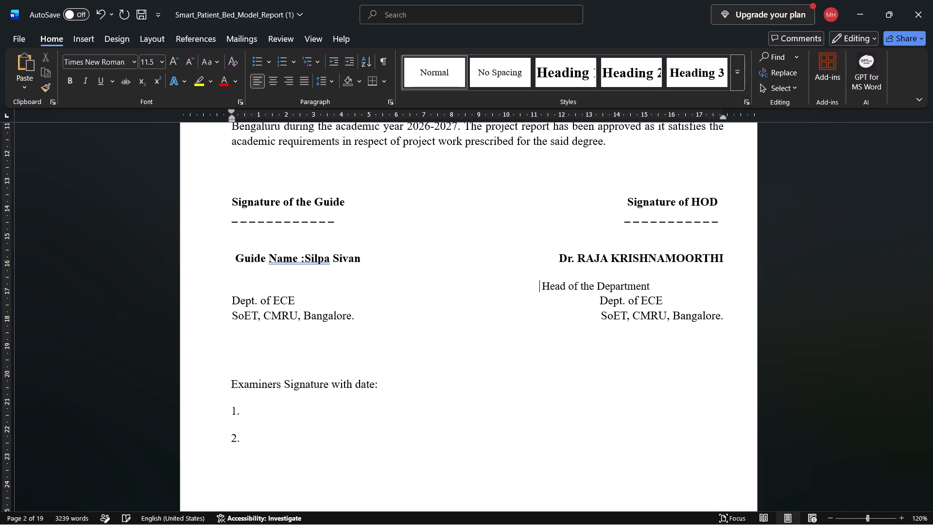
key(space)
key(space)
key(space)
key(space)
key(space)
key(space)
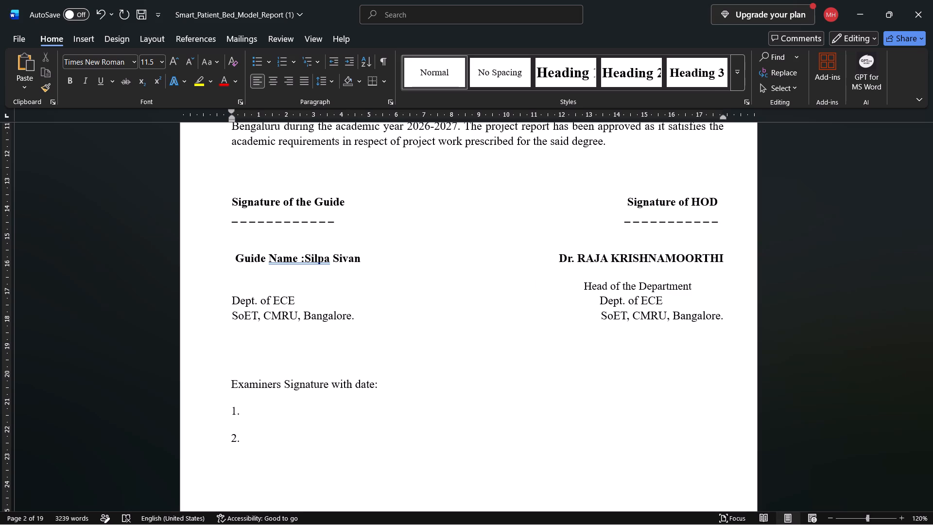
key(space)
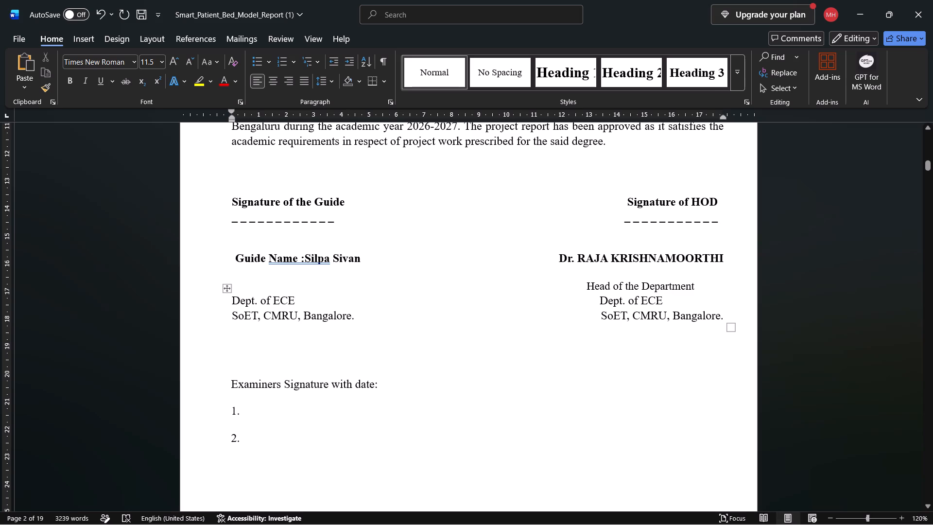
Adjust the spacing before Dept. of ECE and SoET, CMRU, Bangalore. in the HOD block so both lines are roughly centred together.
click(592, 300)
key(BackSpace)
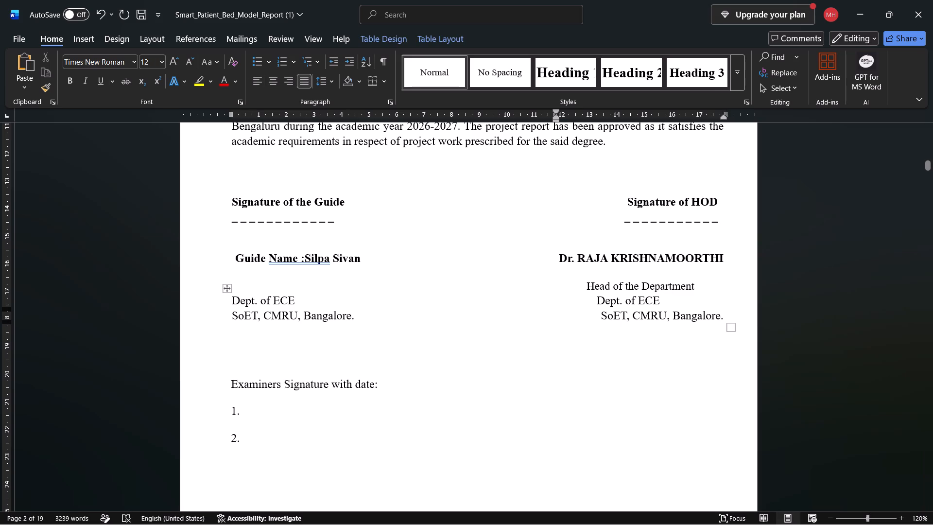
key(Down)
key(BackSpace)
key(BackSpace)
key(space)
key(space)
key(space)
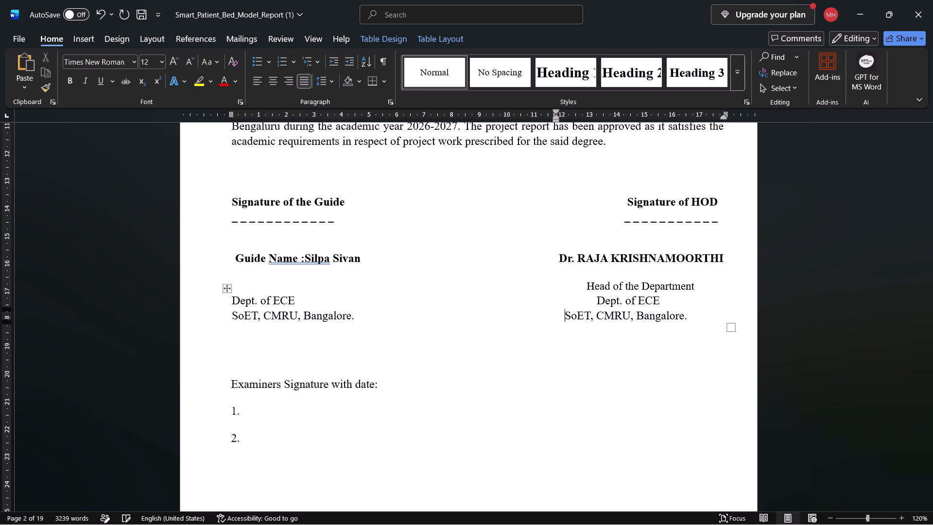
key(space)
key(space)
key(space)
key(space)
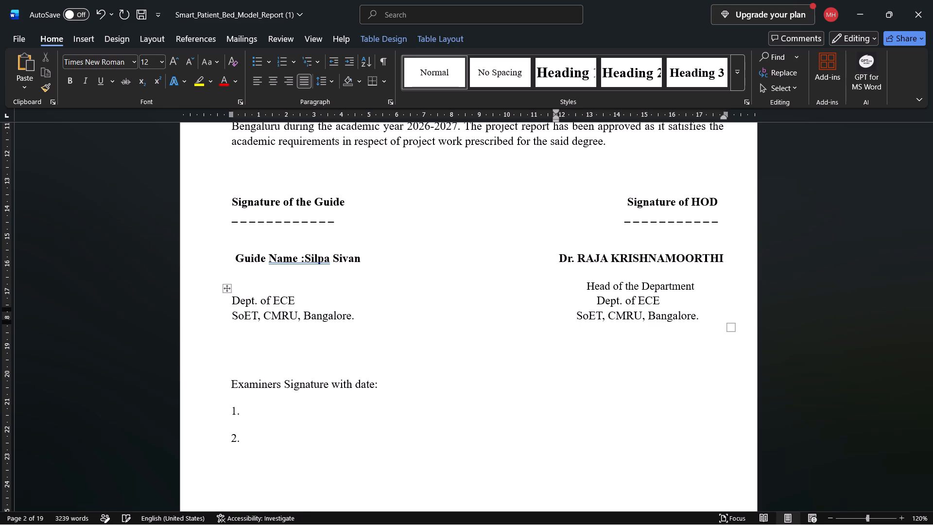
Reduce the space before Head of the Department by two spaces to centre it above Dept. of ECE.
click(583, 287)
key(BackSpace)
key(BackSpace)
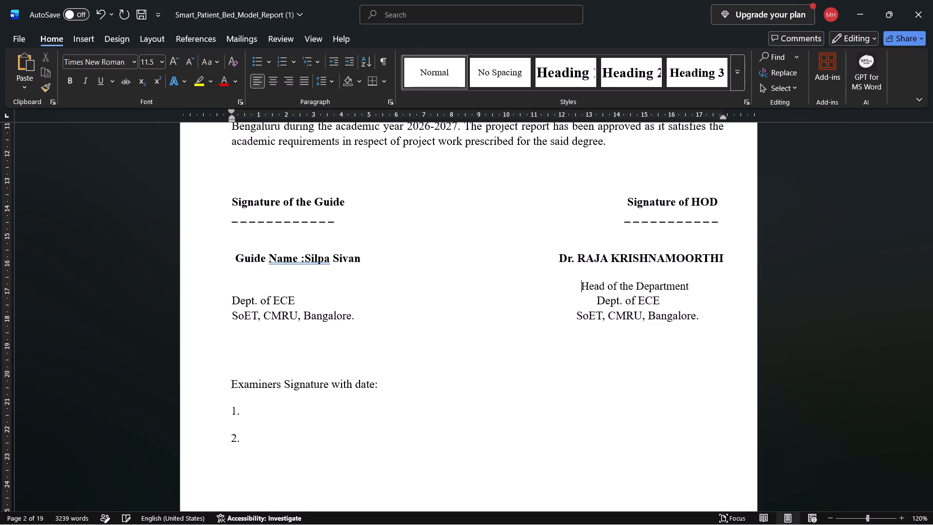
key(BackSpace)
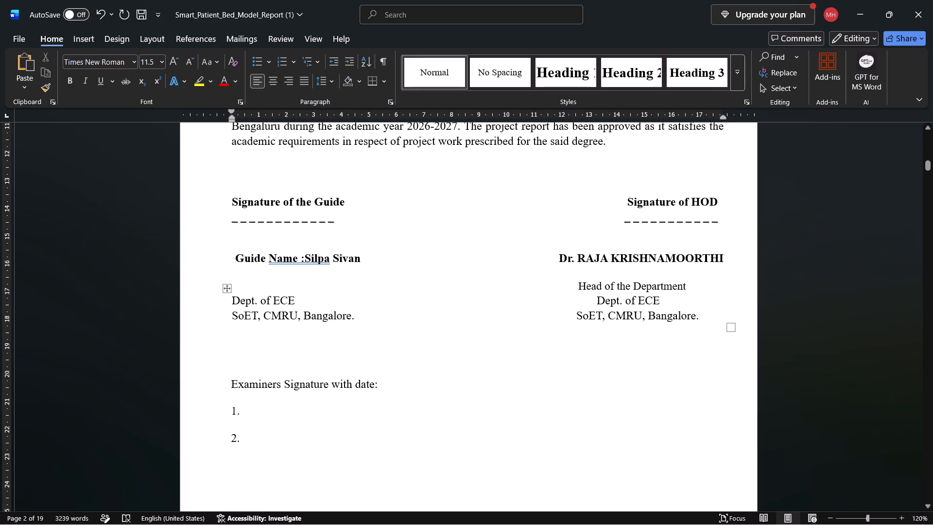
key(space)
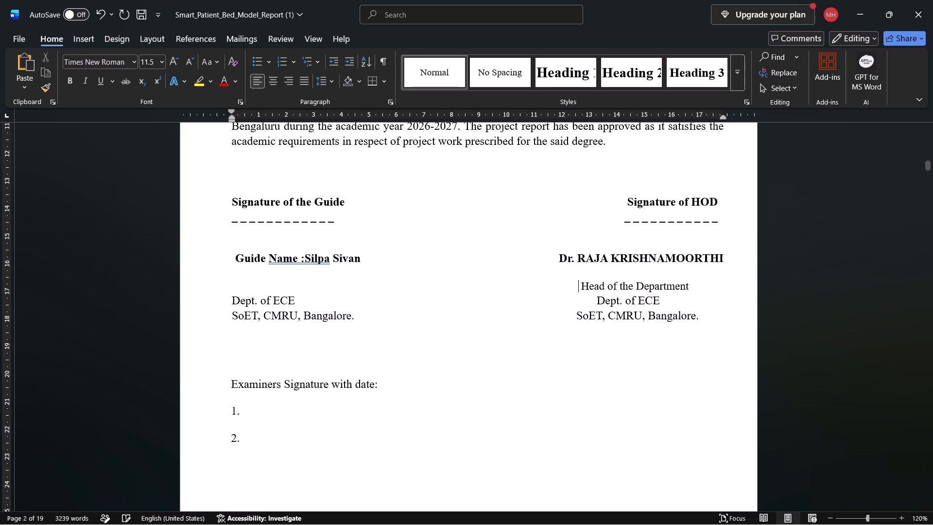
Indent Dept. of ECE in the guide block by ten spaces to centre it above SoET, CMRU, Bangalore.
click(233, 298)
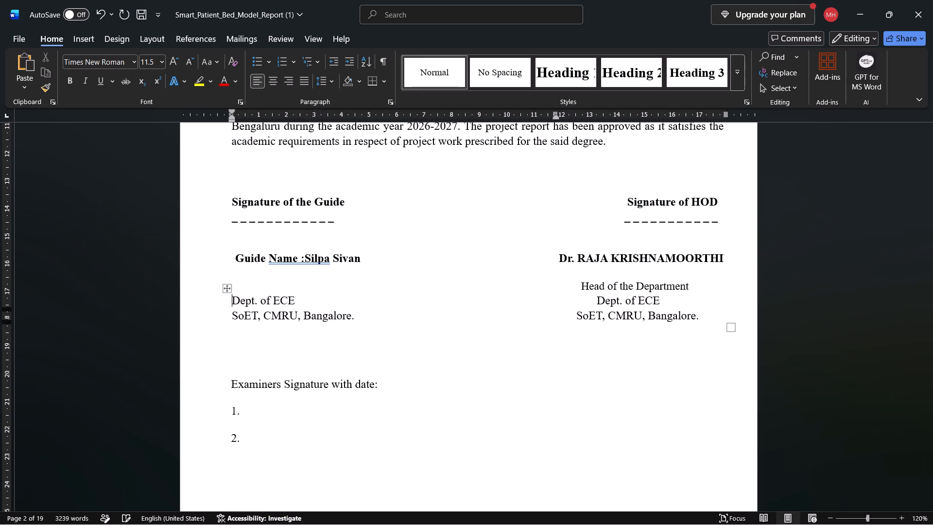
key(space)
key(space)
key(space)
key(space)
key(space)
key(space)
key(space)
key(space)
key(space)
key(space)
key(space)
key(BackSpace)
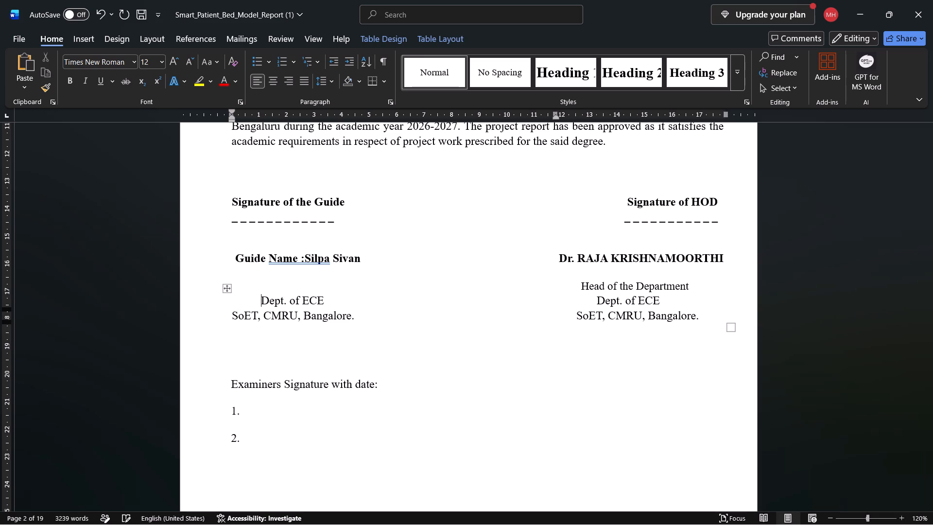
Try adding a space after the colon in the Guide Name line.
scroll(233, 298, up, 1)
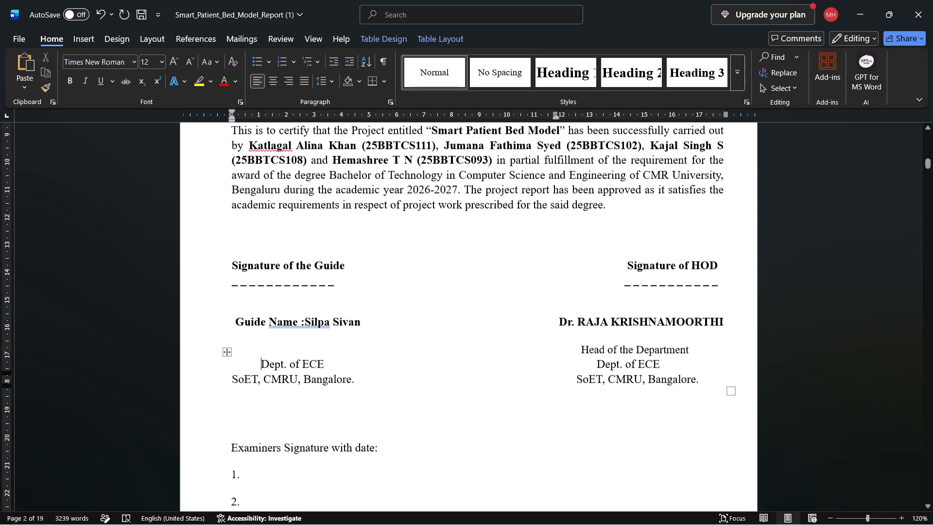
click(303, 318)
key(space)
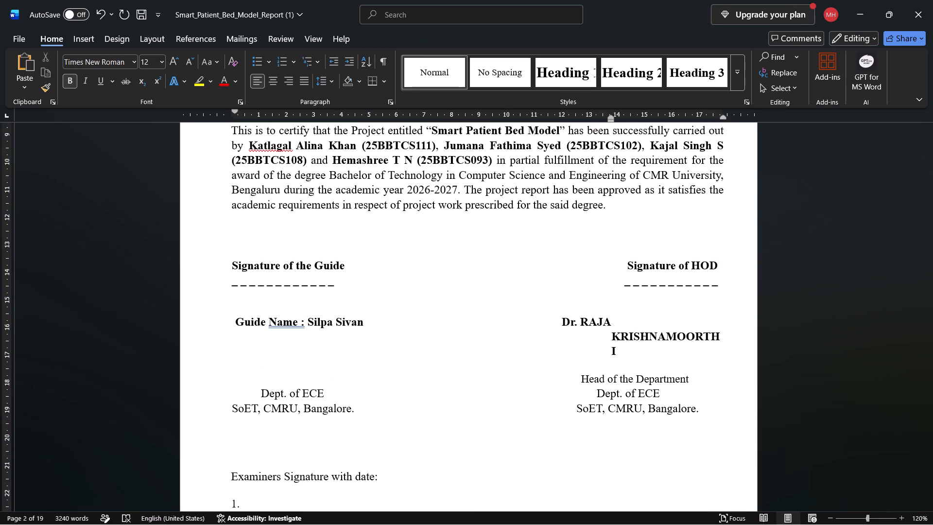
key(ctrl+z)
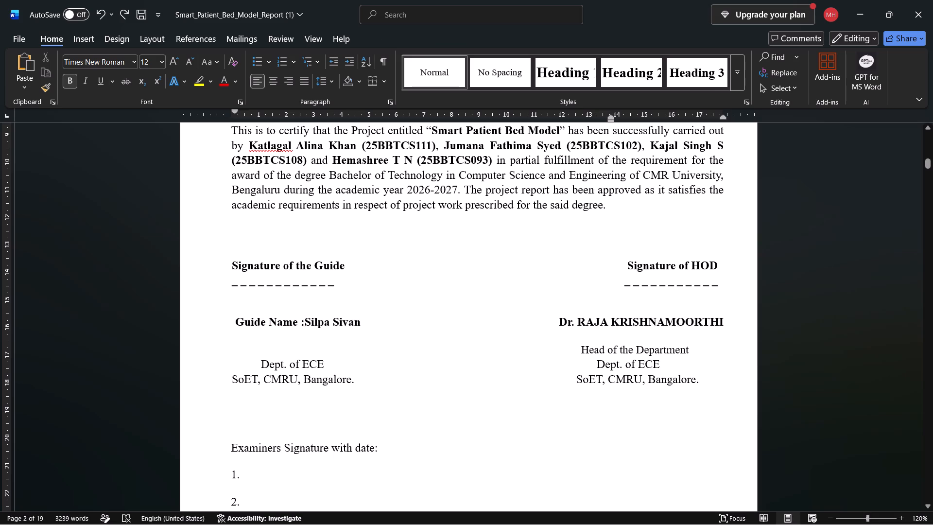
Remove the indent before Guide Name so it aligns with Signature of the Guide, and add a space after its colon.
click(222, 327)
click(232, 325)
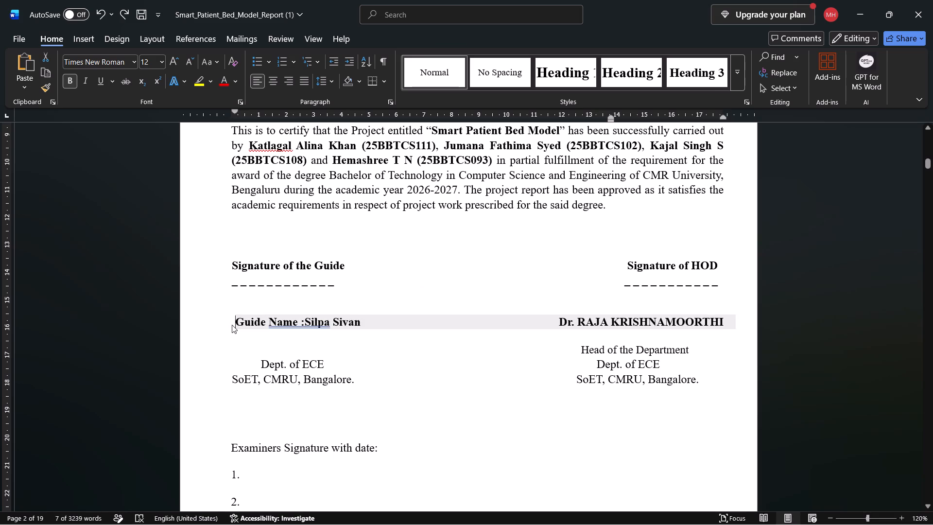
key(BackSpace)
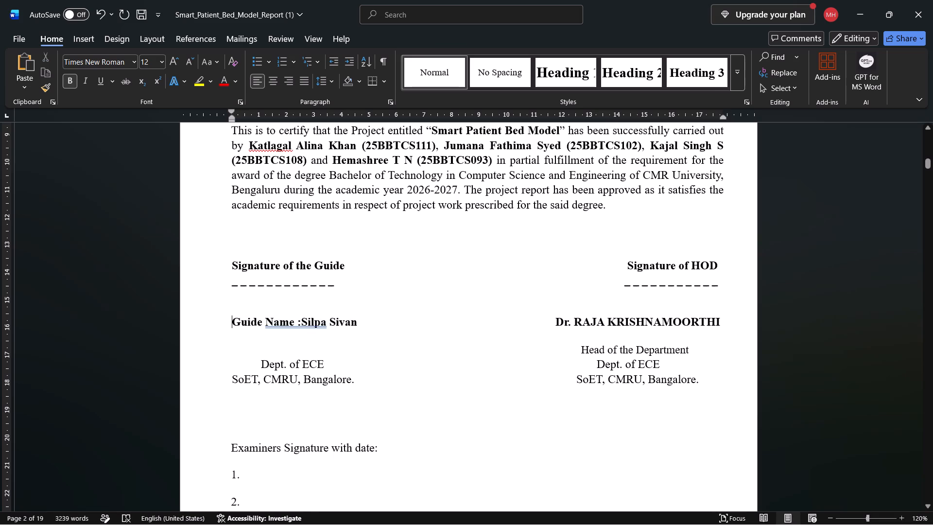
click(303, 318)
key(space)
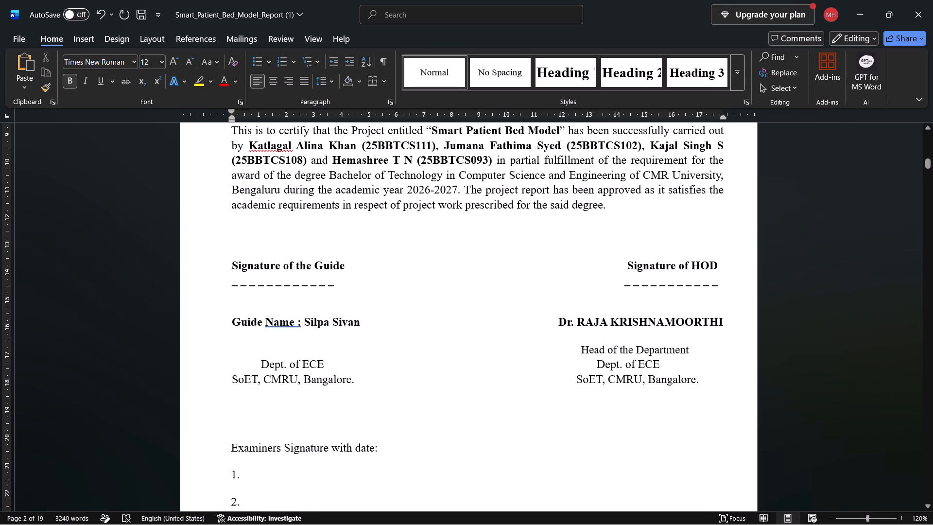
Start the guide's designation with "Assistant" on the line above Dept. of ECE in the guide block.
click(298, 338)
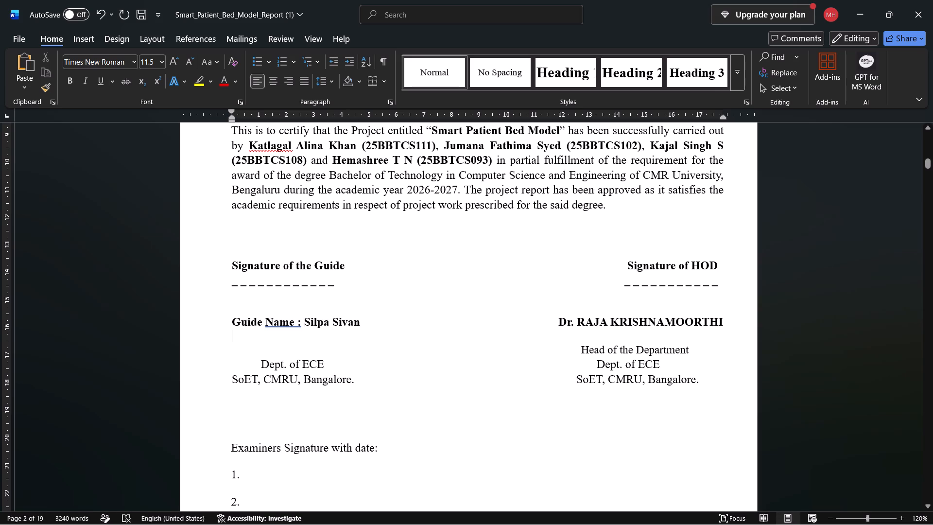
click(298, 349)
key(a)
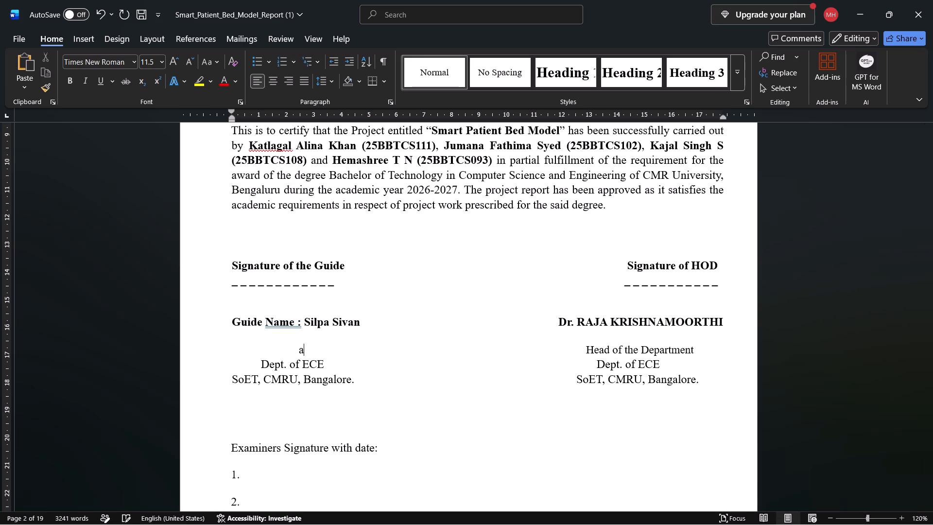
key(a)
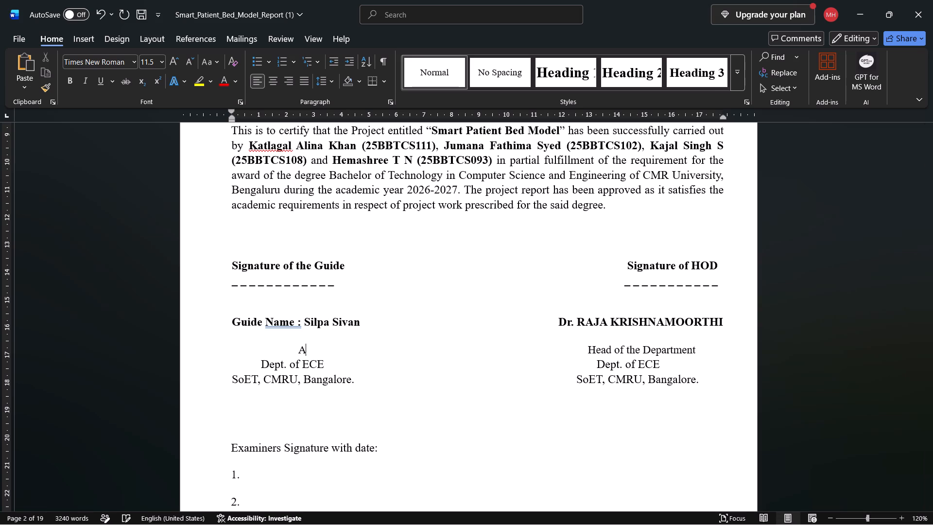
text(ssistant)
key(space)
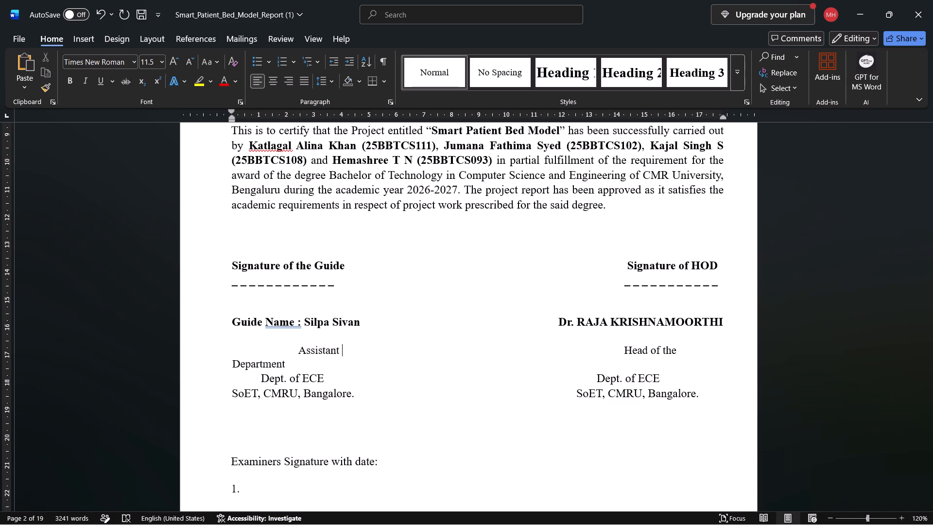
Remove nearly all the indent before Assistant to bring it close to the left margin beneath Guide Name.
click(295, 356)
key(BackSpace)
key(BackSpace)
key(BackSpace)
key(BackSpace)
key(BackSpace)
key(BackSpace)
key(BackSpace)
key(BackSpace)
key(BackSpace)
key(BackSpace)
key(BackSpace)
key(BackSpace)
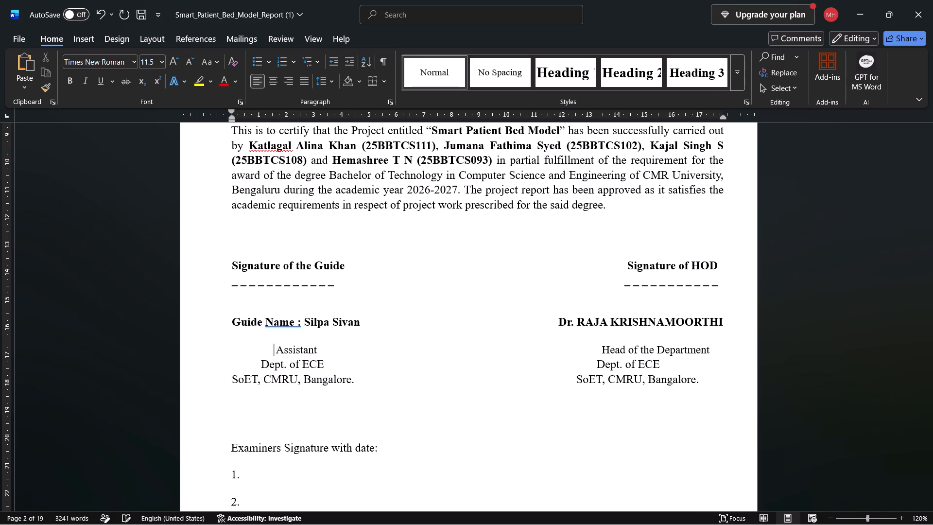
key(BackSpace)
key(BackSpace)
key(BackSpace)
key(BackSpace)
key(BackSpace)
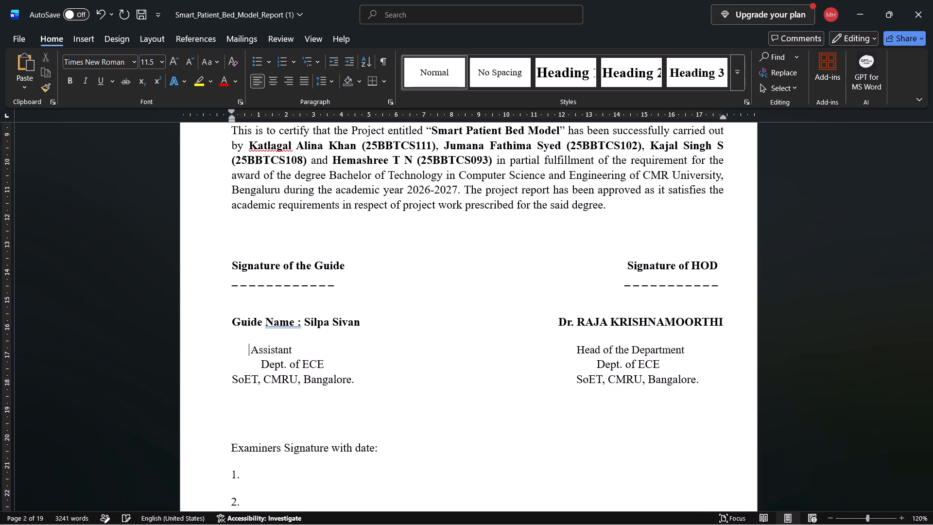
key(BackSpace)
key(BackSpace)
key(BackSpace)
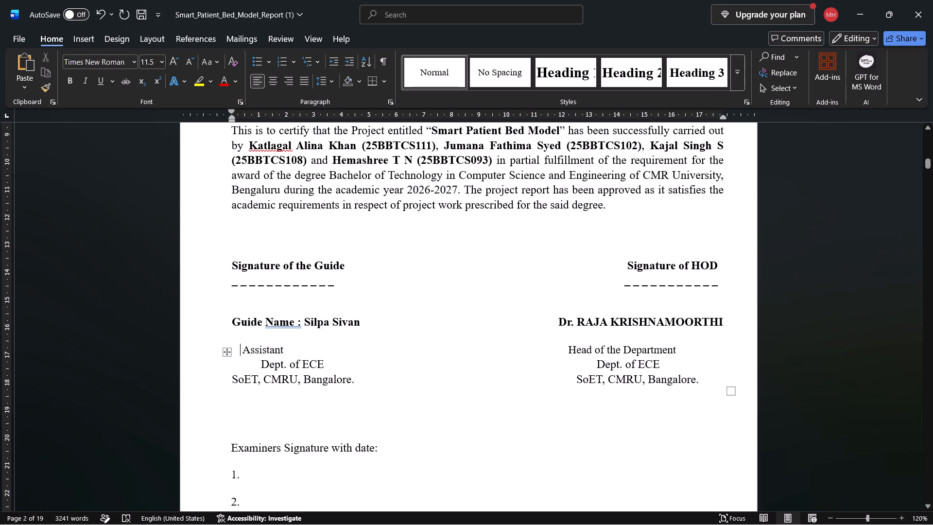
key(BackSpace)
key(BackSpace)
key(BackSpace)
key(BackSpace)
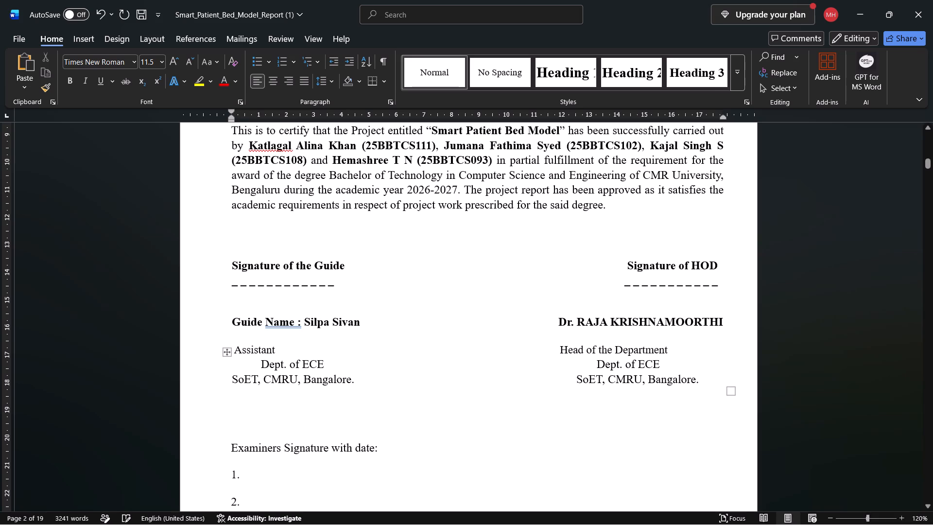
Complete the guide's designation as "Assistant Professor".
click(278, 348)
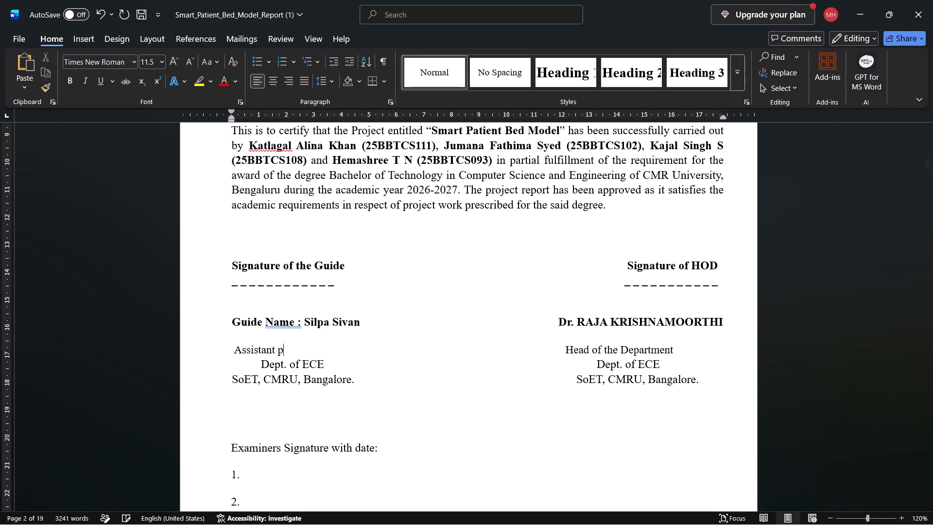
key(BackSpace)
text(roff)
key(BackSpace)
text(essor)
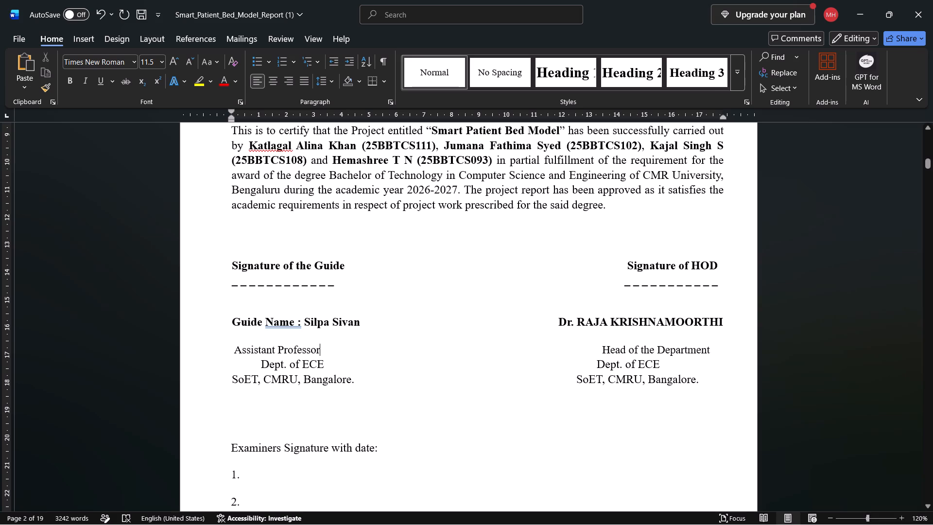
Reduce the space before Head of the Department to bring it back roughly centred above Dept. of ECE.
click(216, 348)
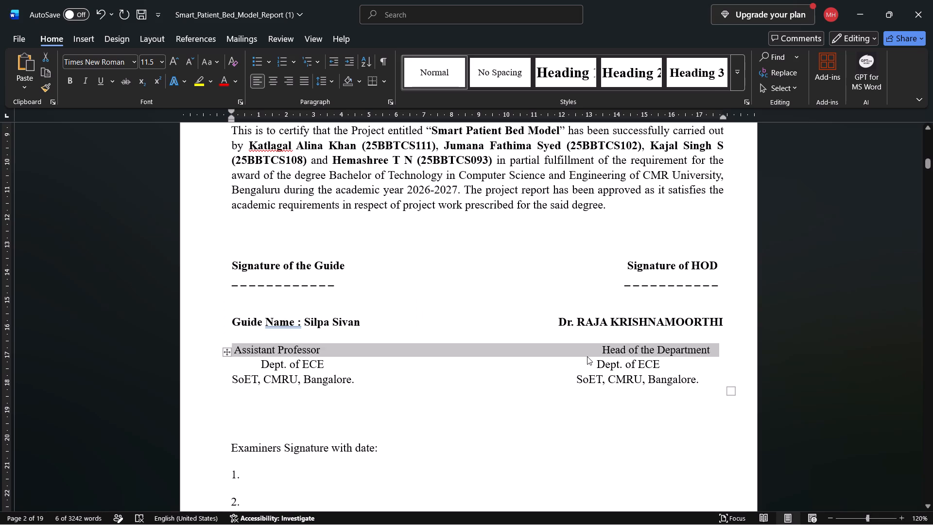
click(587, 356)
key(BackSpace)
key(BackSpace)
key(BackSpace)
key(BackSpace)
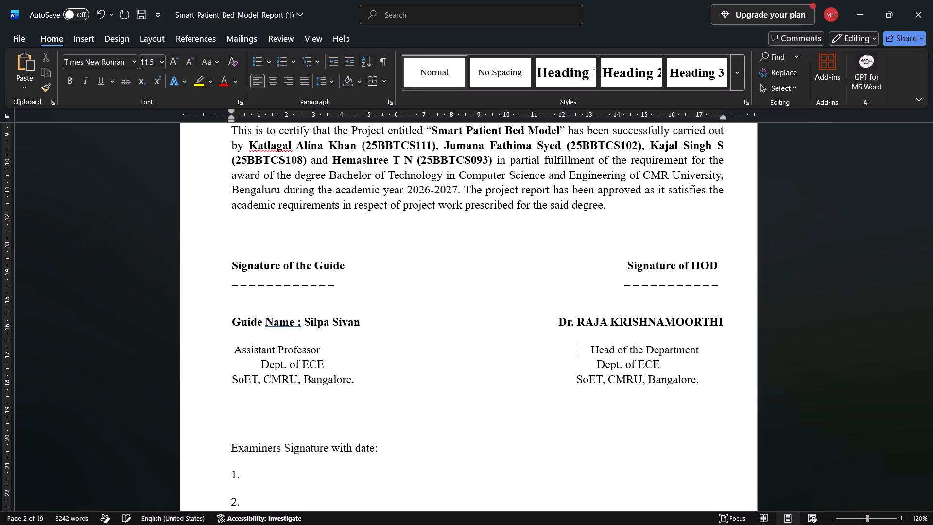
key(BackSpace)
key(BackSpace)
key(BackSpace)
key(BackSpace)
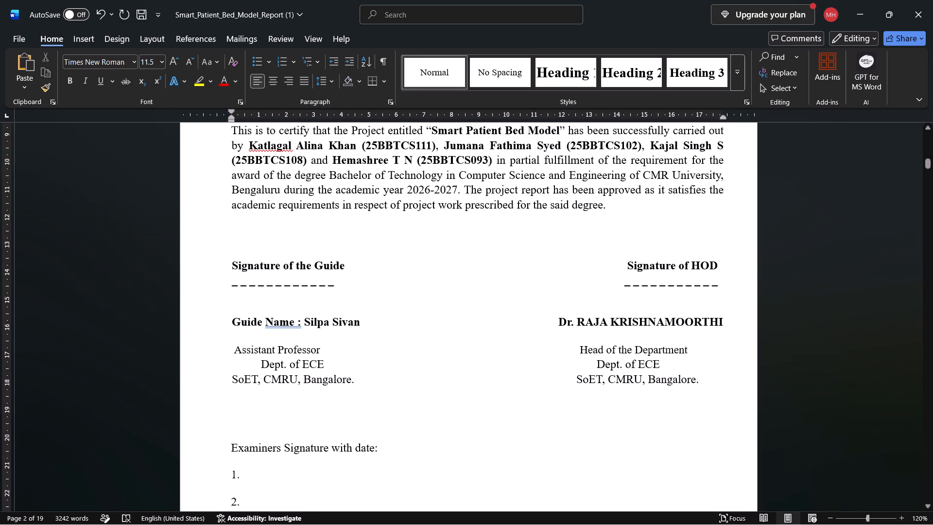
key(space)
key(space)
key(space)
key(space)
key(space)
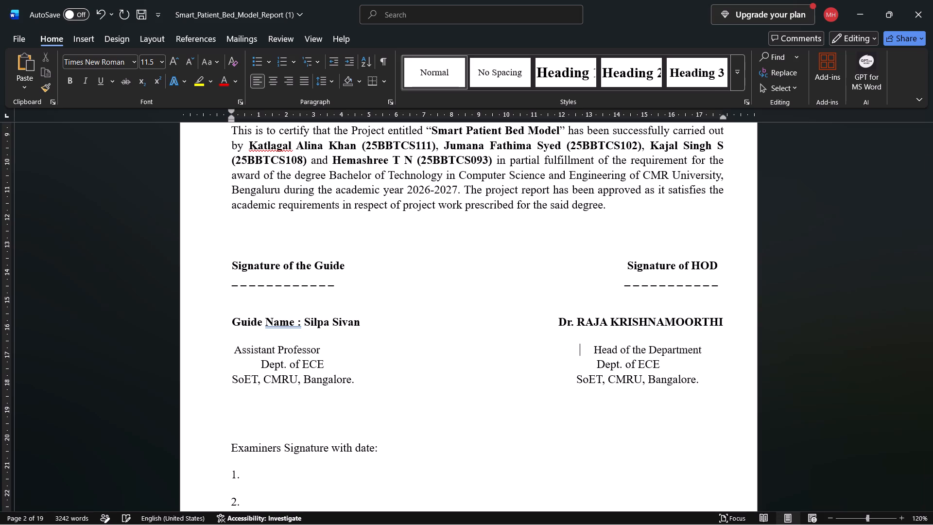
key(BackSpace)
key(BackSpace)
key(BackSpace)
key(BackSpace)
key(BackSpace)
key(BackSpace)
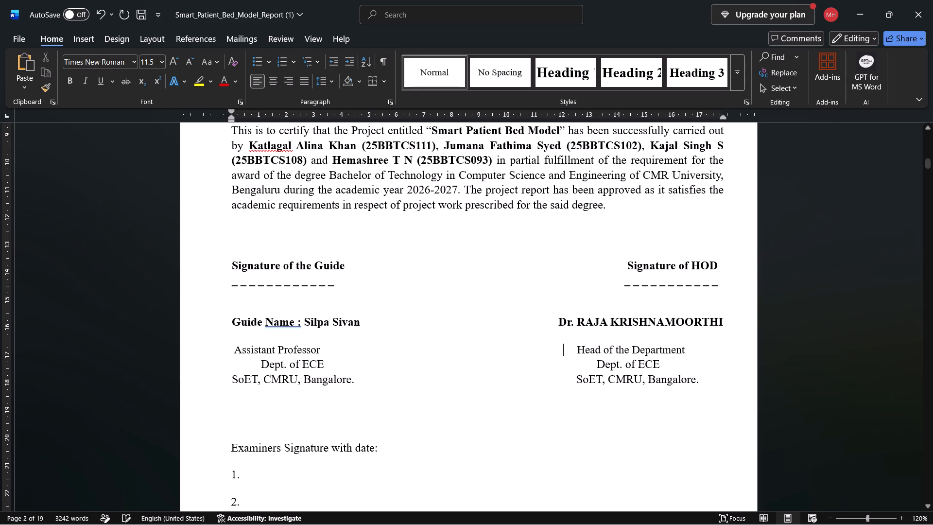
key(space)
click(328, 350)
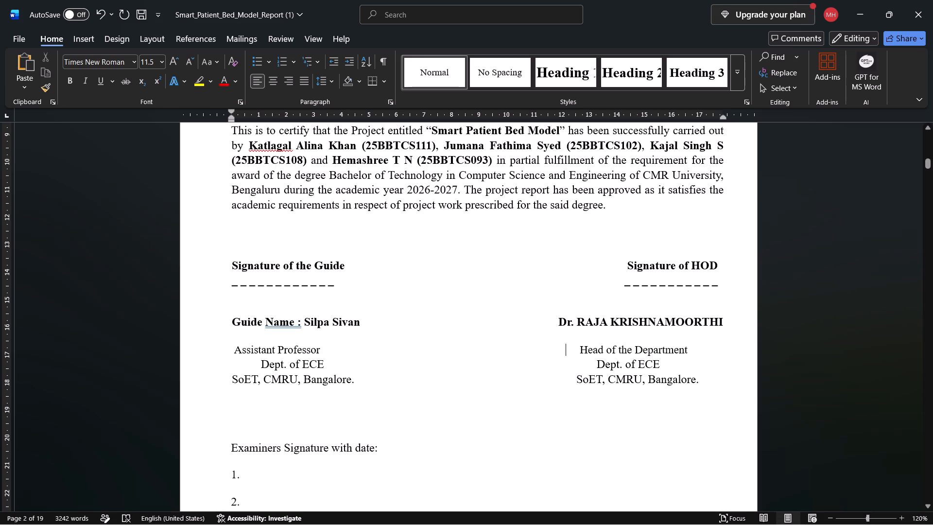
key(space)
key(BackSpace)
Remove ten more spaces before Head of the Department to make room for indenting Assistant Professor.
click(551, 353)
click(575, 347)
key(BackSpace)
key(BackSpace)
key(BackSpace)
key(BackSpace)
key(BackSpace)
key(BackSpace)
key(BackSpace)
key(BackSpace)
key(BackSpace)
key(BackSpace)
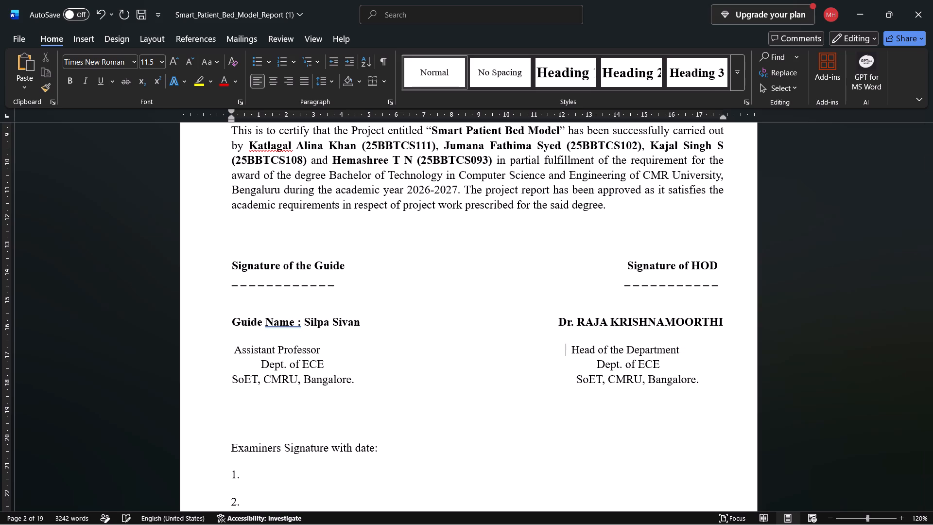
Indent Assistant Professor with spaces to centre it above Dept. of ECE in the guide block.
click(328, 351)
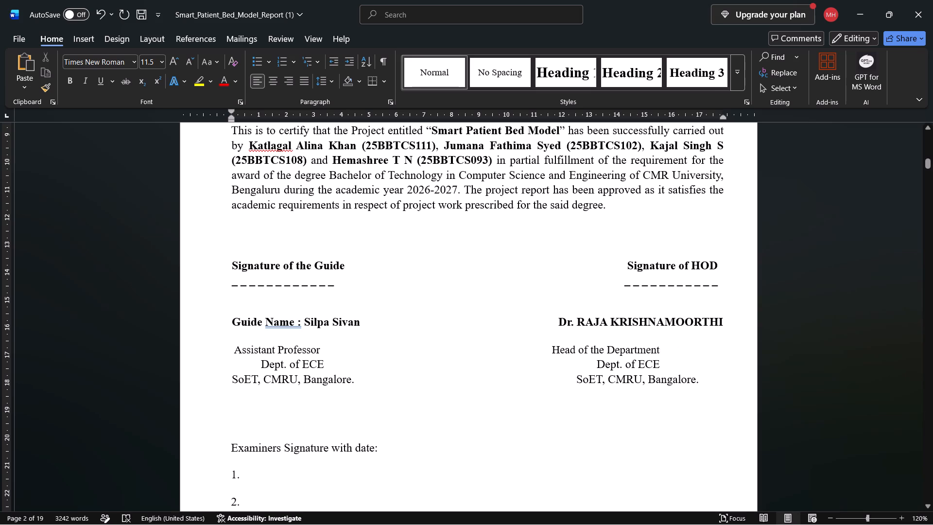
click(236, 350)
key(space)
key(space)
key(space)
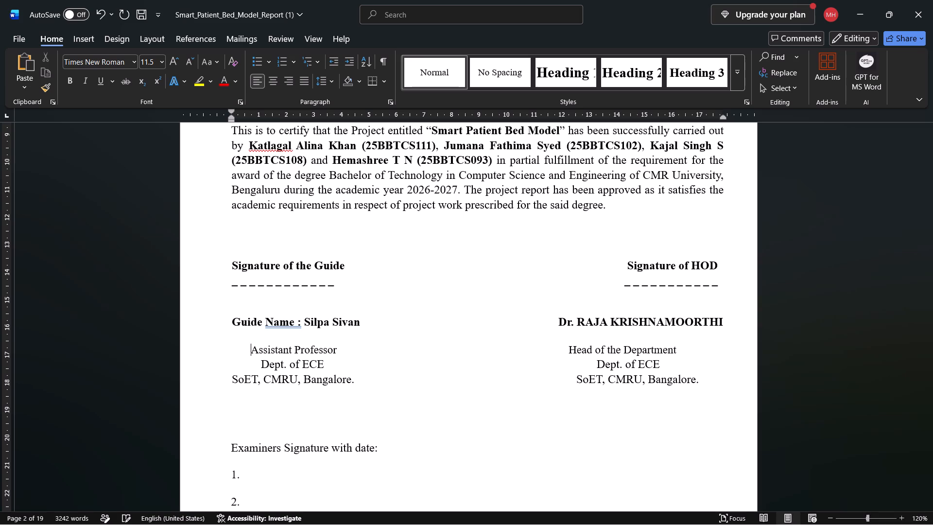
key(BackSpace)
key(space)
Add three spaces before Head of the Department to centre it above Dept. of ECE in the HOD block.
click(566, 344)
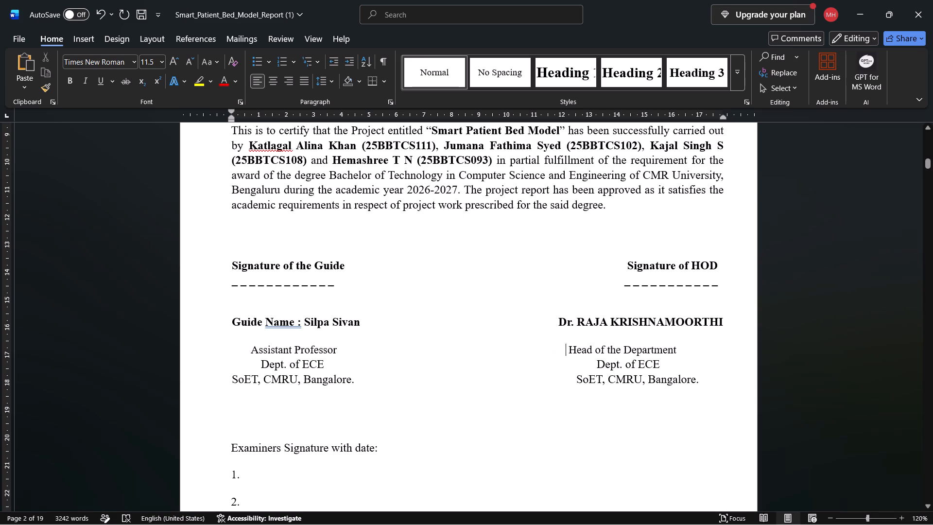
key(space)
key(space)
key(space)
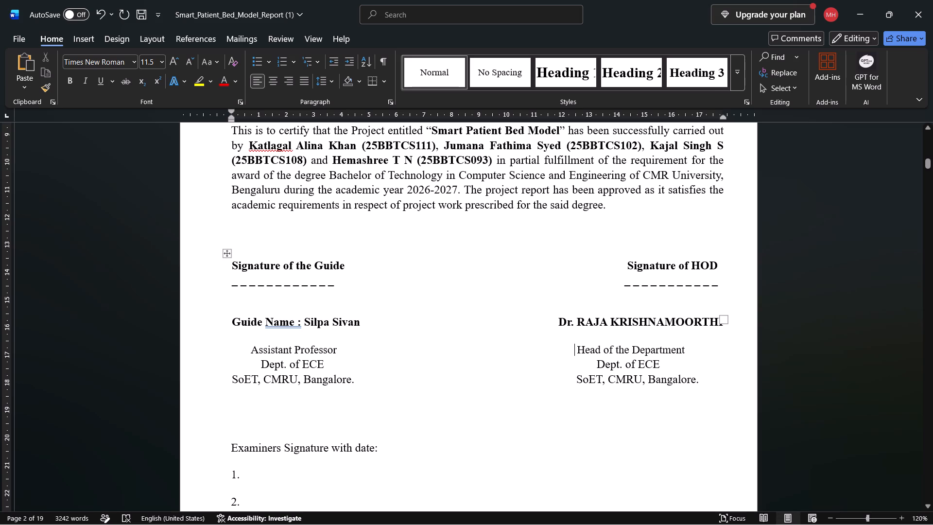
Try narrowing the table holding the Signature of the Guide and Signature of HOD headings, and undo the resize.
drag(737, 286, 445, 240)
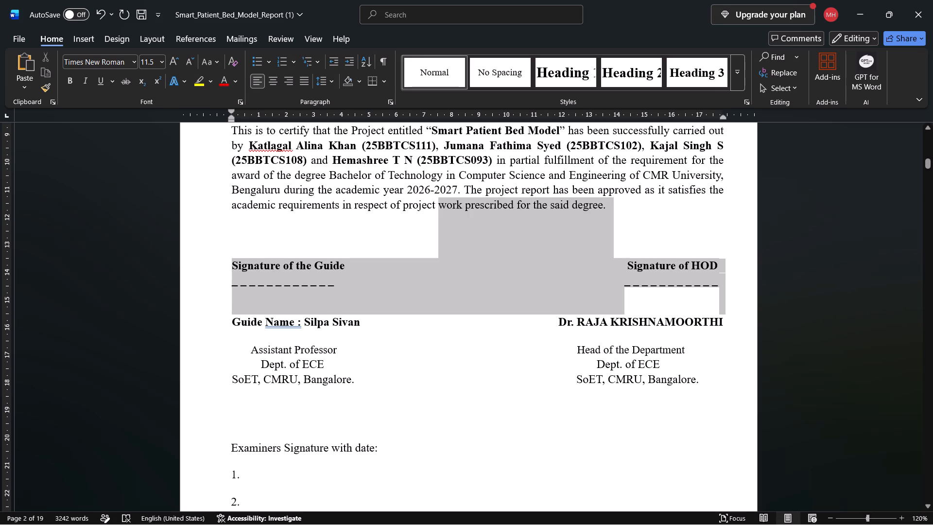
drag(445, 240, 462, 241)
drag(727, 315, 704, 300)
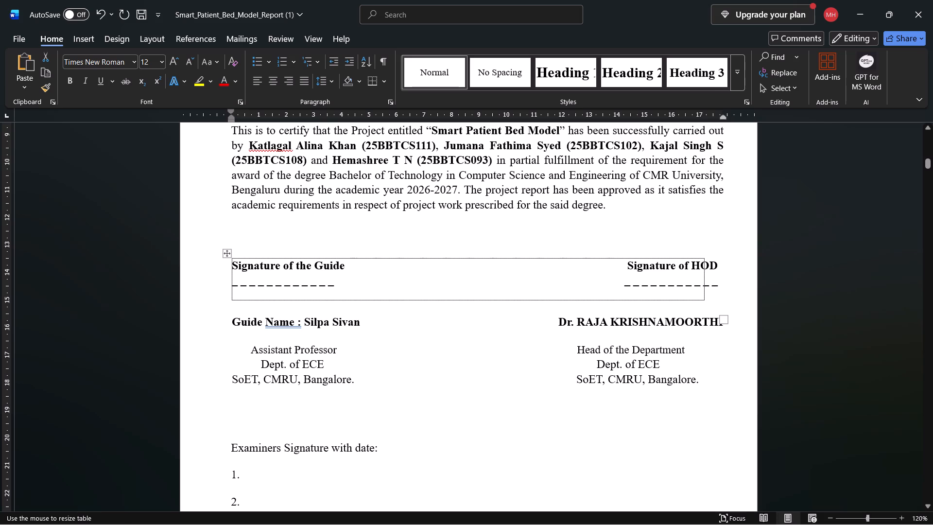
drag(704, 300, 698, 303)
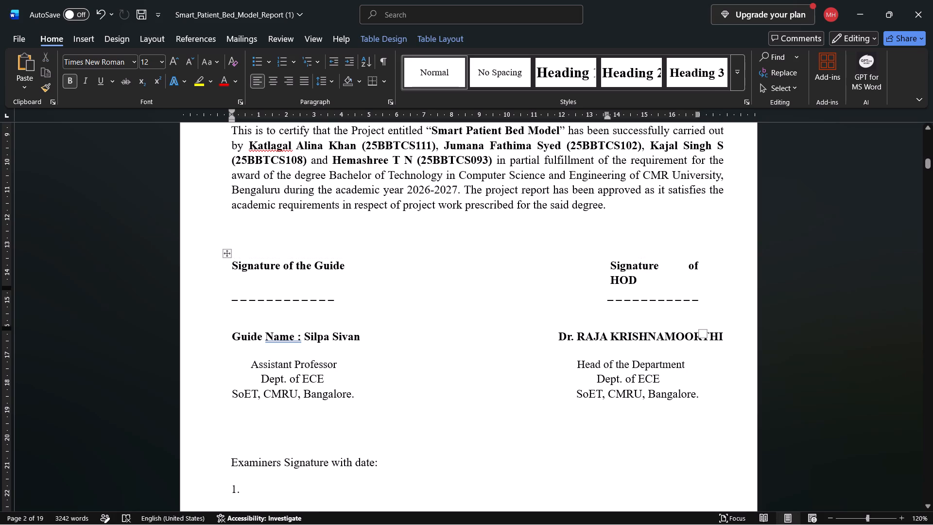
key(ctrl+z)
Narrow the signature heading table slightly, to about 17.5 cm, to shift Signature of HOD inward over the HOD's name.
drag(726, 315, 709, 309)
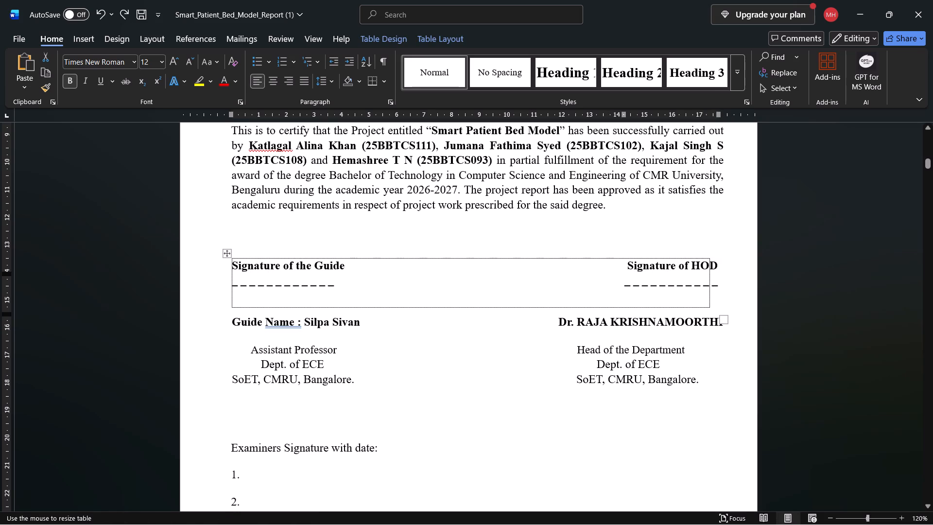
drag(709, 309, 712, 313)
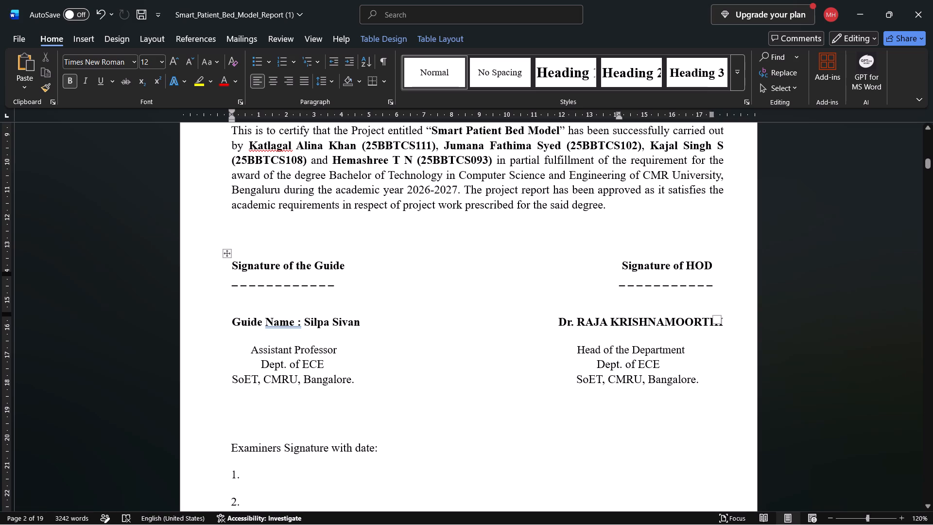
click(720, 299)
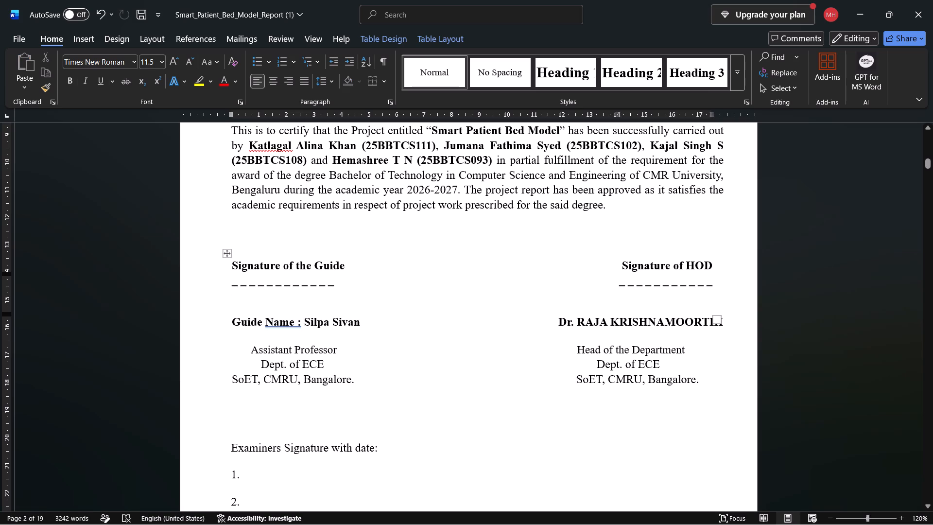
click(720, 386)
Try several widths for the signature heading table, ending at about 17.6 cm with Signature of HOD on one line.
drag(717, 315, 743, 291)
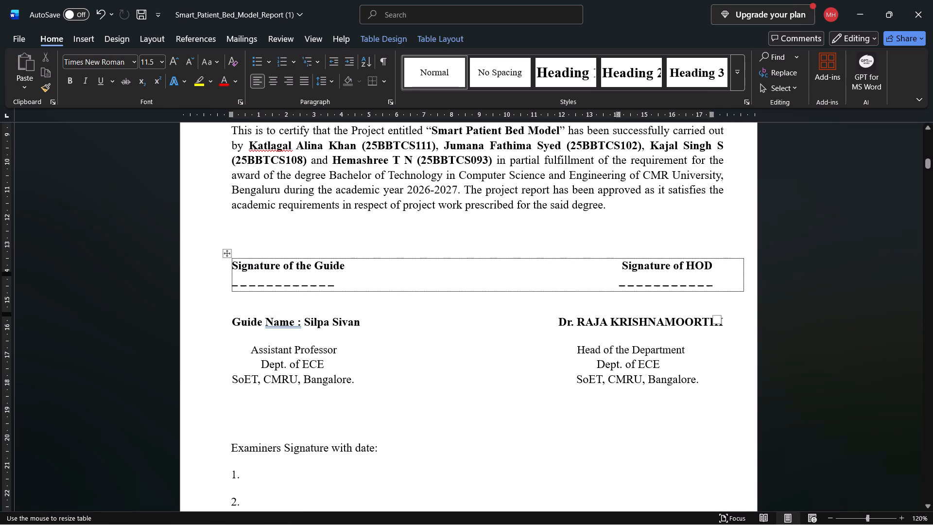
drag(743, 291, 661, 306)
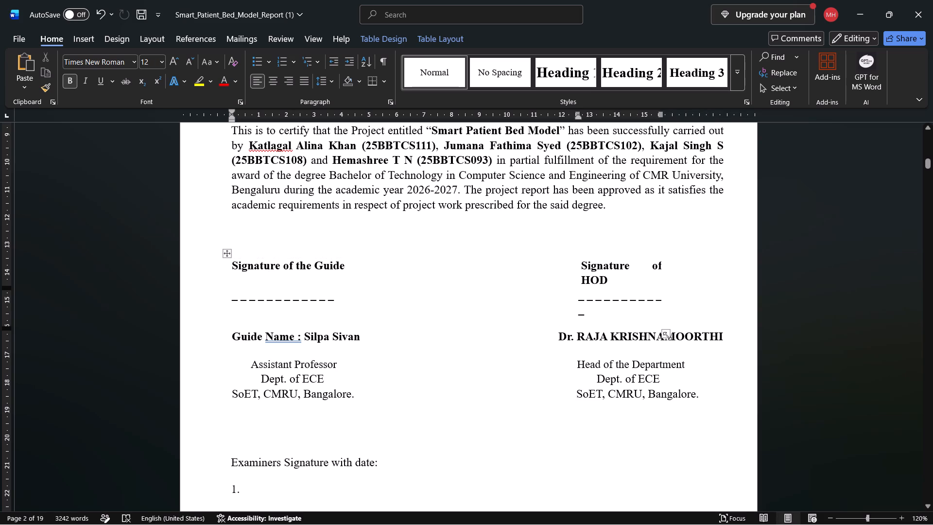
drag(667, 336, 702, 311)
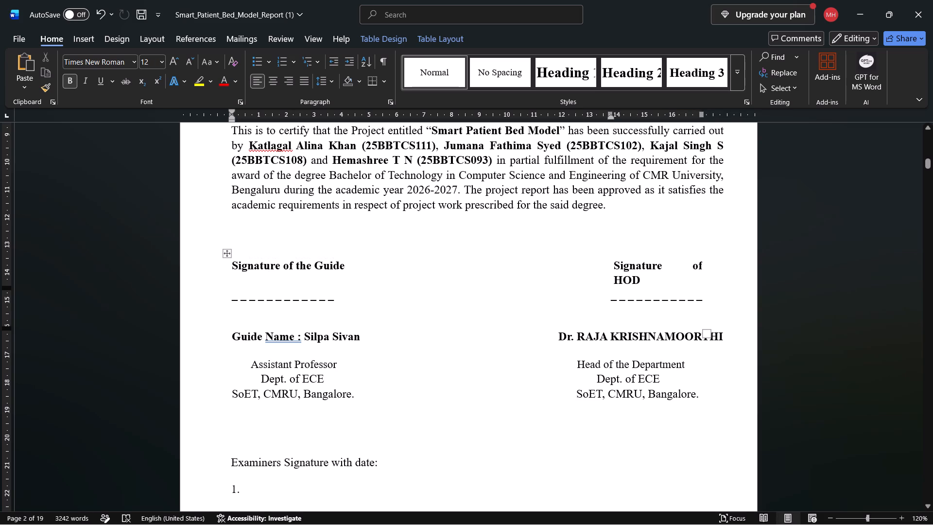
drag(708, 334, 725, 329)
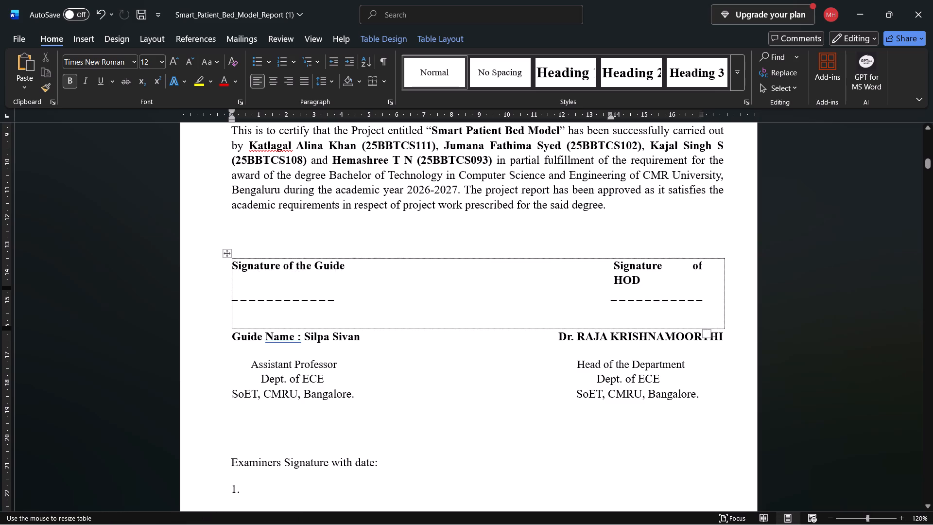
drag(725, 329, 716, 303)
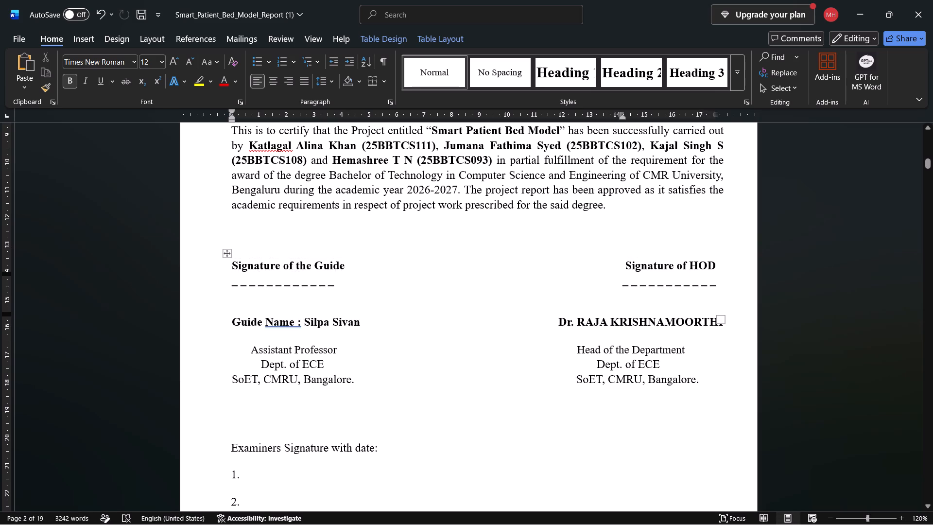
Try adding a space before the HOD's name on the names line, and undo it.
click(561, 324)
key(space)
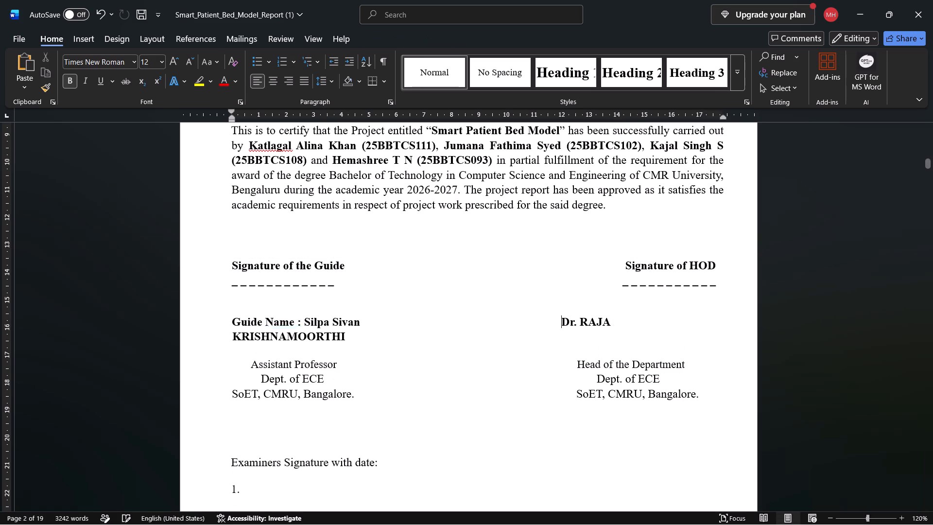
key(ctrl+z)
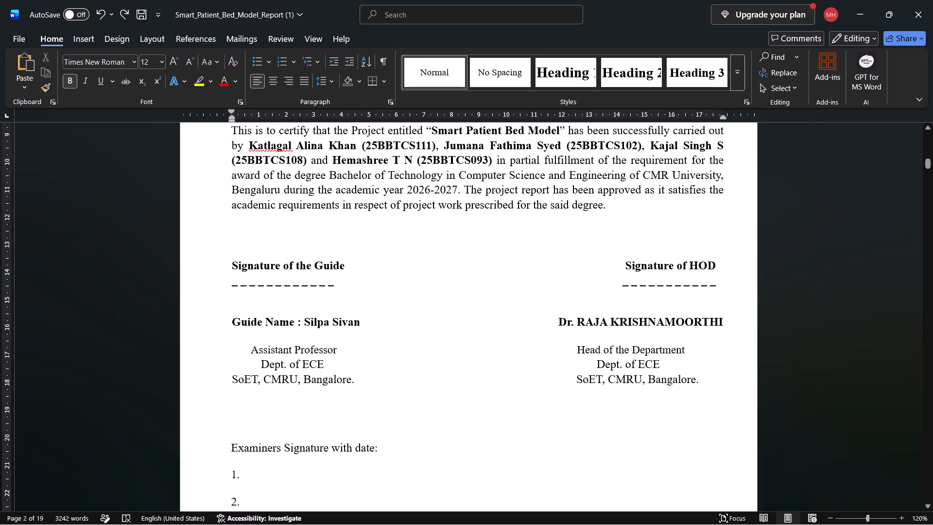
Resize the signature heading table to about 17.5 cm wide, keeping Signature of HOD on one line.
click(594, 266)
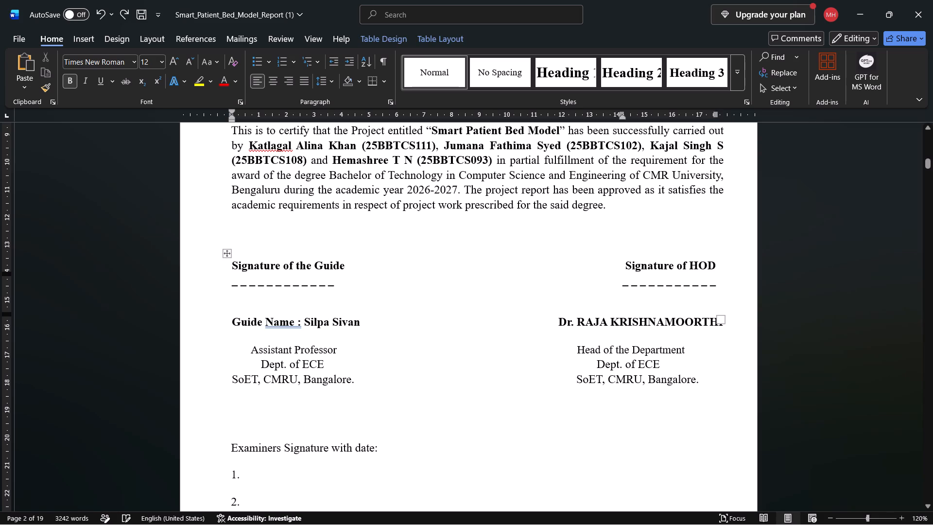
click(714, 280)
drag(716, 323, 661, 295)
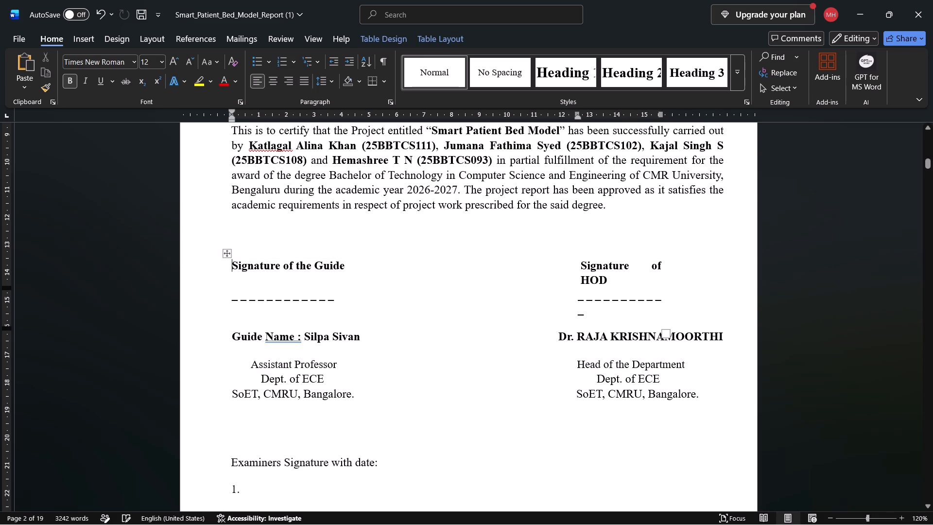
drag(670, 334, 678, 309)
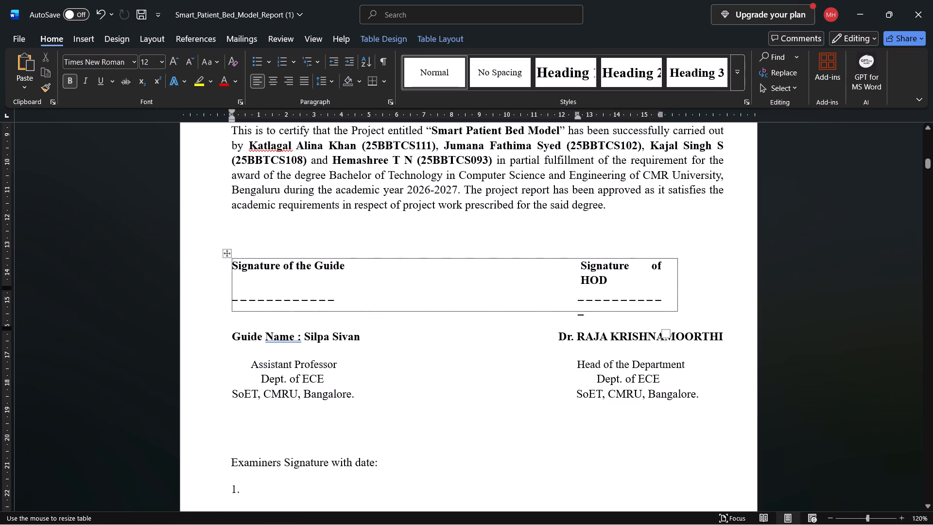
drag(678, 309, 678, 299)
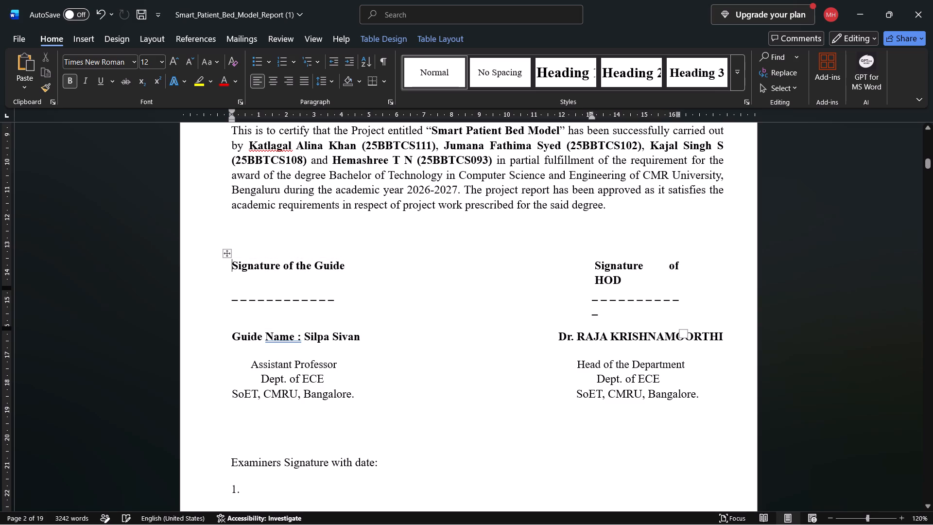
click(686, 340)
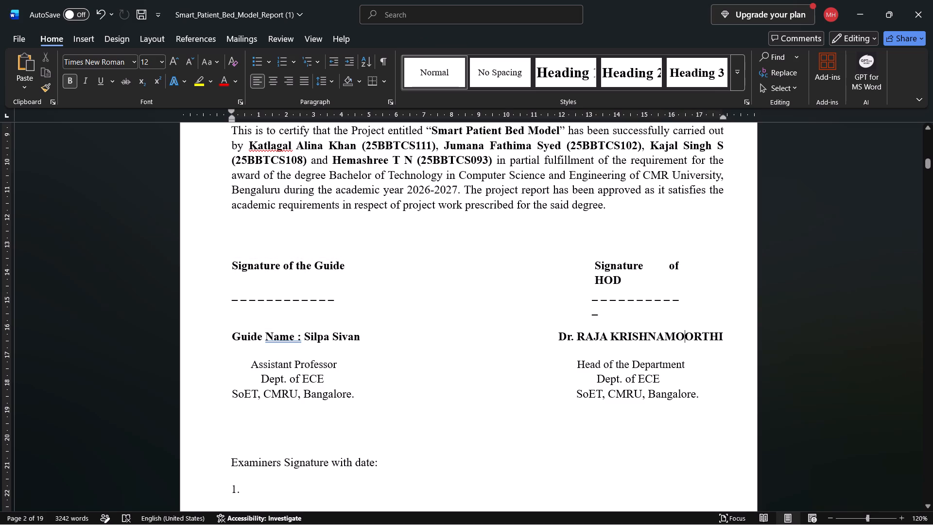
click(683, 305)
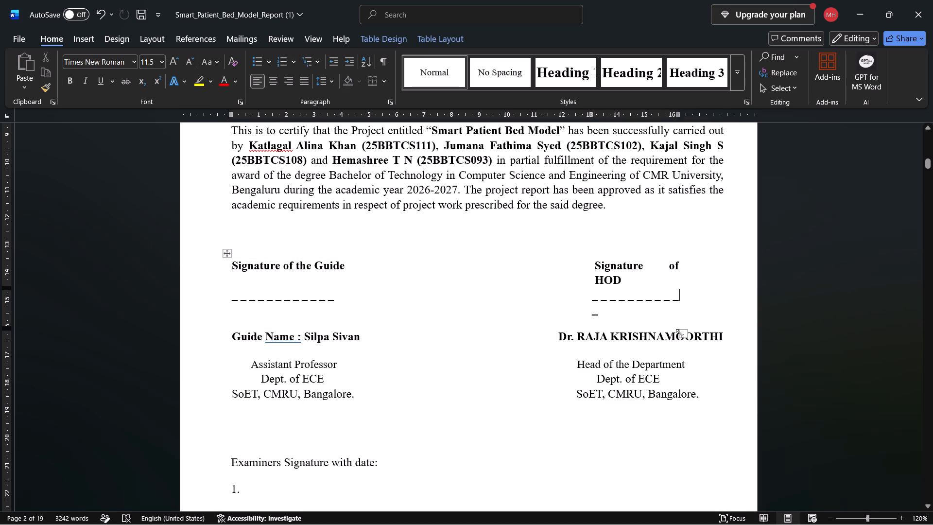
drag(680, 333, 693, 292)
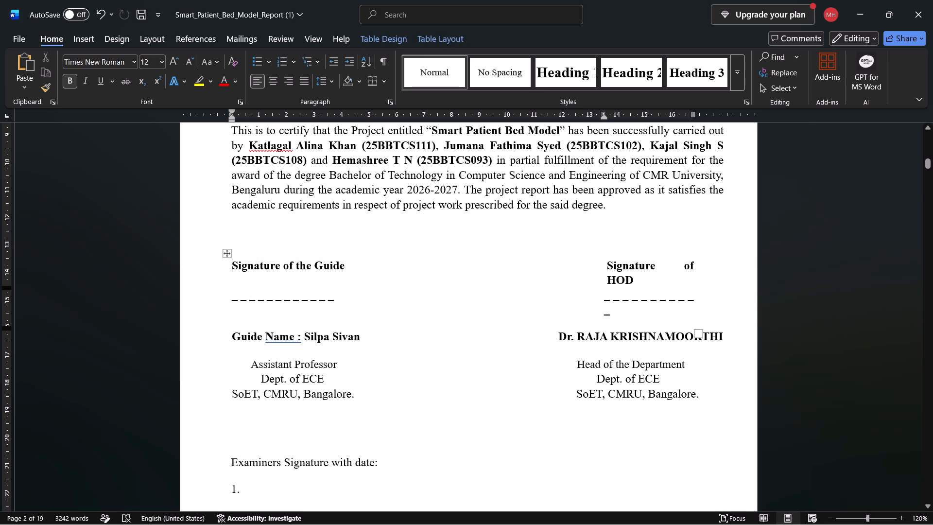
drag(698, 334, 707, 305)
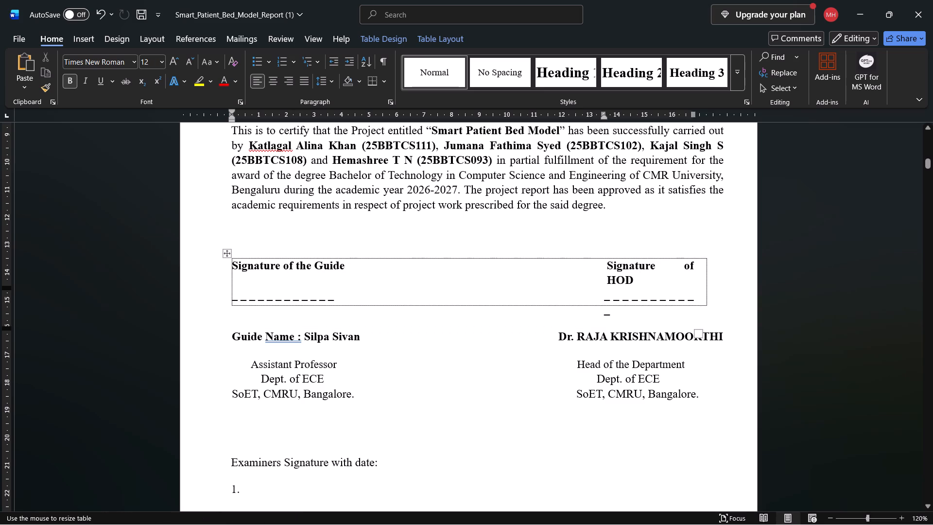
drag(707, 305, 713, 302)
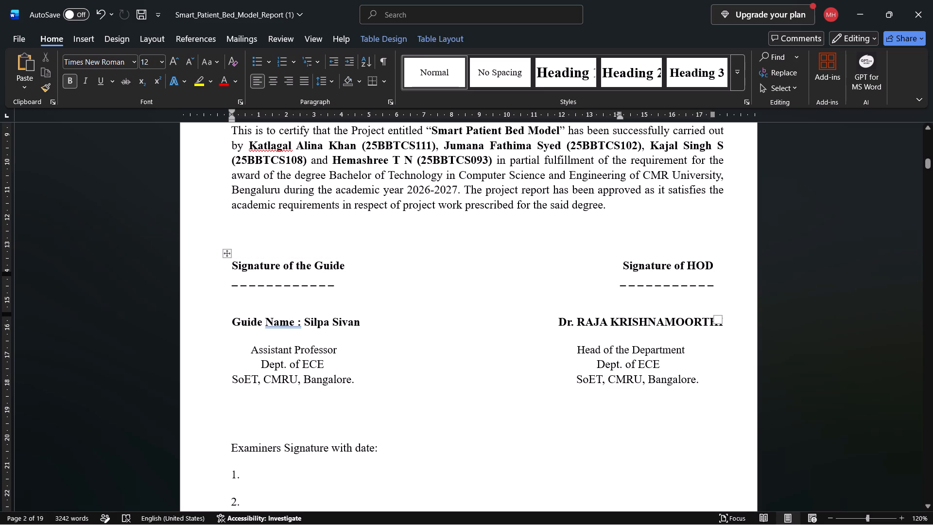
drag(227, 253, 214, 250)
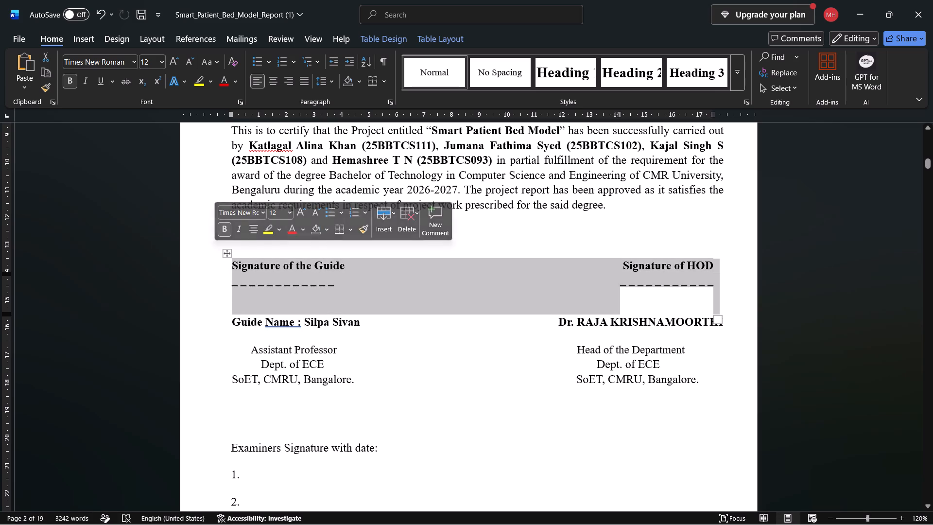
click(453, 412)
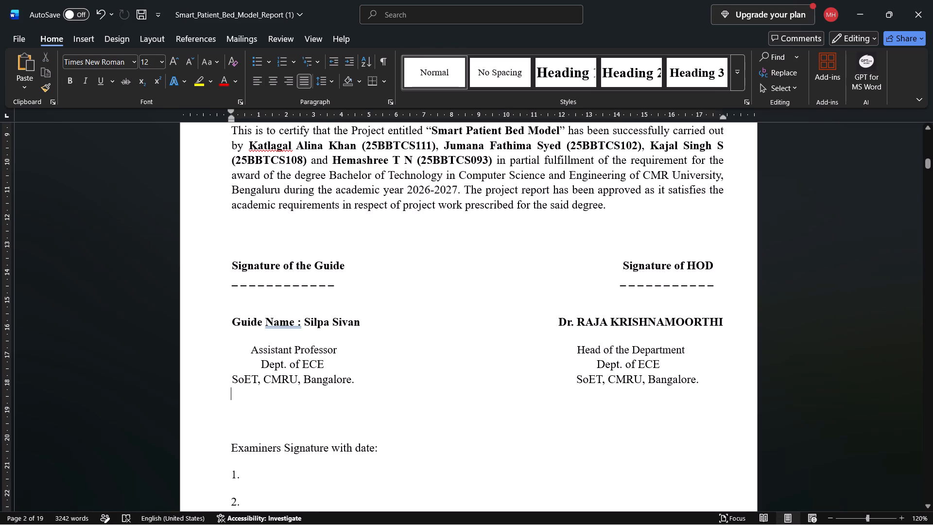
Remove the leading space before Signature of HOD so the heading starts level with its dashed line.
scroll(543, 433, down, 1)
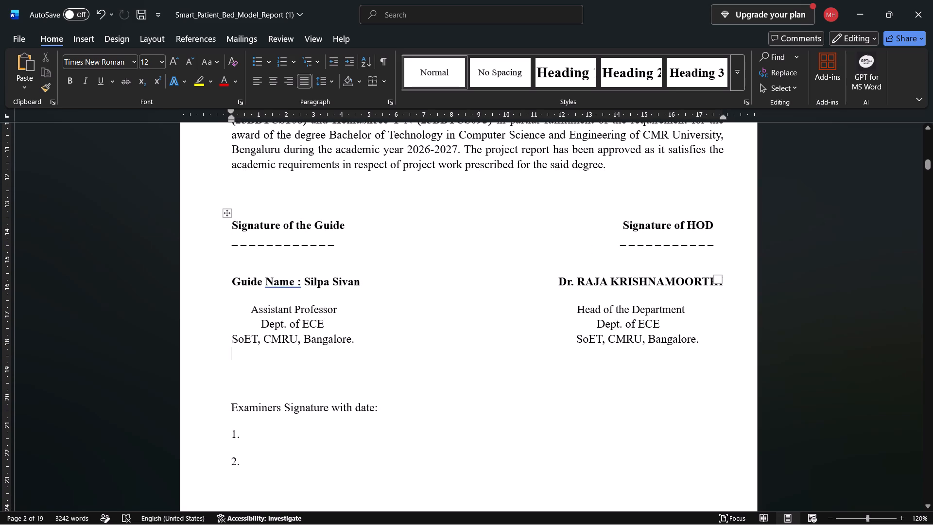
click(575, 235)
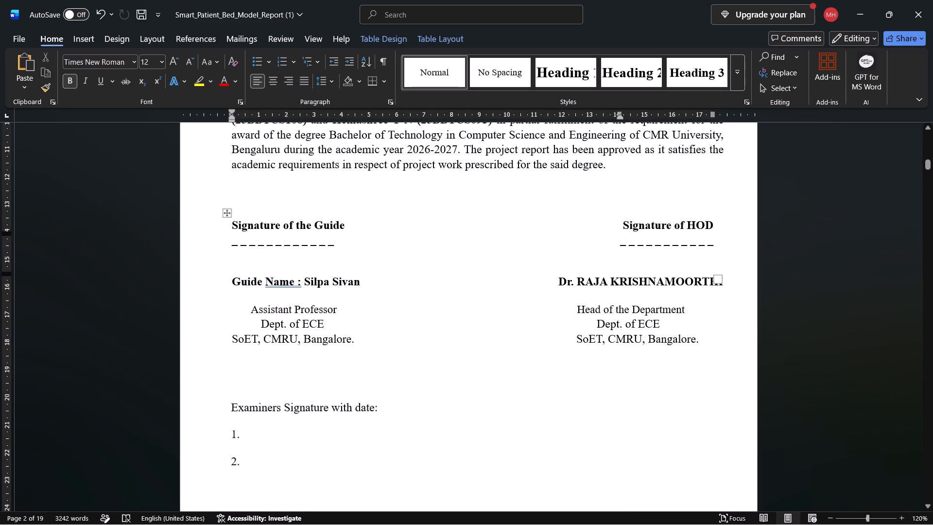
click(583, 232)
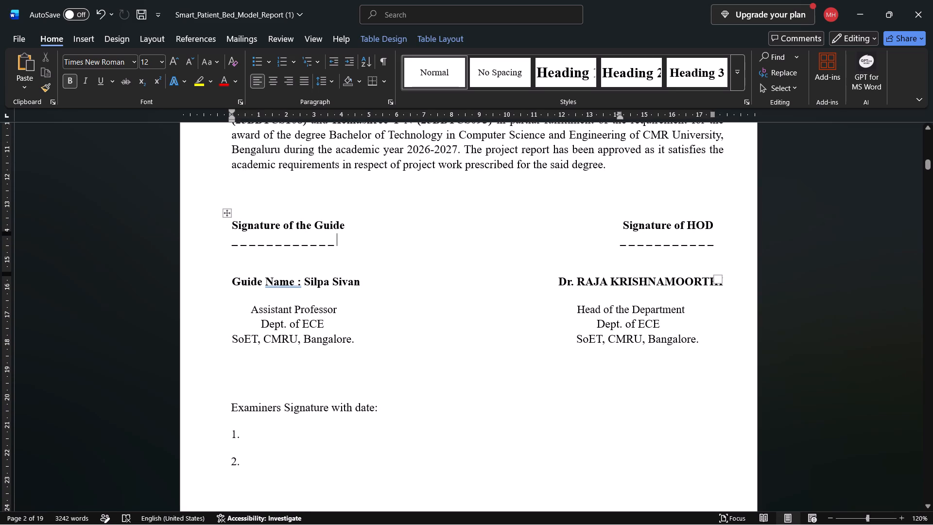
click(627, 221)
click(623, 224)
key(BackSpace)
key(BackSpace)
key(BackSpace)
key(BackSpace)
key(BackSpace)
key(BackSpace)
key(BackSpace)
key(BackSpace)
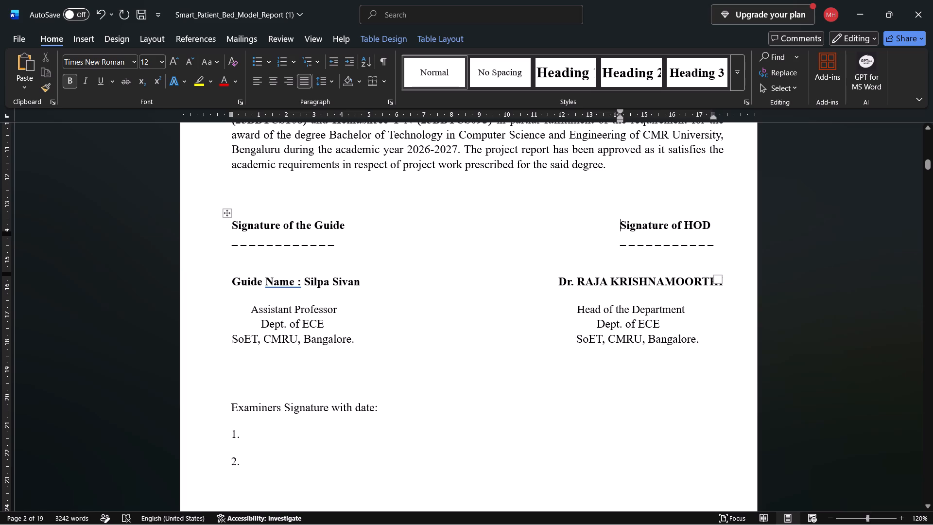
Delete the blank line under the guide's dashed signature line to close the gap above the guide and HOD names.
click(615, 247)
key(BackSpace)
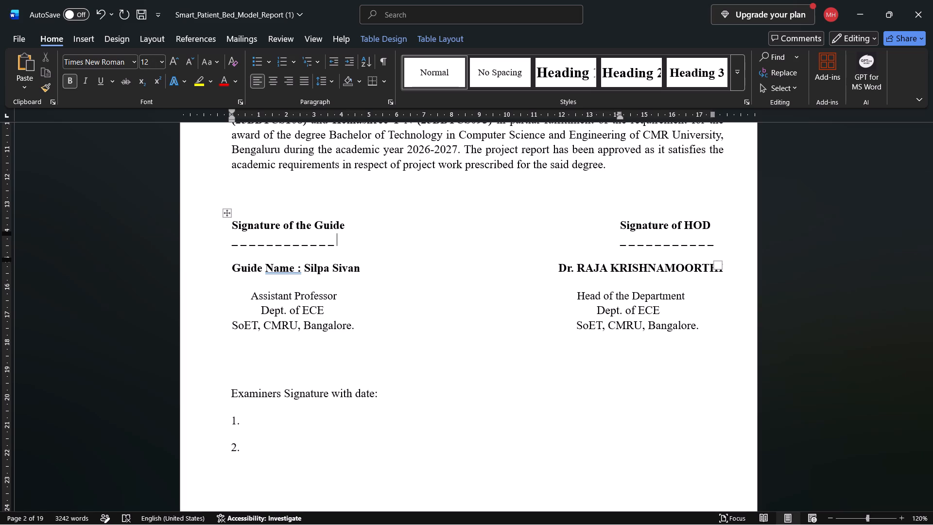
key(ctrl+z)
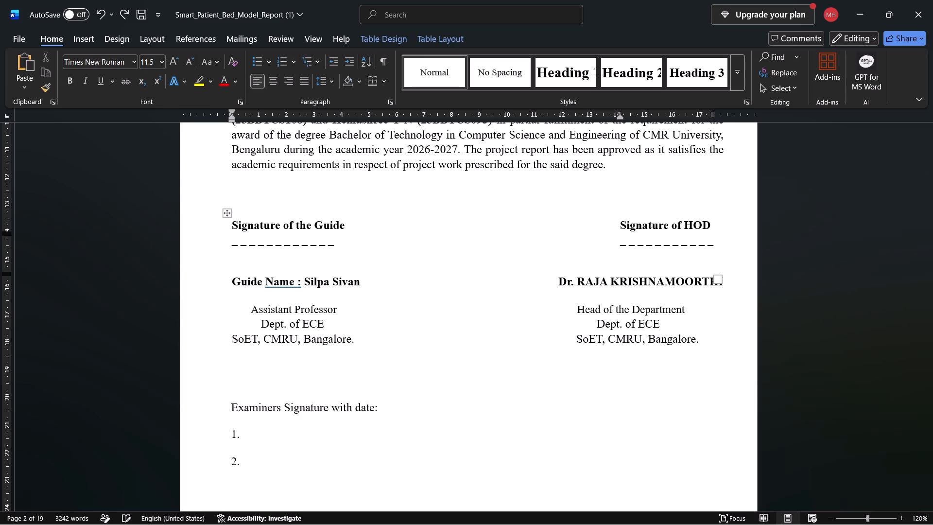
key(BackSpace)
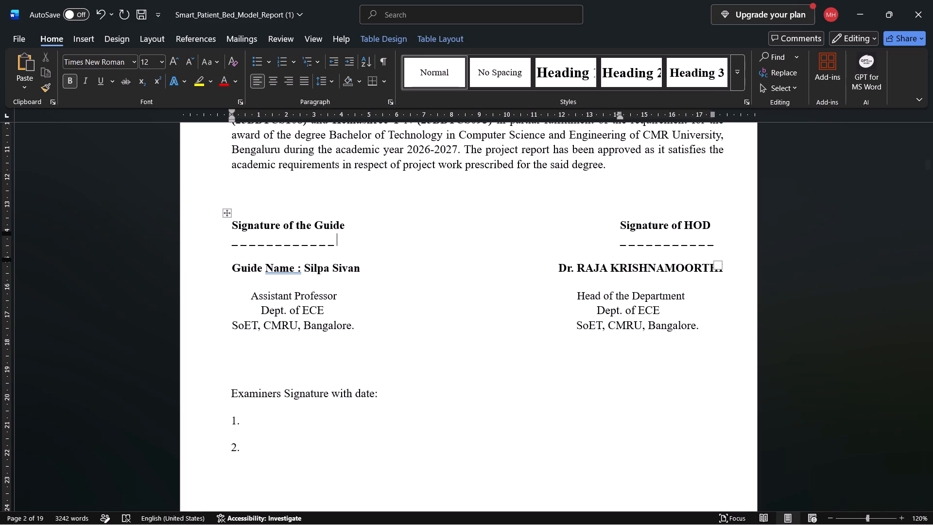
Add the initial P after the guide's name, separated by one space, and clear the small indent before Guide Name.
click(380, 268)
click(356, 268)
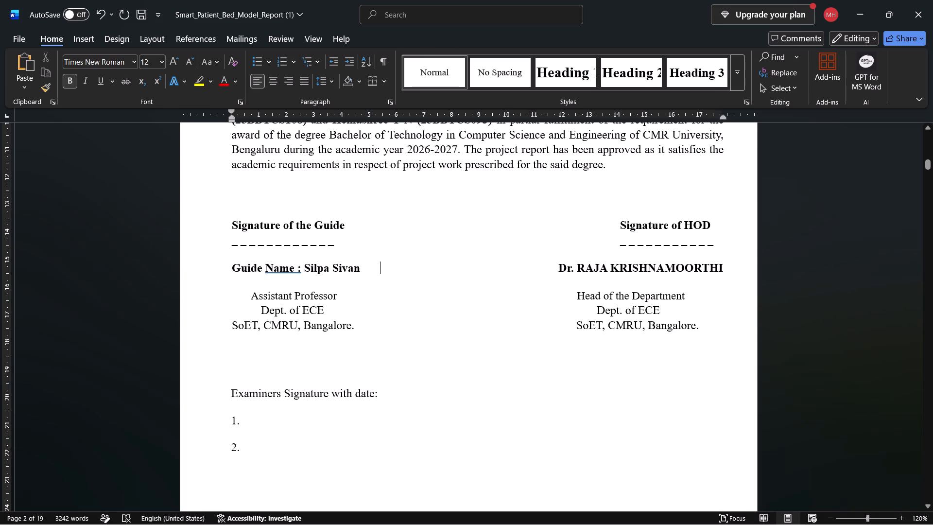
click(365, 264)
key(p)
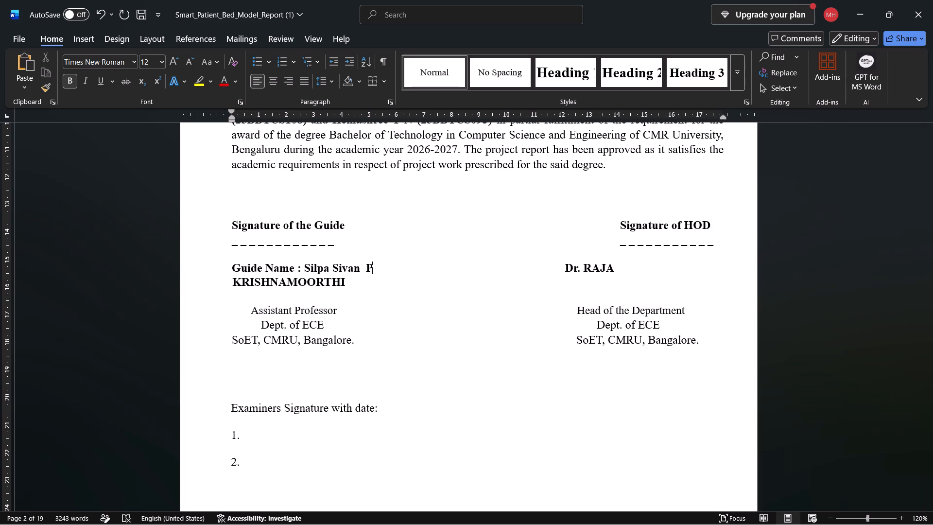
click(231, 271)
key(BackSpace)
key(BackSpace)
key(BackSpace)
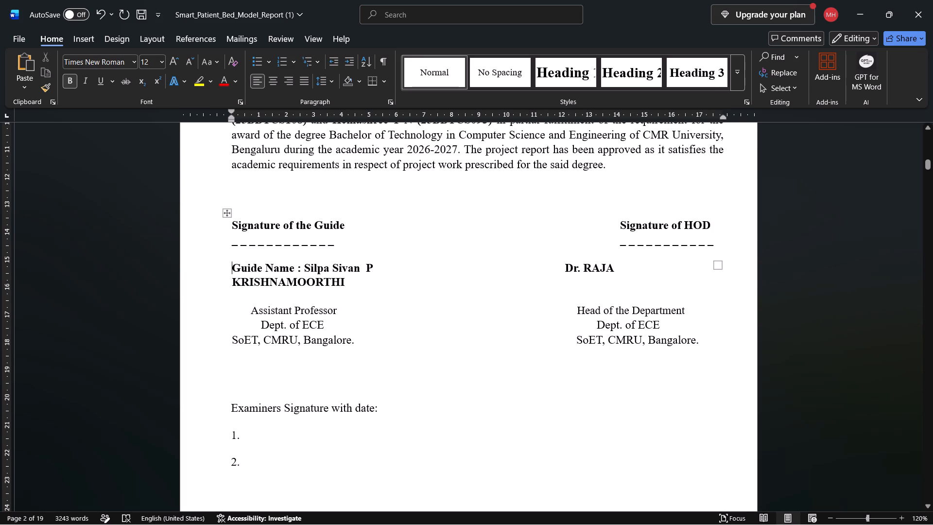
click(363, 270)
key(BackSpace)
key(BackSpace)
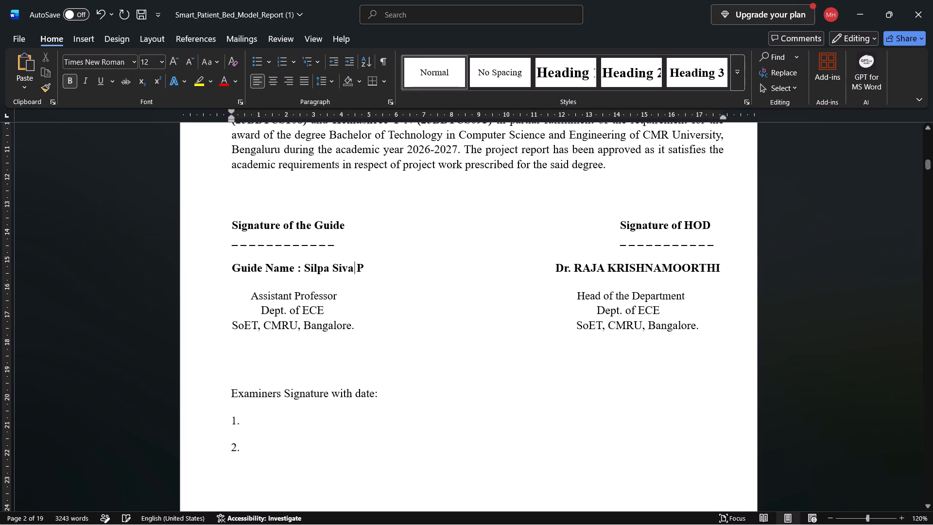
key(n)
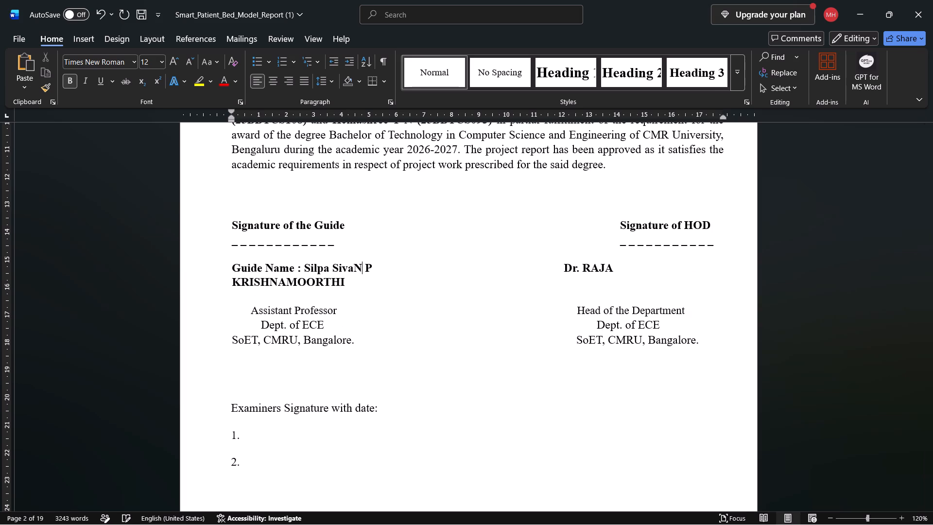
key(BackSpace)
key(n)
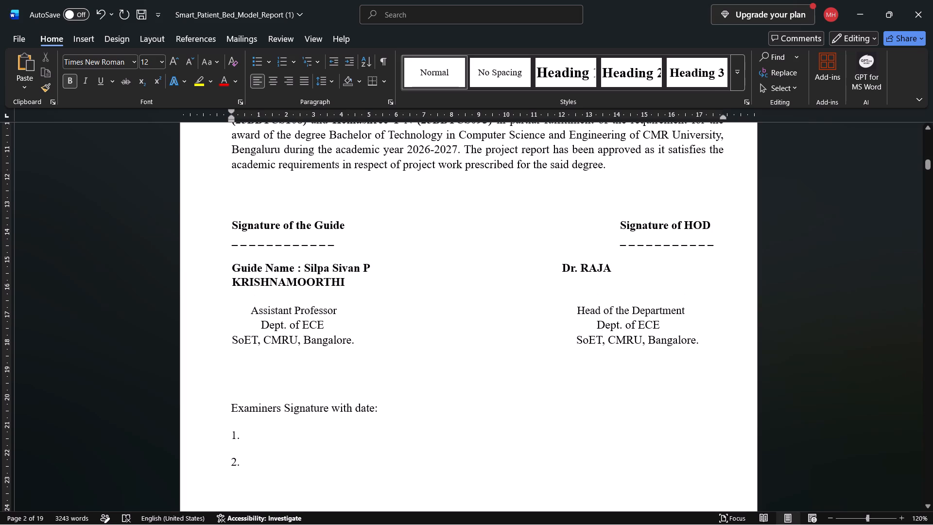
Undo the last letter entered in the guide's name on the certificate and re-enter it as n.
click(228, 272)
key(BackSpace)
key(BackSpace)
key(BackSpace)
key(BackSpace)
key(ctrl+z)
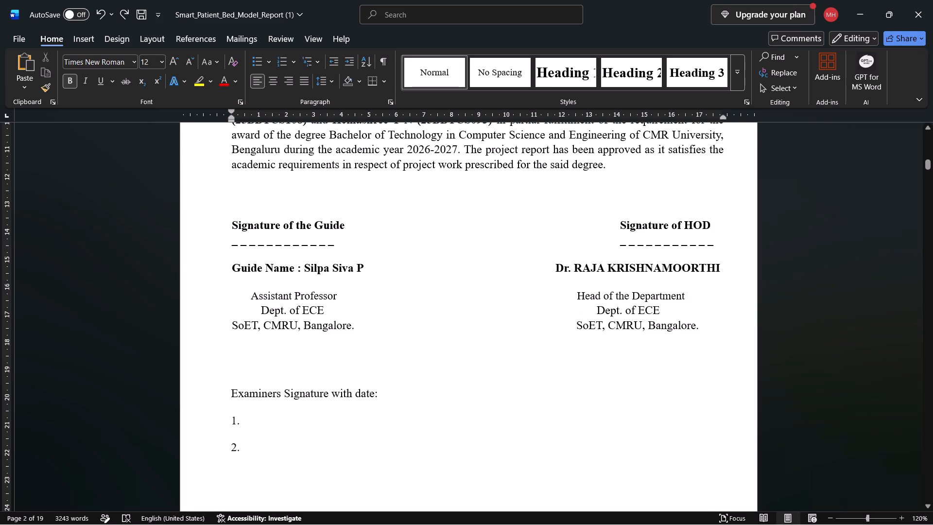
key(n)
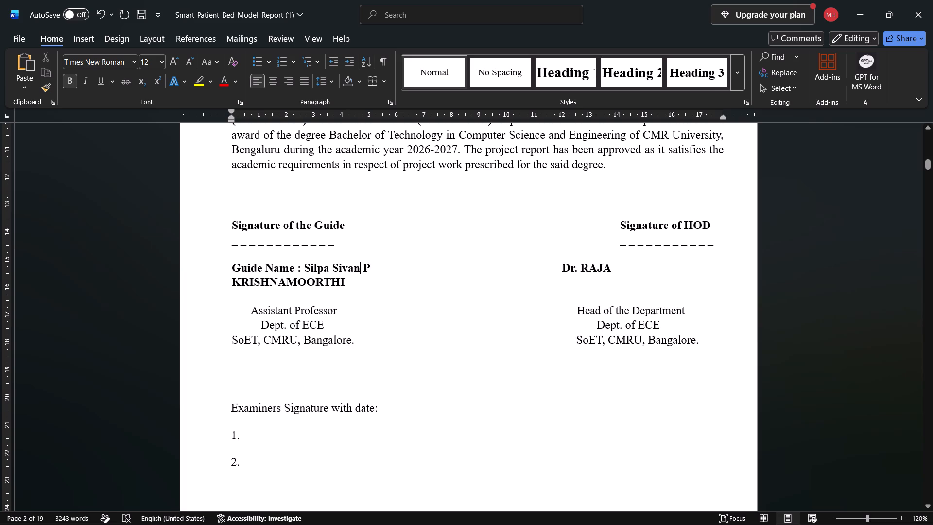
Delete extra spaces between the guide's and HOD's names so the HOD's name fits on one line.
click(520, 274)
key(BackSpace)
key(BackSpace)
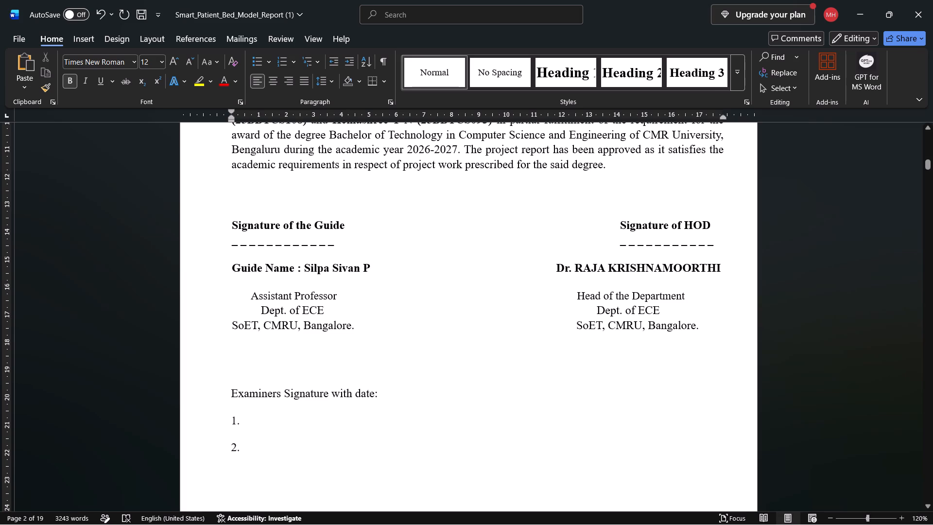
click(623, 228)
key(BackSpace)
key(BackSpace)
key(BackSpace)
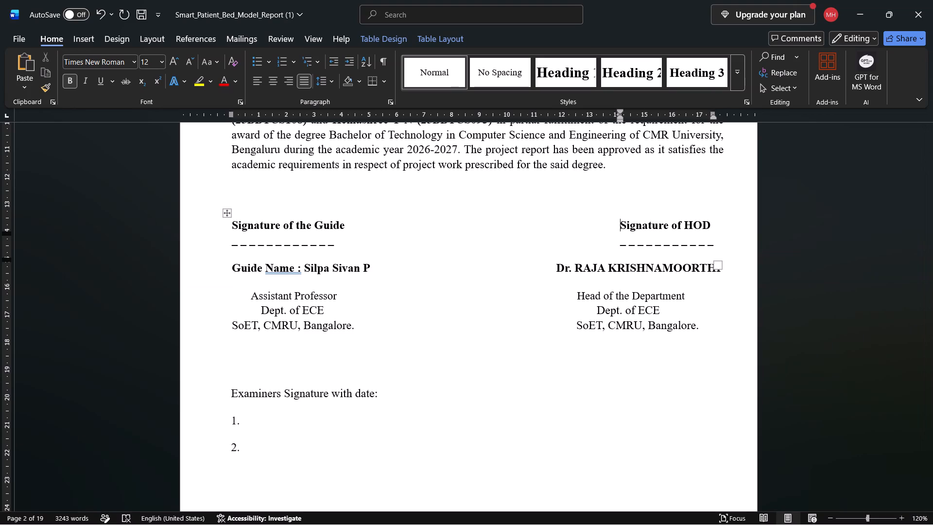
On the cover, remove "P &" before Assistant professor and add the initial P after the guide's name under GUIDED BY.
scroll(623, 228, up, 1)
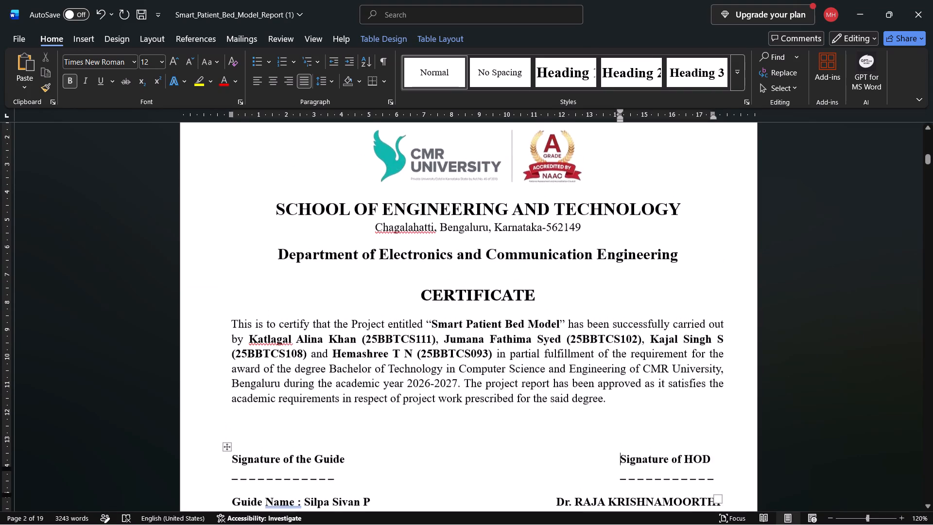
scroll(623, 228, down, 2)
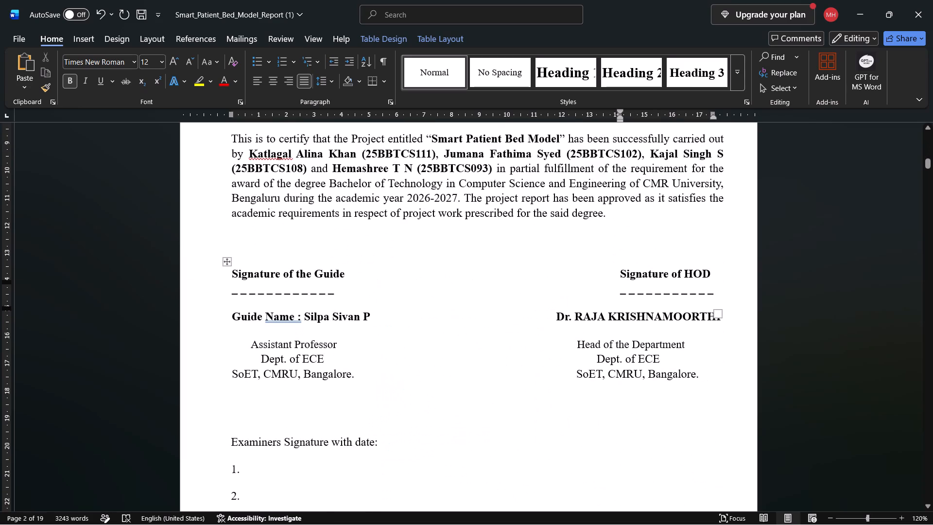
scroll(623, 228, up, 3)
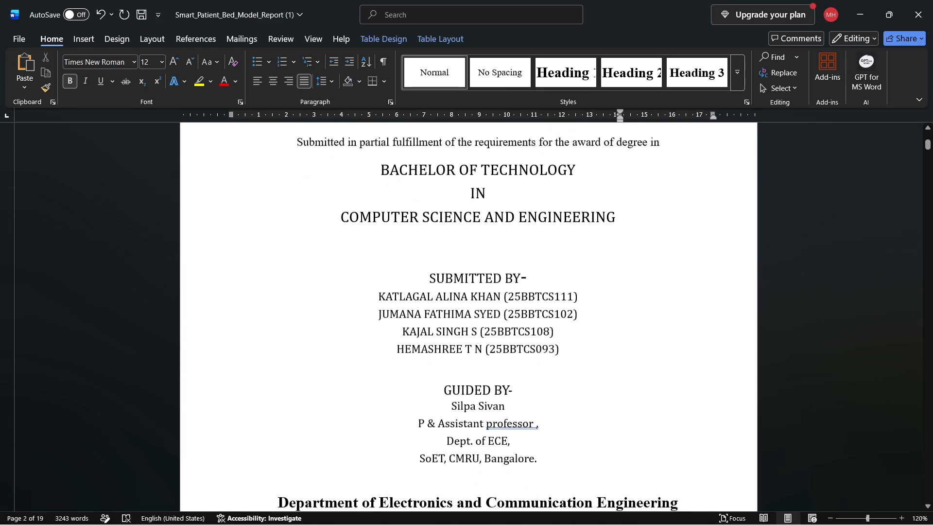
scroll(623, 228, down, 1)
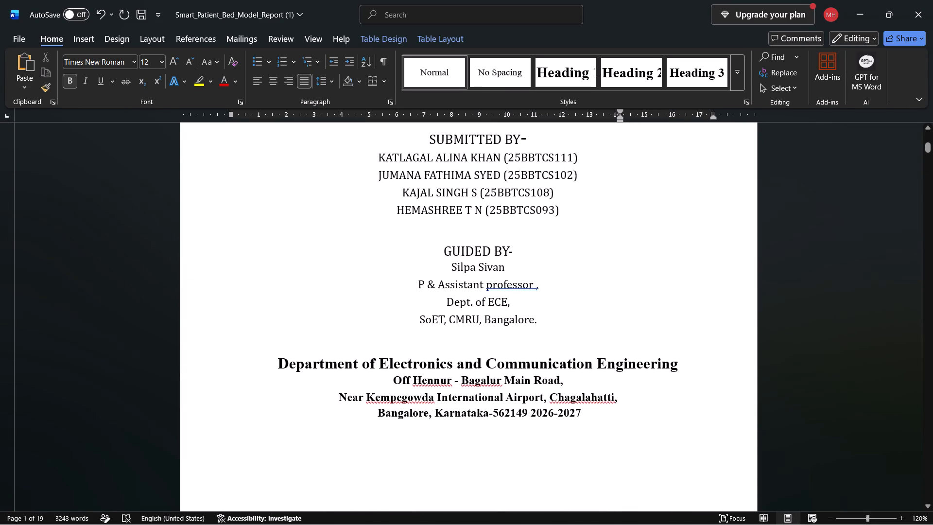
click(436, 282)
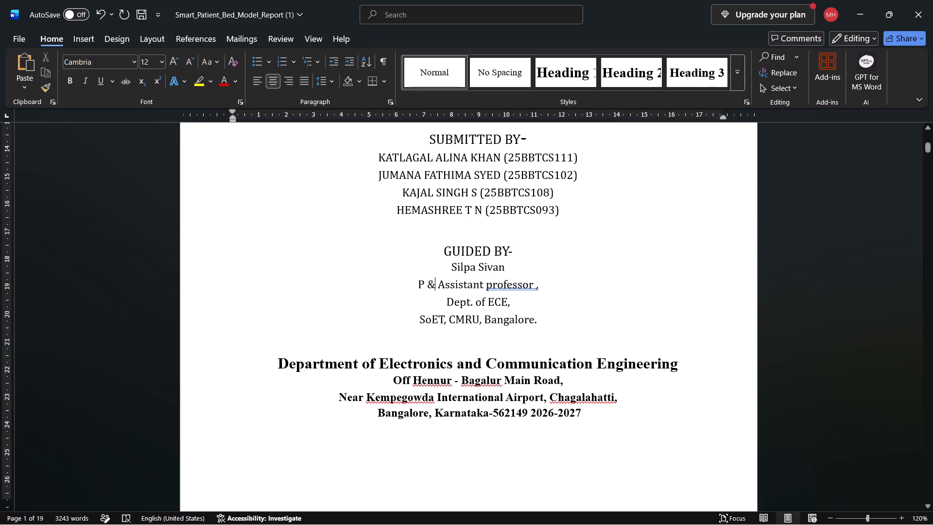
key(backslash)
key(BackSpace)
key(BackSpace)
key(BackSpace)
key(BackSpace)
key(BackSpace)
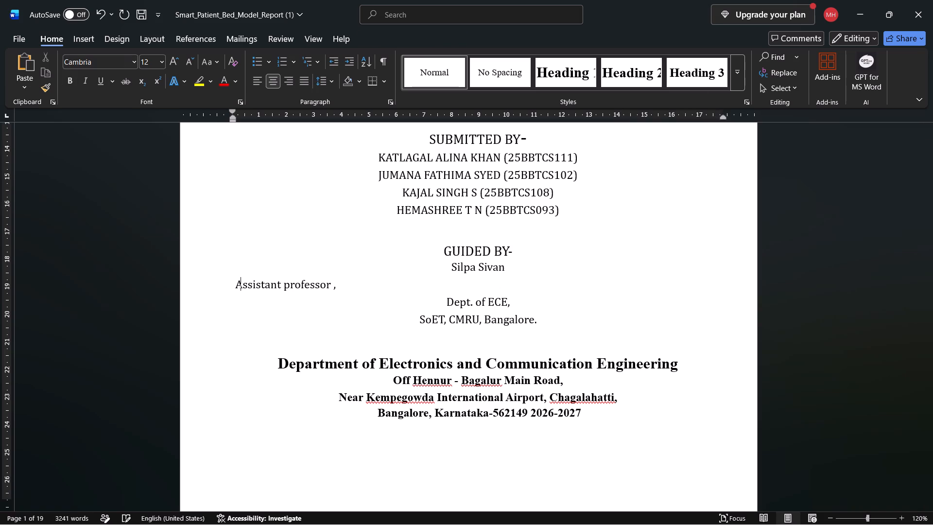
key(BackSpace)
key(ctrl+z)
key(ctrl+z)
key(ctrl+z)
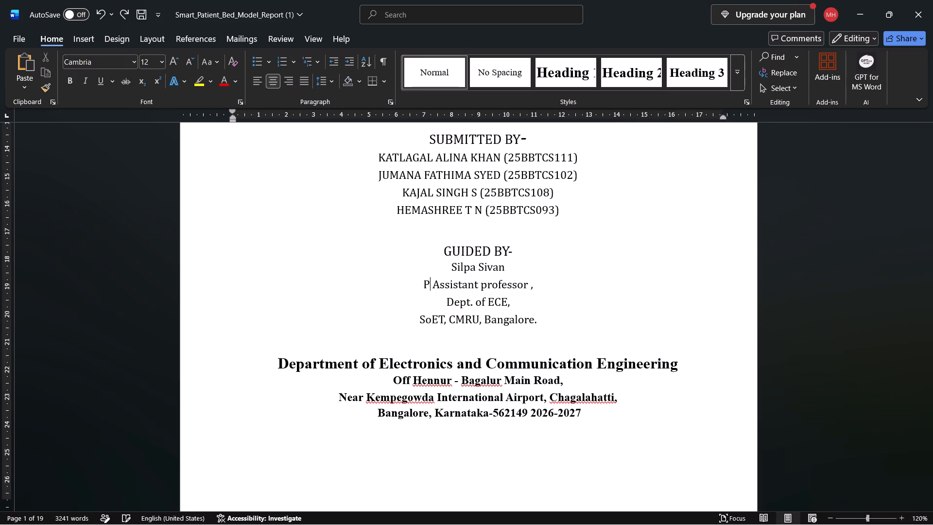
key(ctrl+BackSpace)
click(518, 275)
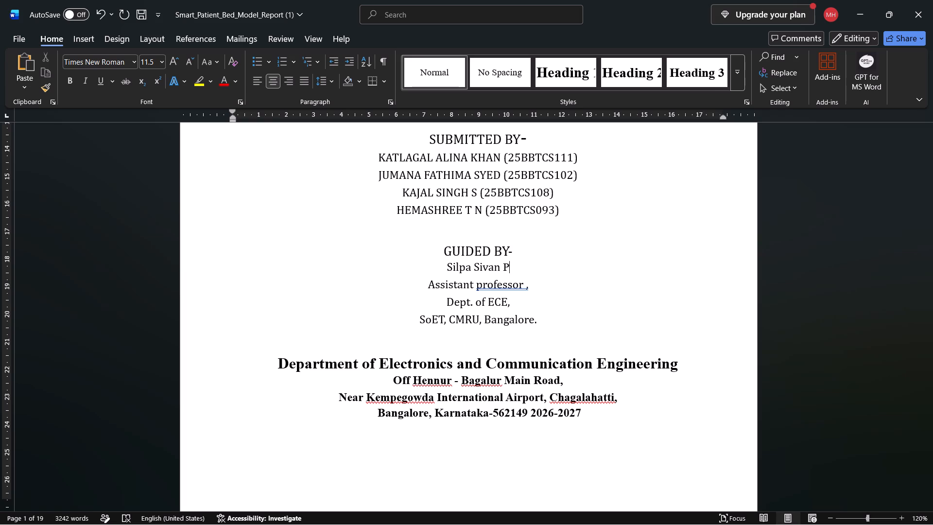
Add one blank line below the certificate's dashed signature lines and another directly below Signature of HOD.
scroll(512, 252, down, 4)
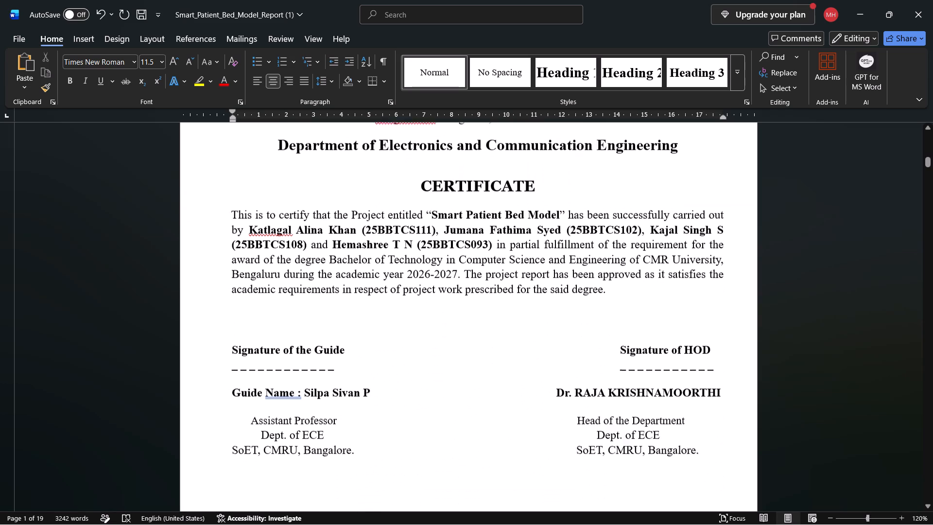
scroll(512, 252, down, 1)
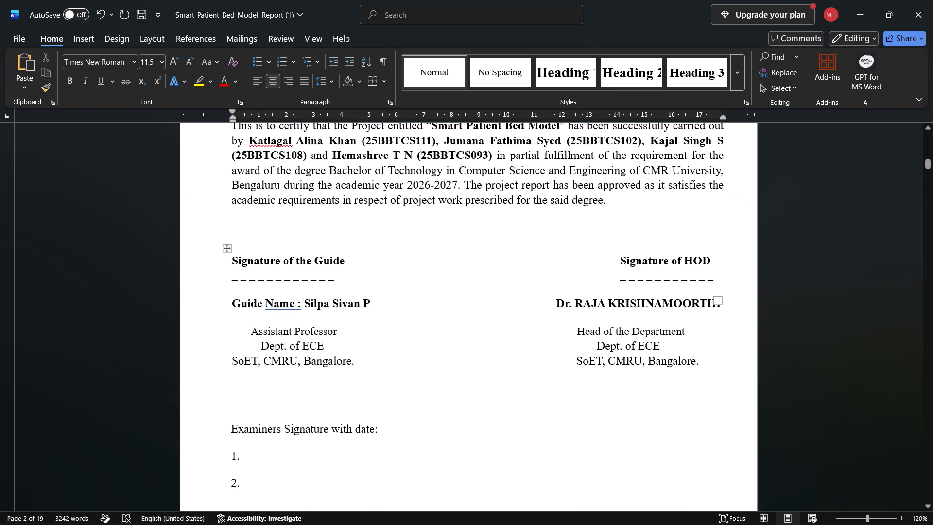
click(563, 285)
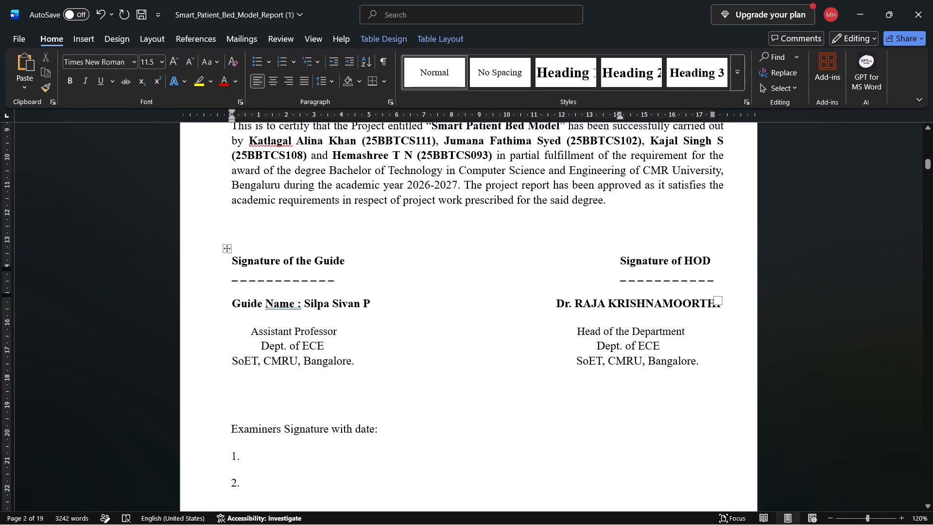
click(716, 279)
key(Return)
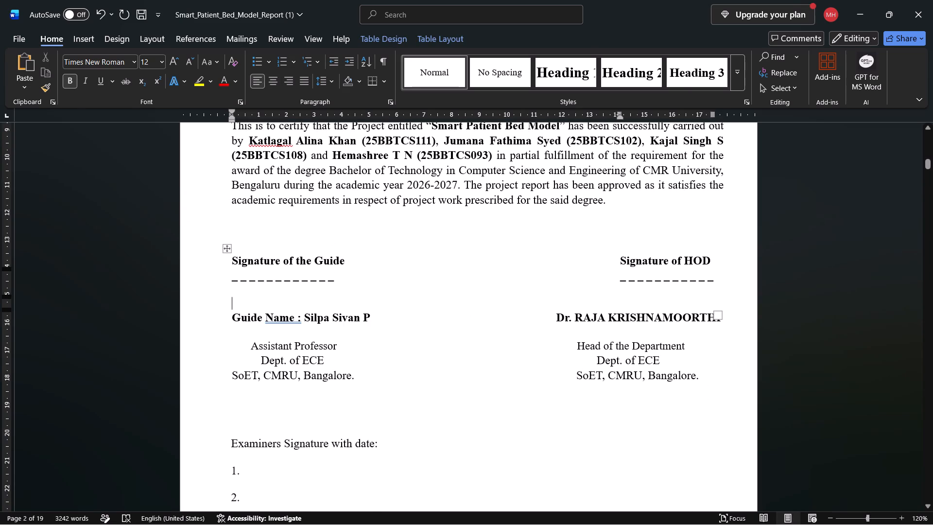
click(709, 264)
key(Return)
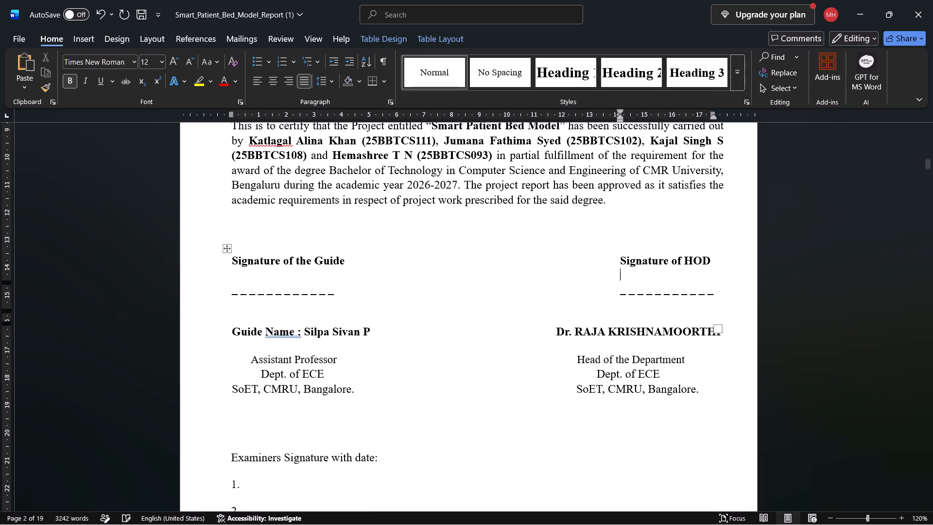
Remove the 1. numbering from the INTRODUCTION heading and delete the blank page between the certificate and the Introduction.
scroll(500, 321, down, 4)
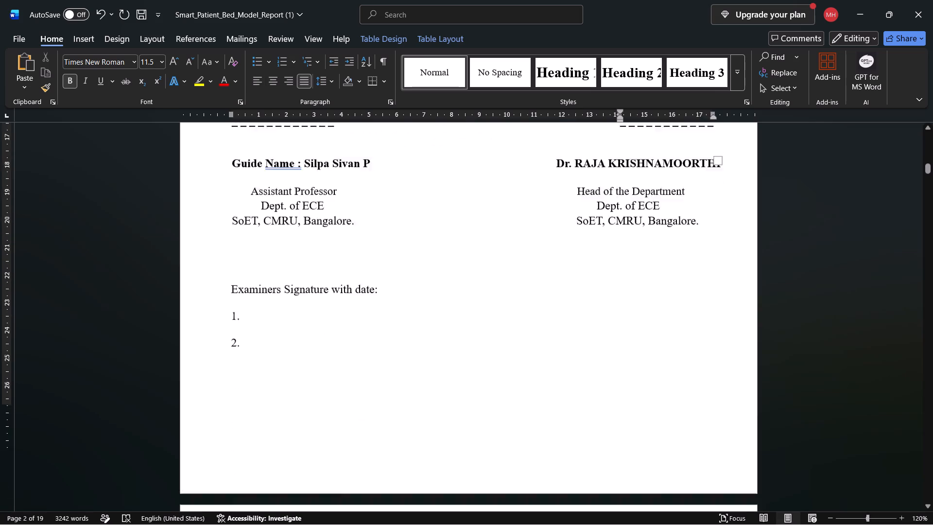
scroll(500, 321, down, 6)
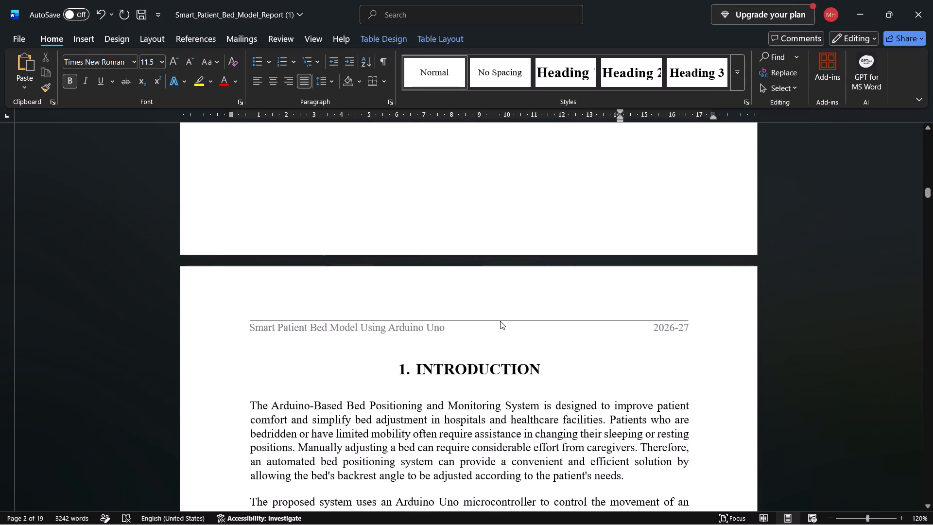
click(500, 321)
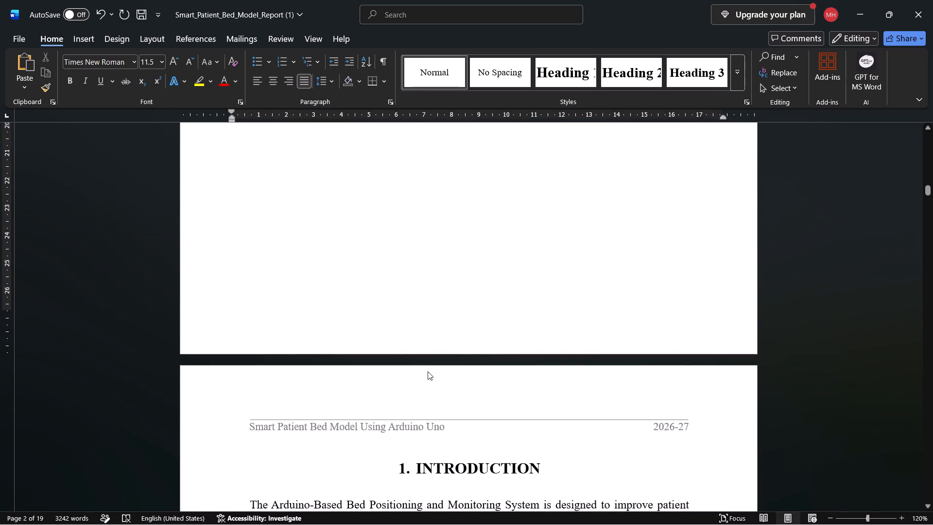
scroll(428, 371, down, 2)
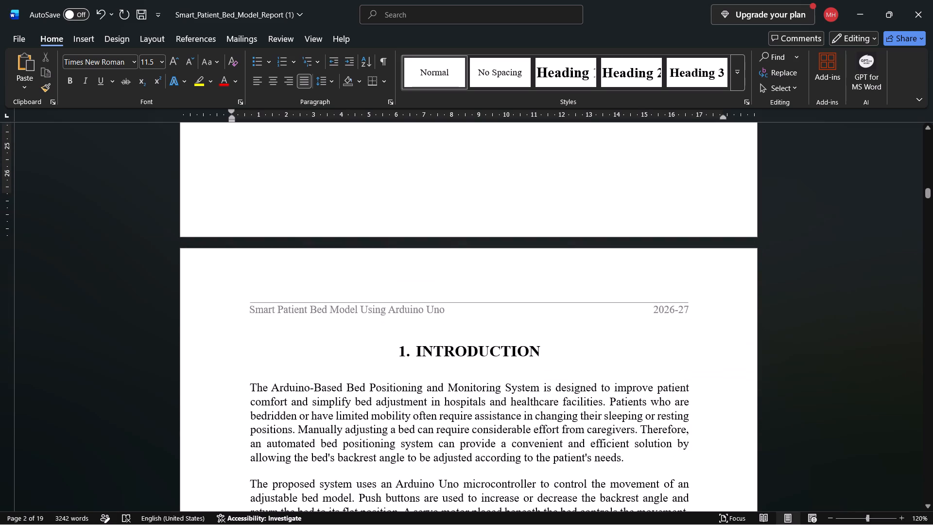
click(375, 357)
key(BackSpace)
key(BackSpace)
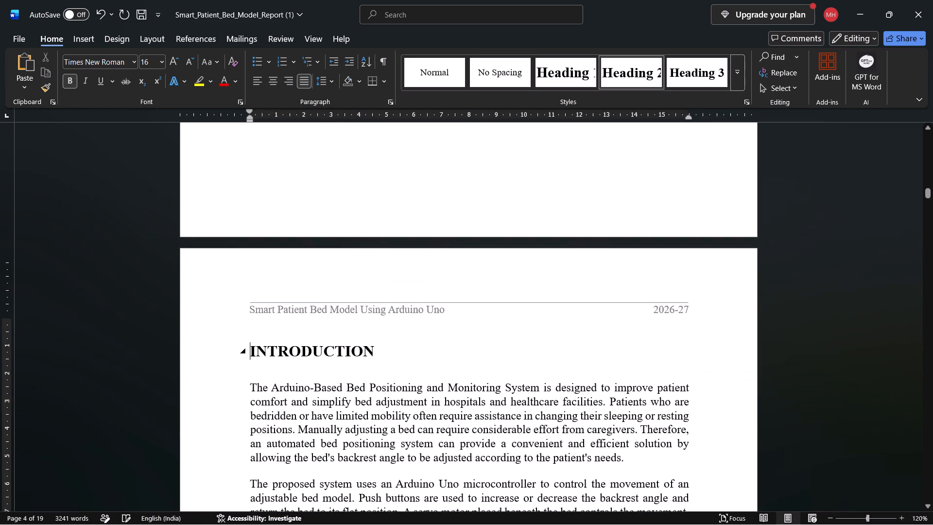
key(BackSpace)
key(BackSpace)
key(BackSpace)
scroll(375, 357, left, 1)
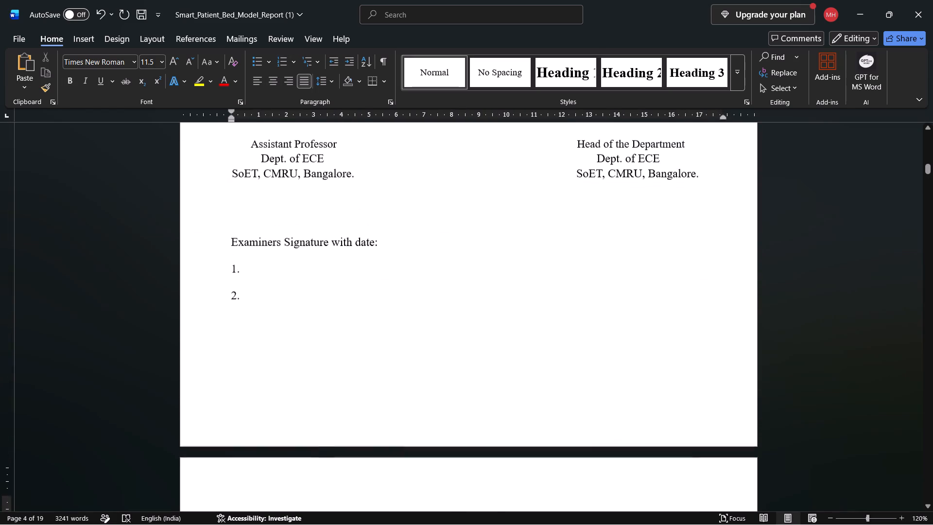
scroll(375, 357, left, 1)
key(BackSpace)
key(BackSpace)
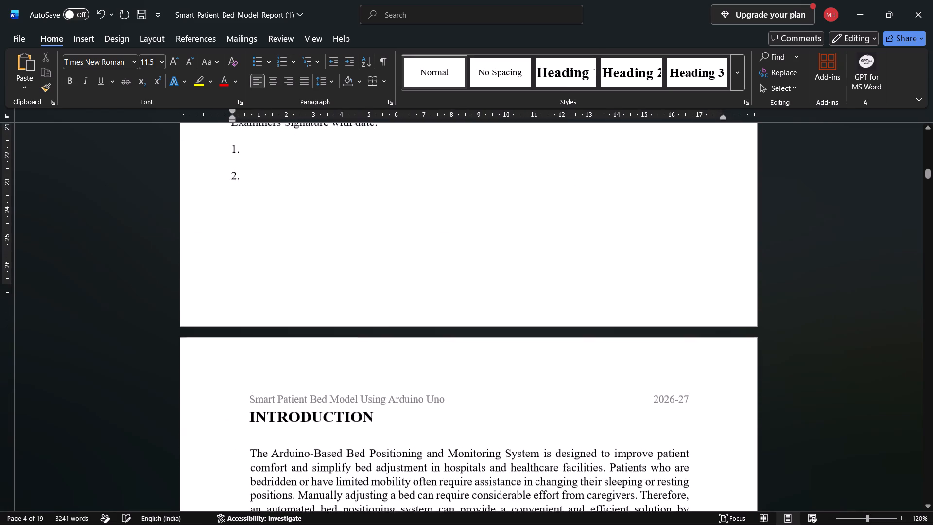
Add leading spaces before INTRODUCTION to place the heading near the middle of its line.
scroll(375, 357, left, 1)
scroll(375, 357, down, 2)
scroll(375, 357, up, 1)
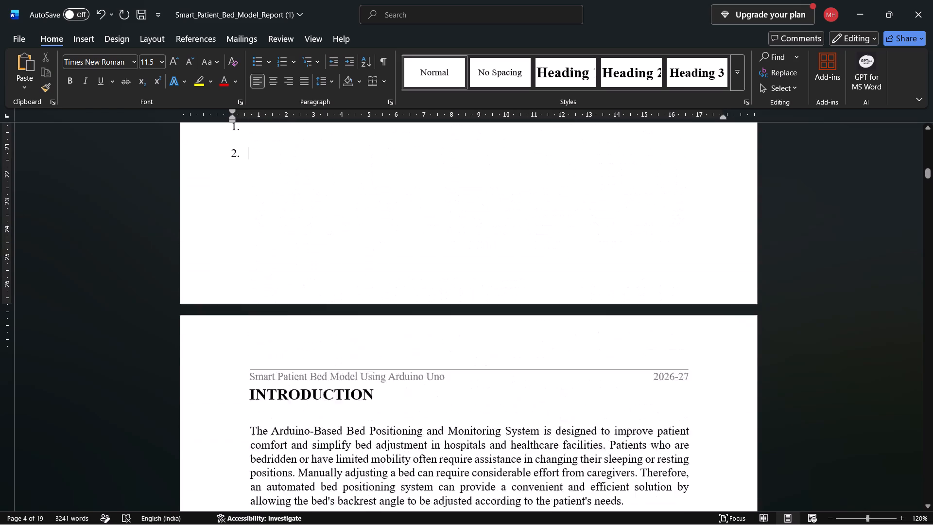
scroll(375, 357, down, 1)
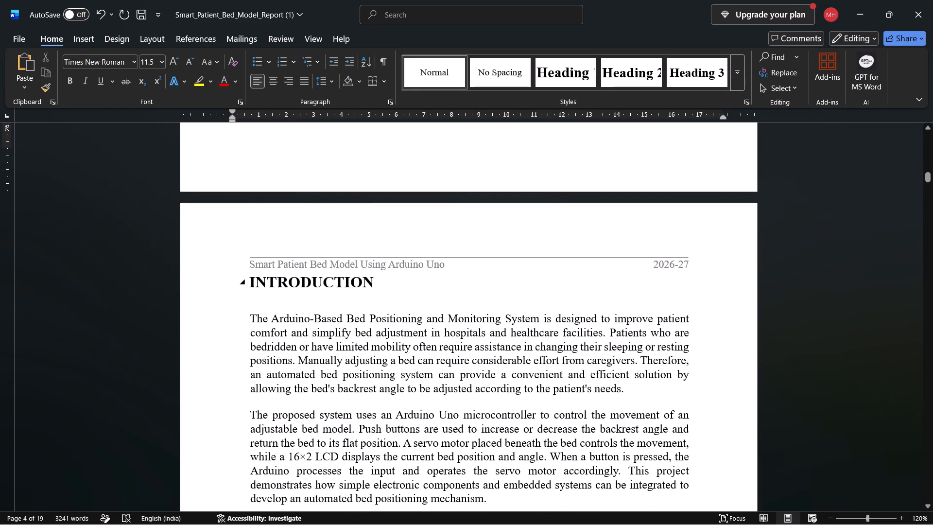
click(250, 278)
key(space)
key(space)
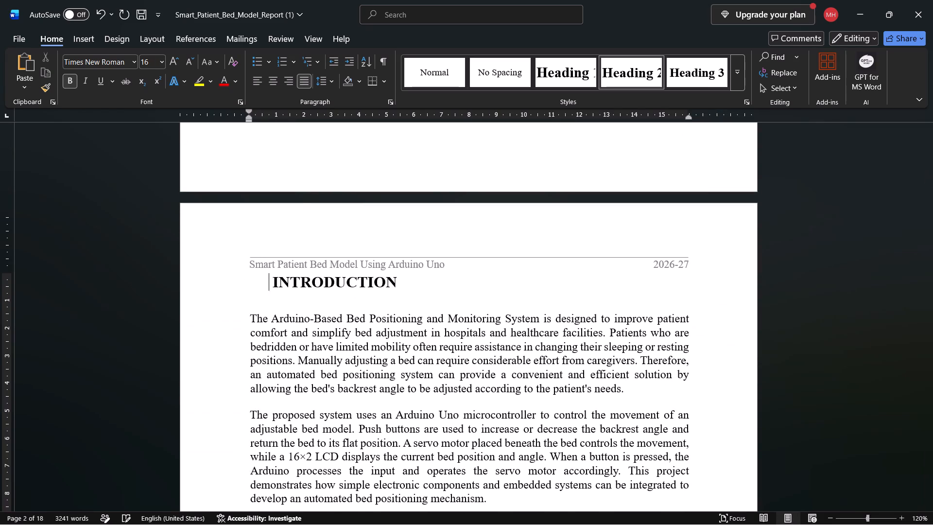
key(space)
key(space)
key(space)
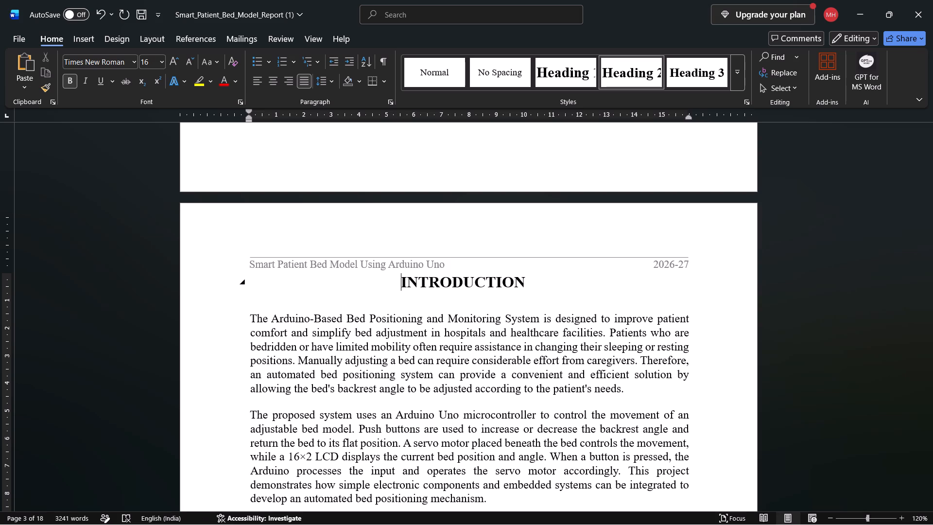
Examine the pages following the Introduction, including the Hardware and Software requirements heading and its numbering.
scroll(250, 278, down, 5)
scroll(250, 278, up, 1)
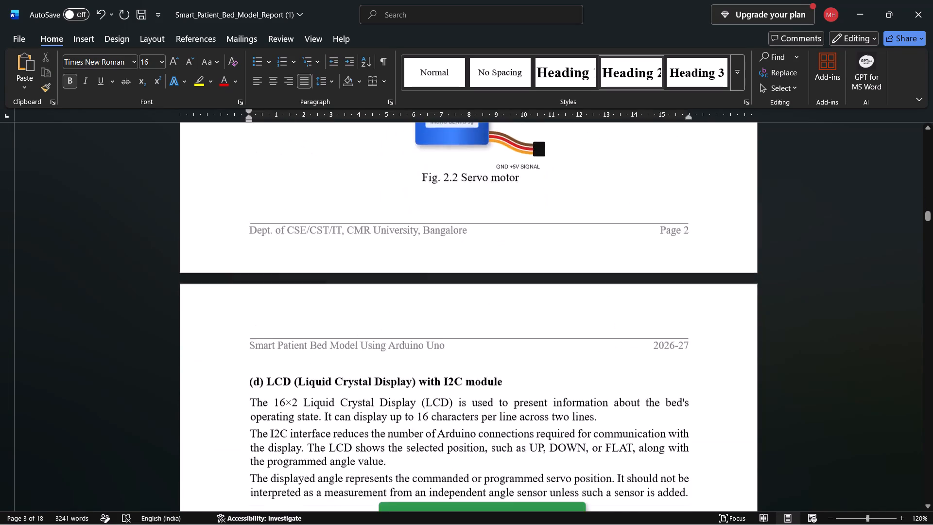
scroll(250, 278, up, 3)
scroll(250, 278, down, 2)
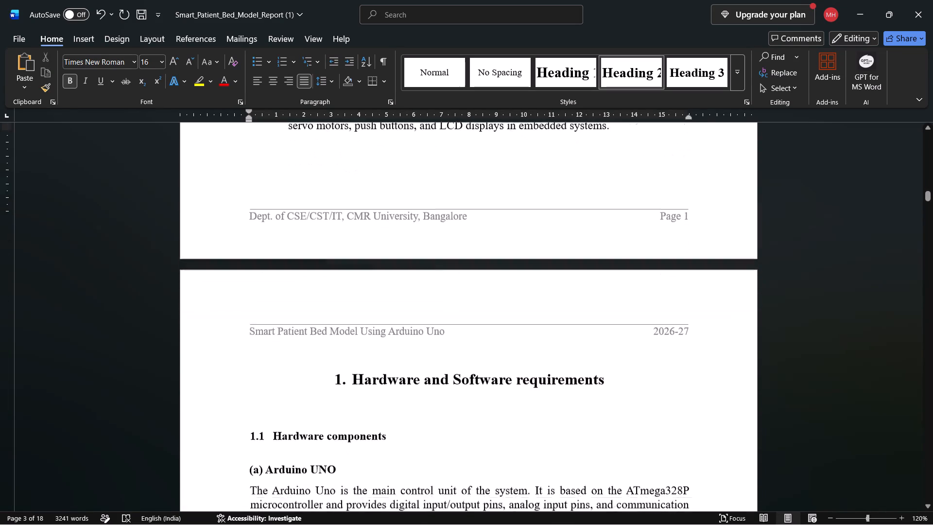
scroll(250, 278, down, 2)
scroll(250, 278, up, 2)
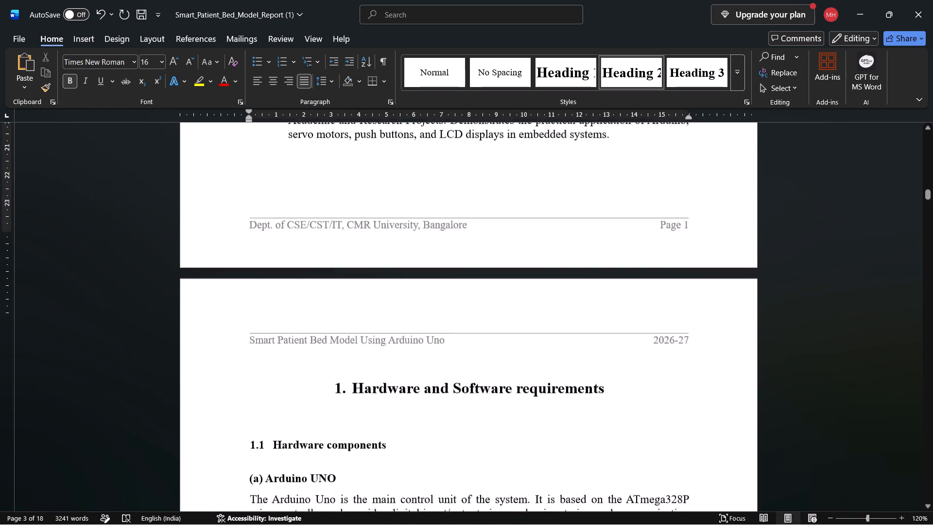
scroll(250, 278, up, 2)
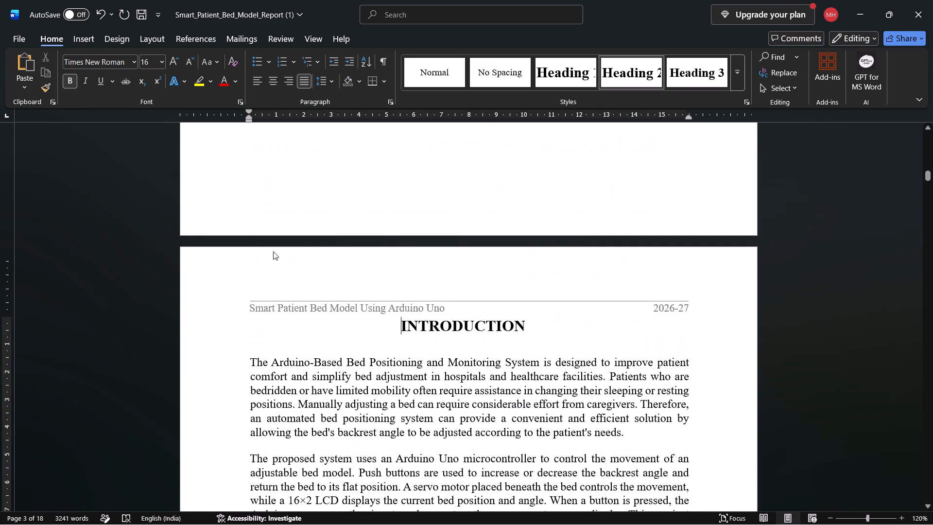
Move the INTRODUCTION heading down by adding one blank line between it and the page header.
key(Return)
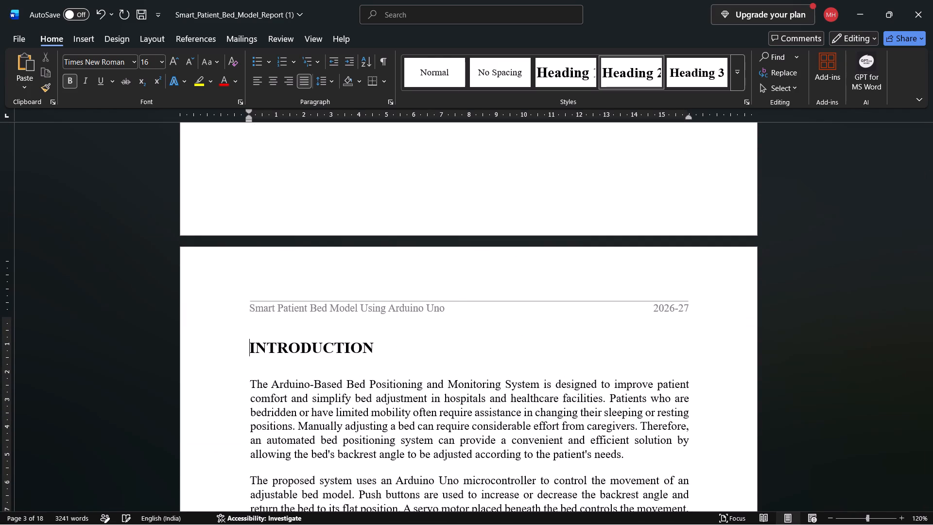
key(Return)
scroll(483, 314, down, 1)
key(BackSpace)
Add leading spaces before INTRODUCTION to place the heading near the middle of its new line.
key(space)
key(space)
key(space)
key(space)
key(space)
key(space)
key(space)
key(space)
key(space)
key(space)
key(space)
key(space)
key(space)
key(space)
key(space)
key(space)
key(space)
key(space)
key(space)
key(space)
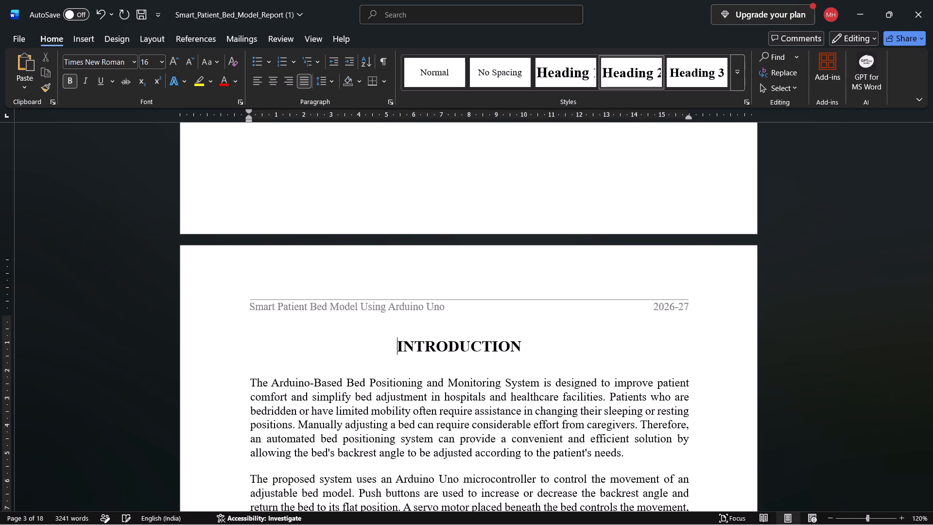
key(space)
scroll(483, 314, down, 1)
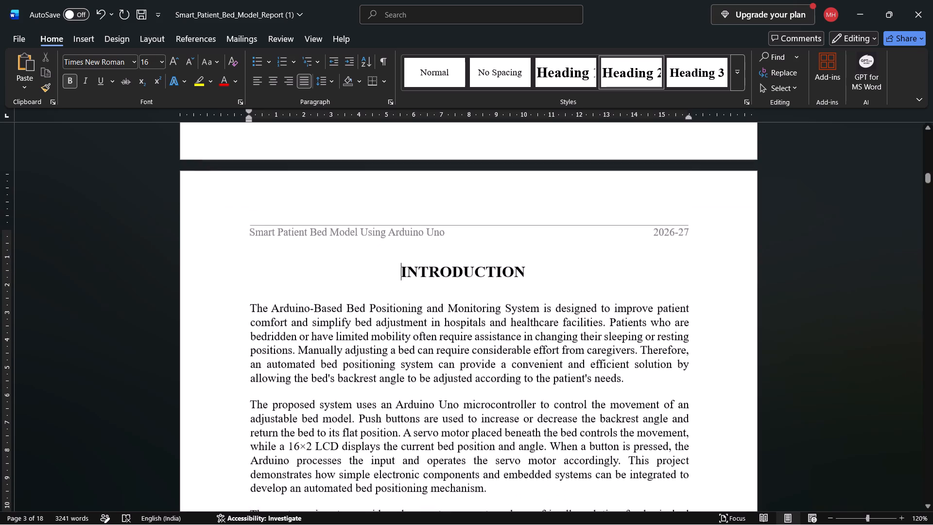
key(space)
Add one blank line above the 1.2 Software requirements heading, below the page header.
scroll(483, 314, down, 19)
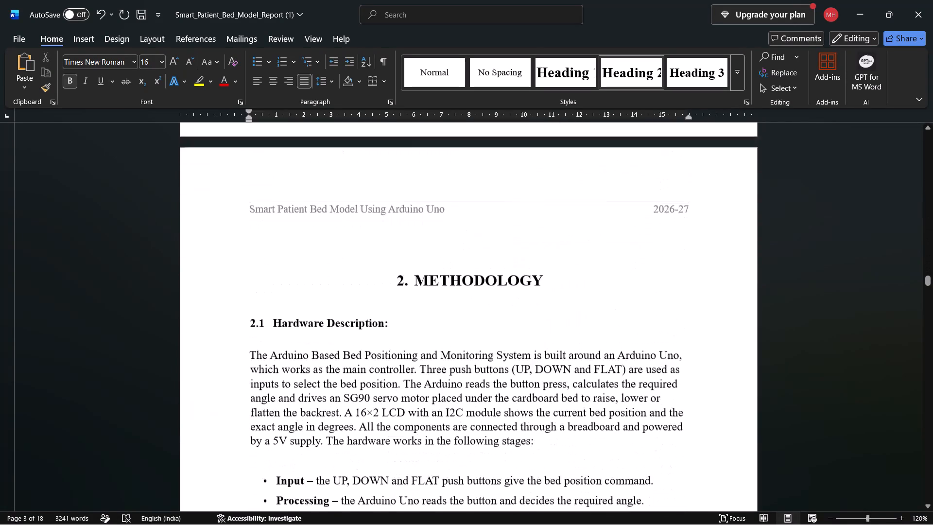
scroll(483, 314, up, 1)
scroll(483, 314, down, 1)
scroll(483, 314, up, 2)
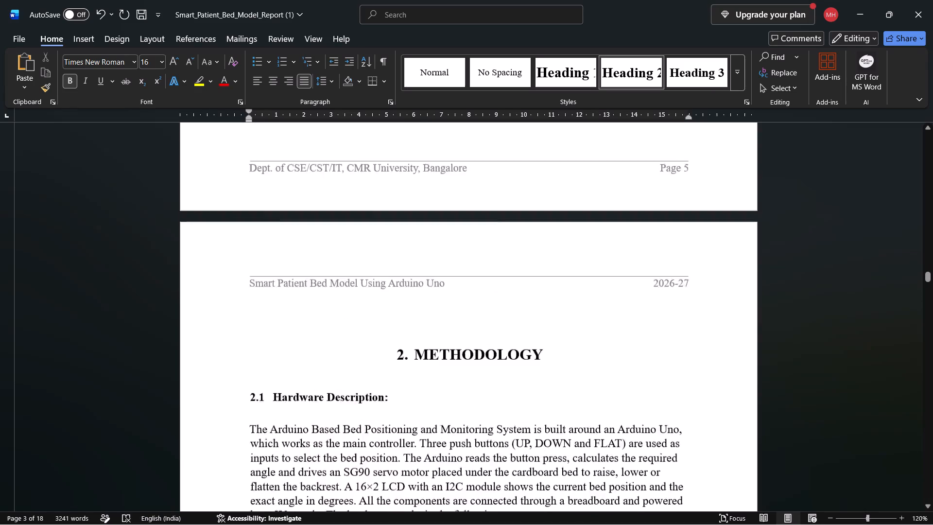
scroll(483, 314, up, 2)
scroll(483, 314, down, 4)
scroll(483, 314, up, 1)
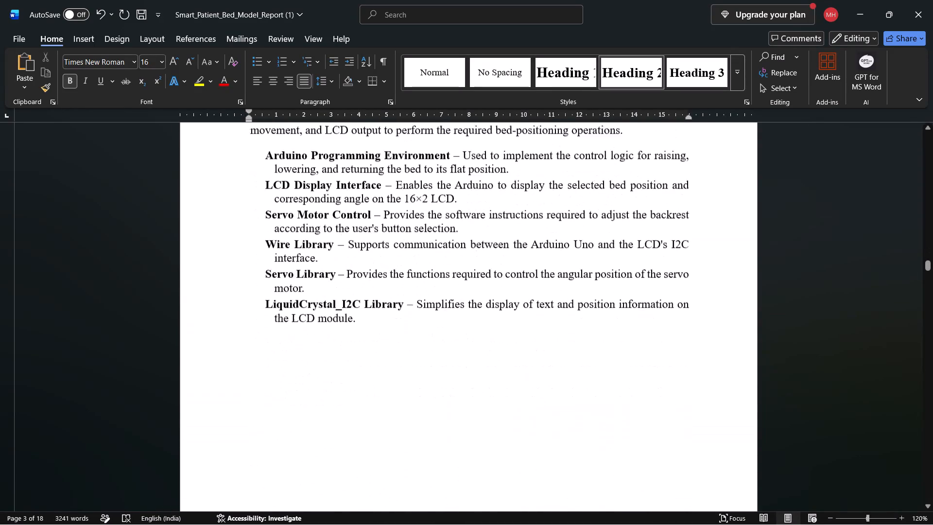
scroll(483, 314, up, 1)
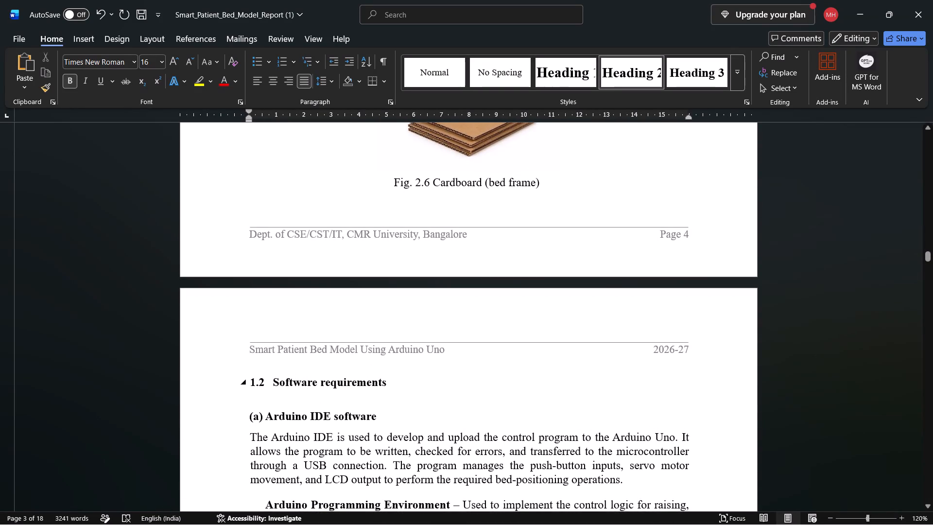
click(411, 378)
click(282, 370)
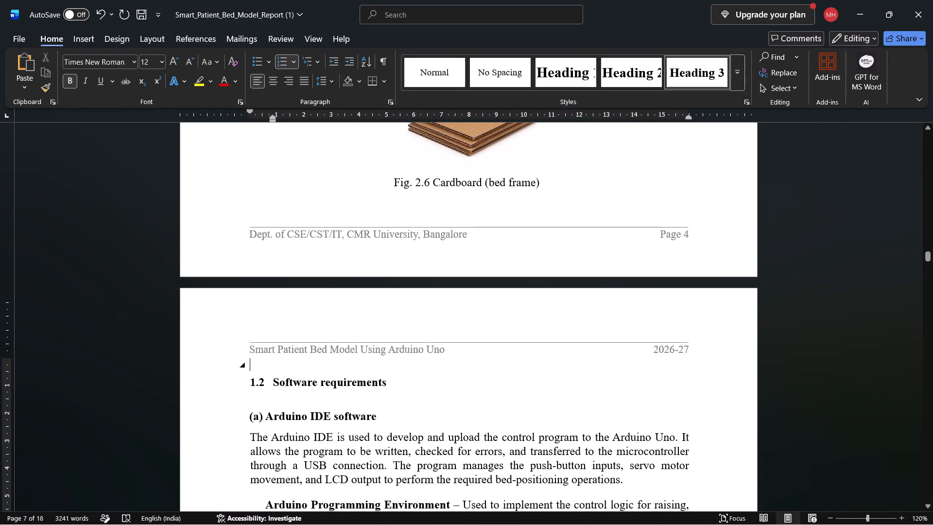
key(Return)
Examine the Methodology and Software Description pages for heading placement, spacing below the page headers and figure layout.
scroll(282, 370, down, 1)
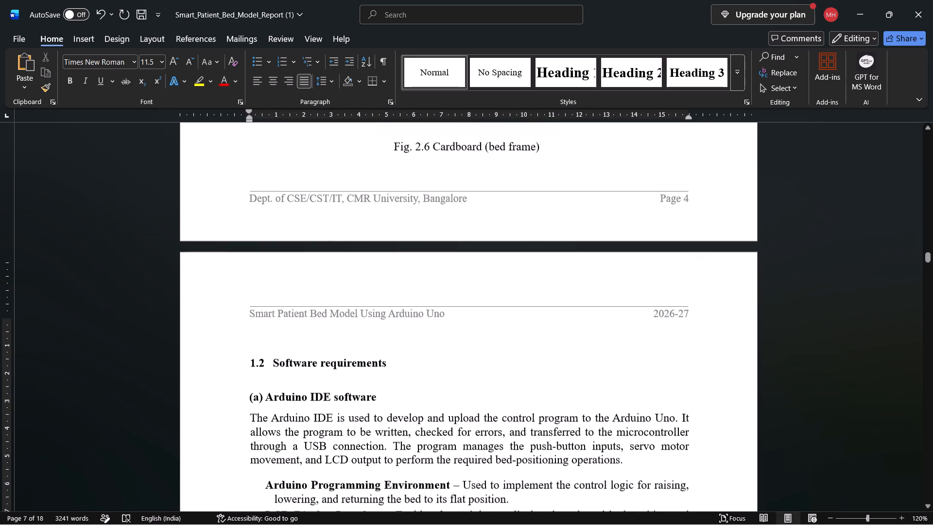
scroll(282, 370, down, 4)
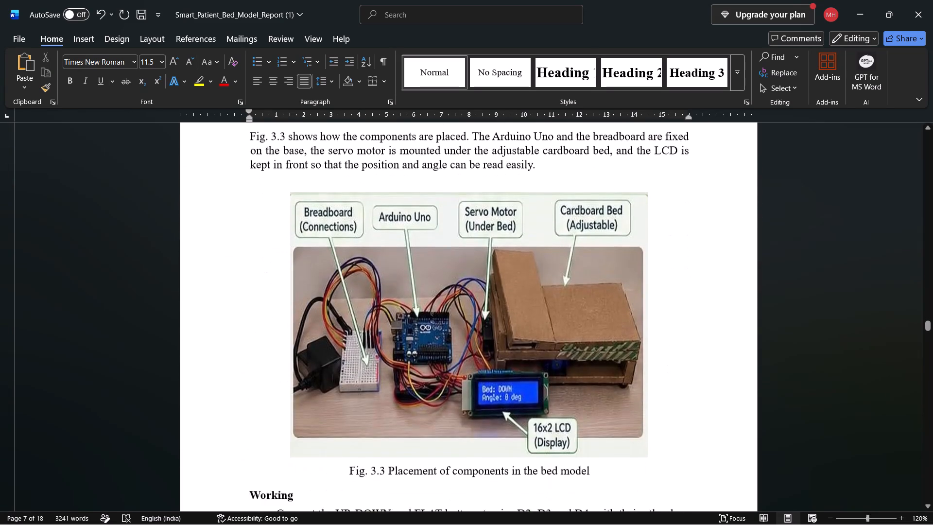
scroll(282, 370, down, 2)
scroll(282, 370, up, 1)
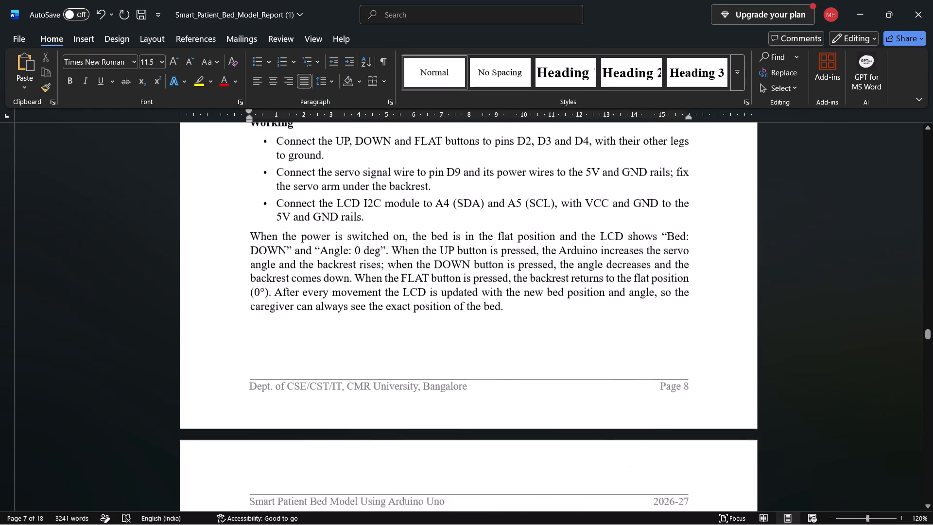
scroll(282, 370, down, 3)
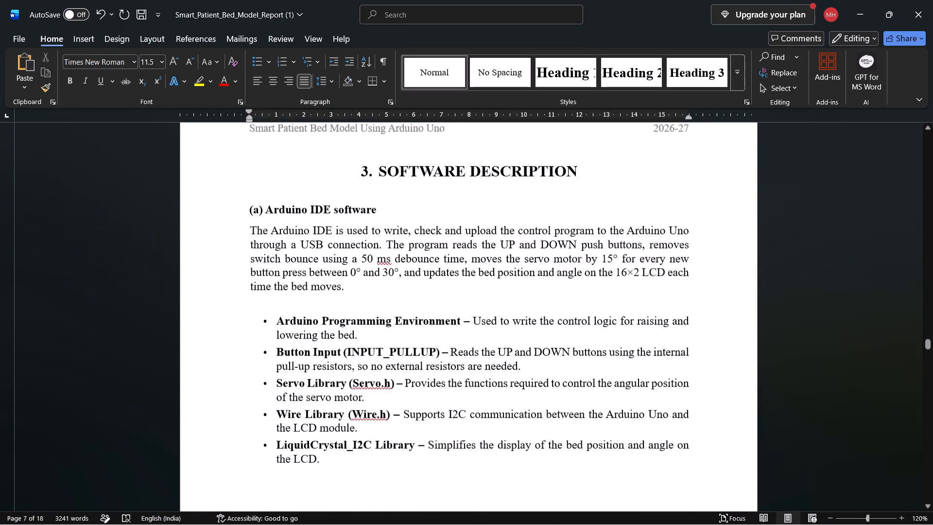
scroll(282, 370, down, 1)
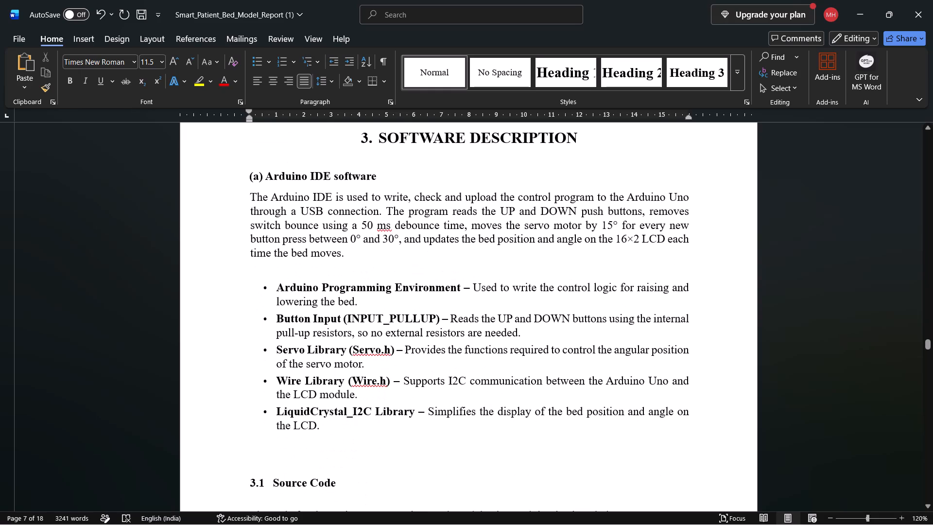
scroll(282, 370, up, 1)
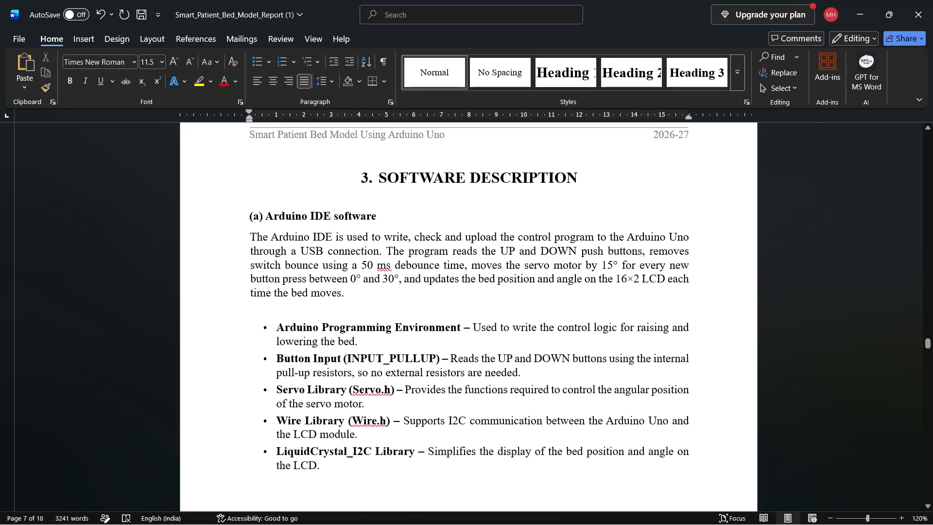
scroll(282, 370, up, 8)
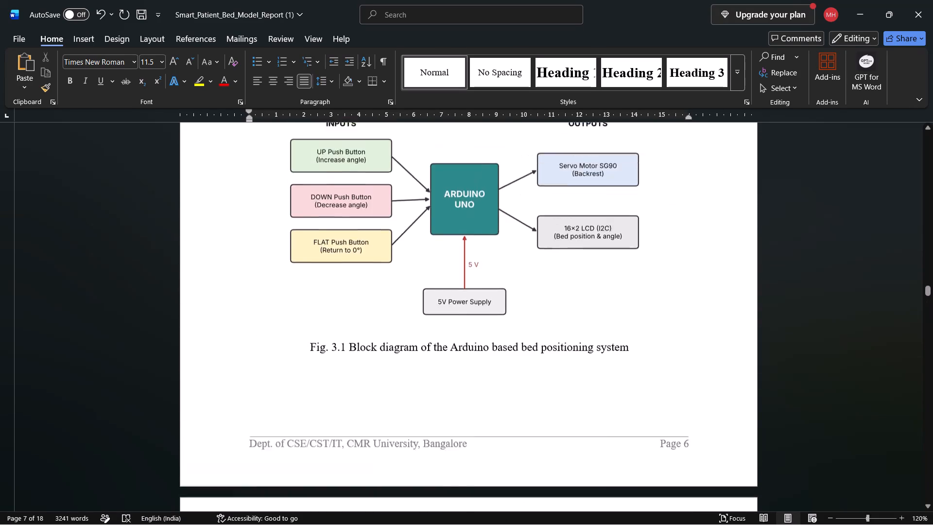
scroll(282, 370, up, 3)
scroll(282, 370, down, 1)
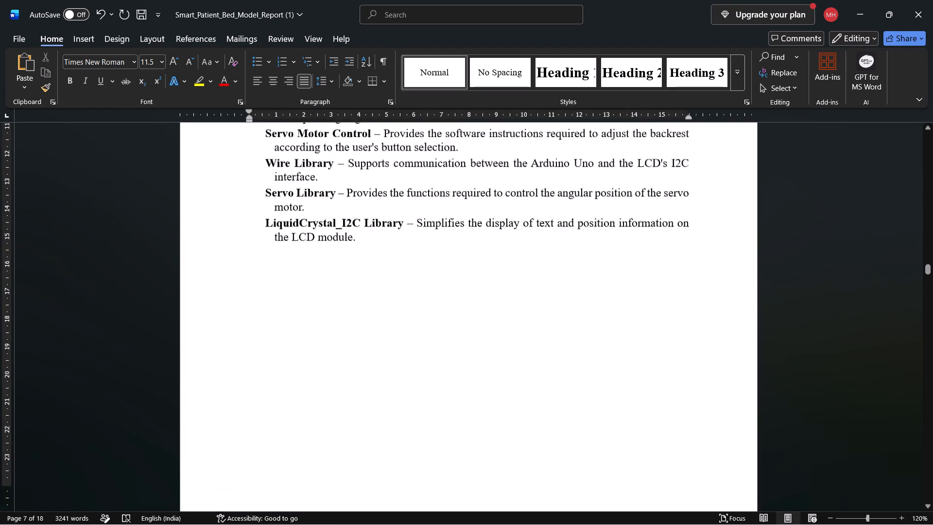
scroll(282, 370, down, 1)
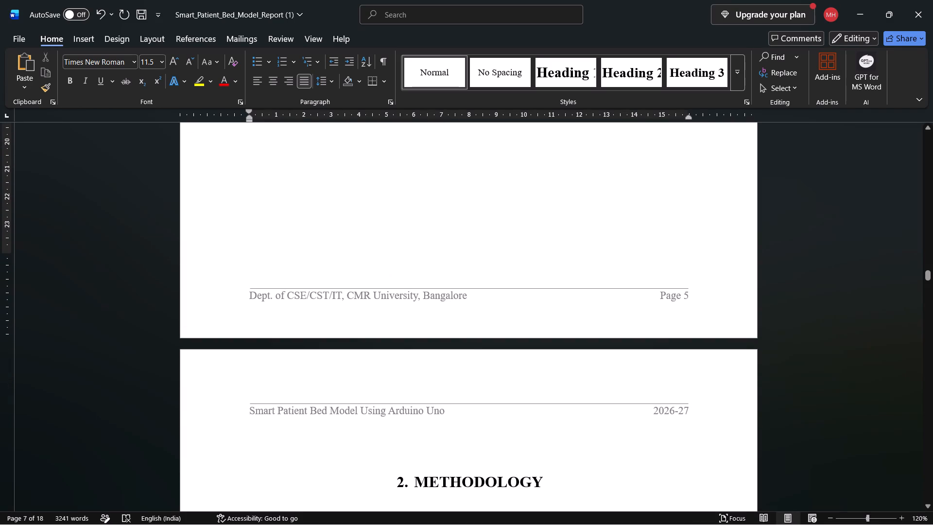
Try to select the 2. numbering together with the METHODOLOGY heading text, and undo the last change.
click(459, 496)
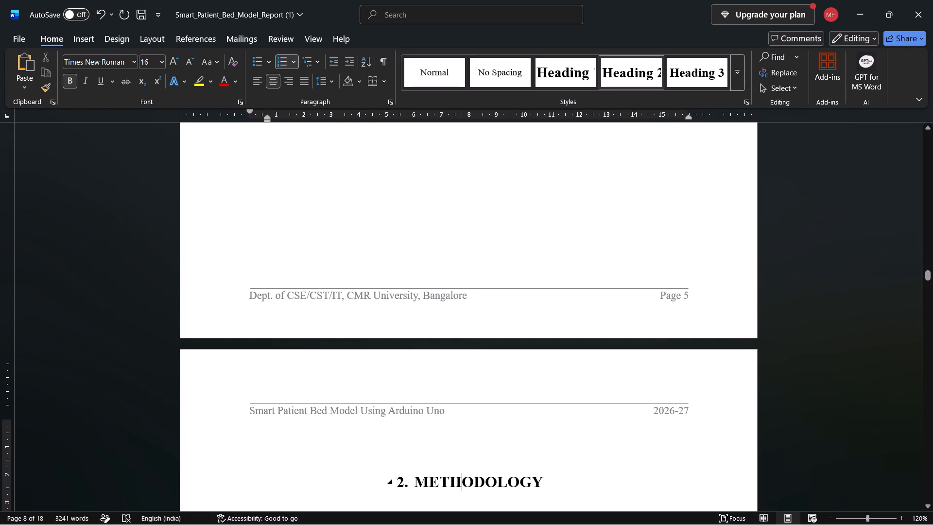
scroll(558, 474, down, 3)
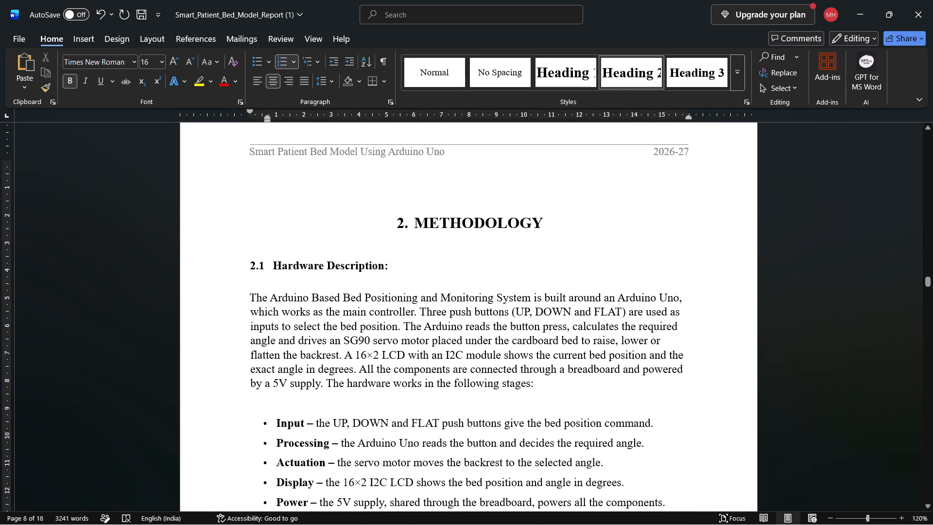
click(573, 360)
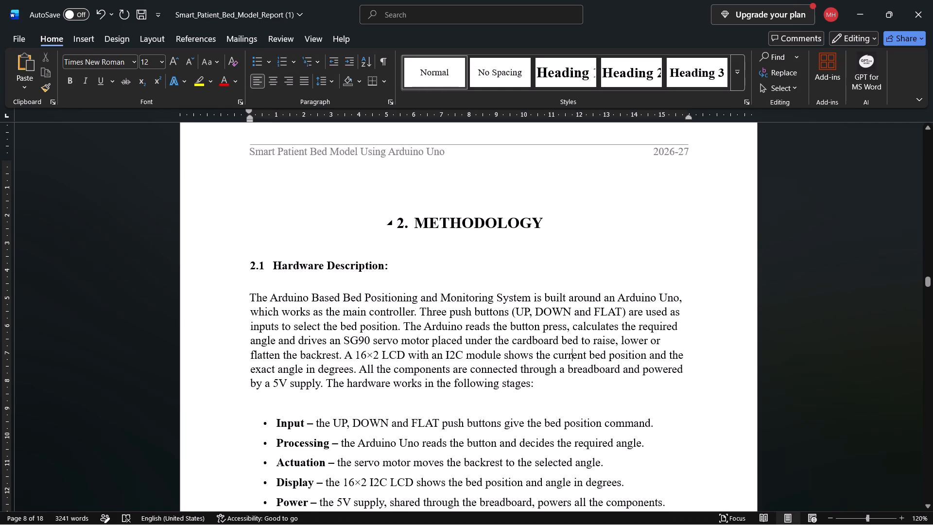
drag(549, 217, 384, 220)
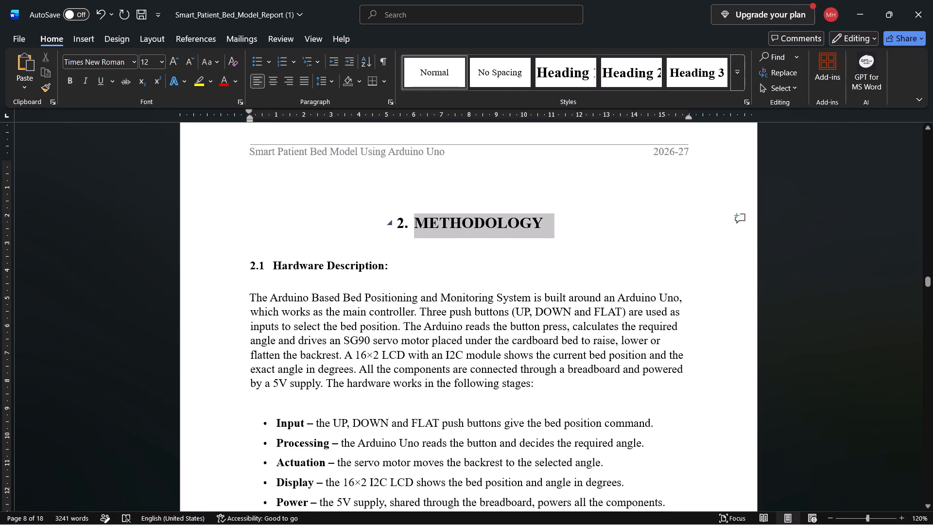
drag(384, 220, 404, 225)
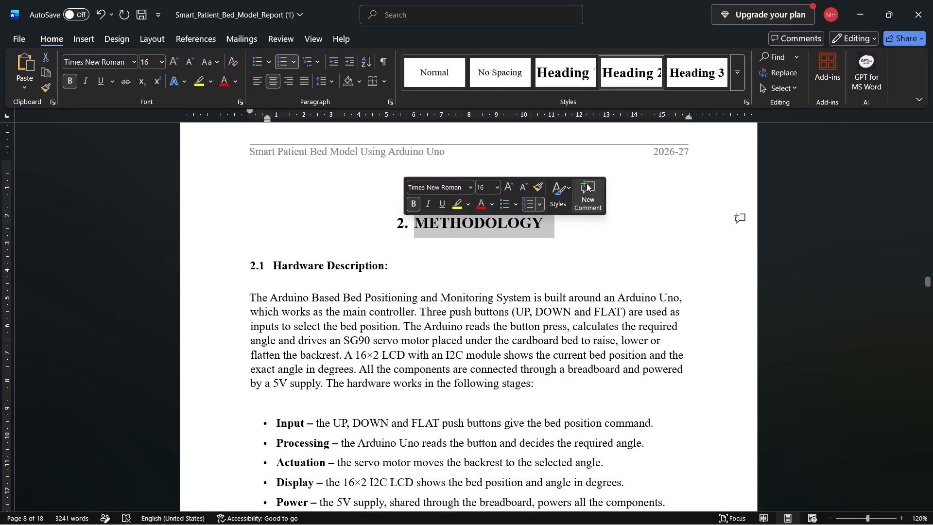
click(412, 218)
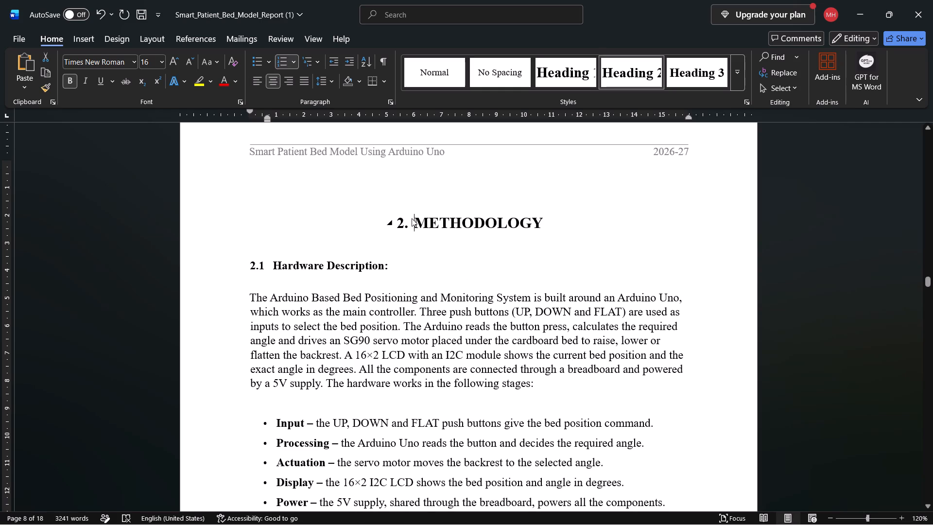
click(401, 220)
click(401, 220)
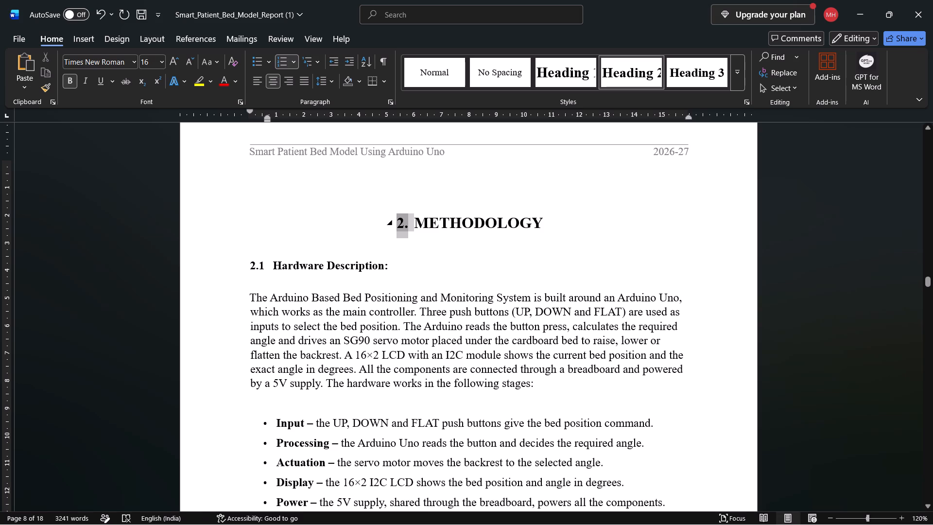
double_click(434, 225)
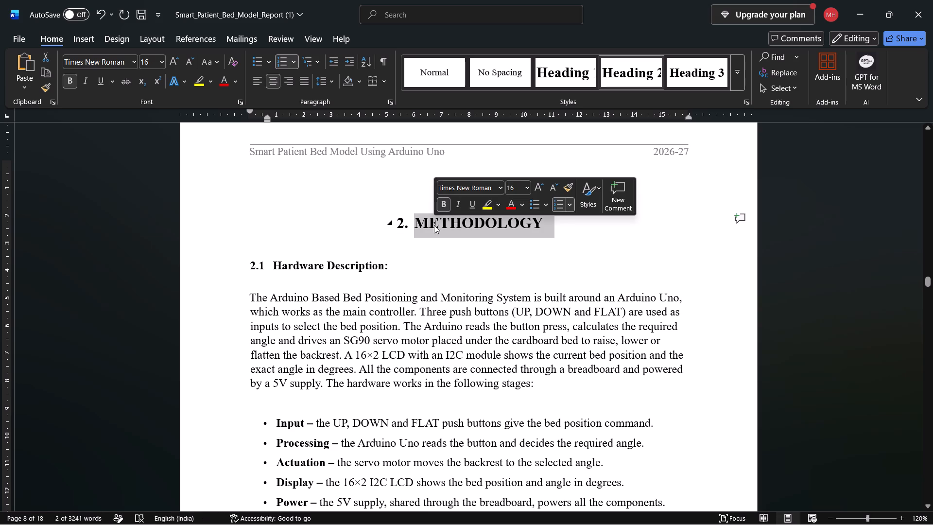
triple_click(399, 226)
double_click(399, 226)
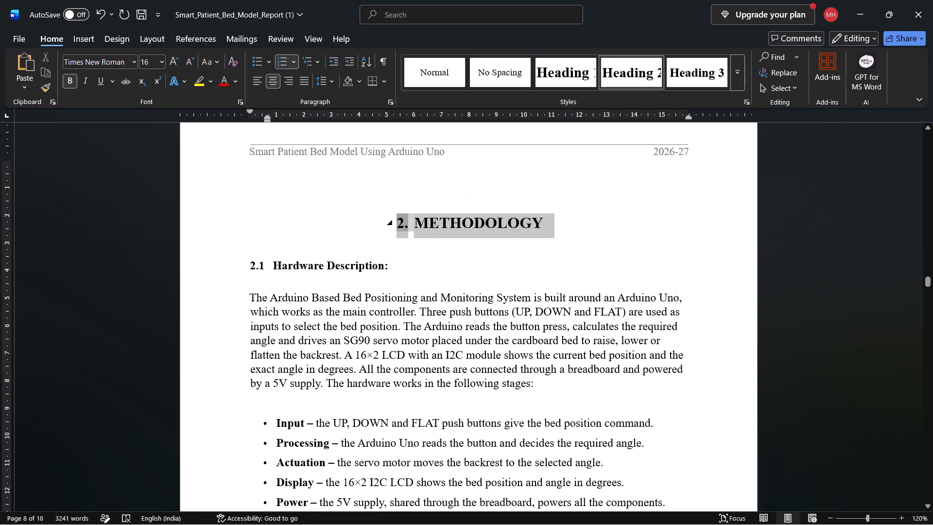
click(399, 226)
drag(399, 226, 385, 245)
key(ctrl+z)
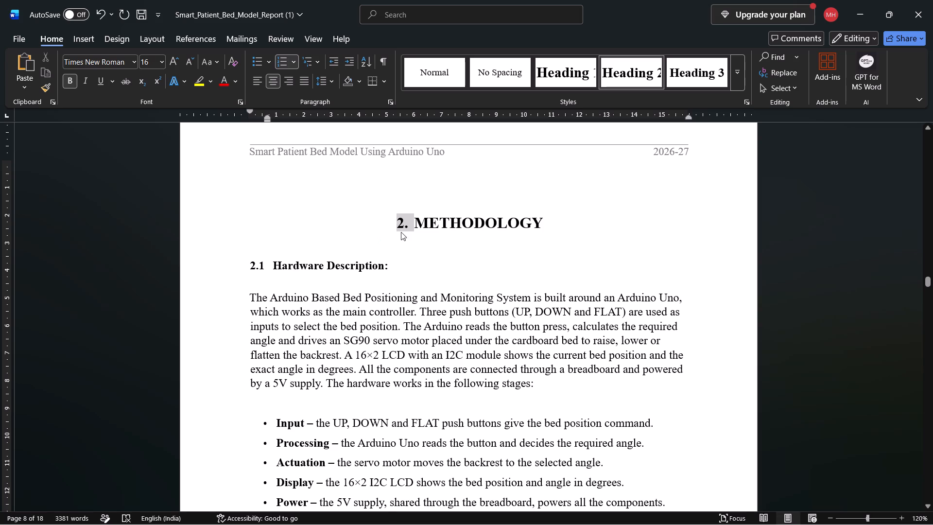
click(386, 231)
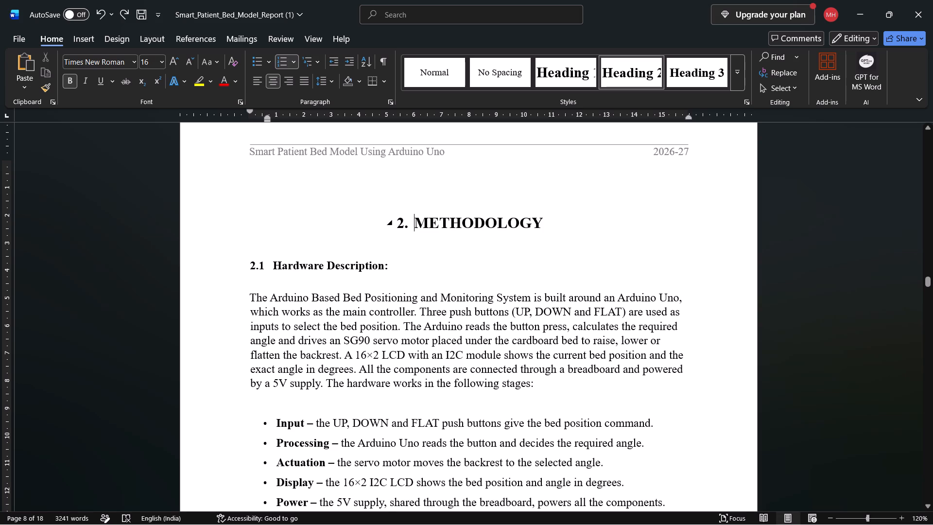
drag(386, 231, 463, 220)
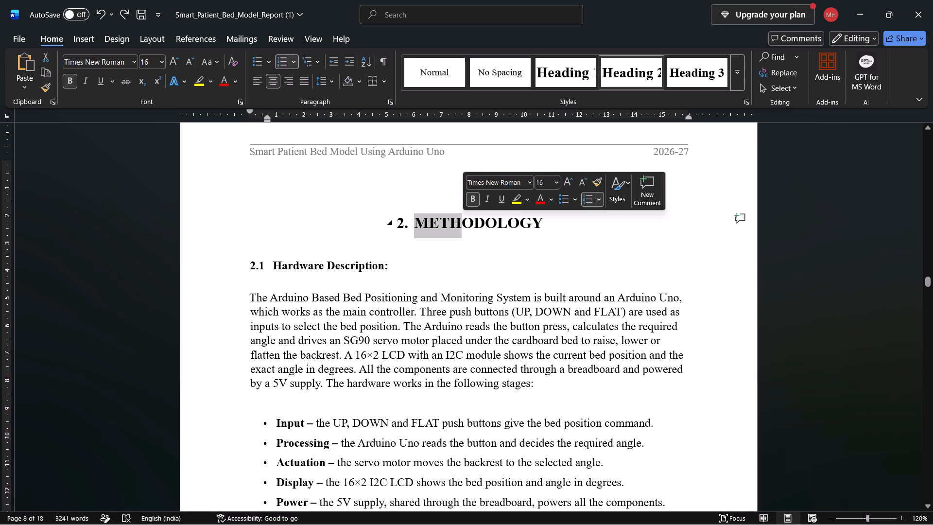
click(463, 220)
Examine the Methodology section's pages, including the component connections, the pin table and the 2.2 Placement of Components heading.
scroll(463, 220, up, 1)
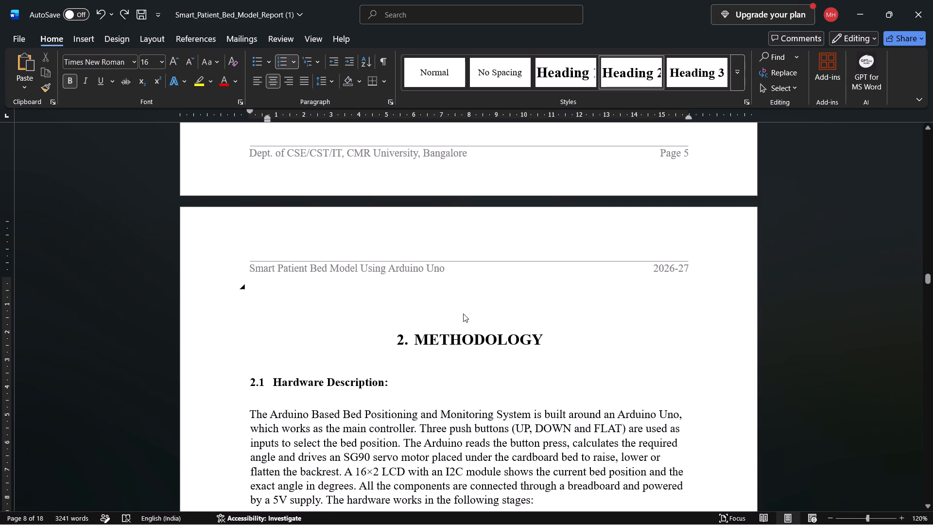
click(467, 411)
scroll(467, 411, down, 4)
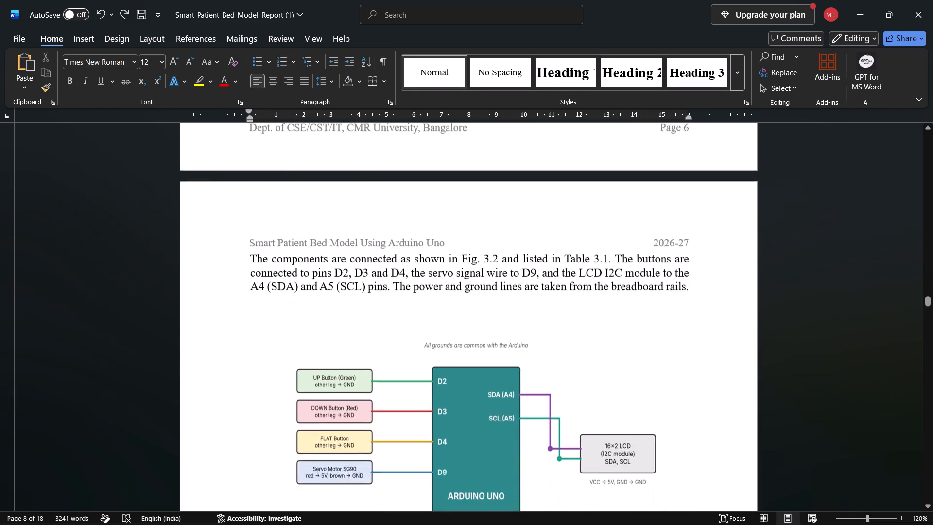
scroll(467, 411, down, 4)
scroll(467, 411, up, 2)
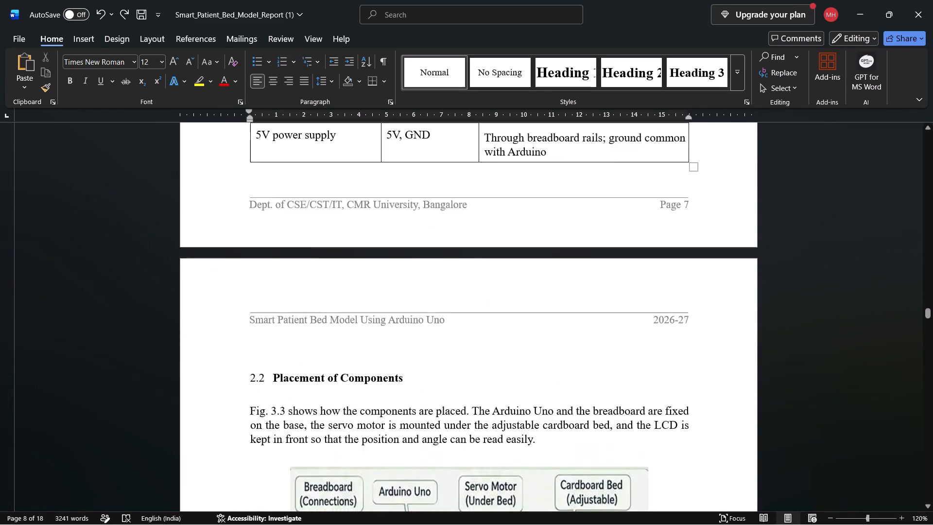
scroll(467, 411, up, 6)
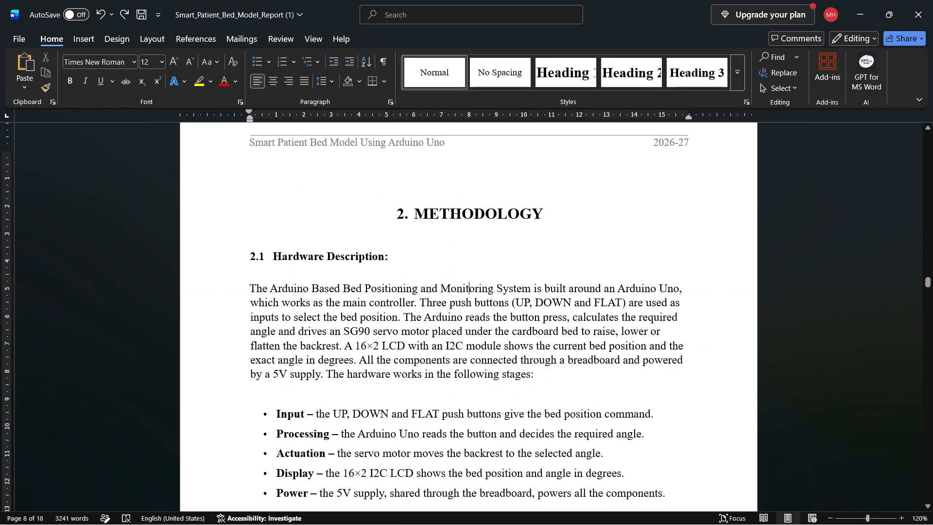
scroll(479, 350, up, 2)
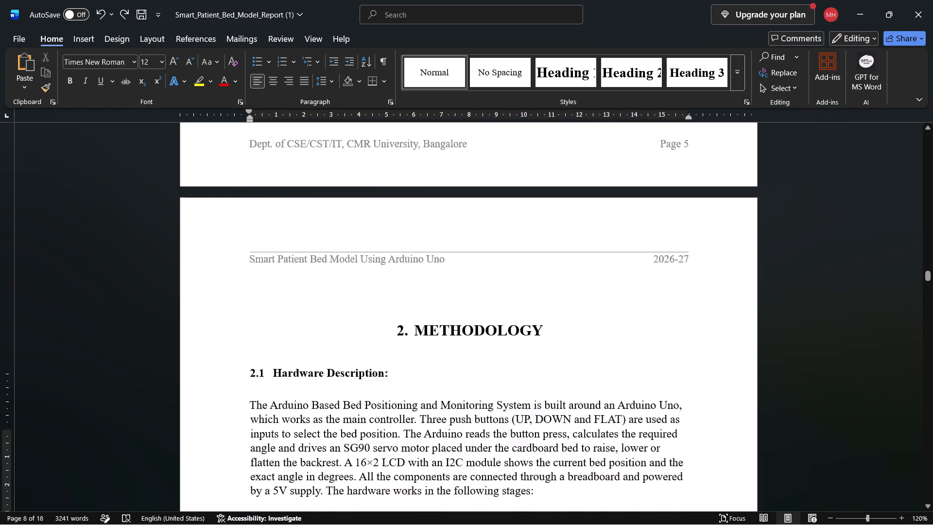
Compare the INTRODUCTION and METHODOLOGY headings for numbering and spacing below their page headers.
scroll(479, 350, up, 5)
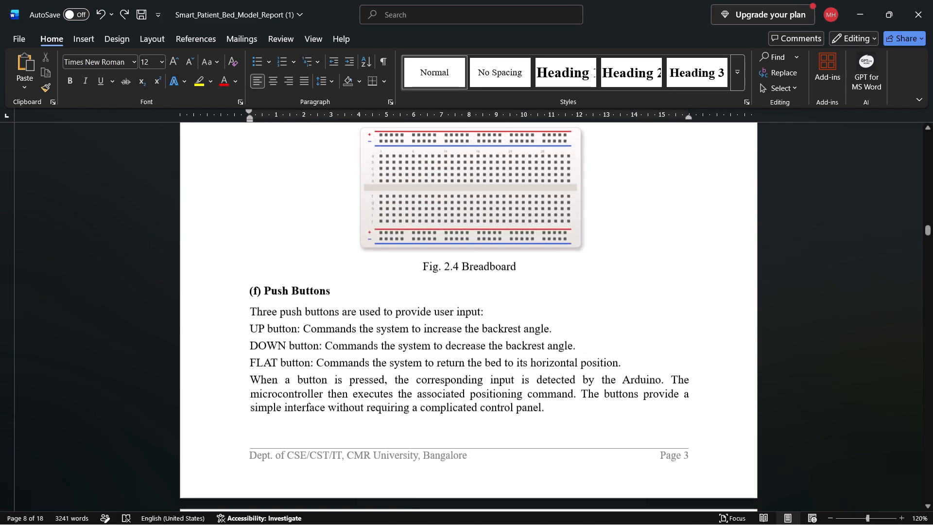
scroll(479, 350, up, 5)
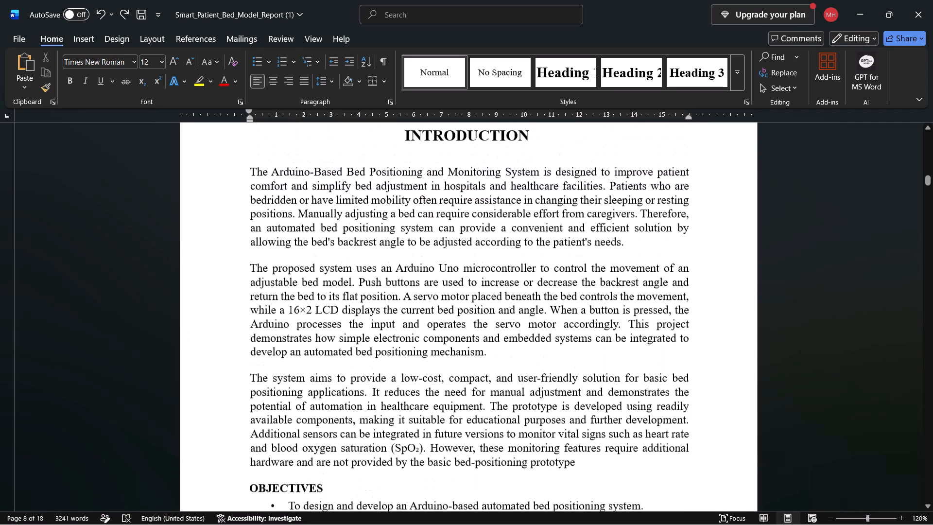
scroll(479, 350, up, 1)
scroll(479, 350, down, 1)
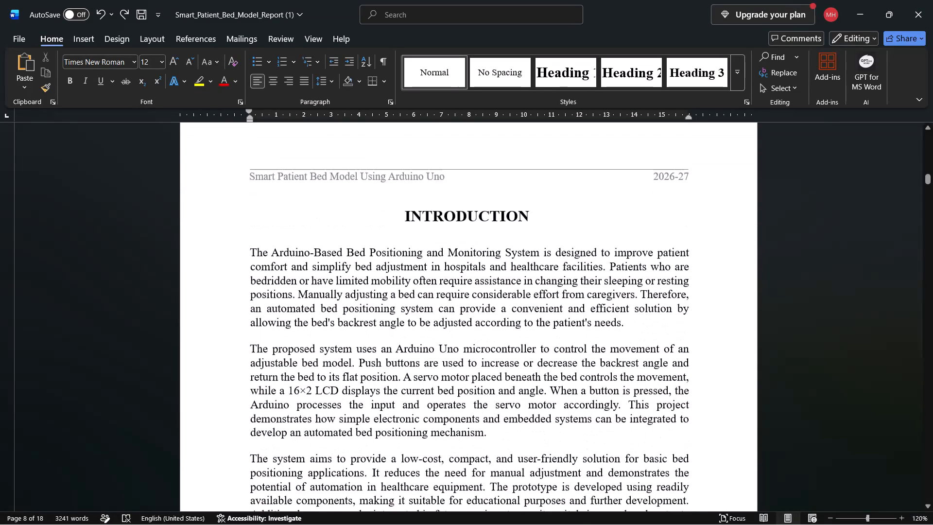
scroll(479, 350, down, 10)
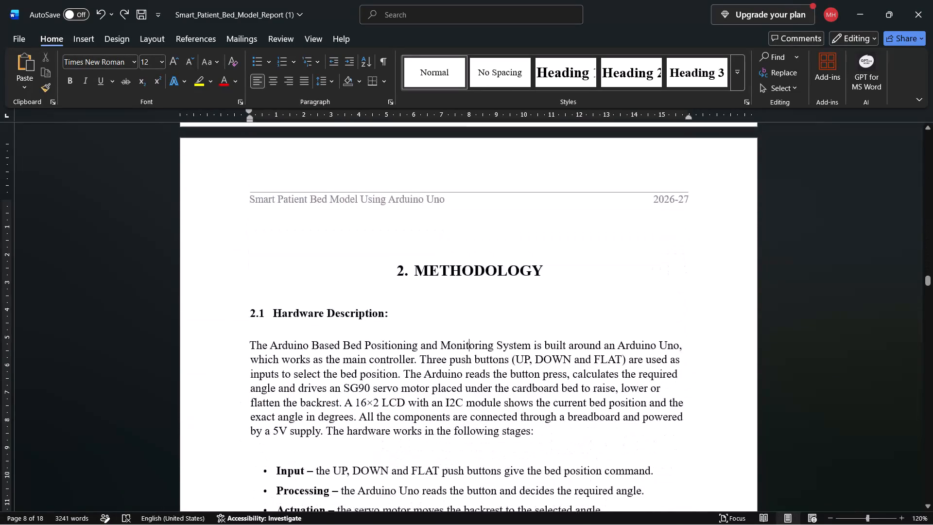
Add the number "1." in front of the INTRODUCTION heading to match the numbered METHODOLOGY heading.
scroll(479, 350, up, 13)
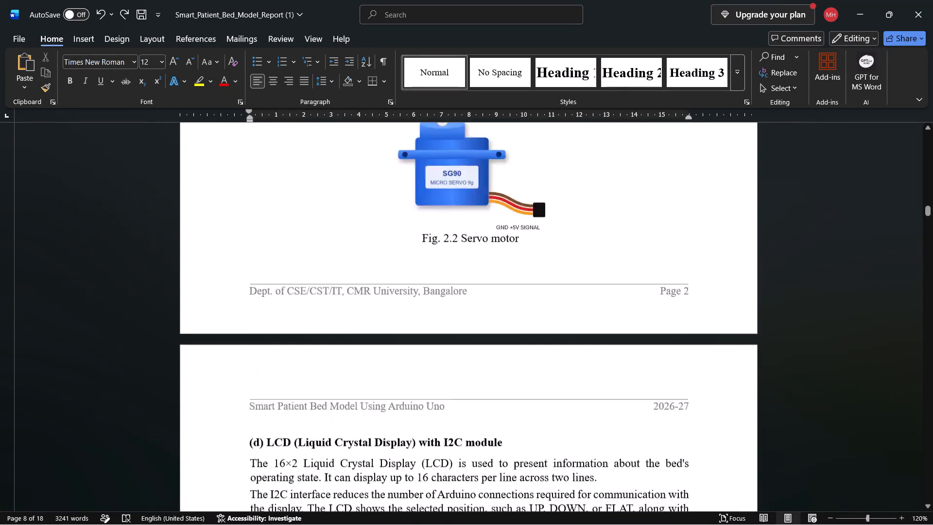
scroll(479, 350, up, 8)
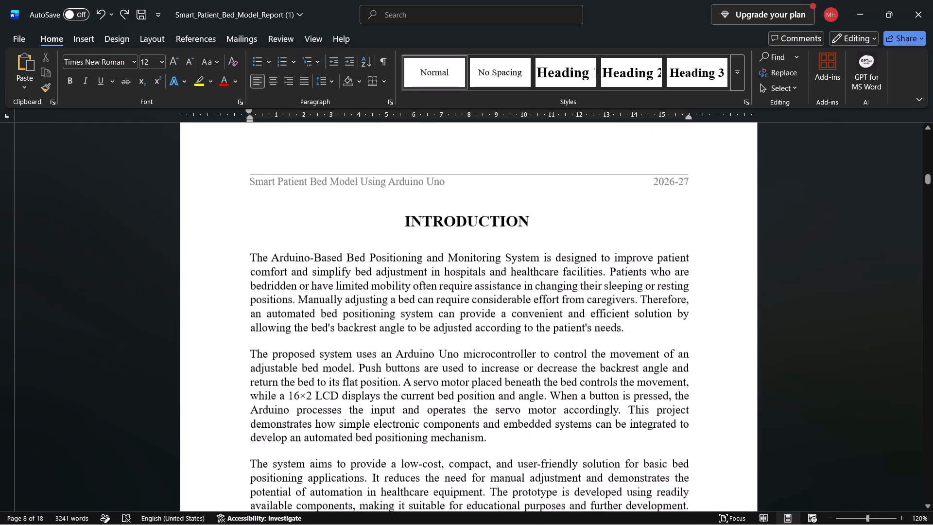
click(402, 395)
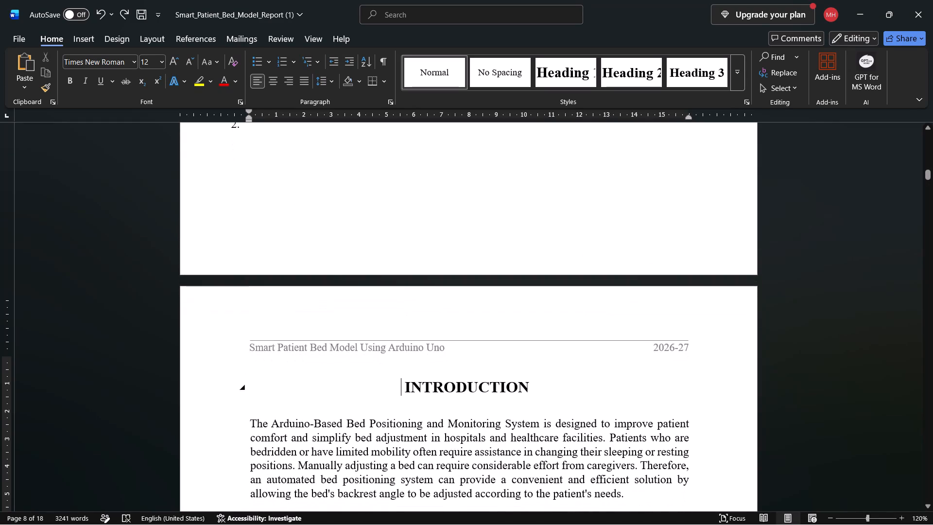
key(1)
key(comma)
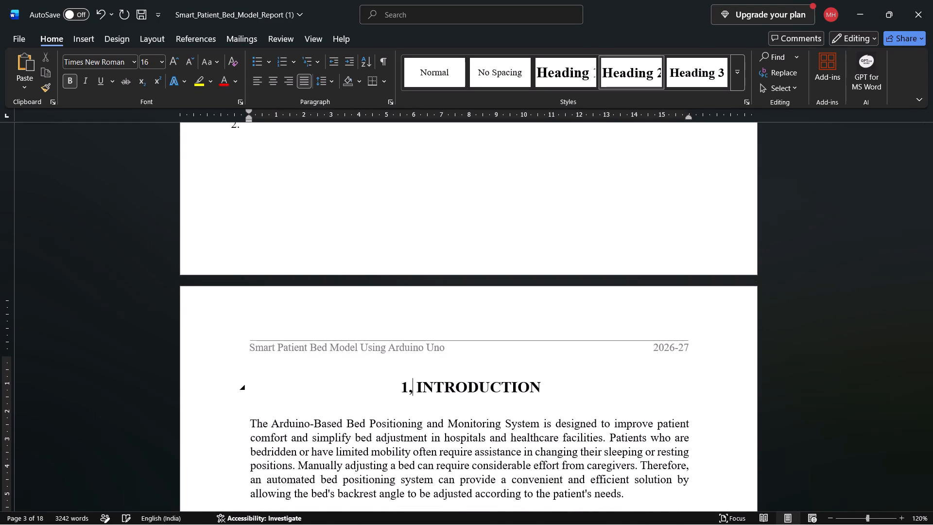
key(BackSpace)
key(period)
Remove one blank line above the 2. METHODOLOGY heading, leaving a single blank line below the page header.
scroll(402, 395, down, 5)
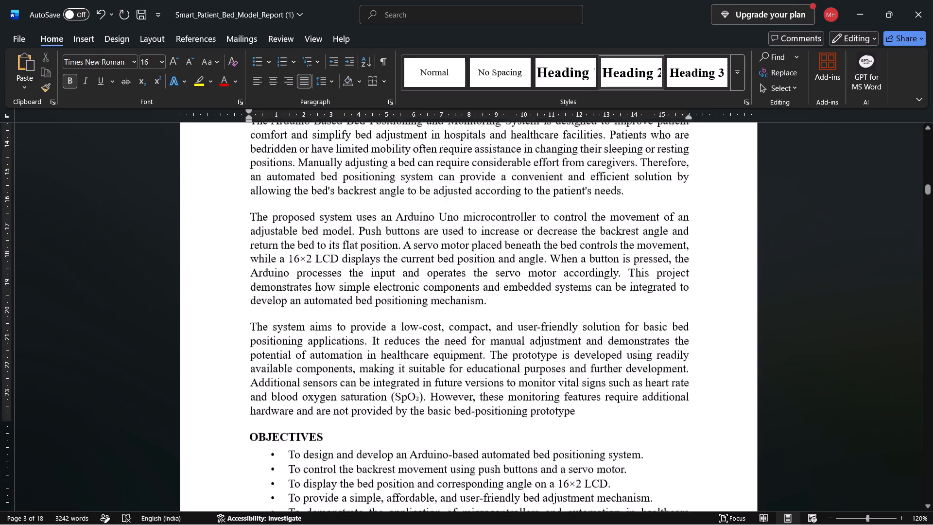
scroll(402, 395, down, 7)
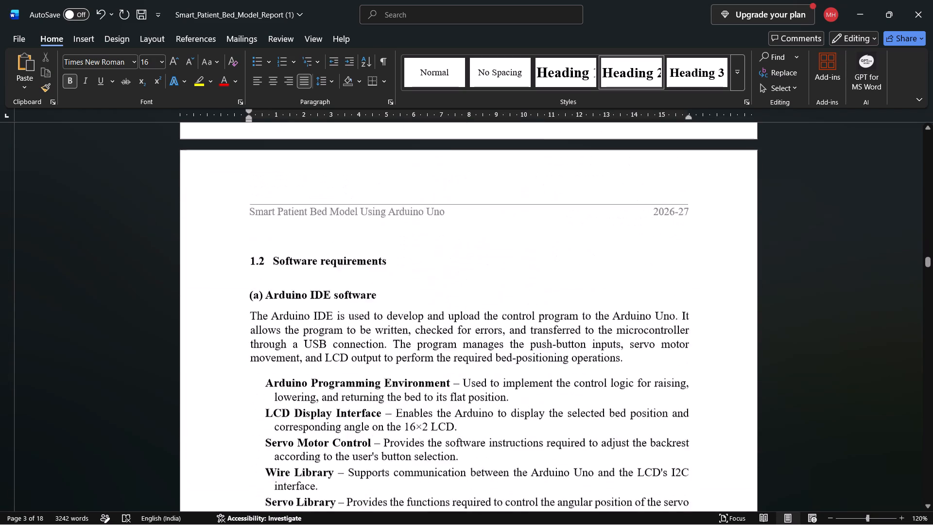
scroll(402, 395, down, 2)
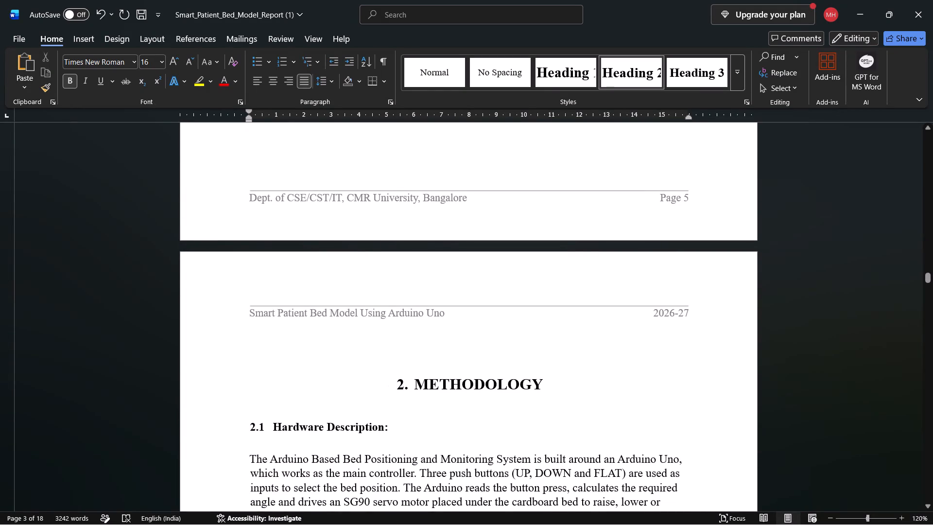
click(415, 354)
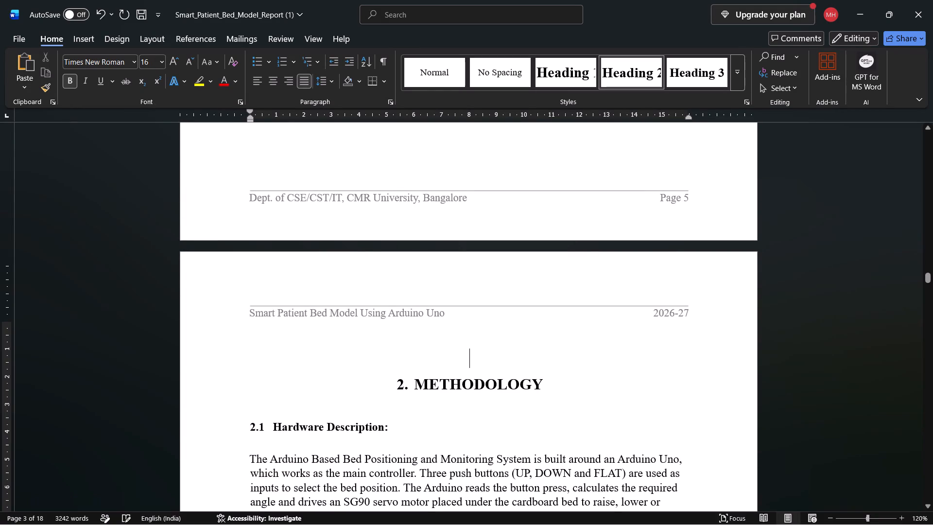
key(BackSpace)
key(BackSpace)
key(BackSpace)
key(BackSpace)
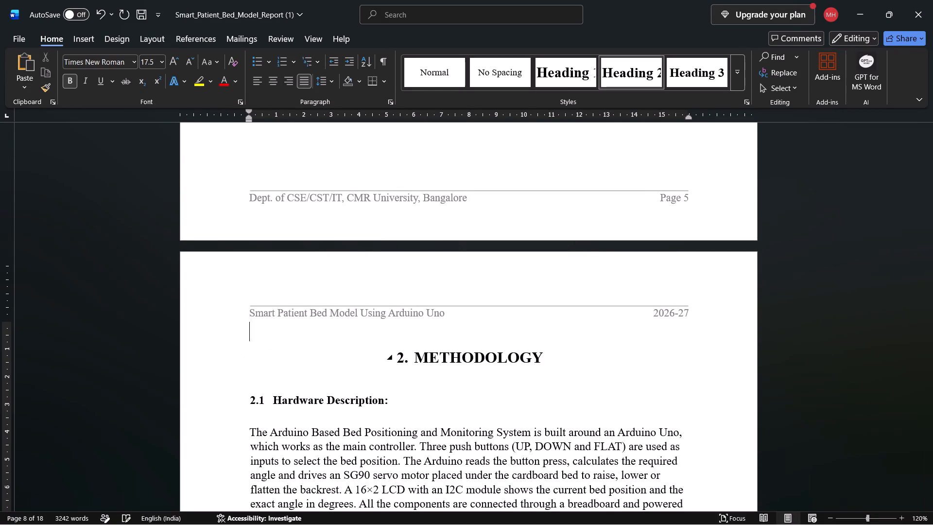
Examine the Methodology section's pages for layout, from the connection diagram to the working description and back to the section heading.
scroll(404, 366, down, 3)
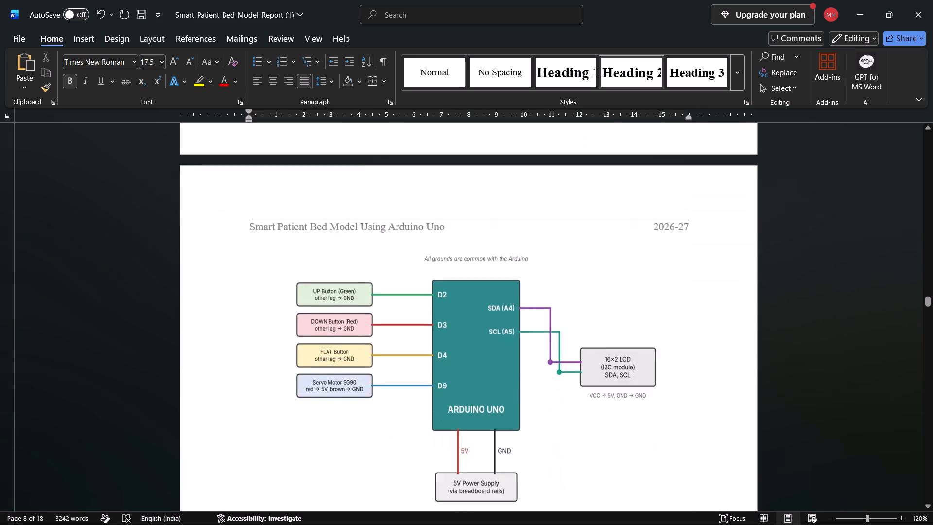
scroll(404, 366, down, 3)
scroll(404, 366, up, 7)
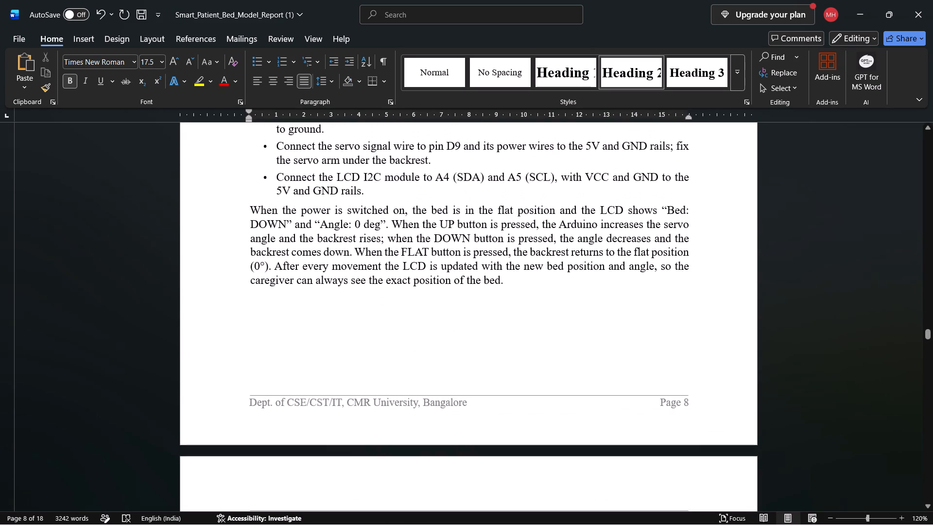
scroll(404, 366, down, 1)
scroll(404, 366, up, 2)
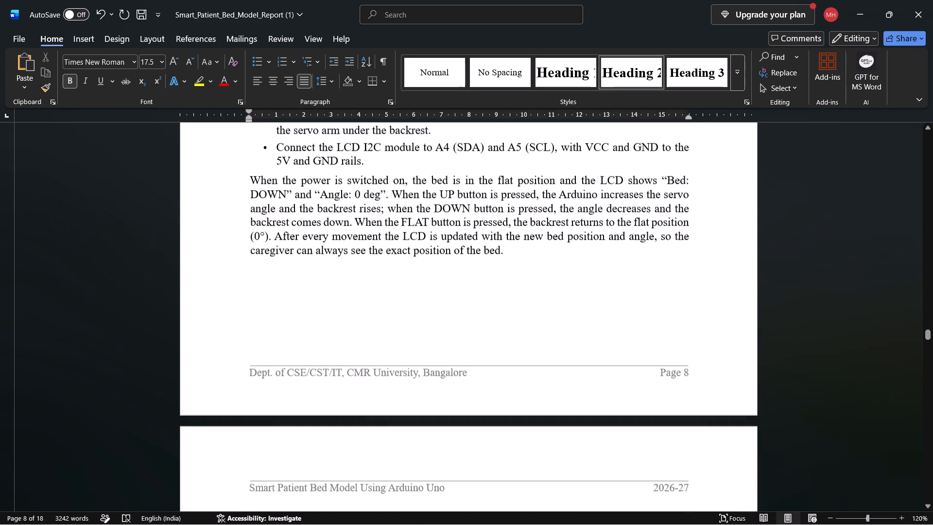
scroll(404, 366, up, 7)
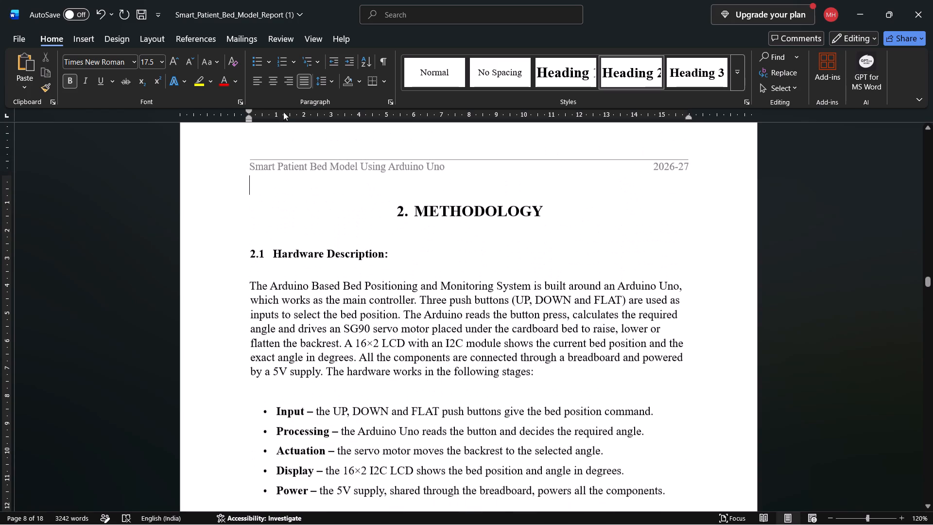
Save the report.
click(137, 9)
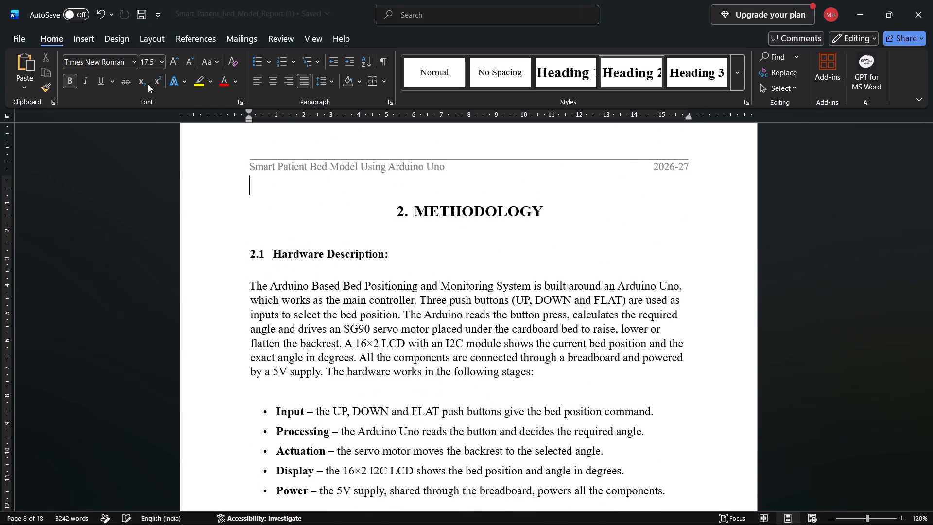
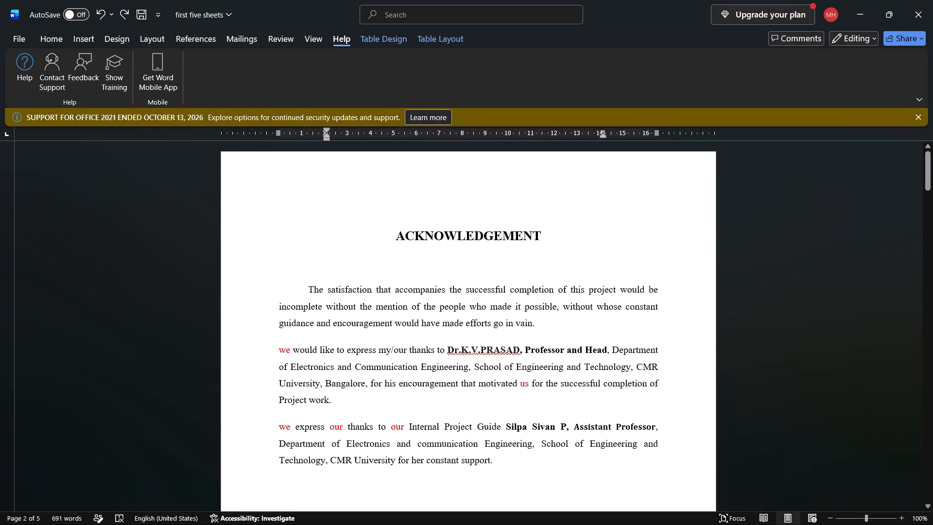
Examine the first five sheets document from the acknowledgement through the declaration and table of contents to the list of figures.
scroll(547, 379, down, 4)
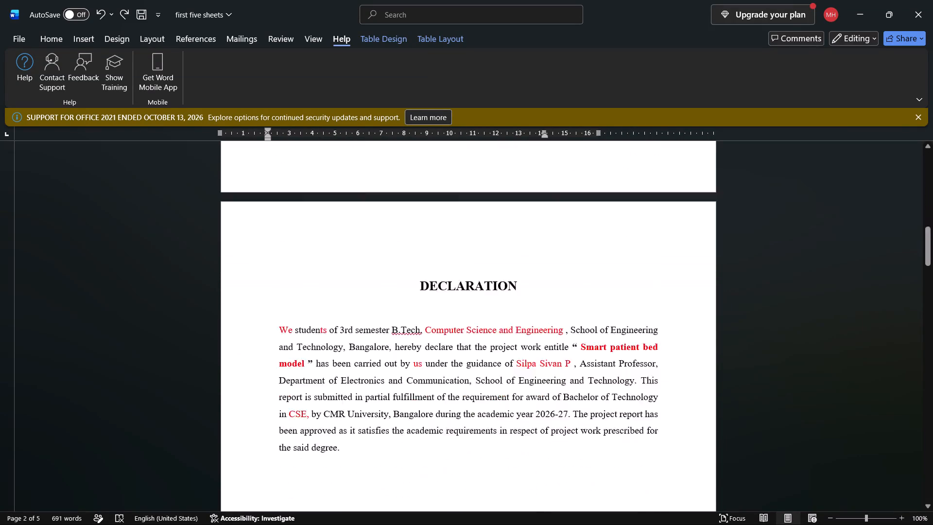
scroll(547, 379, down, 5)
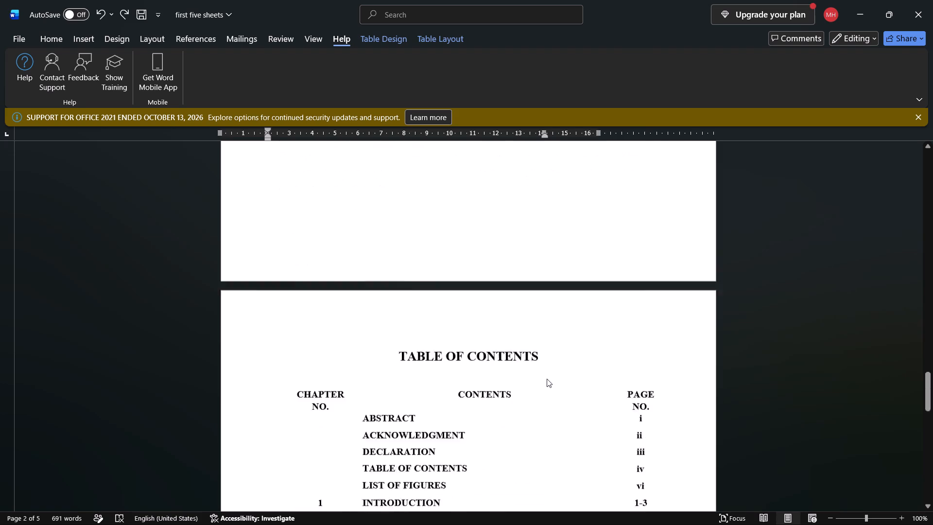
scroll(547, 379, down, 7)
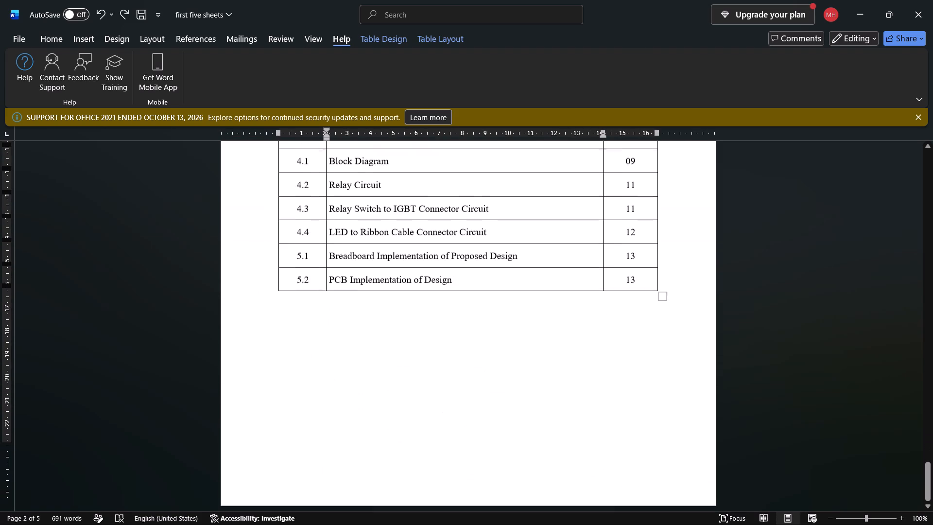
scroll(547, 379, down, 2)
scroll(547, 379, up, 1)
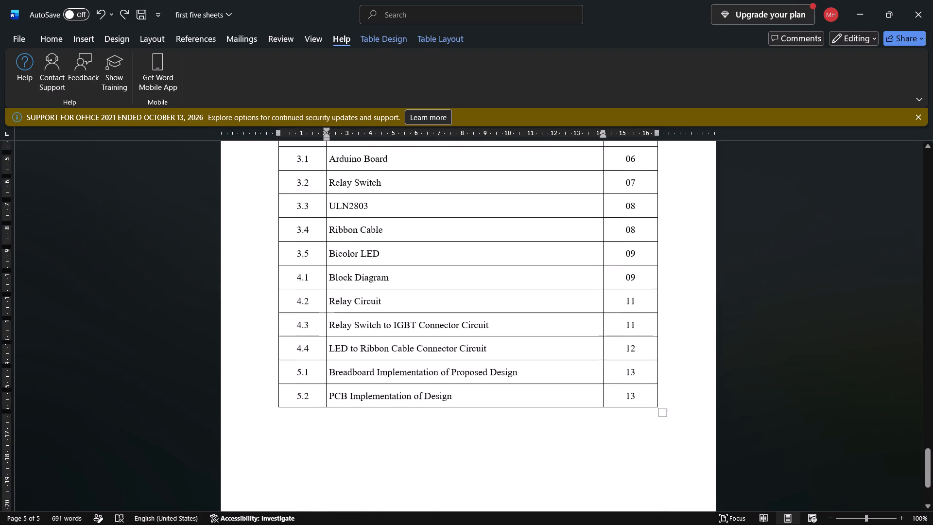
scroll(547, 379, up, 2)
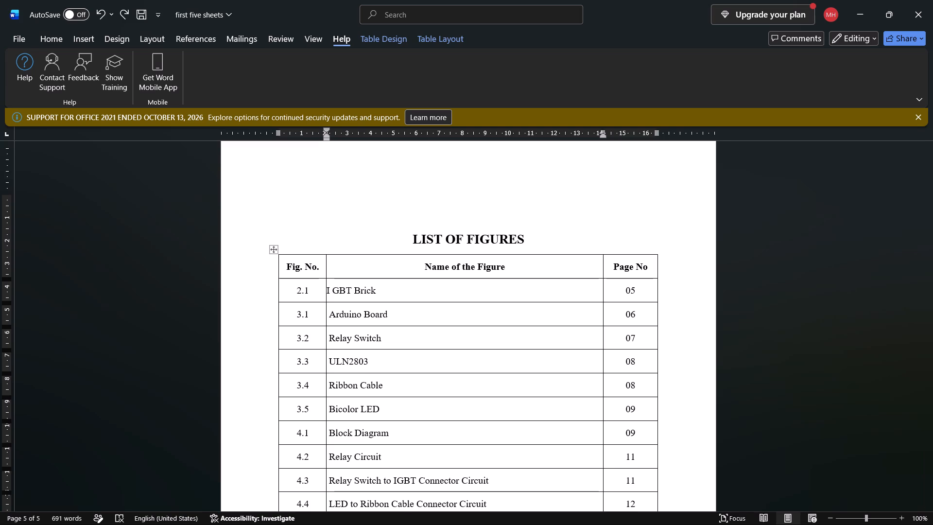
scroll(547, 379, up, 4)
scroll(547, 379, down, 1)
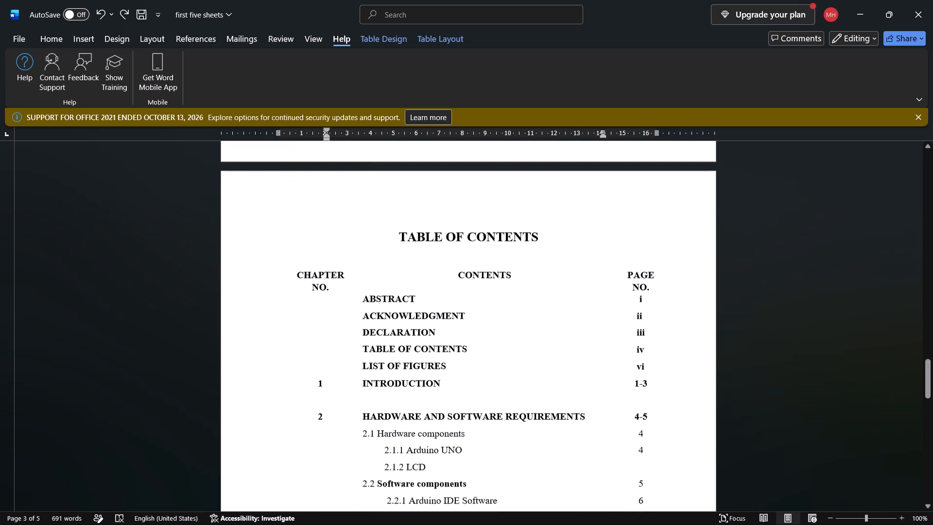
scroll(547, 379, down, 5)
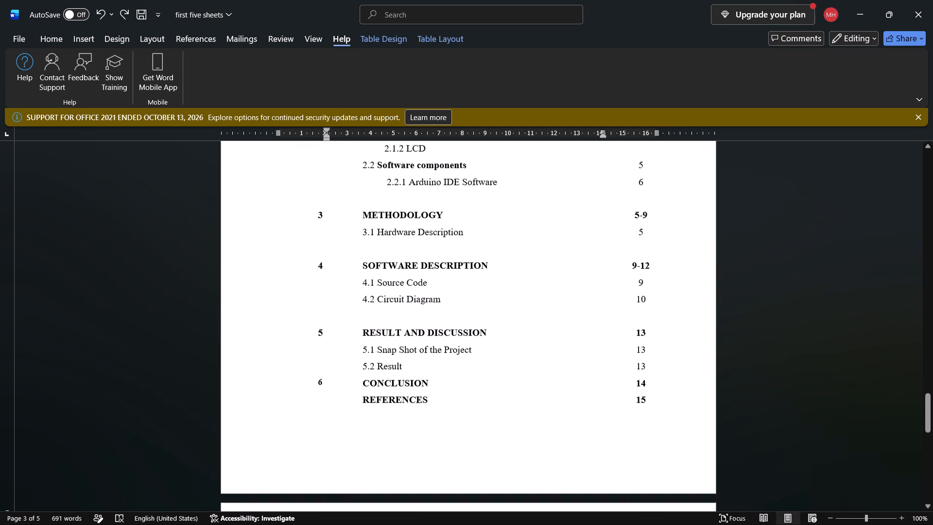
scroll(547, 379, down, 1)
drag(657, 423, 211, 120)
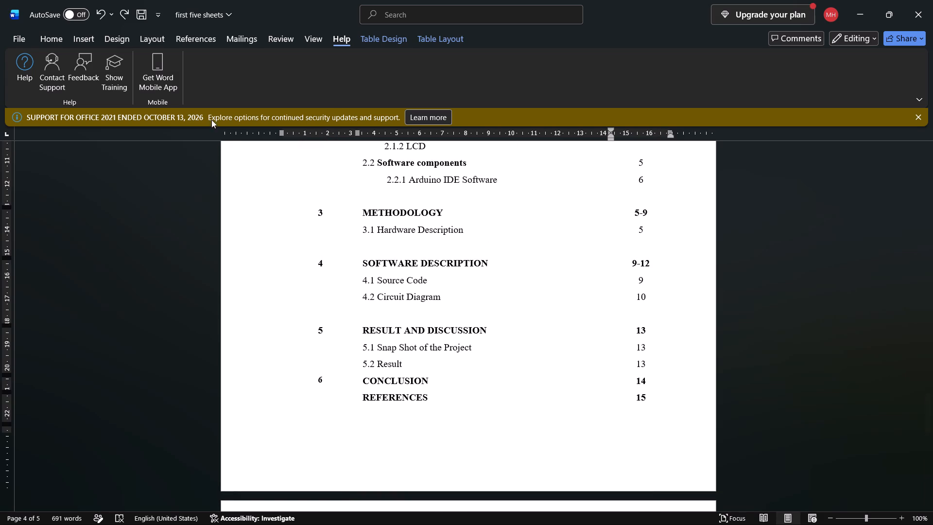
drag(211, 120, 281, 234)
scroll(334, 297, up, 1)
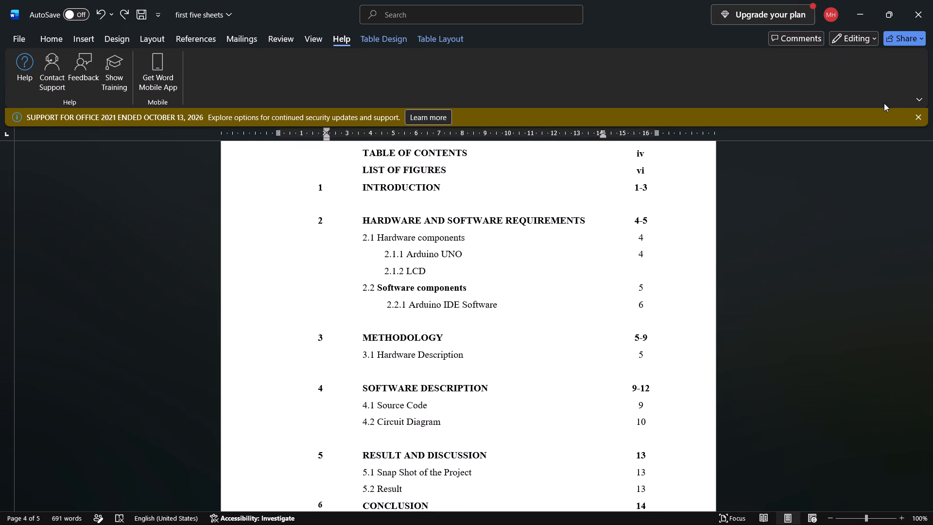
Dismiss the Office 2021 support notice above the document.
click(920, 113)
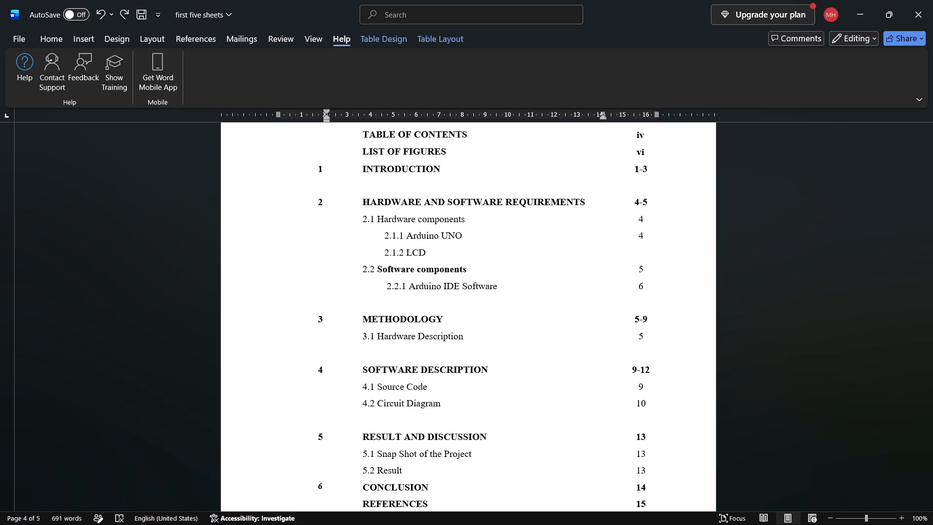
Look through the first five sheets document from the list of figures back to the ACKNOWLEDGEMENT page.
scroll(858, 162, down, 7)
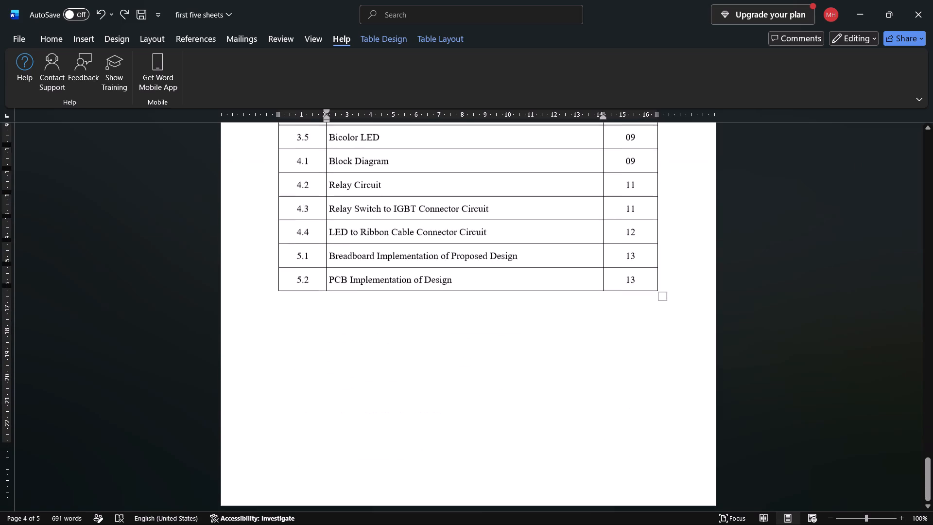
scroll(858, 162, up, 11)
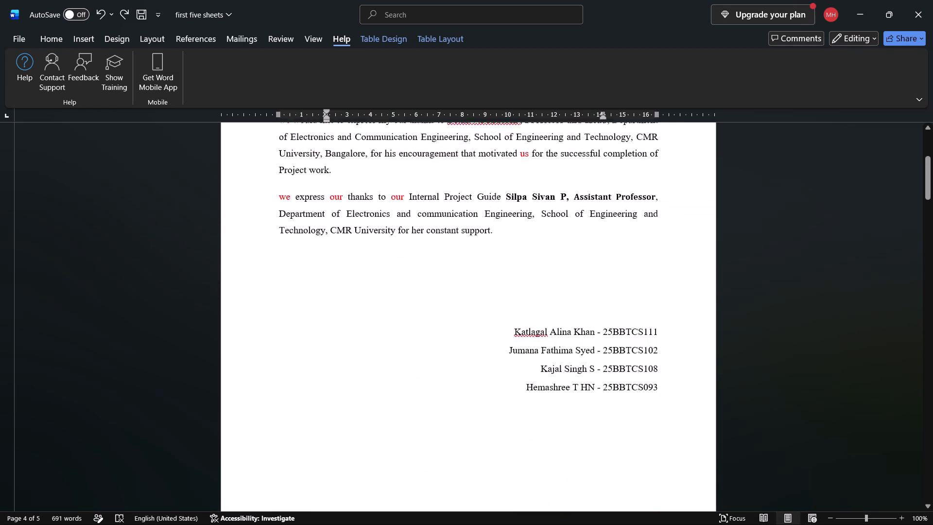
scroll(858, 162, up, 4)
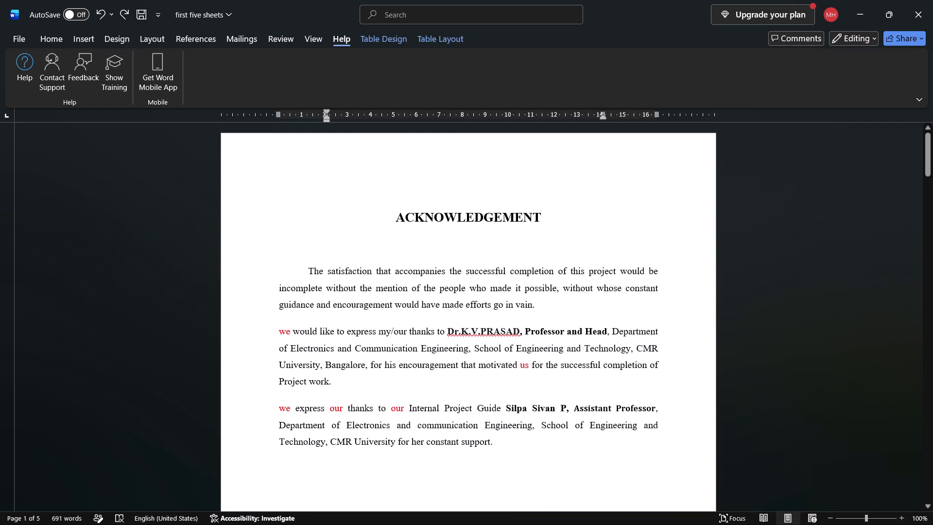
scroll(858, 162, up, 3)
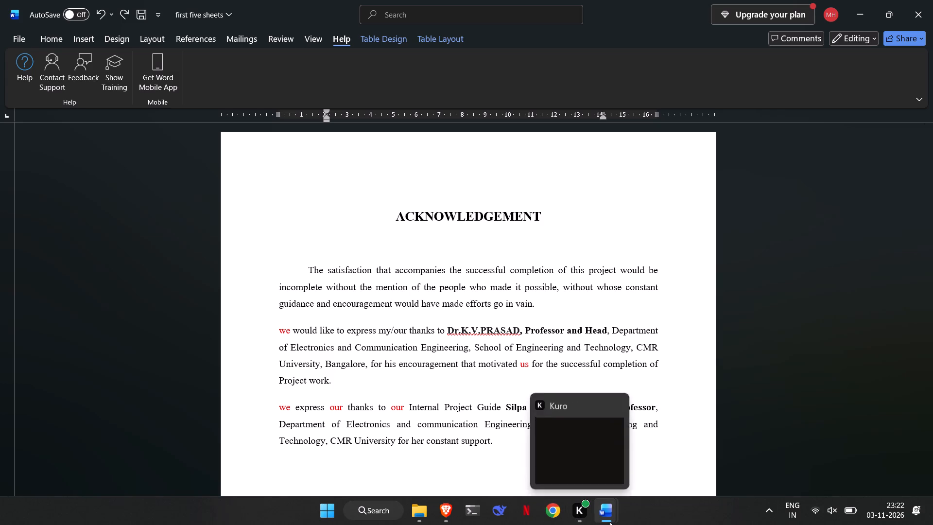
Switch to the Smart Patient Bed Model report and add empty lines after the certificate page, making a blank page before 1. INTRODUCTION.
click(659, 473)
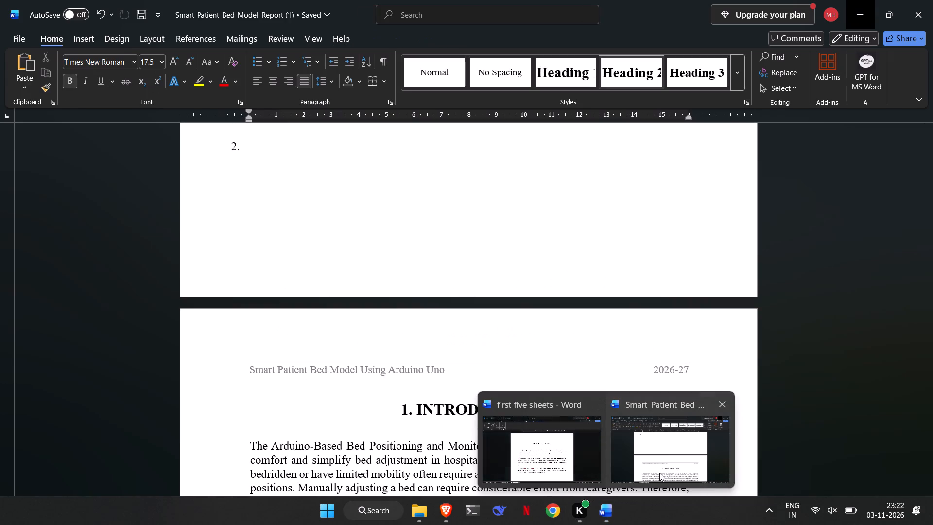
scroll(611, 454, up, 1)
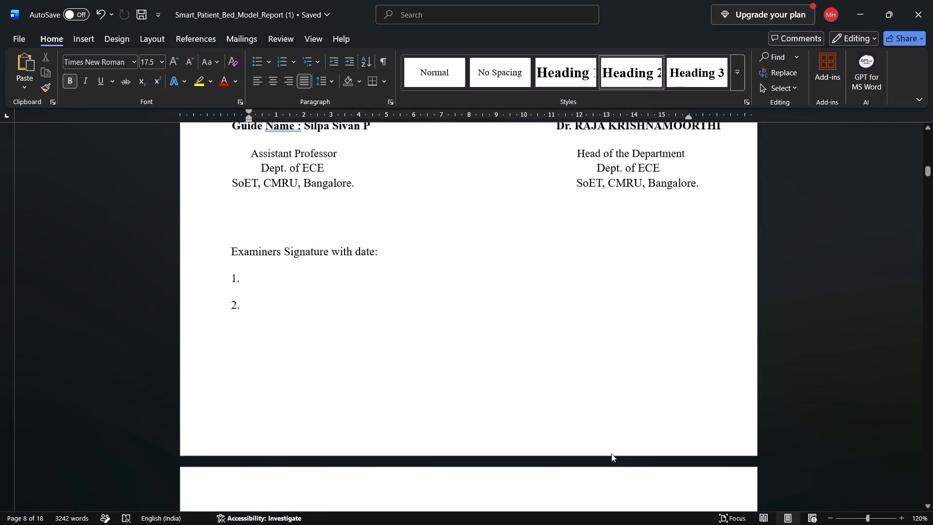
scroll(611, 454, up, 1)
click(614, 412)
scroll(614, 412, down, 1)
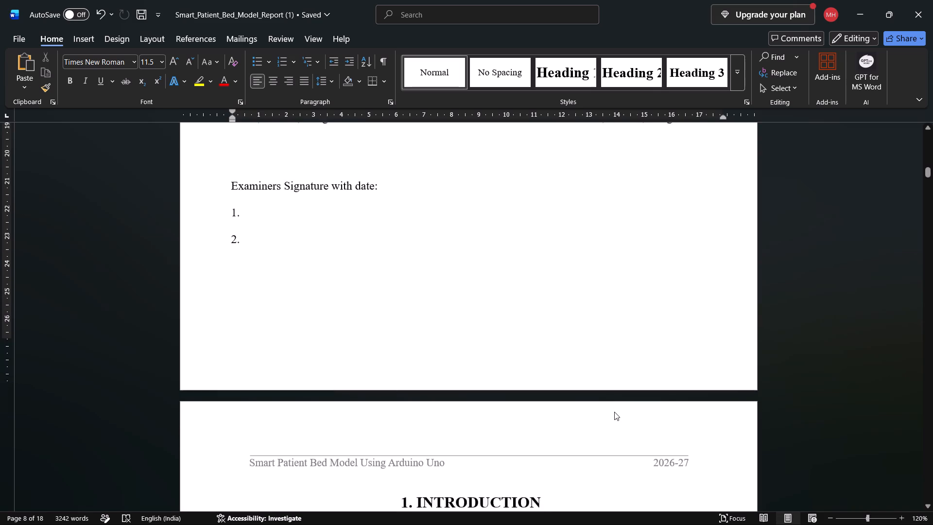
scroll(614, 412, down, 1)
key(Return)
key(Return)
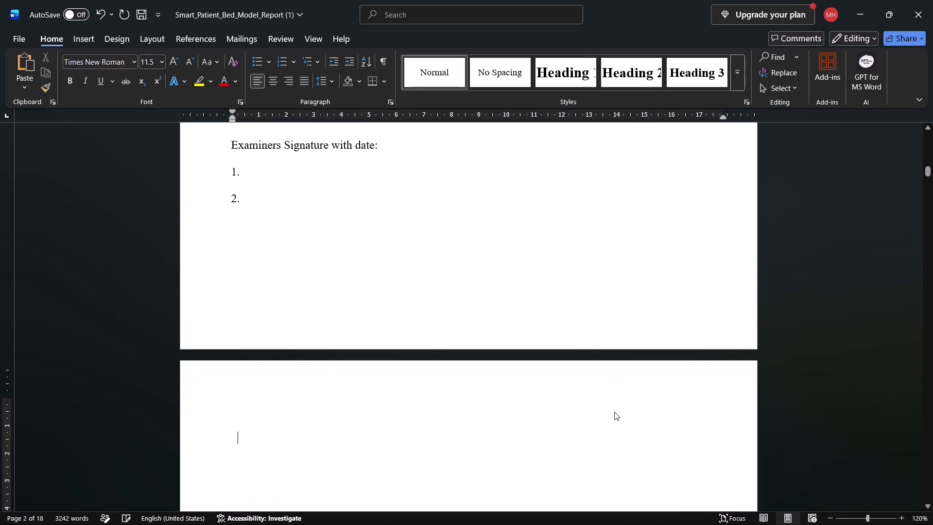
key(Return)
scroll(614, 412, down, 4)
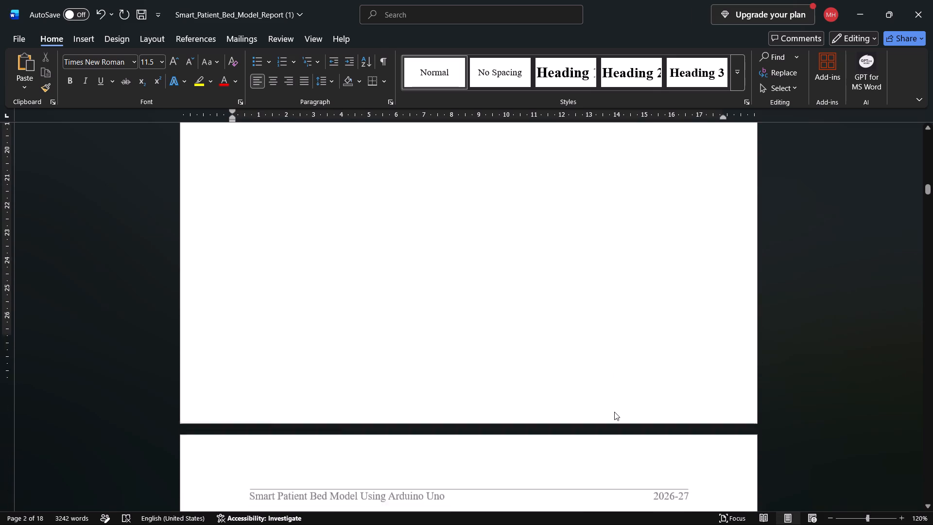
scroll(614, 412, down, 2)
key(Return)
key(Return)
key(Return)
key(Return)
key(Return)
key(Return)
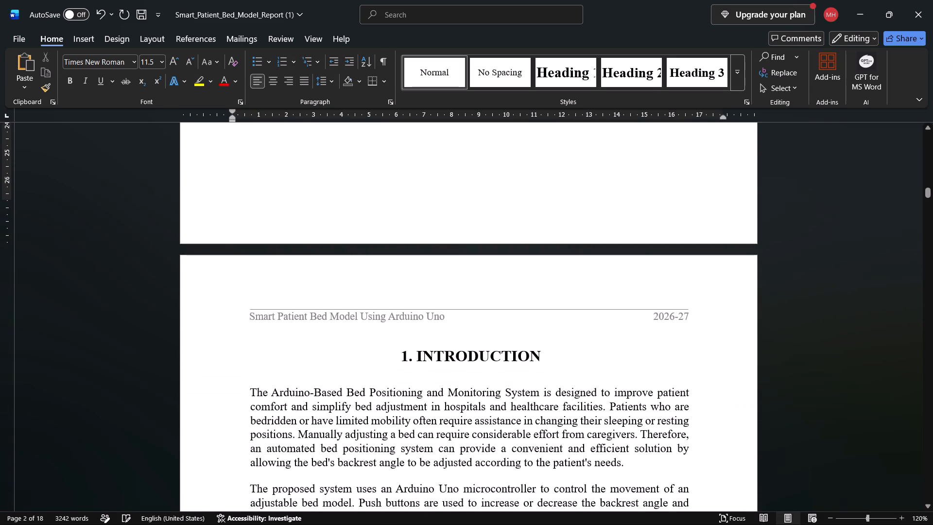
key(Return)
key(Return)
key(Return)
key(Return)
scroll(592, 451, up, 1)
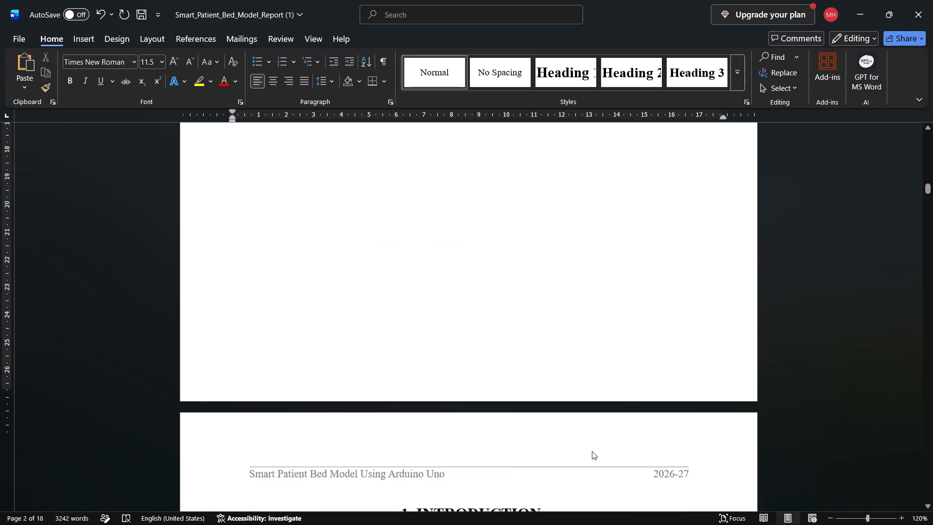
scroll(592, 451, up, 3)
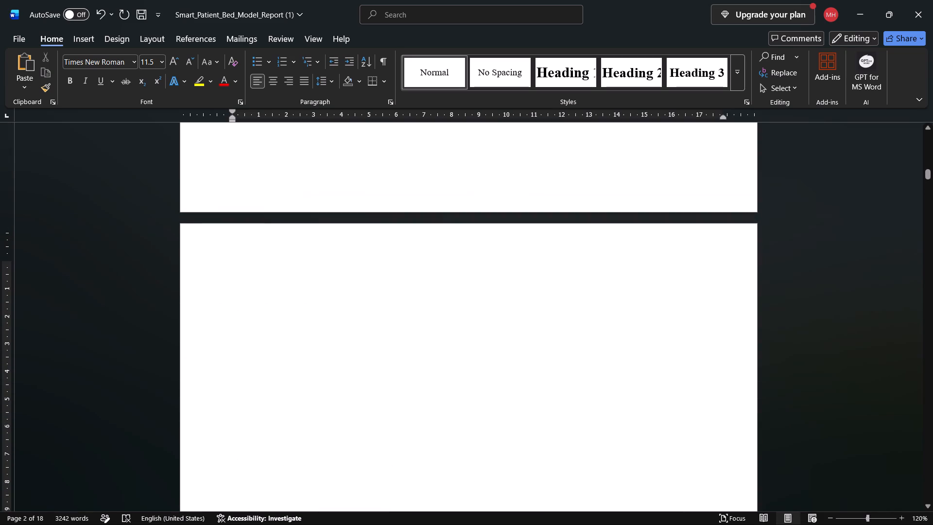
scroll(592, 451, up, 4)
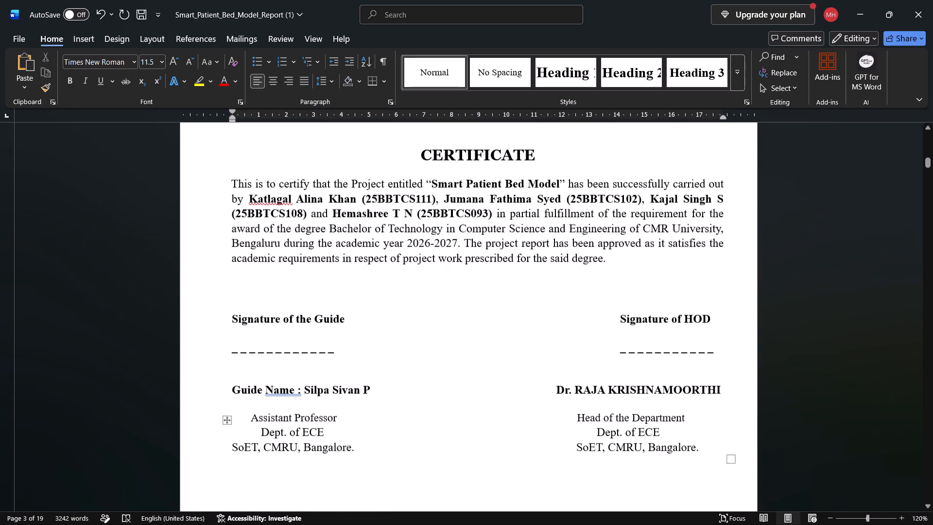
scroll(592, 451, down, 3)
Copy the ACKNOWLEDGEMENT heading and its three paragraphs from the first five sheets document onto the report's blank page after the certificate.
key(alt+Tab)
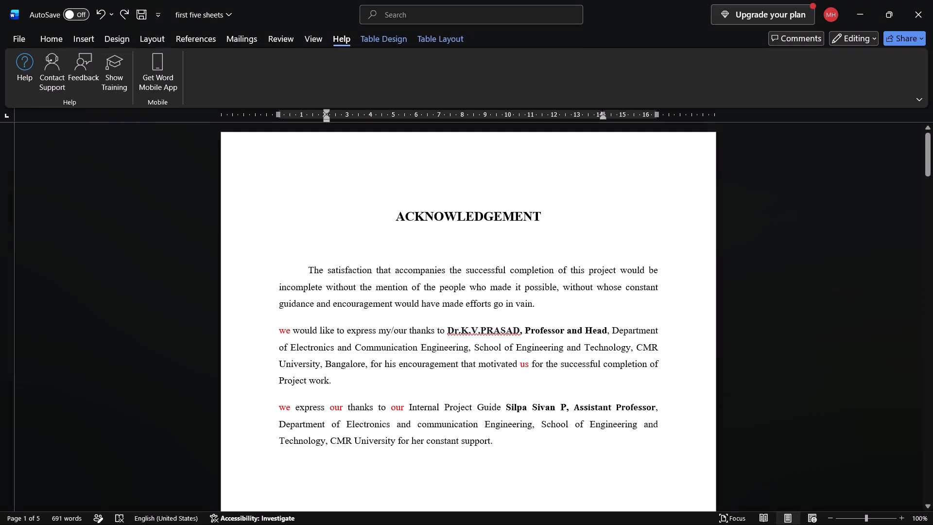
scroll(592, 451, up, 3)
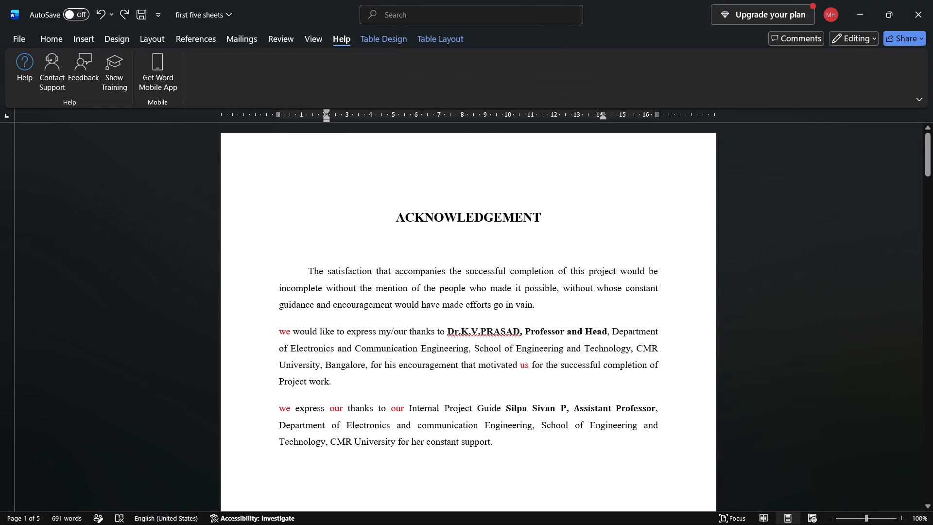
drag(513, 445, 395, 228)
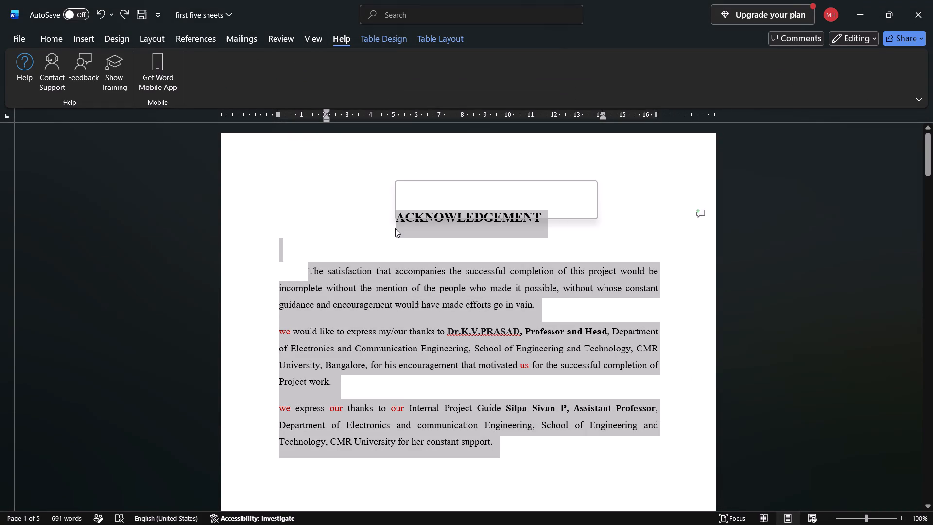
key(ctrl+c)
key(alt+Tab)
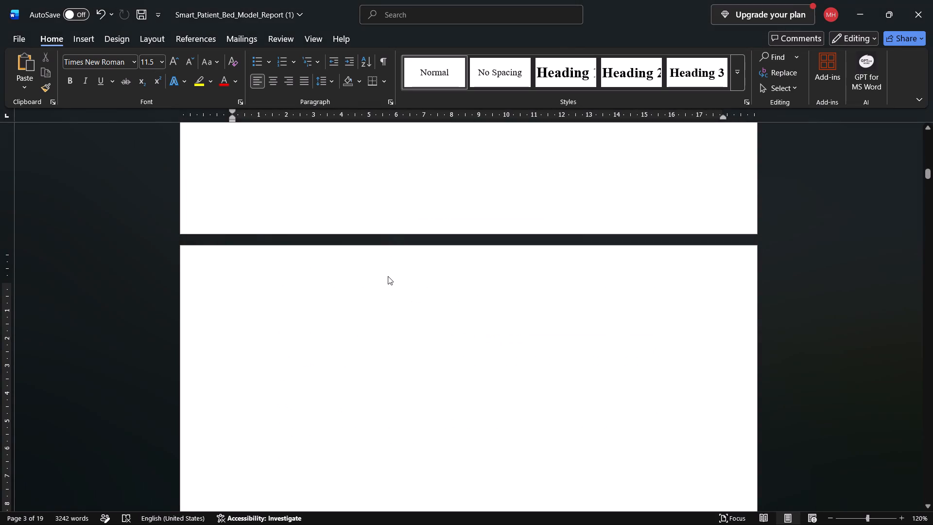
click(379, 351)
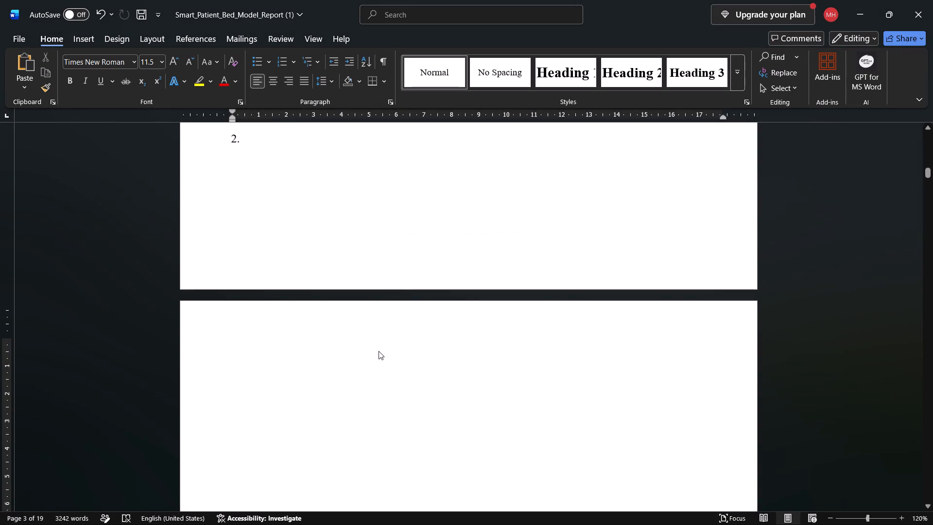
key(ctrl+v)
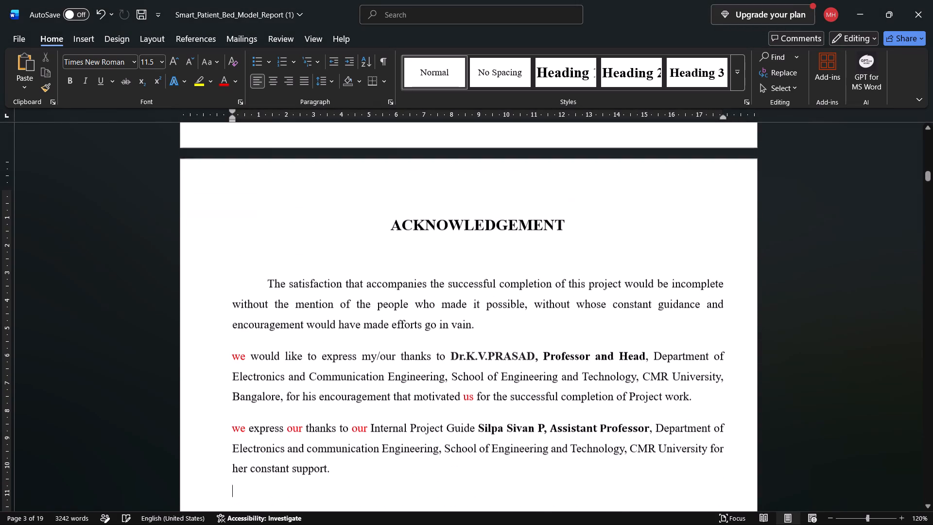
click(415, 218)
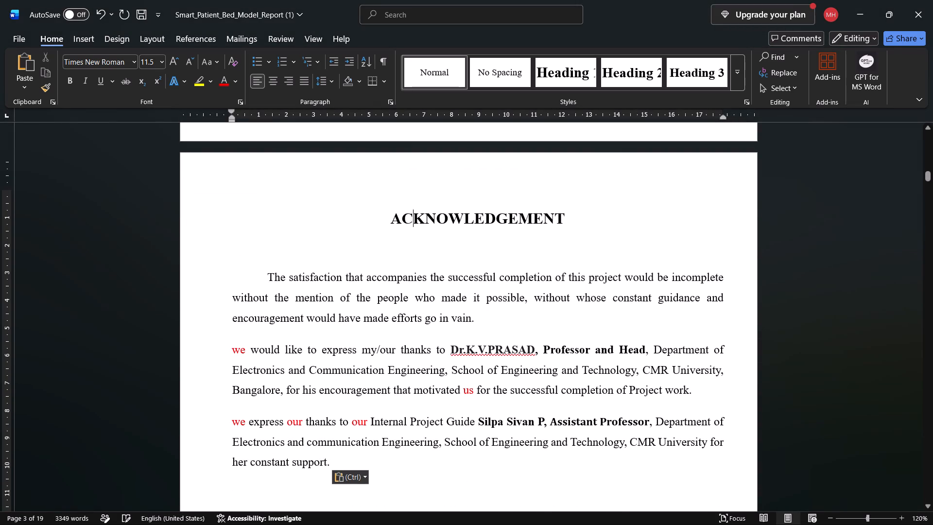
click(491, 275)
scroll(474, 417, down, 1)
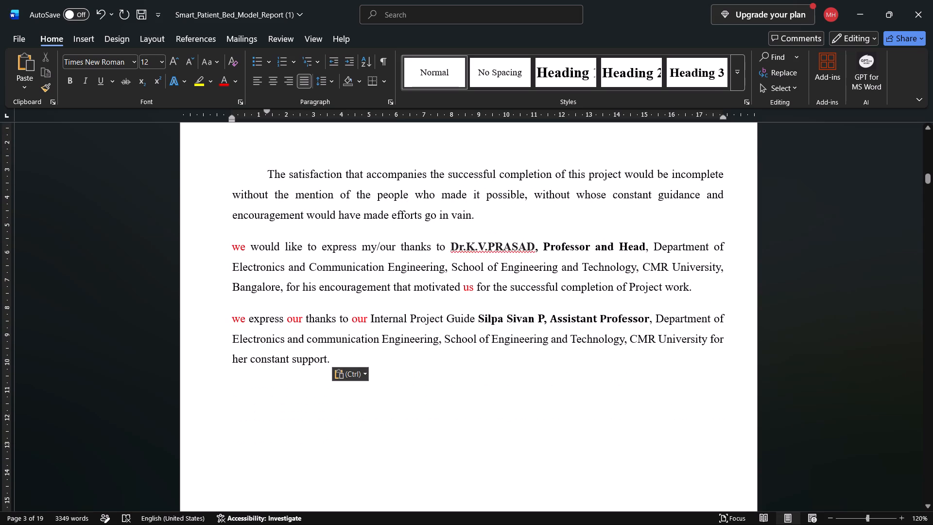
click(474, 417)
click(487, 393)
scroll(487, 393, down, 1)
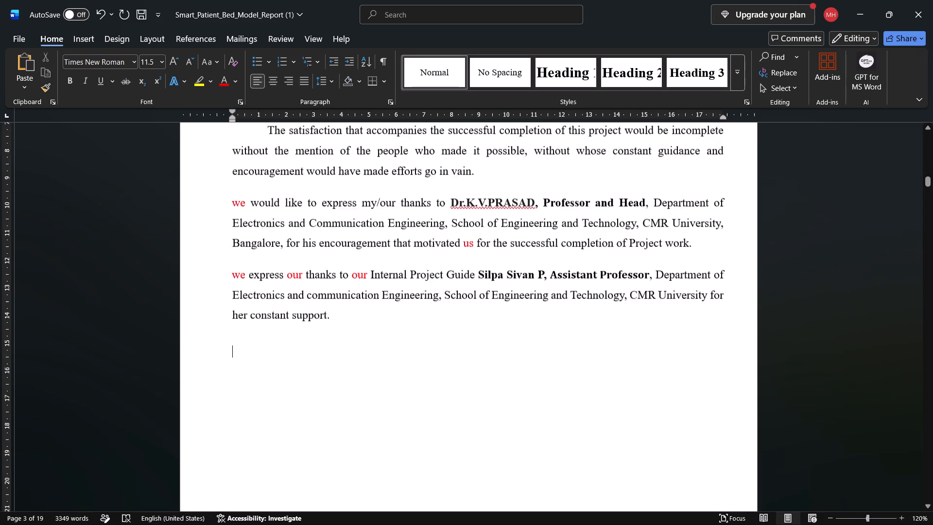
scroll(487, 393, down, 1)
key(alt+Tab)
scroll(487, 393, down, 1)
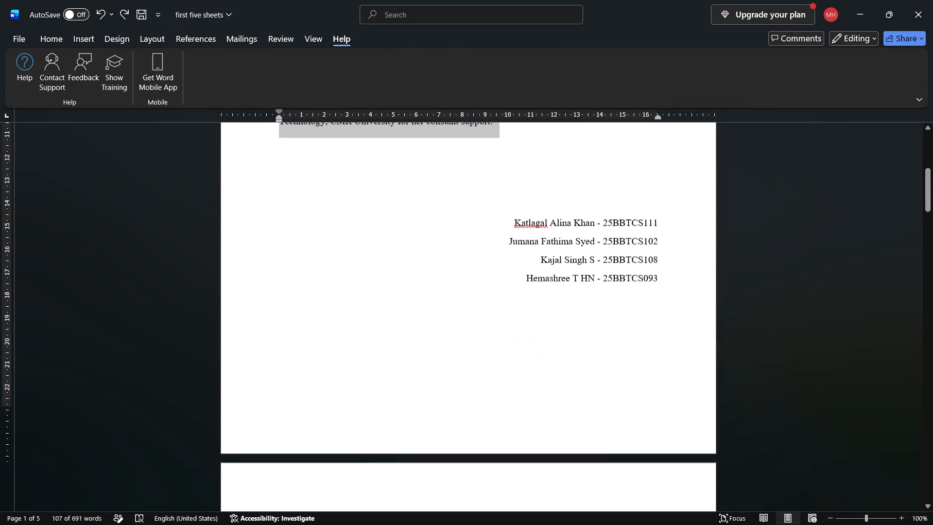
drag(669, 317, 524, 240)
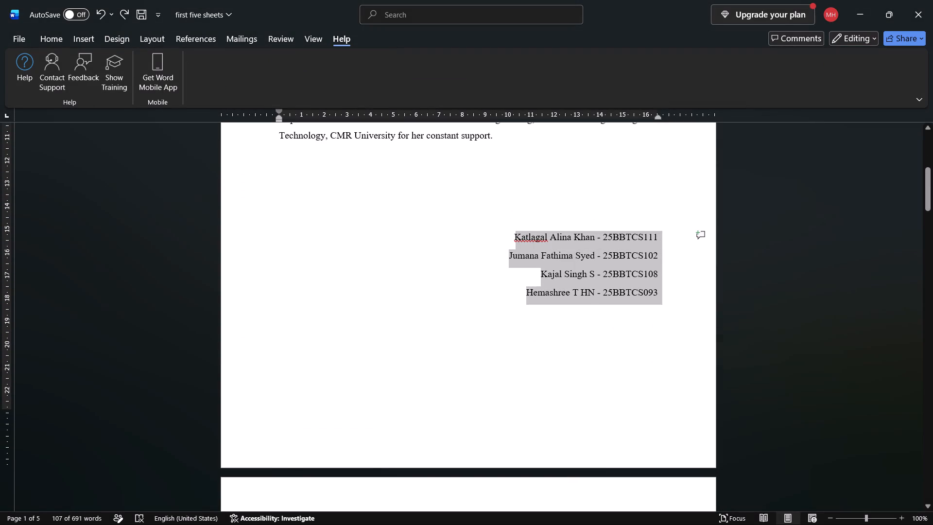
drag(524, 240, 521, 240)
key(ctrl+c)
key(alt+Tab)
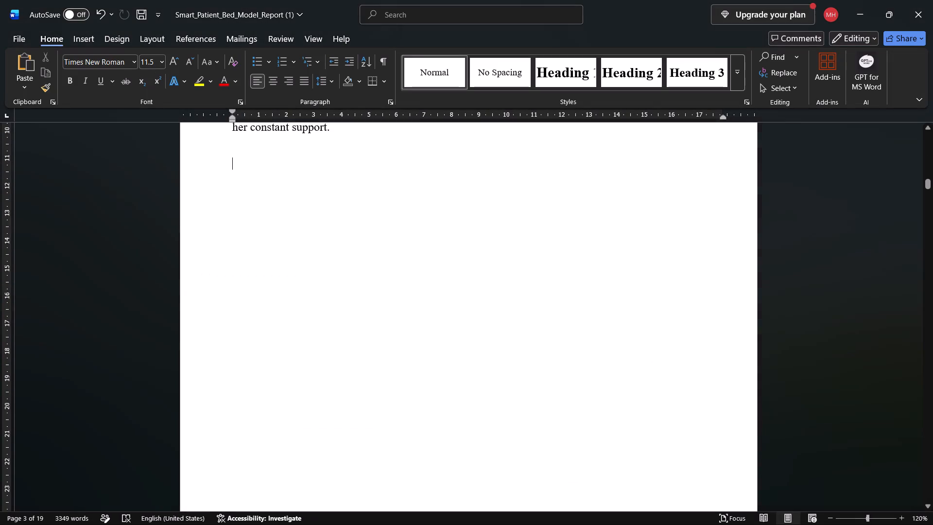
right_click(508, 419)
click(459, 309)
Copy the whole ACKNOWLEDGEMENT page, including the student name list, from the first five sheets document over the report's existing acknowledgement text.
key(alt+Tab)
click(597, 326)
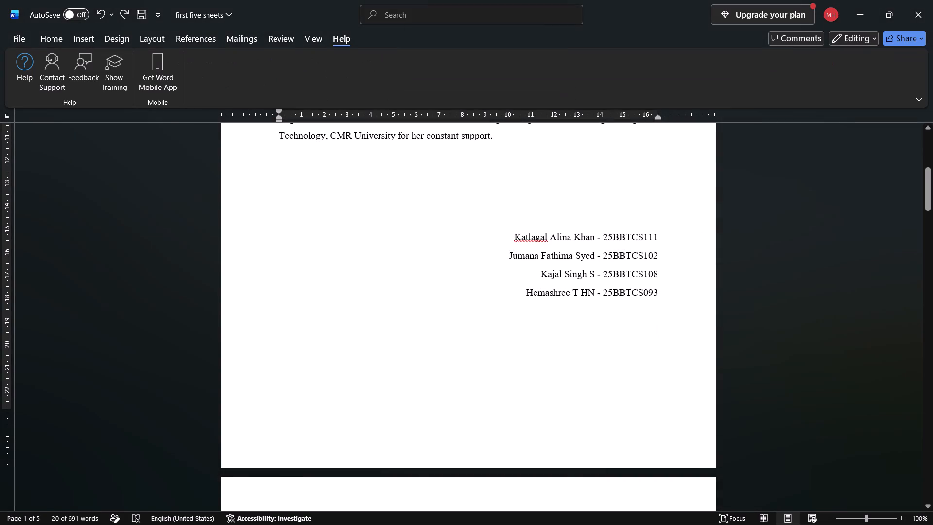
drag(622, 327, 350, 226)
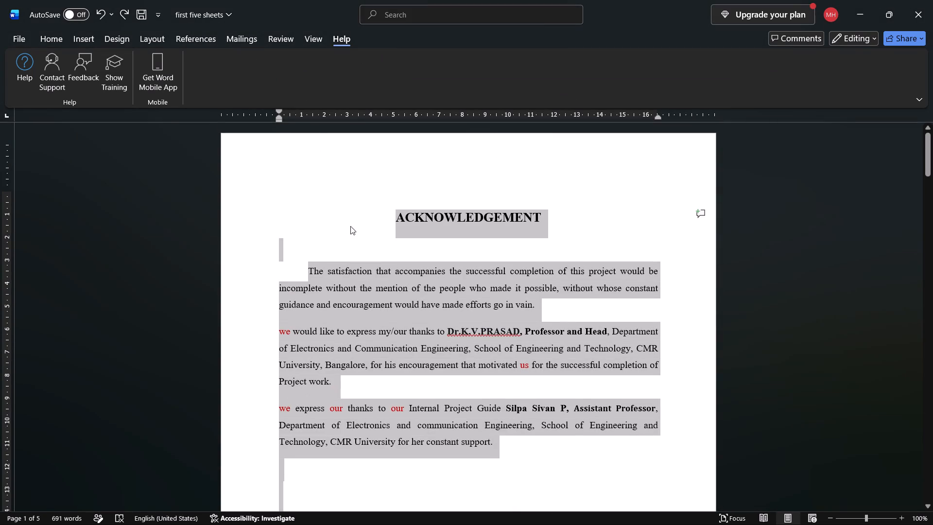
drag(350, 226, 359, 222)
key(ctrl+c)
key(alt+Tab)
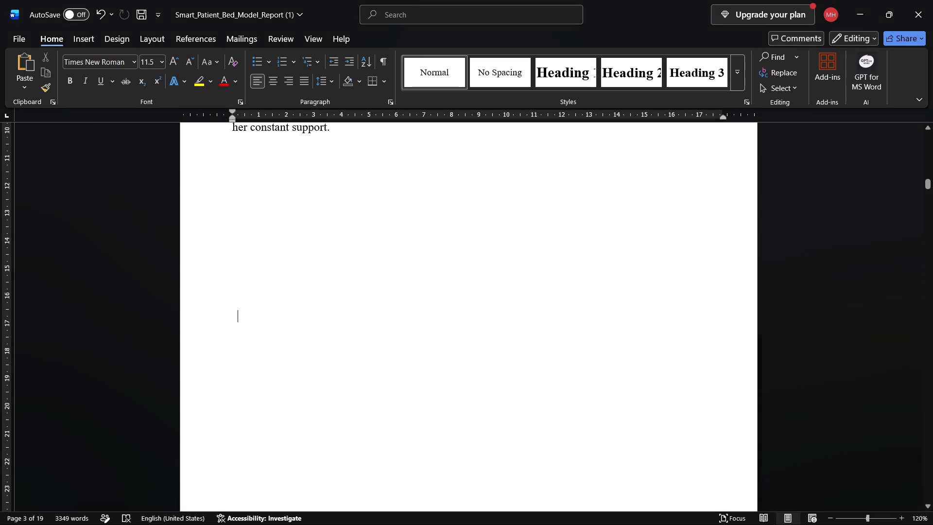
scroll(516, 354, up, 2)
scroll(537, 418, down, 1)
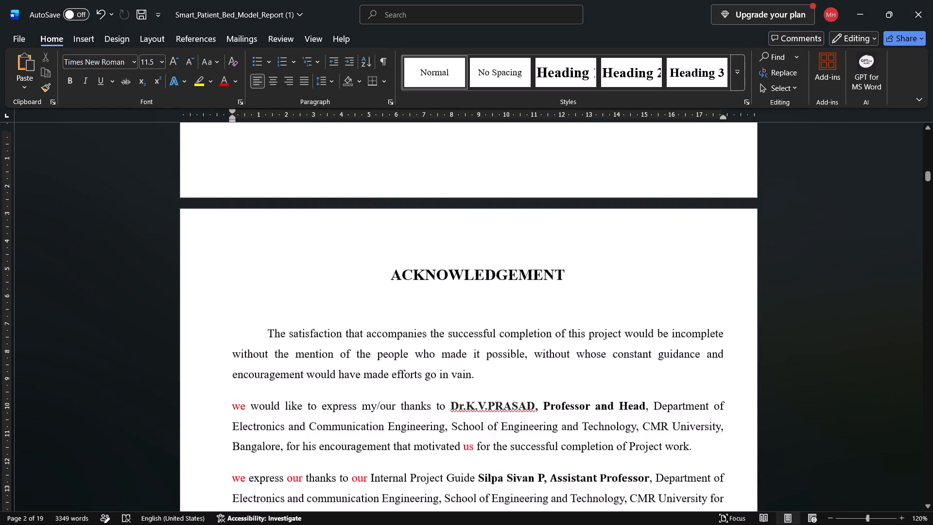
scroll(537, 418, down, 1)
drag(537, 418, 402, 237)
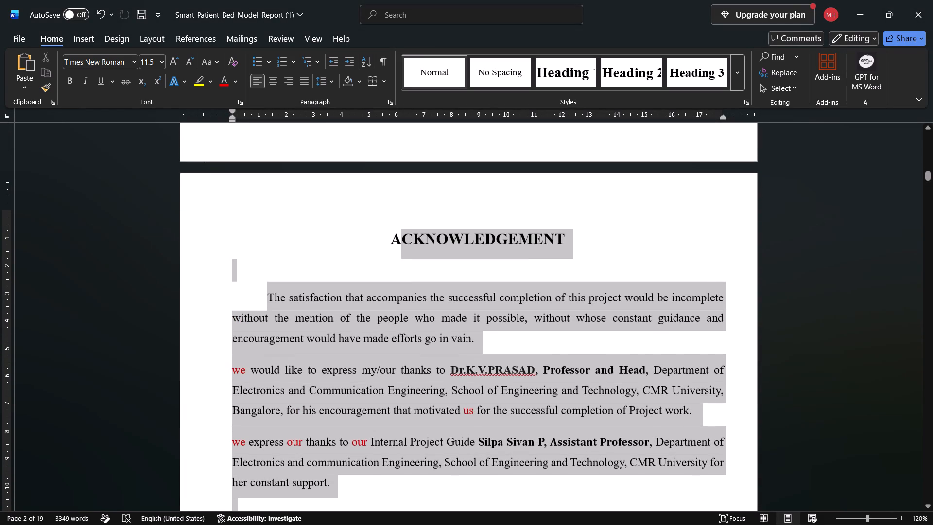
drag(402, 237, 379, 239)
key(ctrl+v)
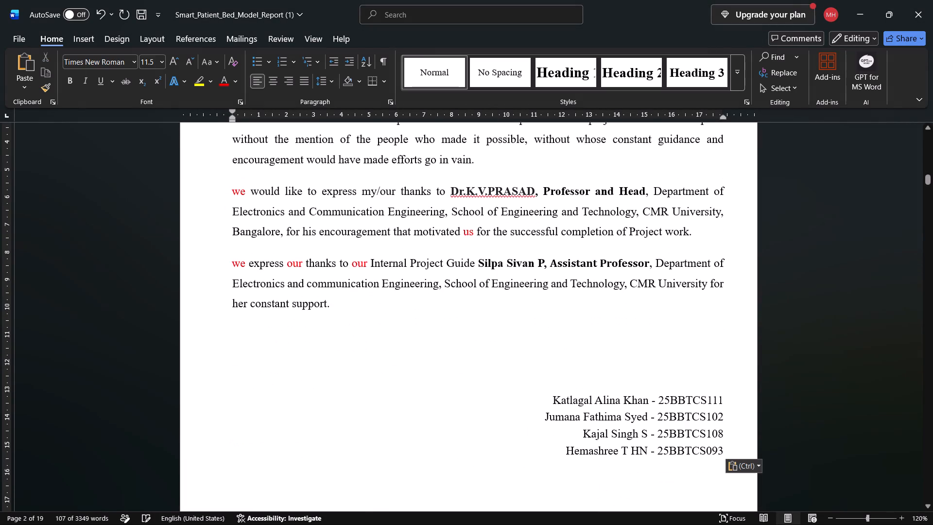
scroll(382, 238, down, 1)
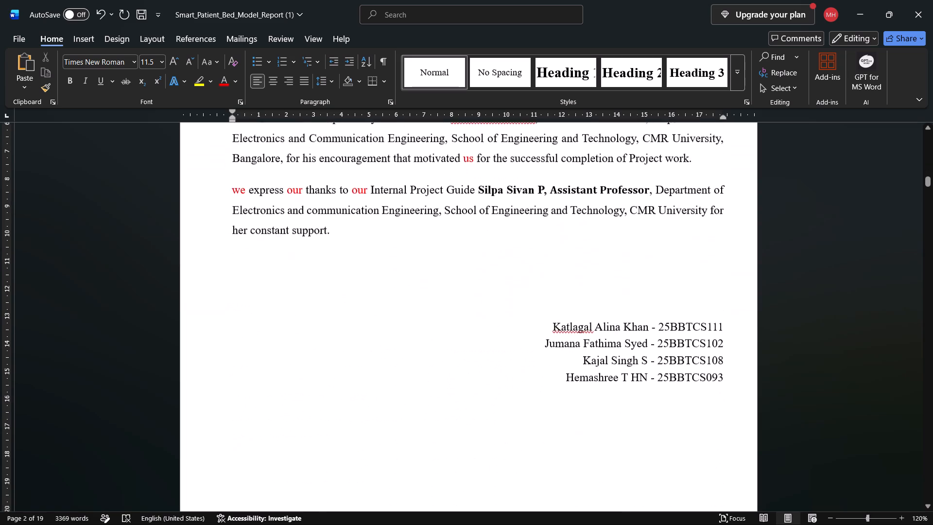
scroll(382, 238, down, 1)
Move the student name list lower on the report's ACKNOWLEDGEMENT page by adding five empty lines above it.
key(alt+Tab)
scroll(382, 238, down, 1)
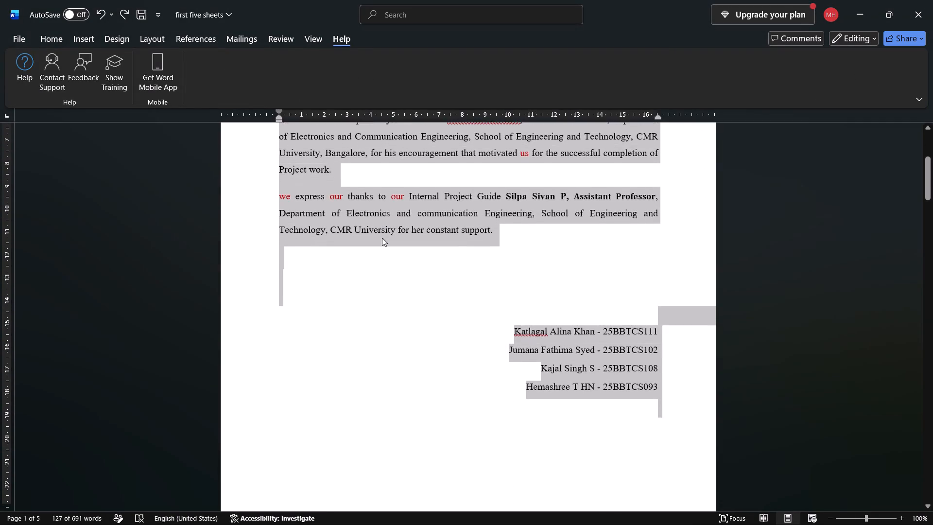
scroll(382, 238, down, 1)
key(alt+Tab)
scroll(473, 372, up, 1)
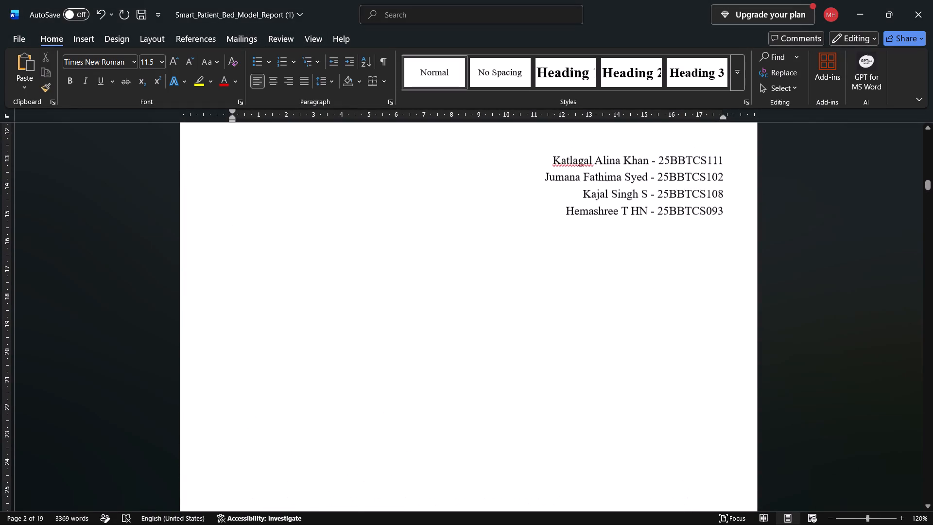
scroll(473, 372, up, 1)
click(491, 355)
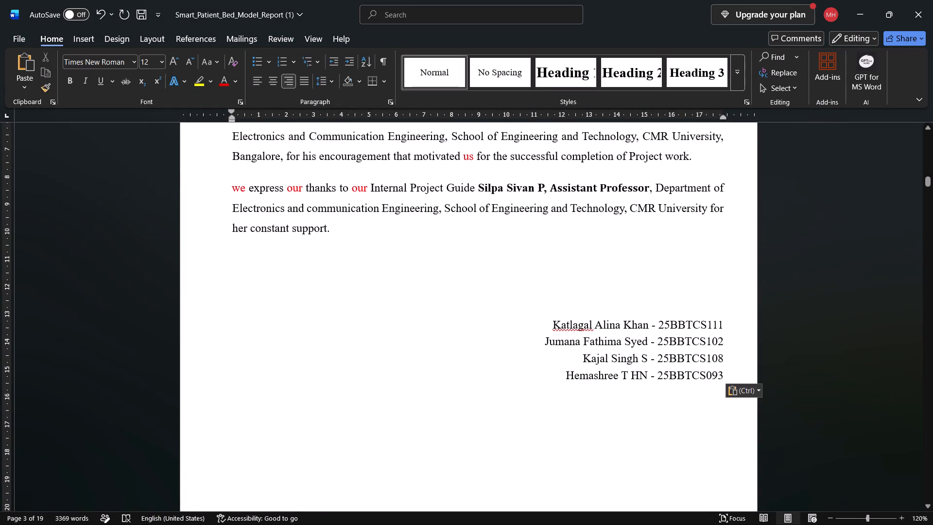
click(508, 330)
key(Return)
key(Return)
key(Return)
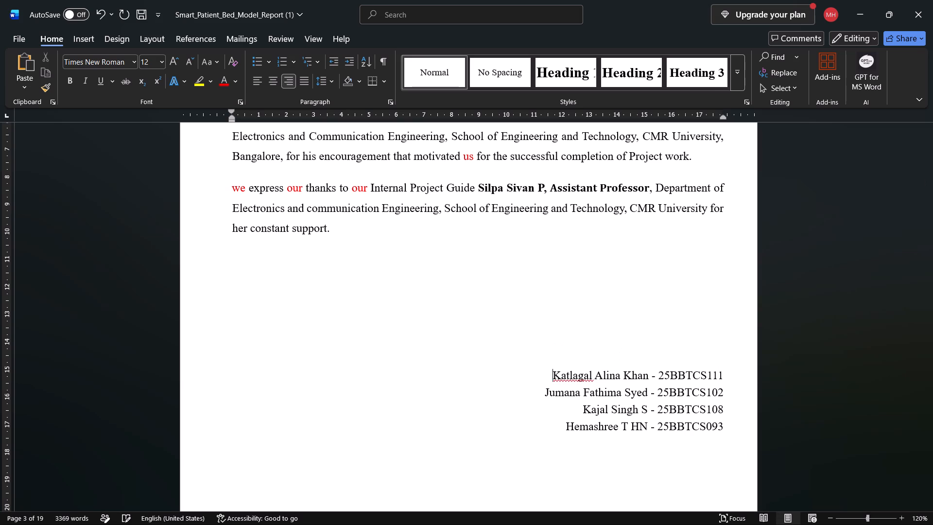
key(Return)
key(Return)
key(Return)
scroll(508, 330, down, 1)
key(Return)
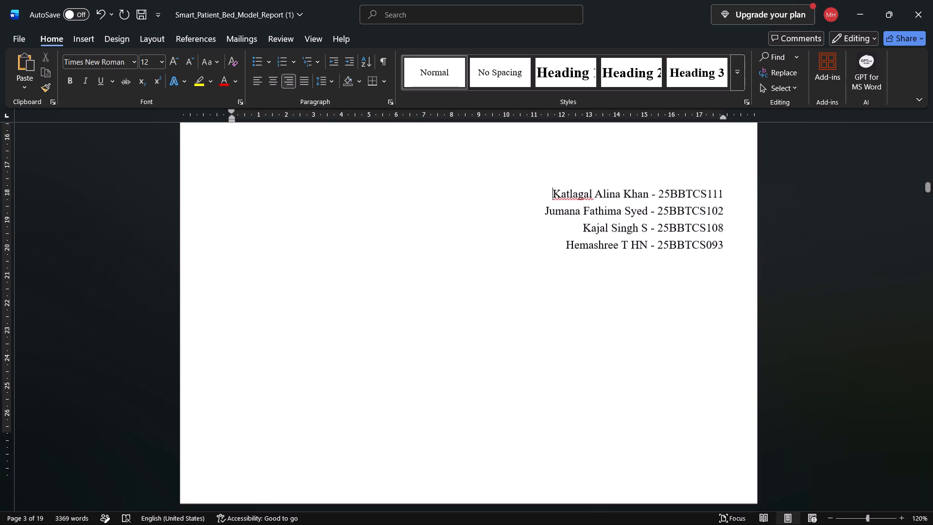
scroll(508, 330, down, 1)
scroll(508, 330, up, 1)
scroll(508, 330, down, 1)
key(BackSpace)
scroll(508, 330, up, 2)
key(BackSpace)
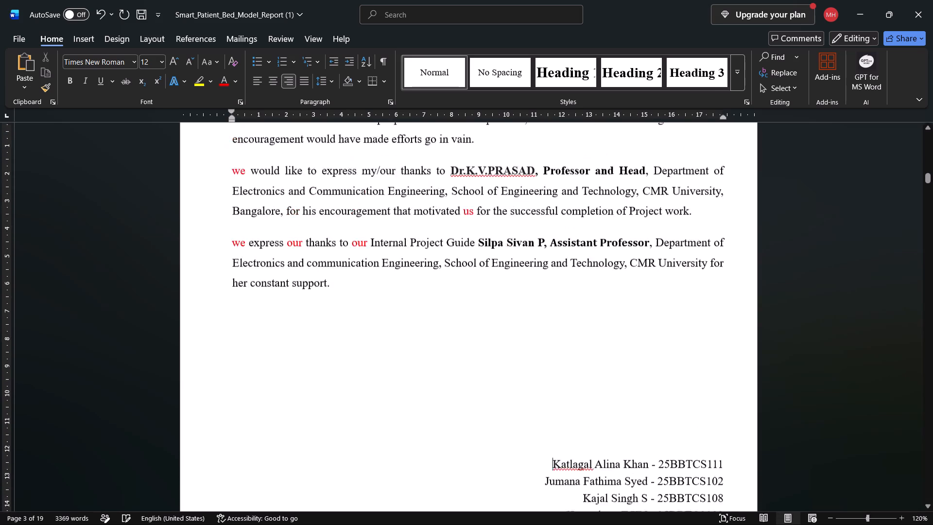
Insert an empty line above the ACKNOWLEDGEMENT heading and remove the empty space between the heading and the first paragraph.
scroll(508, 330, up, 2)
scroll(508, 330, down, 1)
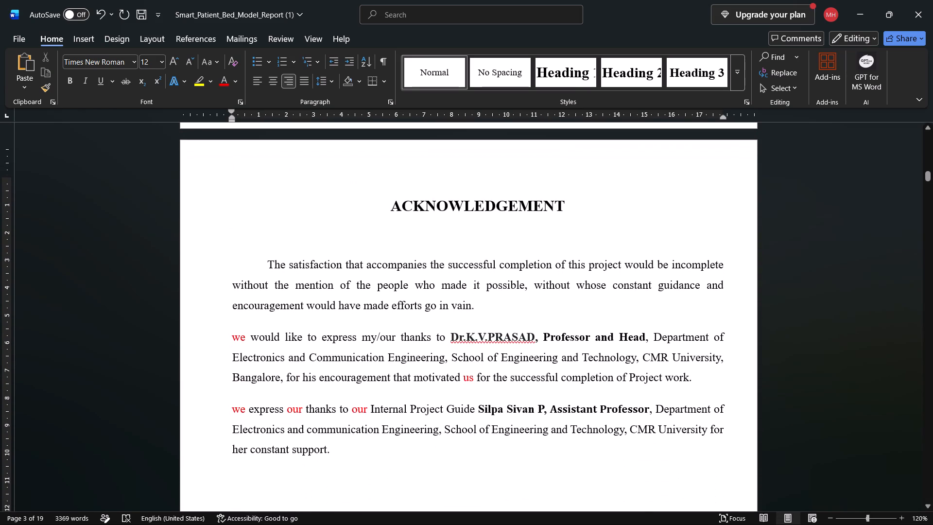
scroll(461, 360, up, 7)
scroll(461, 360, down, 3)
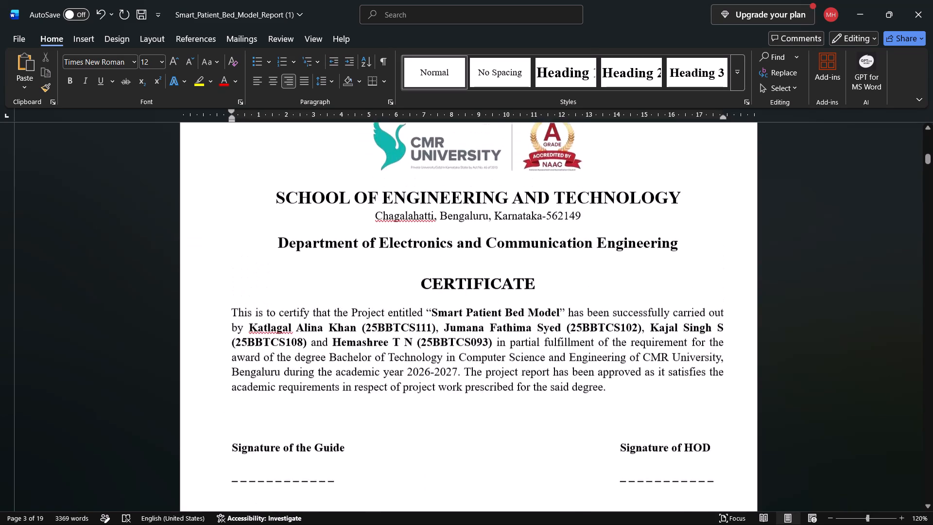
scroll(461, 360, down, 2)
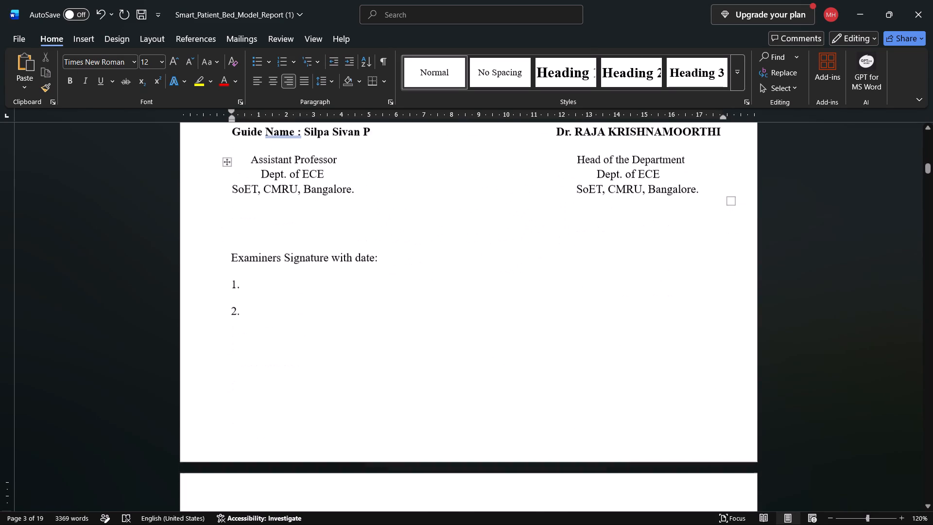
scroll(461, 360, down, 1)
click(383, 340)
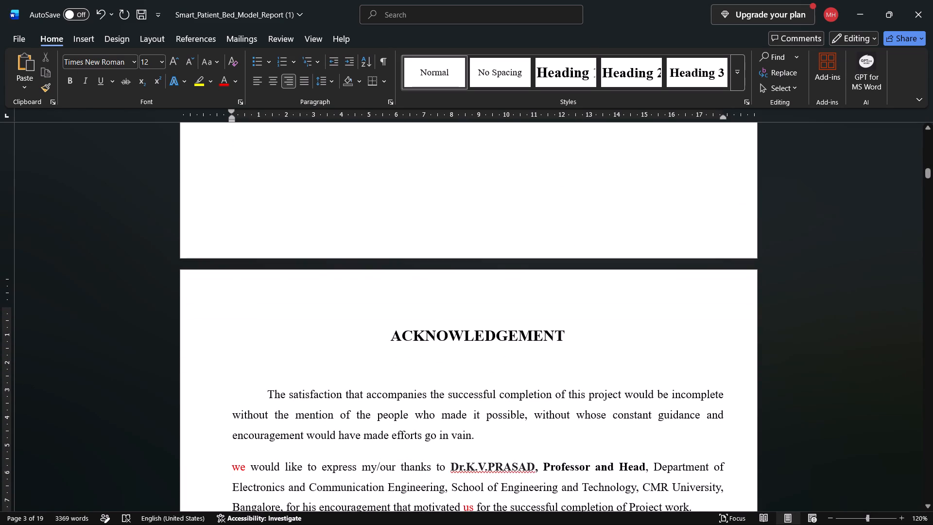
key(Return)
scroll(383, 340, down, 1)
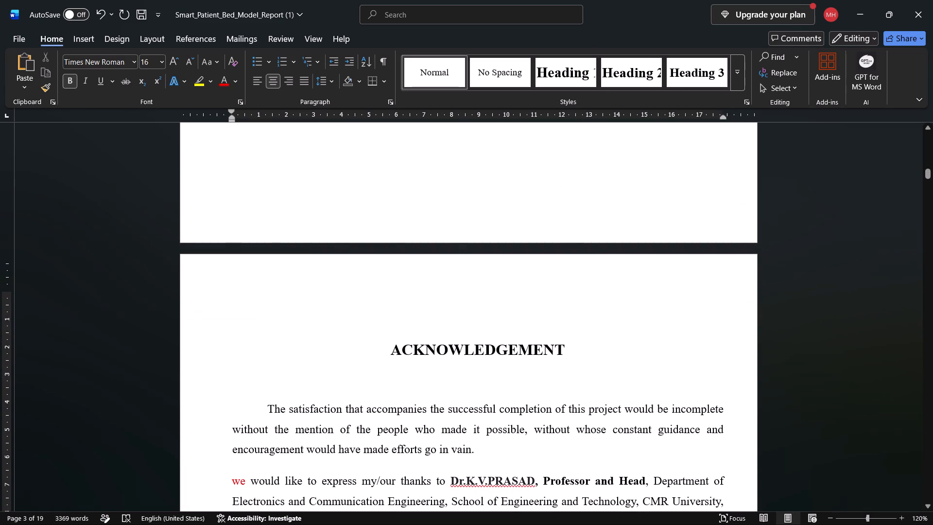
click(376, 371)
key(BackSpace)
key(BackSpace)
scroll(376, 371, down, 1)
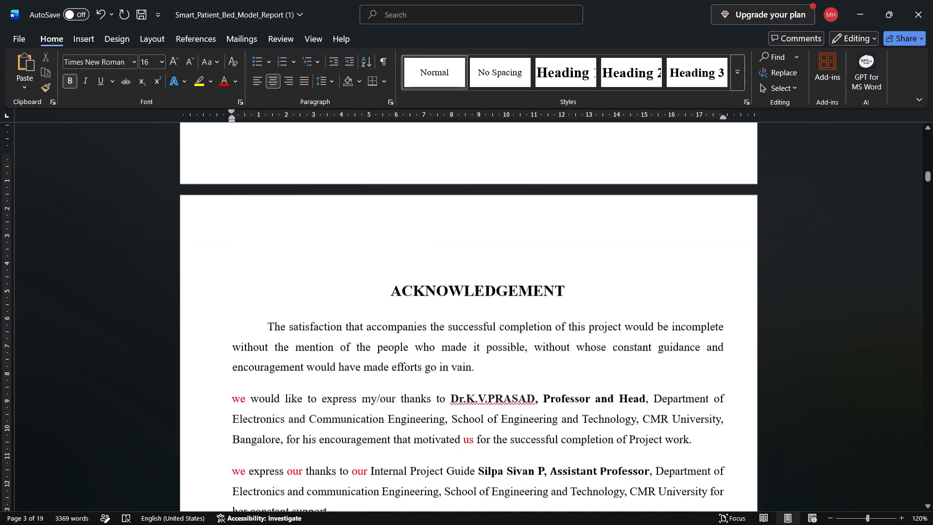
scroll(376, 371, down, 1)
scroll(376, 371, up, 1)
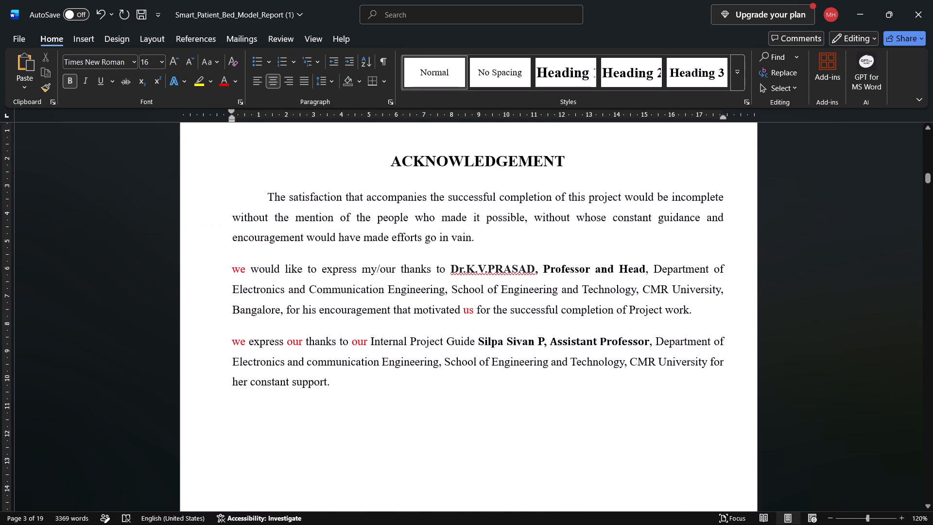
Add empty lines before the 1. INTRODUCTION heading until it moves to the top of the following page, leaving a blank page before it.
scroll(376, 371, down, 9)
scroll(376, 371, up, 1)
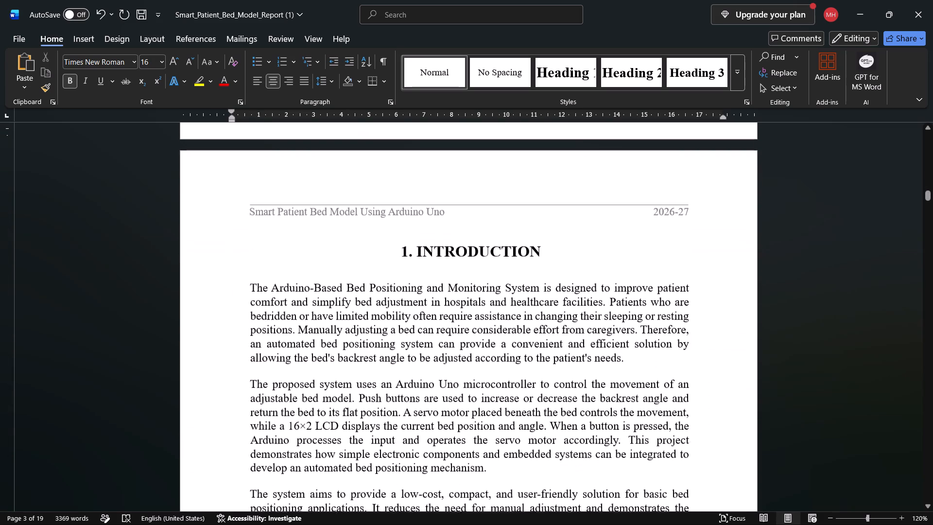
scroll(376, 371, up, 1)
click(355, 474)
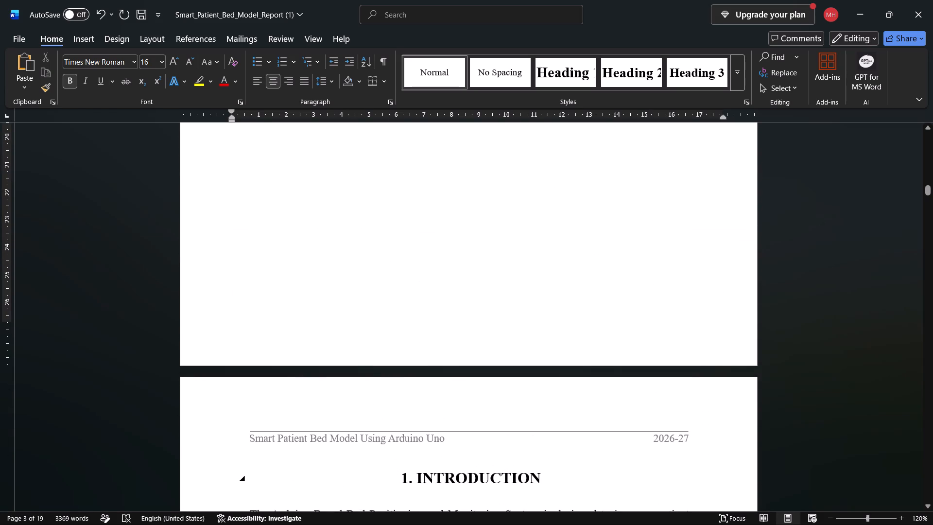
scroll(355, 474, down, 3)
key(Return)
key(Return)
key(Return)
key(Return)
key(Return)
key(Return)
key(Return)
key(Return)
key(Return)
key(Return)
key(Return)
key(Return)
key(Return)
key(Return)
key(Return)
key(Return)
key(Return)
key(Return)
key(Return)
key(Return)
key(Return)
key(Return)
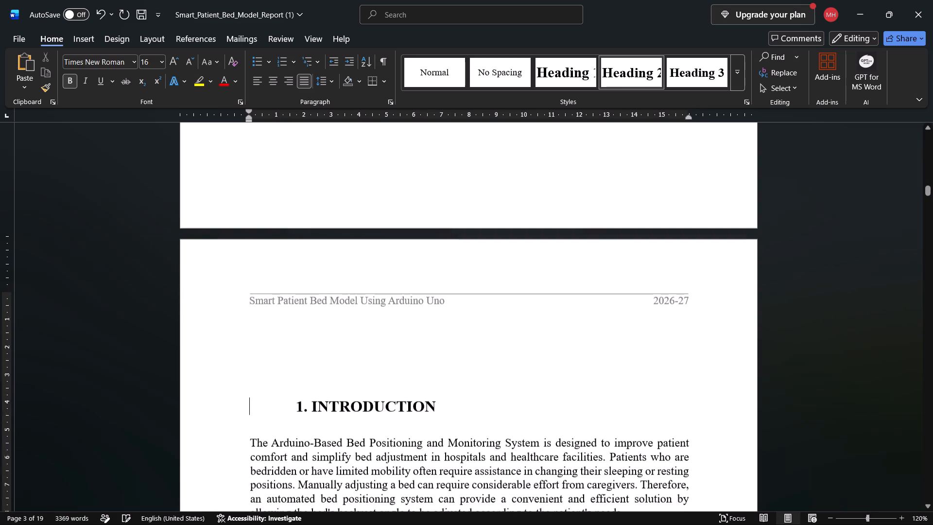
scroll(355, 474, down, 5)
key(Return)
key(Return)
key(Return)
key(Return)
key(Return)
key(Return)
key(Return)
key(Return)
key(Return)
key(Return)
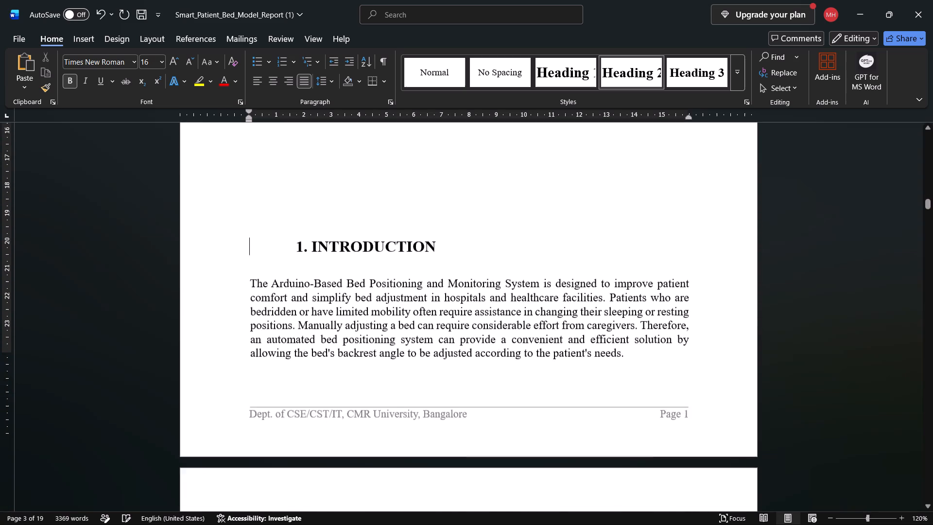
scroll(355, 474, down, 2)
key(Return)
key(BackSpace)
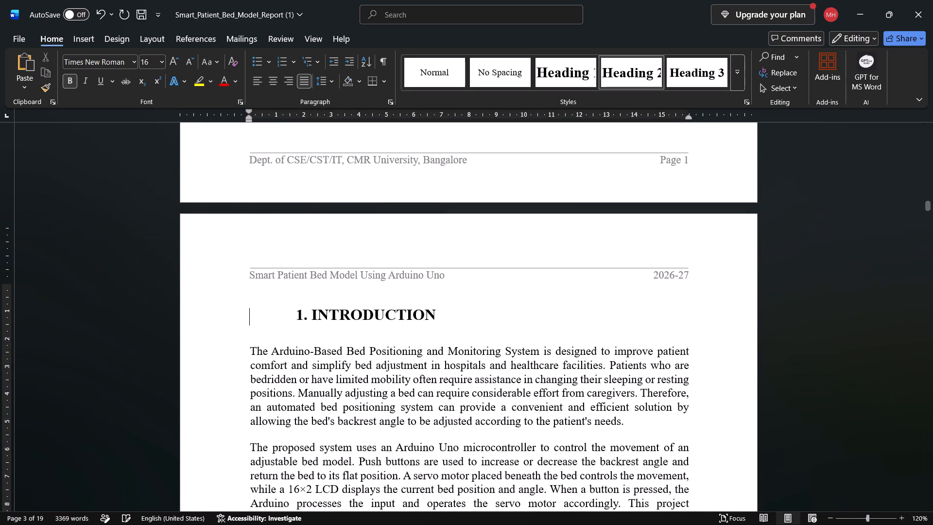
Add spaces in front of the 1. INTRODUCTION heading to bring it back to the centre of the line.
key(space)
key(space)
key(space)
key(space)
key(space)
key(space)
key(space)
key(space)
key(space)
key(space)
key(space)
key(space)
key(space)
key(space)
key(space)
key(space)
key(space)
key(space)
key(space)
key(space)
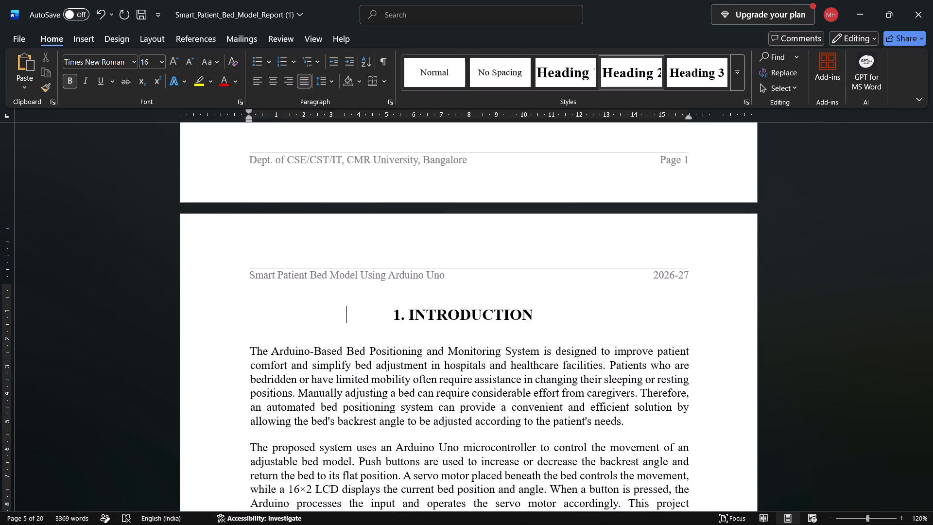
Copy the full DECLARATION section, from its heading through the student name list, from the first five sheets document.
scroll(355, 474, up, 6)
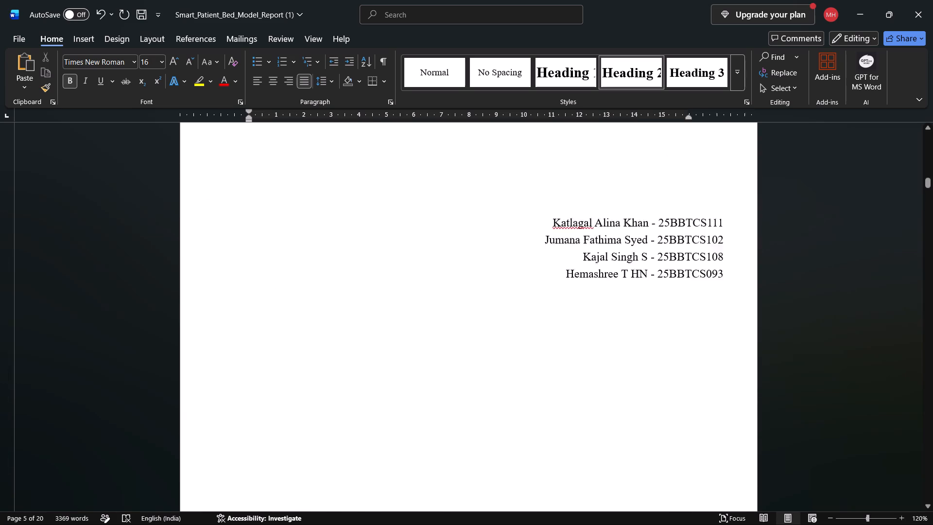
scroll(355, 474, up, 4)
key(alt+Tab)
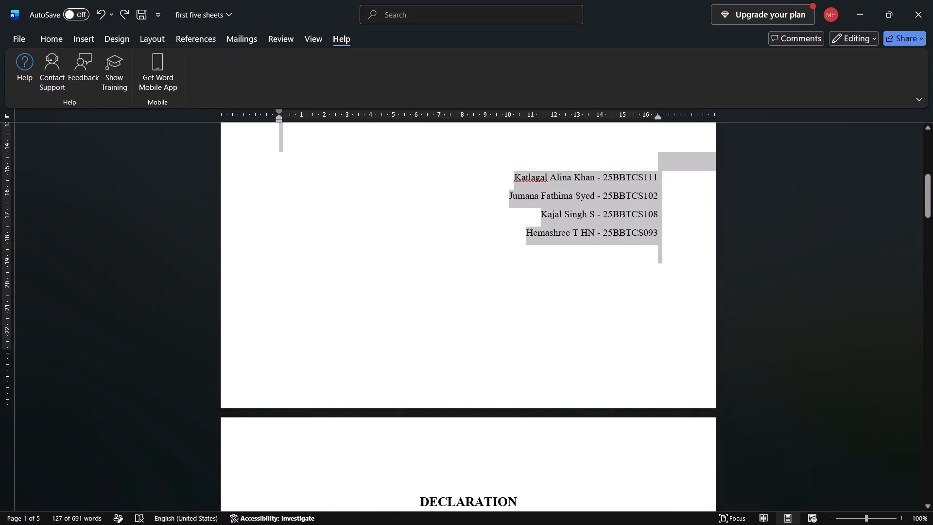
scroll(383, 451, down, 4)
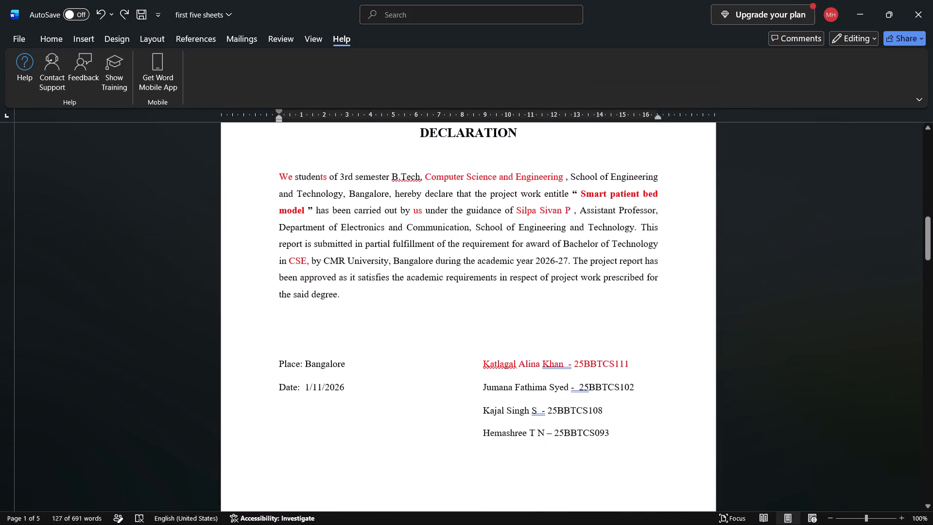
scroll(560, 390, down, 1)
drag(560, 390, 433, 215)
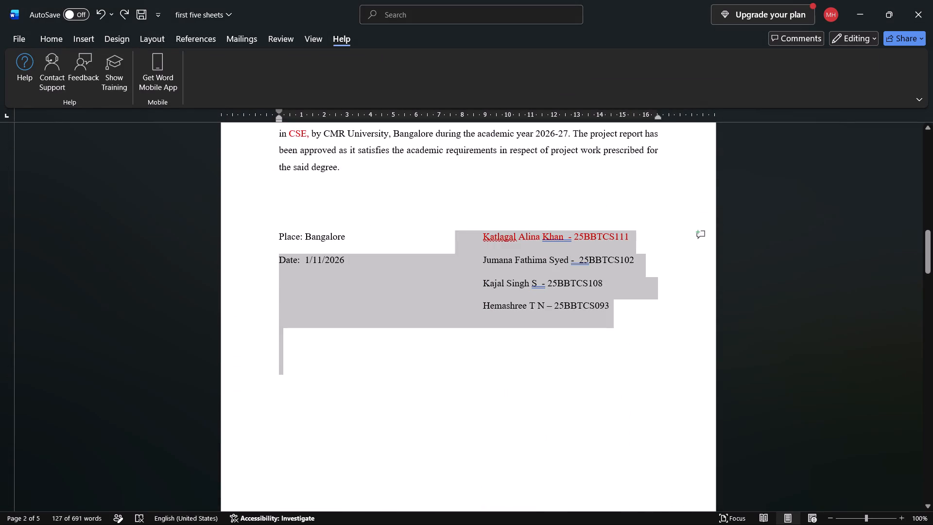
drag(433, 215, 392, 155)
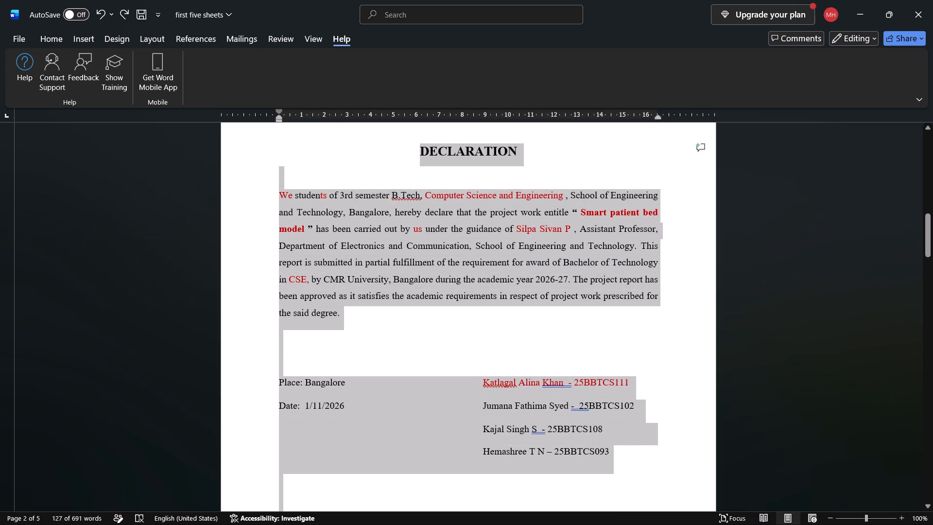
drag(392, 155, 393, 155)
key(ctrl+c)
key(alt+Tab)
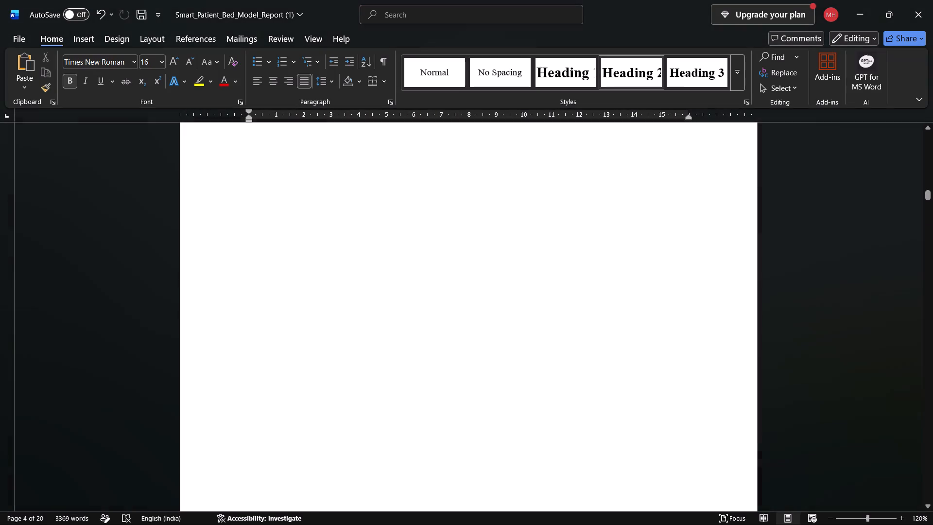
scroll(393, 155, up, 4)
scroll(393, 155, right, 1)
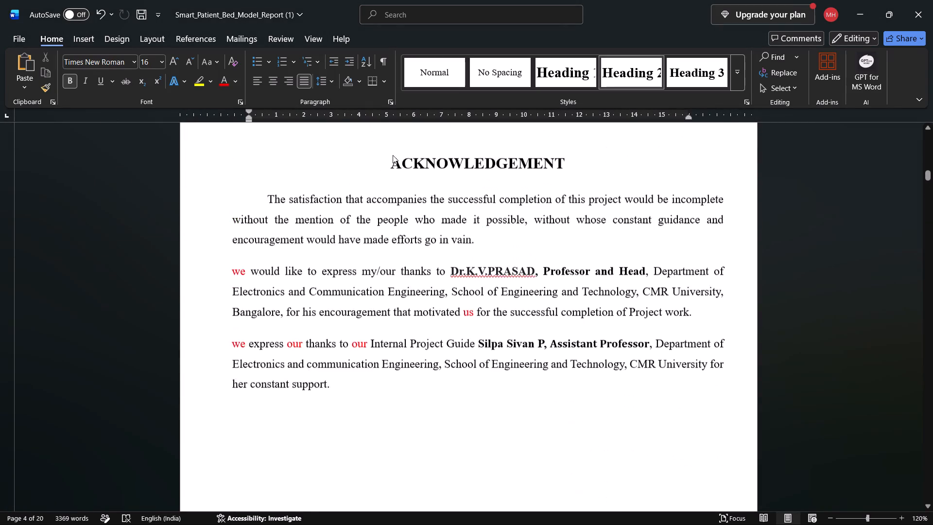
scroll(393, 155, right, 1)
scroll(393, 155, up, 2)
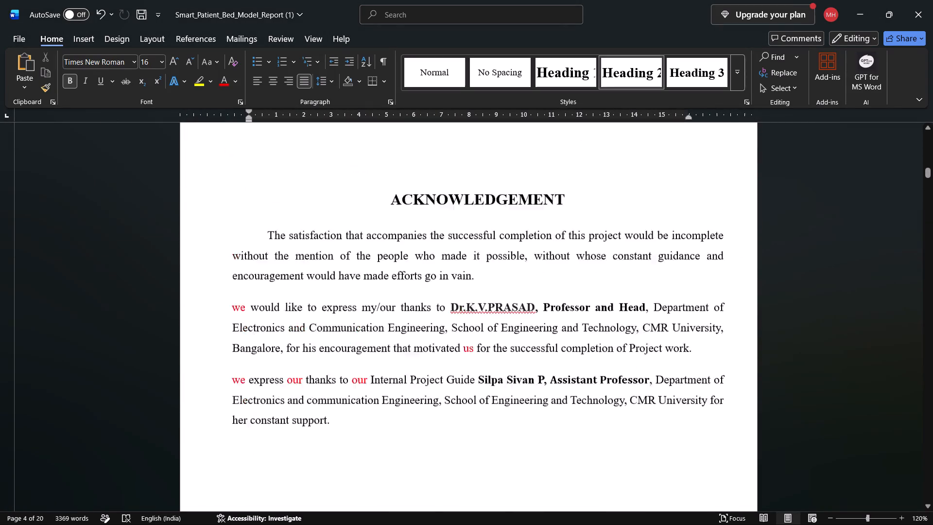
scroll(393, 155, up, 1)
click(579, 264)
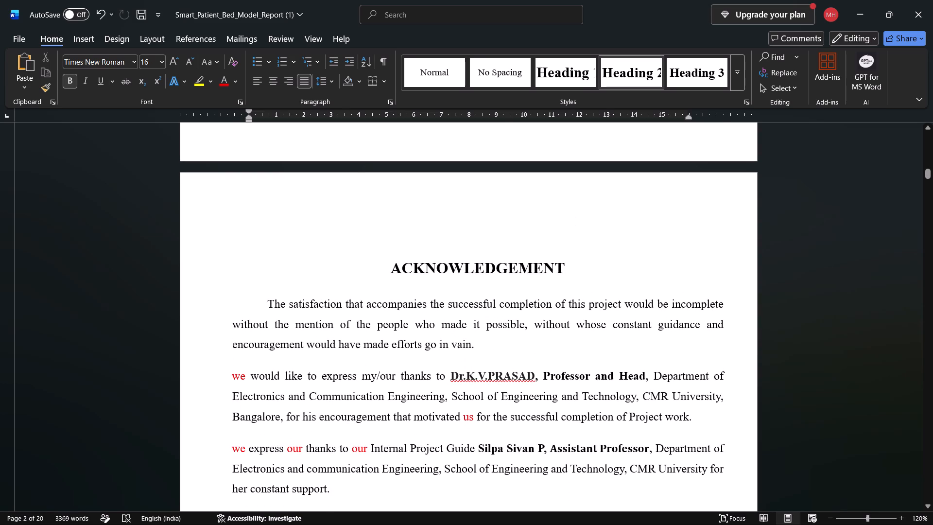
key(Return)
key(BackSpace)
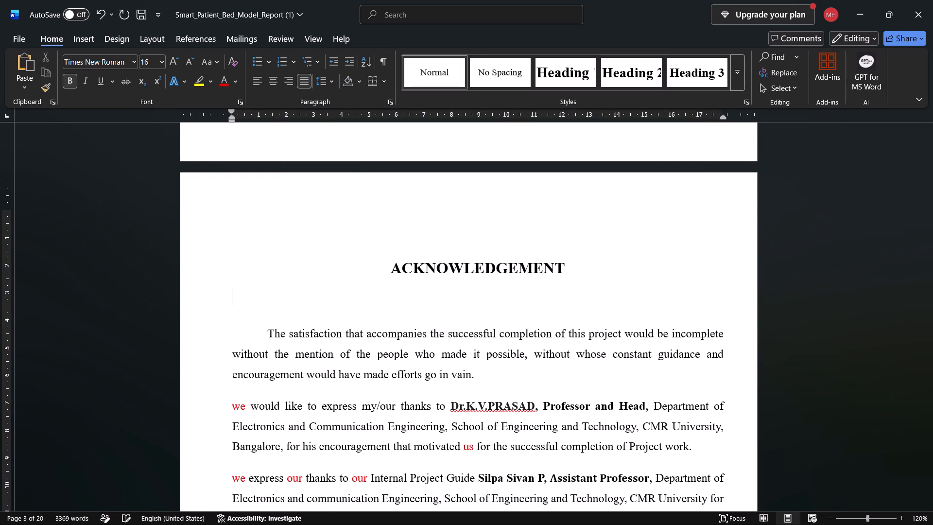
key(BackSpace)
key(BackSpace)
Paste the DECLARATION section onto the report's blank page between ACKNOWLEDGEMENT and 1. INTRODUCTION and compare it with the source document.
scroll(579, 264, down, 2)
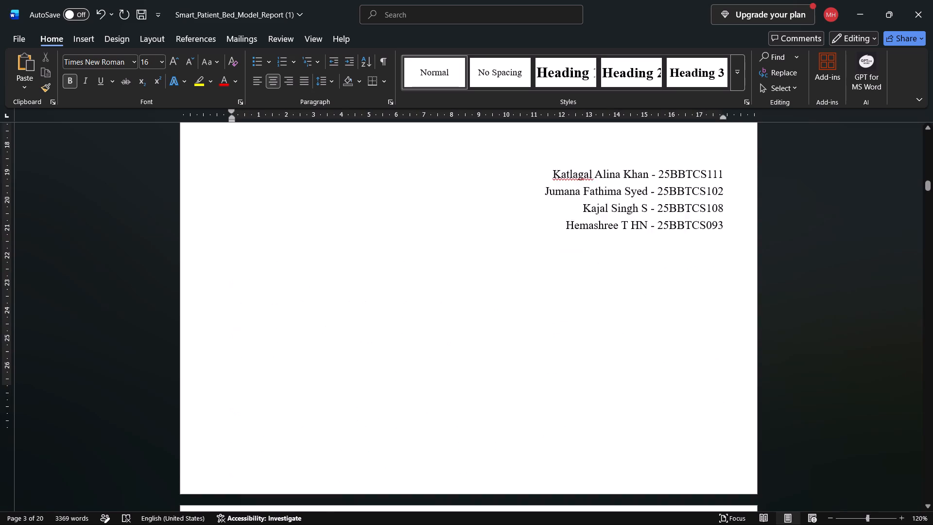
scroll(579, 264, down, 2)
click(515, 245)
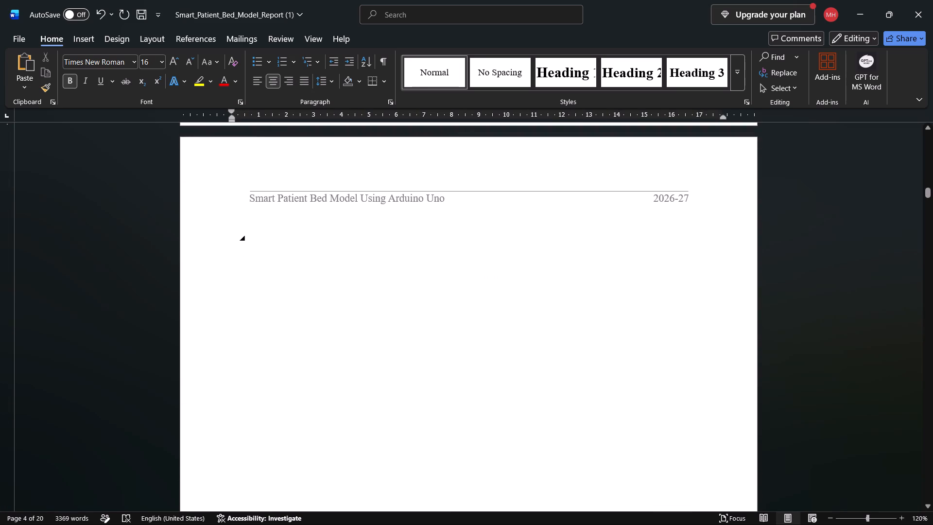
click(466, 279)
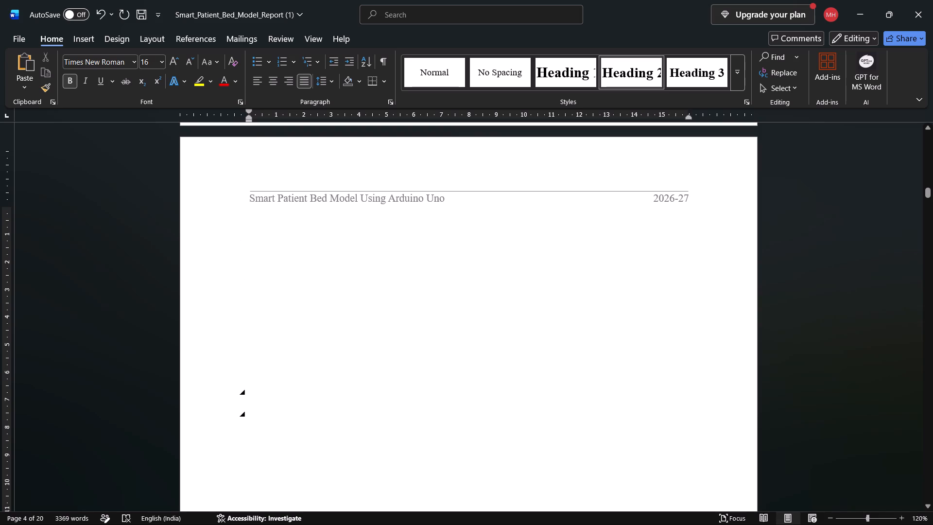
double_click(384, 274)
key(ctrl+v)
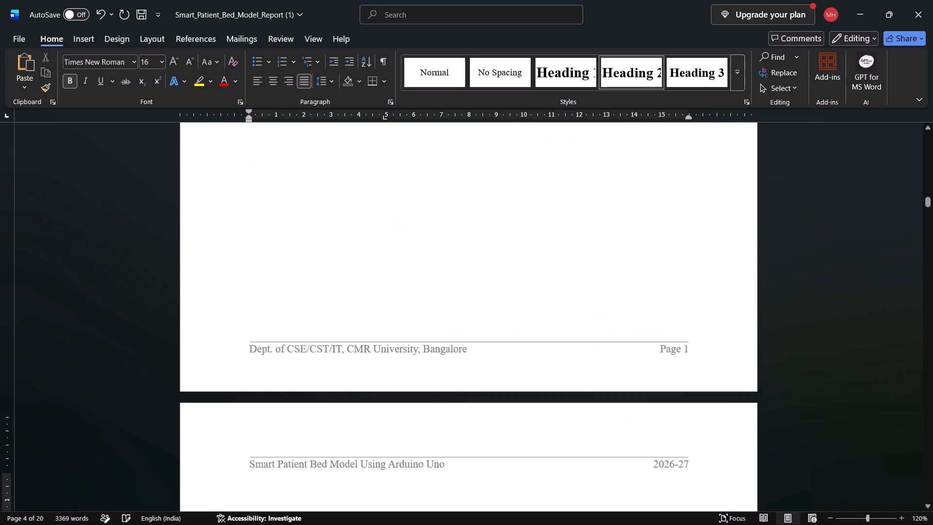
scroll(384, 274, down, 1)
scroll(384, 274, up, 1)
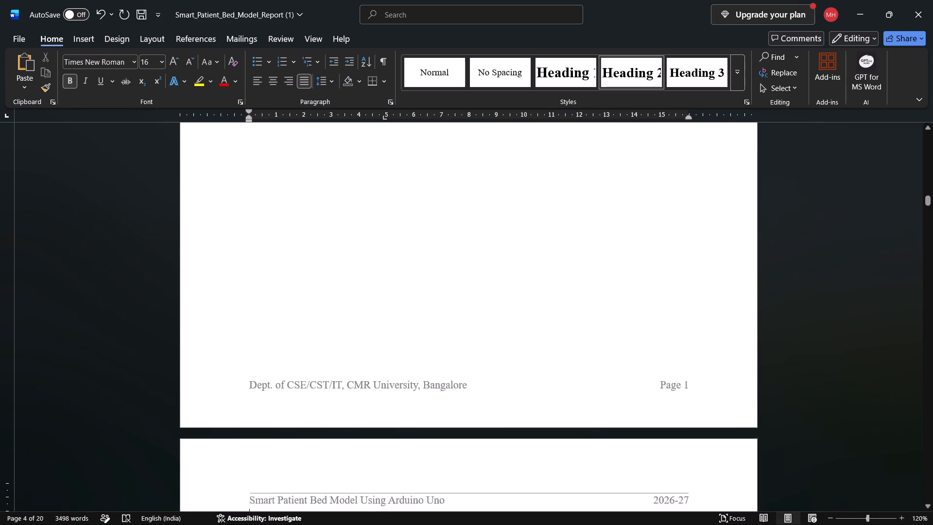
scroll(384, 274, up, 2)
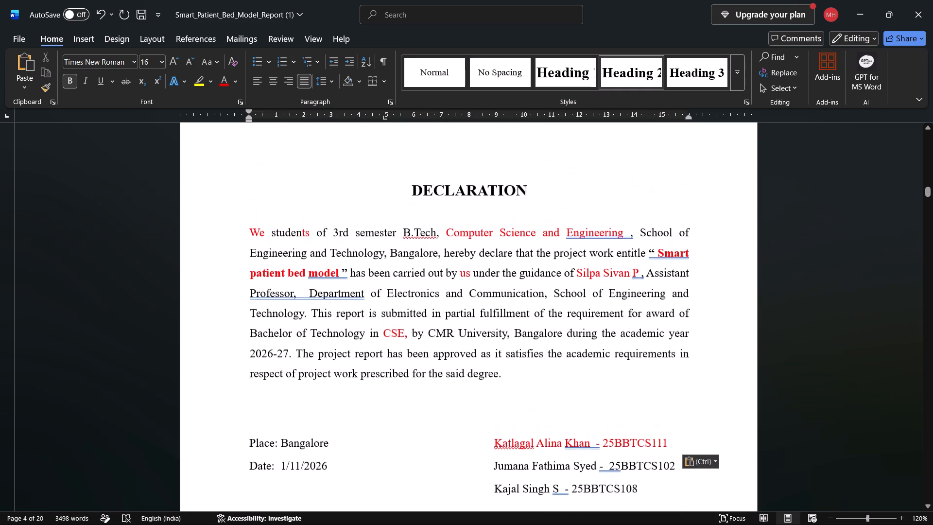
scroll(384, 274, up, 1)
key(alt+Tab)
key(alt+Tab)
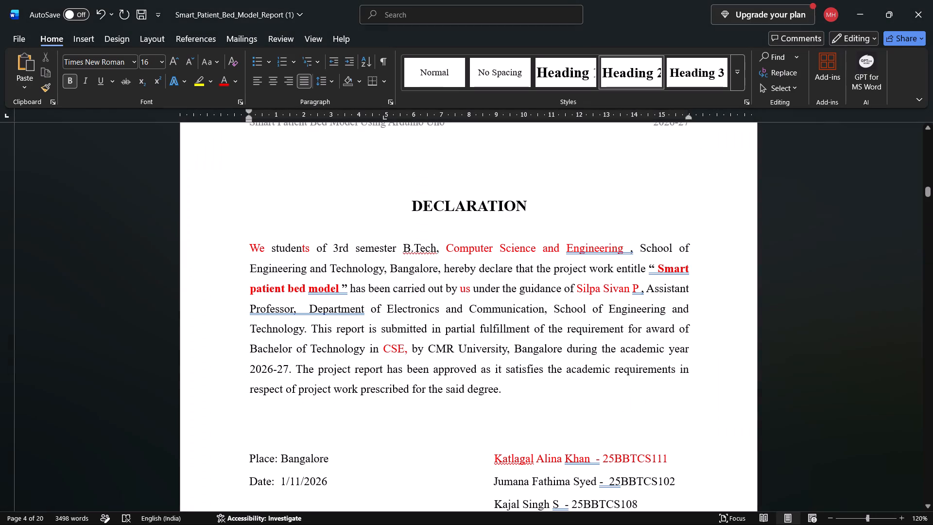
scroll(487, 429, down, 1)
key(alt+Tab)
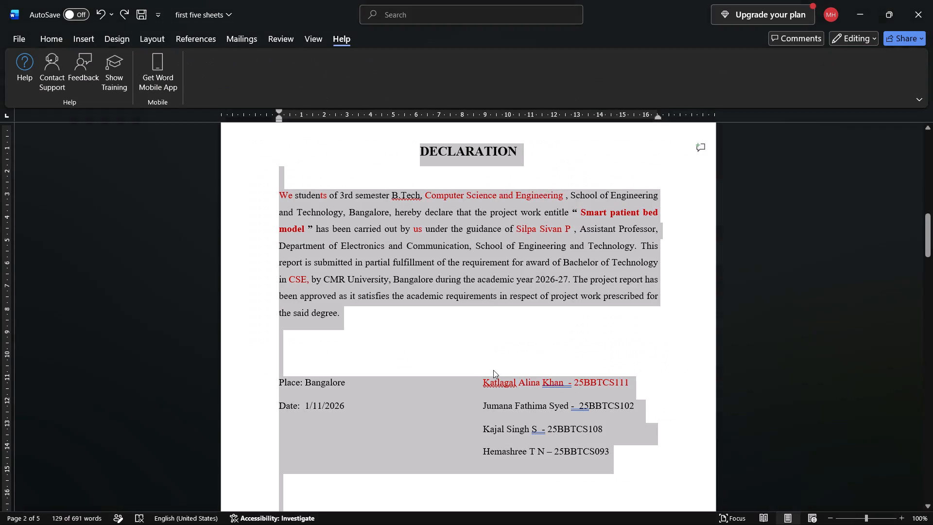
key(alt+Tab)
Remove the extra spaces before the last student's entry on the DECLARATION page so it aligns with the names above, checking against the source.
click(517, 417)
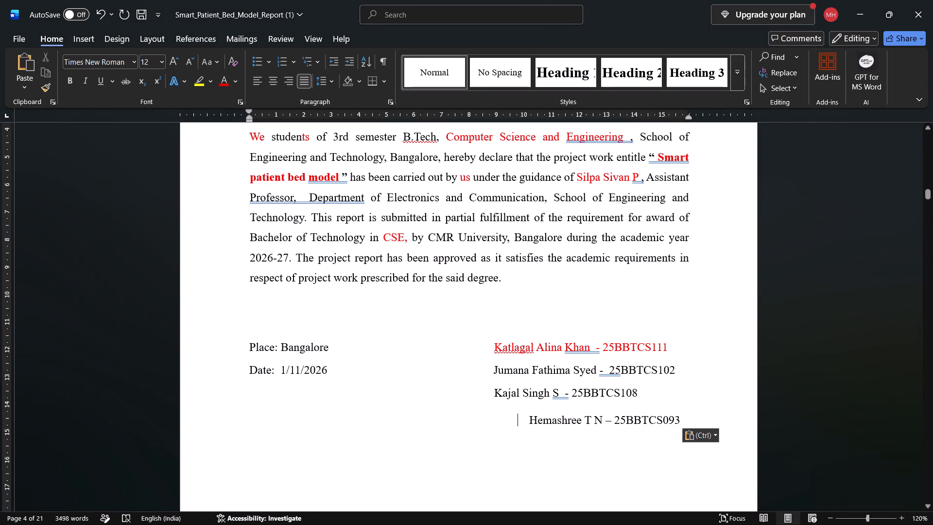
key(BackSpace)
key(BackSpace)
key(BackSpace)
key(BackSpace)
key(BackSpace)
key(BackSpace)
key(BackSpace)
key(BackSpace)
key(BackSpace)
key(BackSpace)
key(BackSpace)
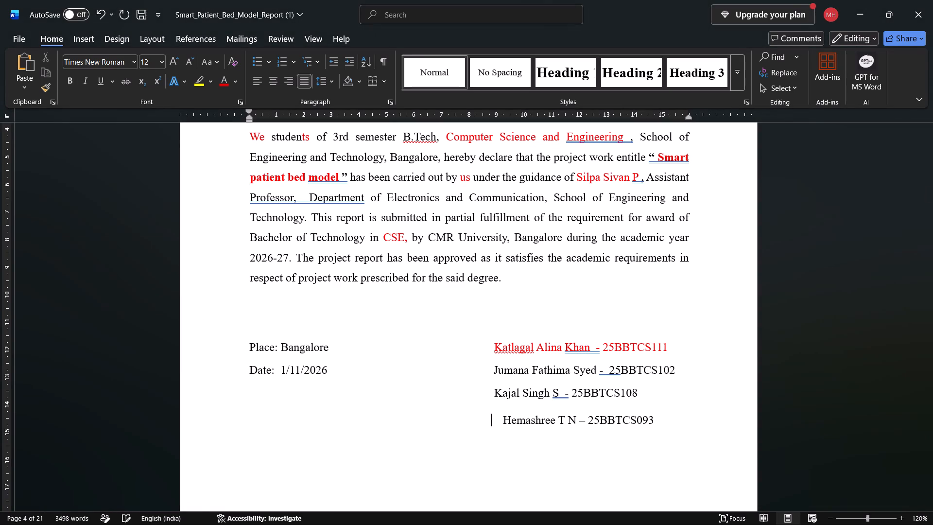
key(BackSpace)
key(BackSpace)
key(BackSpace)
key(alt+Tab)
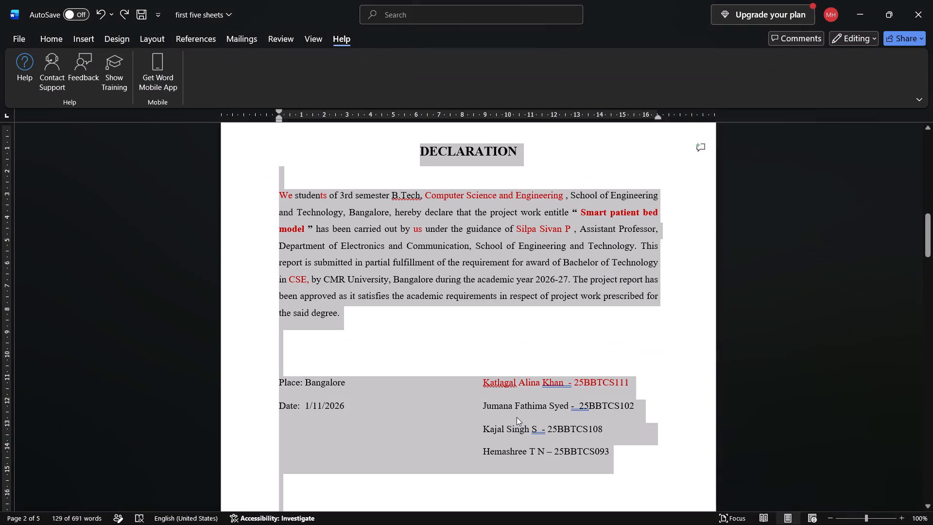
key(alt+Tab)
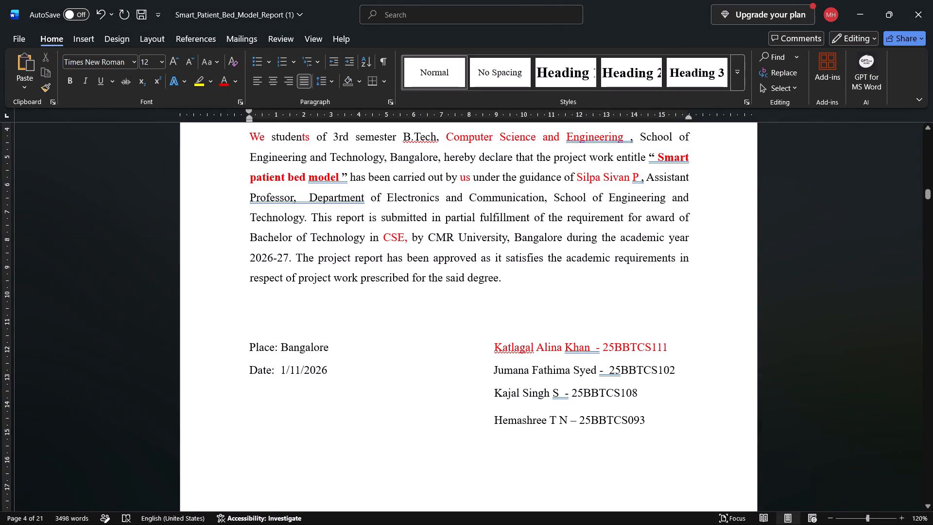
key(alt+Tab)
key(alt+Tab)
key(alt+Tab)
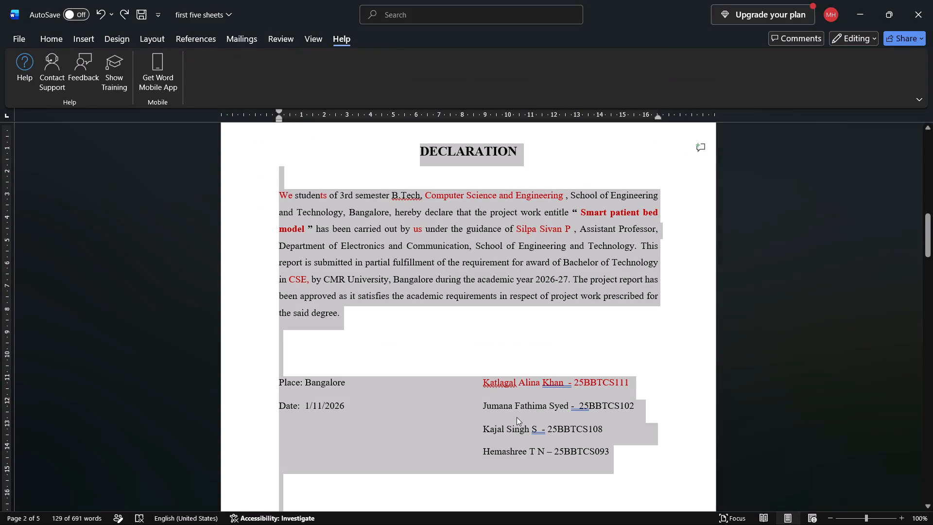
key(alt+Tab)
Change the font colour of the first student's red name and roll number on the DECLARATION page to black.
drag(687, 348, 487, 345)
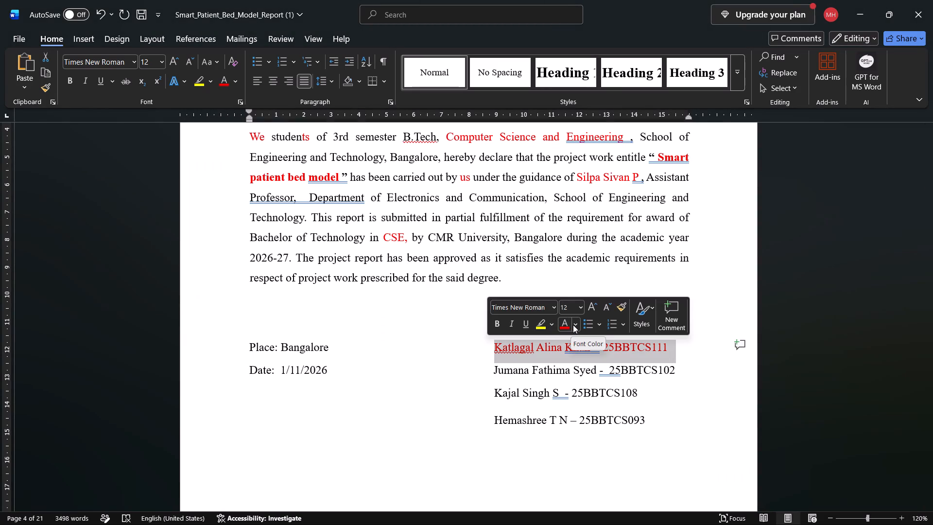
click(573, 325)
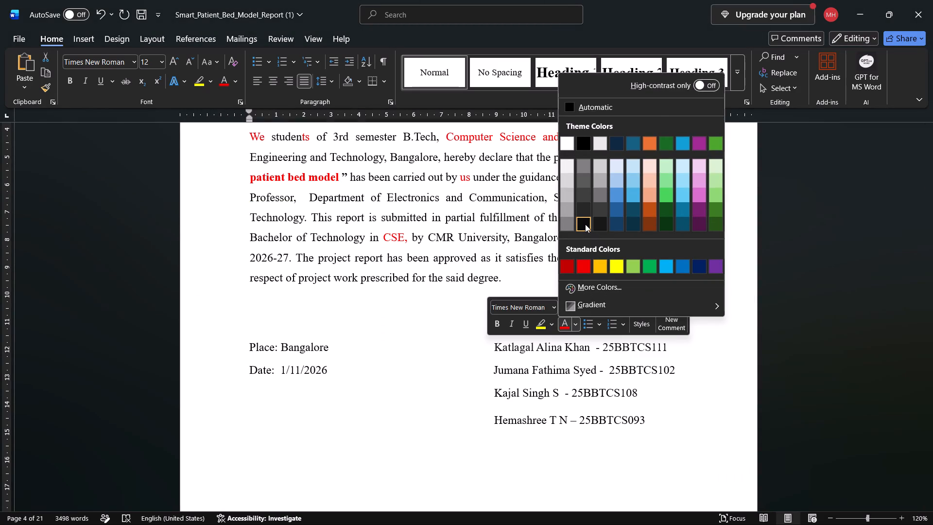
click(585, 224)
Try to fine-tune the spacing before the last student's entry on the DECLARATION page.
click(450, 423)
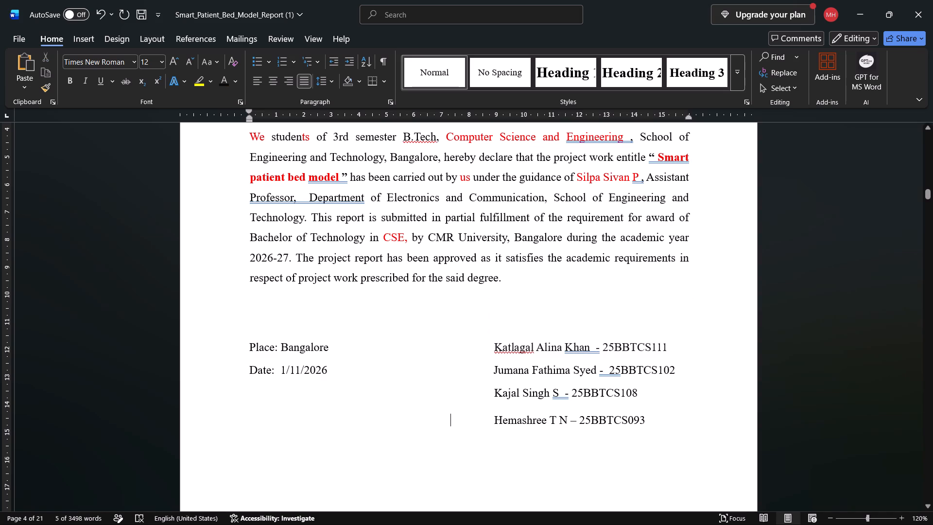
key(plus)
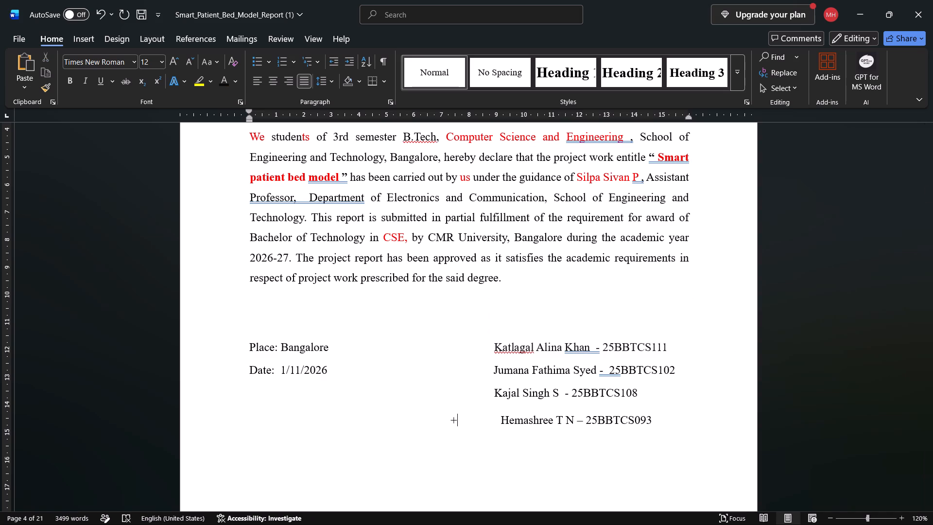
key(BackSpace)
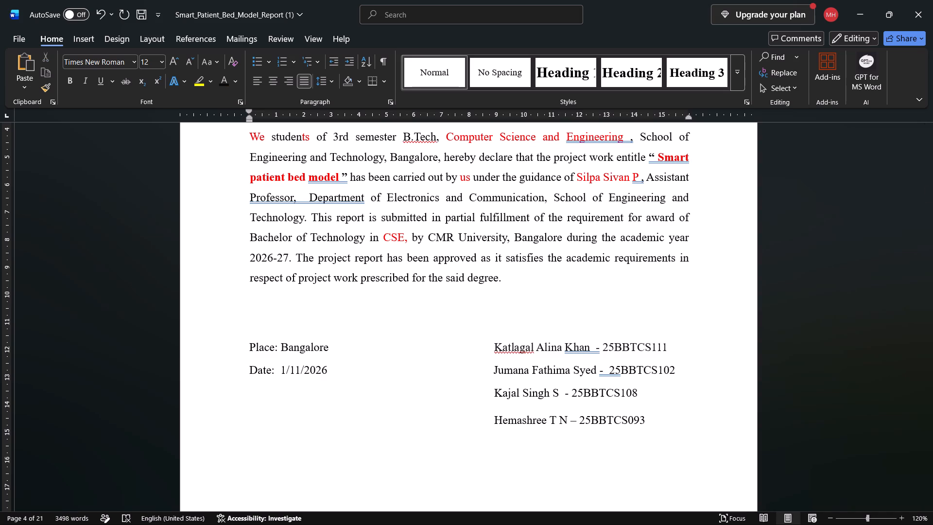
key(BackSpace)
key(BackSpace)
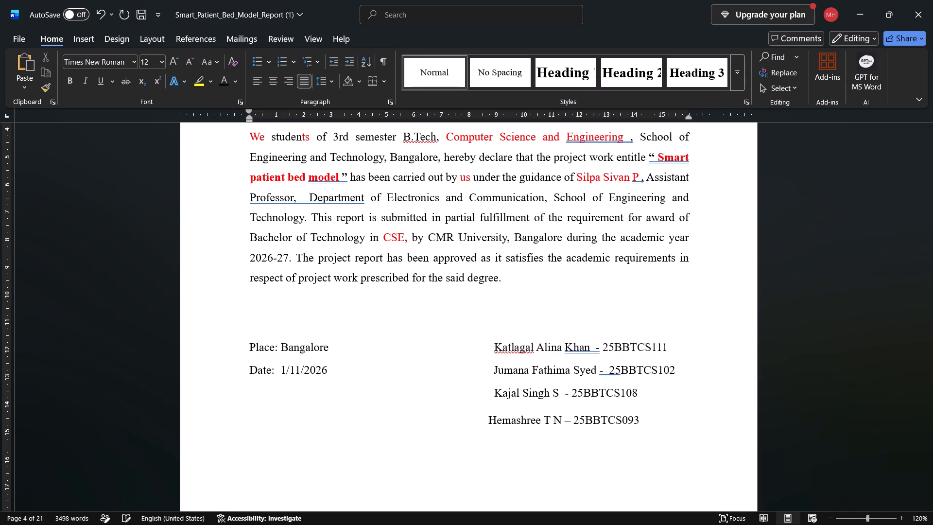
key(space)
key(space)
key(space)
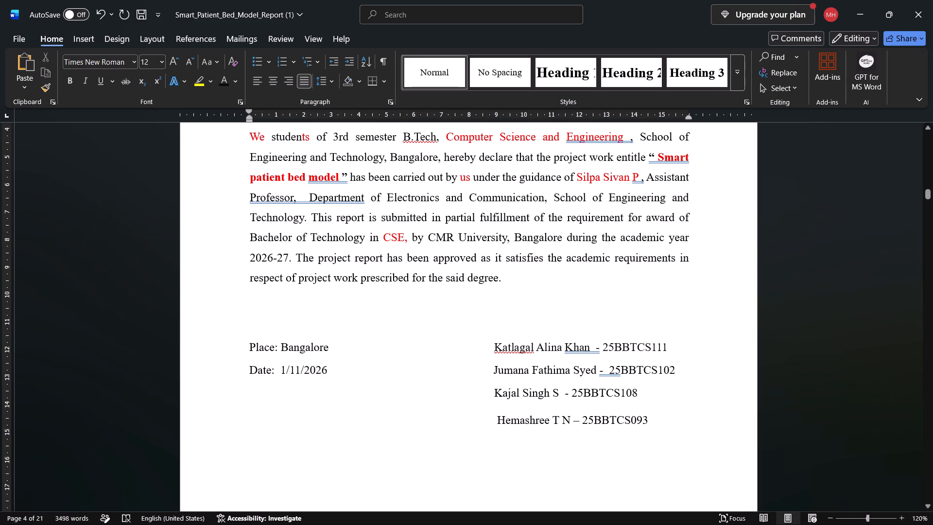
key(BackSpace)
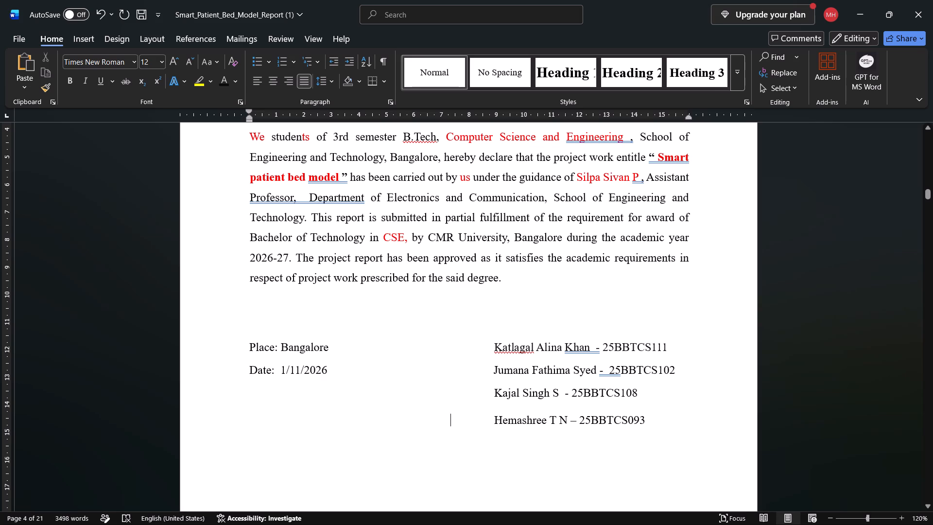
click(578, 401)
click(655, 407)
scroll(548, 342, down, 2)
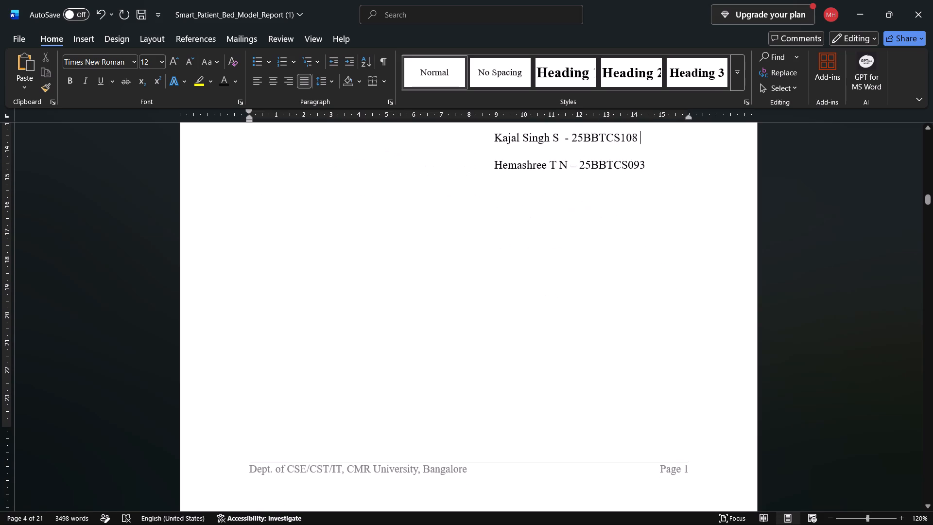
Copy the ABSTRACT section from the first five sheets document and paste it into the report between the DECLARATION and 1. INTRODUCTION.
scroll(548, 342, down, 1)
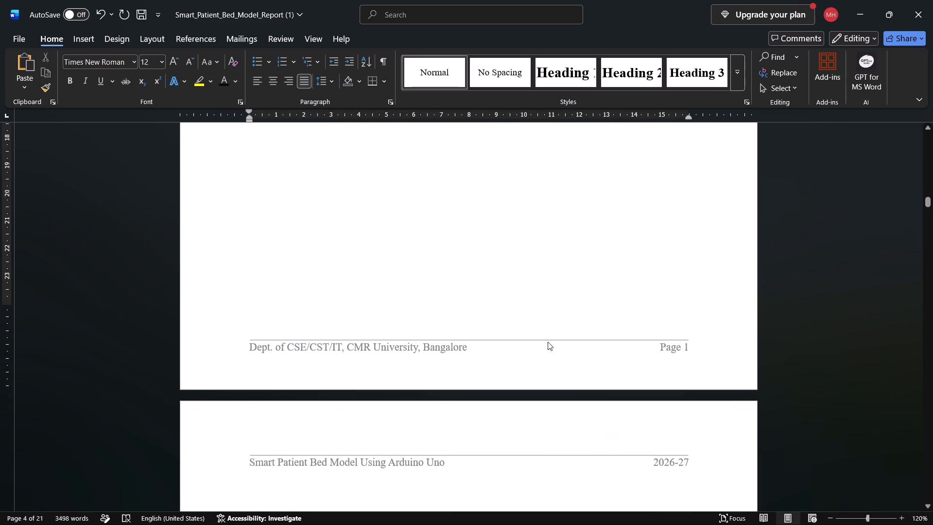
scroll(548, 342, down, 3)
scroll(548, 342, up, 1)
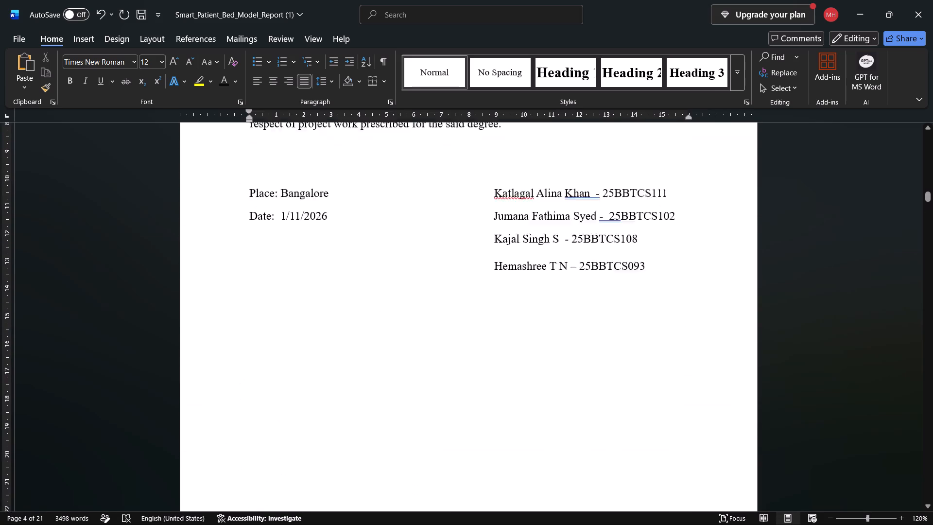
scroll(548, 342, up, 4)
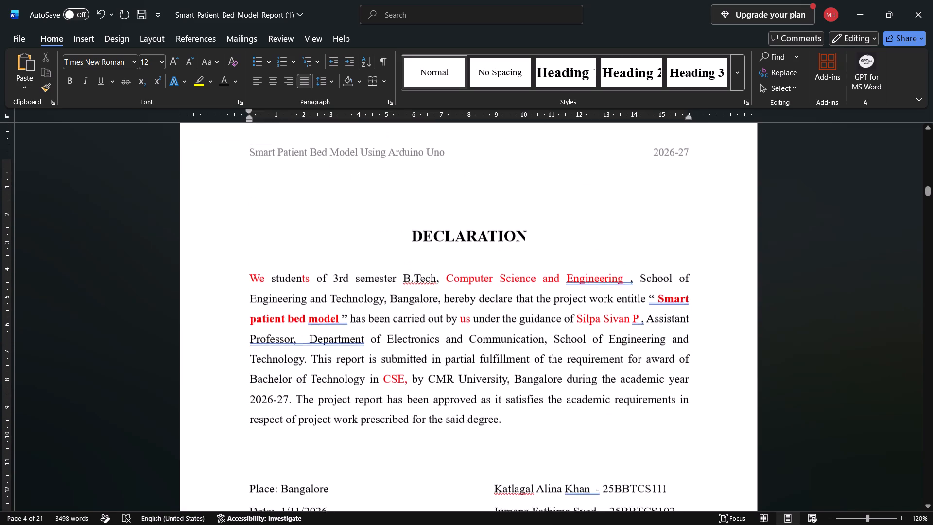
key(alt+Tab)
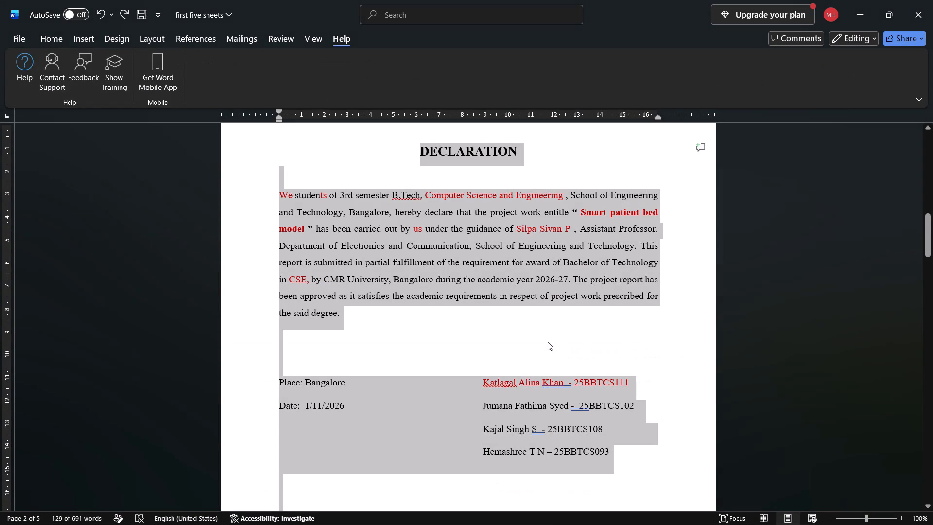
scroll(548, 342, down, 5)
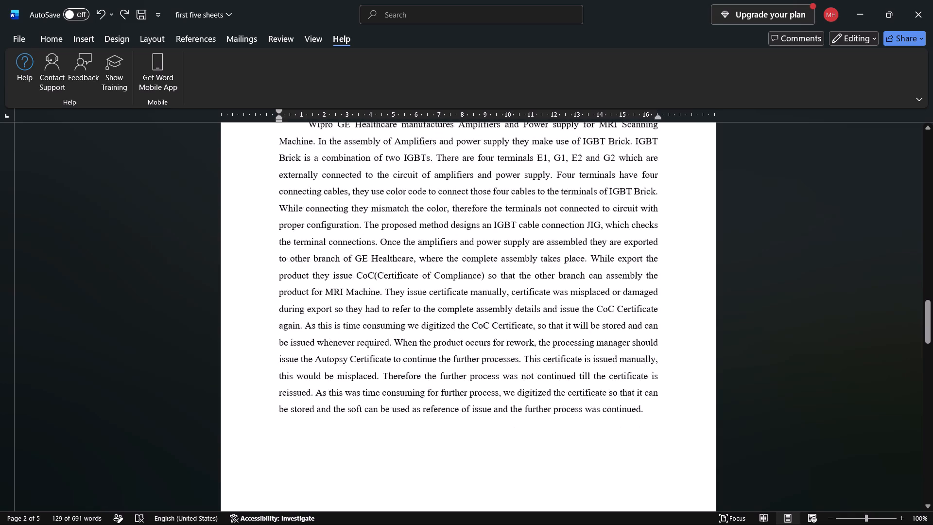
scroll(548, 342, down, 1)
drag(606, 390, 364, 113)
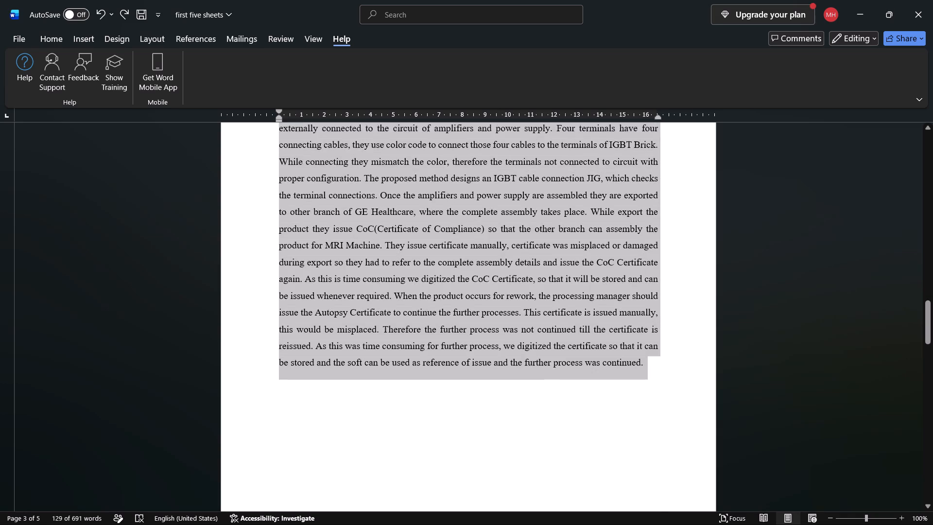
drag(364, 113, 416, 430)
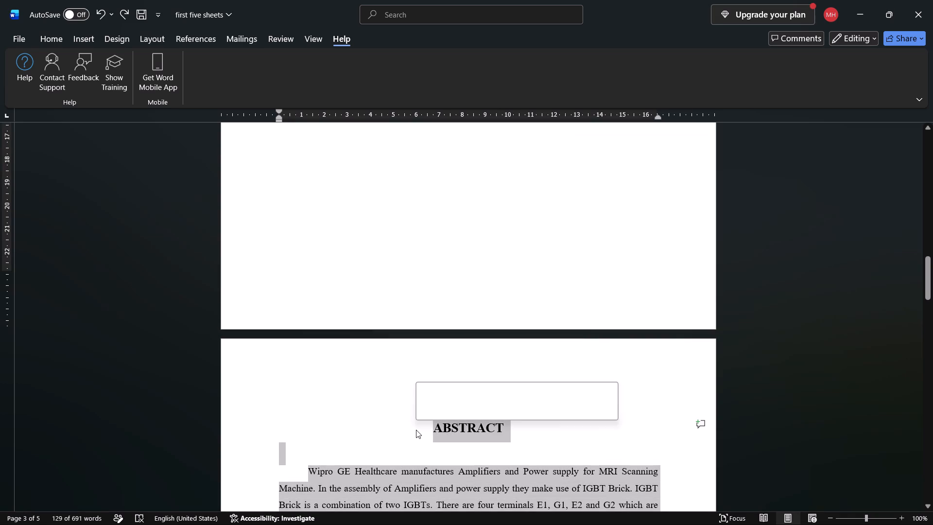
key(ctrl+c)
key(alt+Tab)
scroll(416, 430, down, 2)
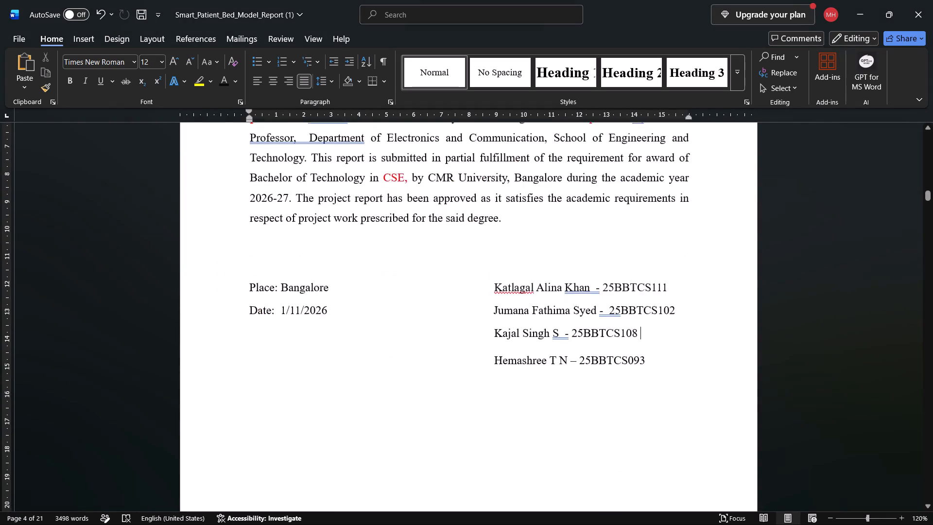
scroll(416, 430, down, 2)
click(407, 393)
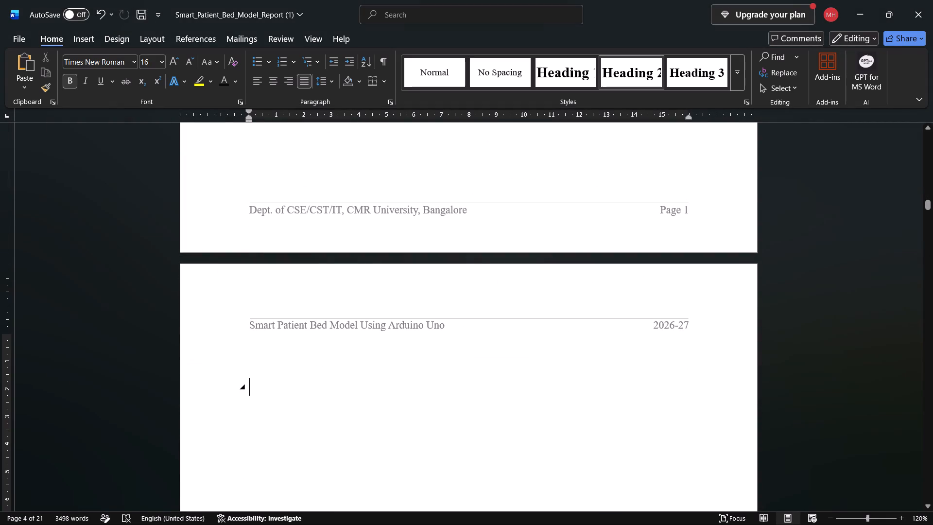
key(ctrl+v)
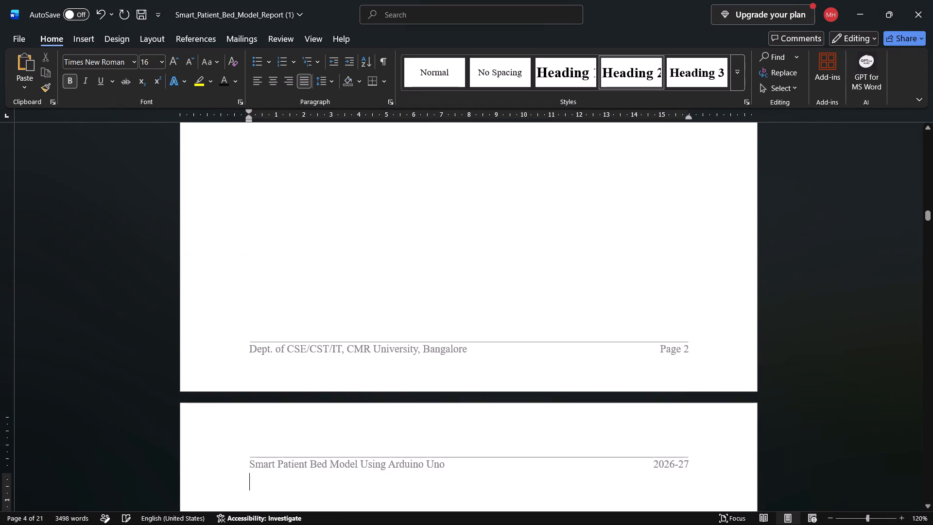
Insert blank lines before the ABSTRACT heading to move it with its paragraph onto a new page after the DECLARATION.
scroll(407, 393, up, 5)
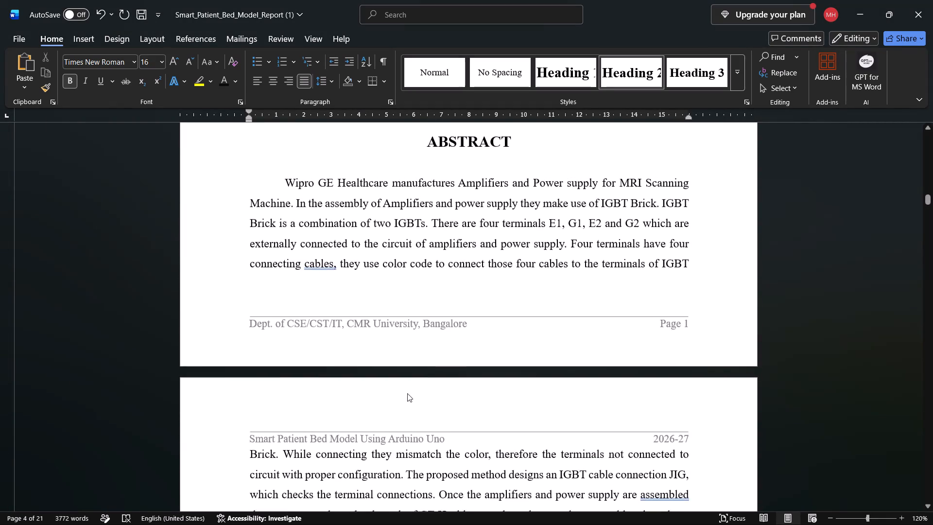
scroll(407, 393, up, 1)
click(408, 237)
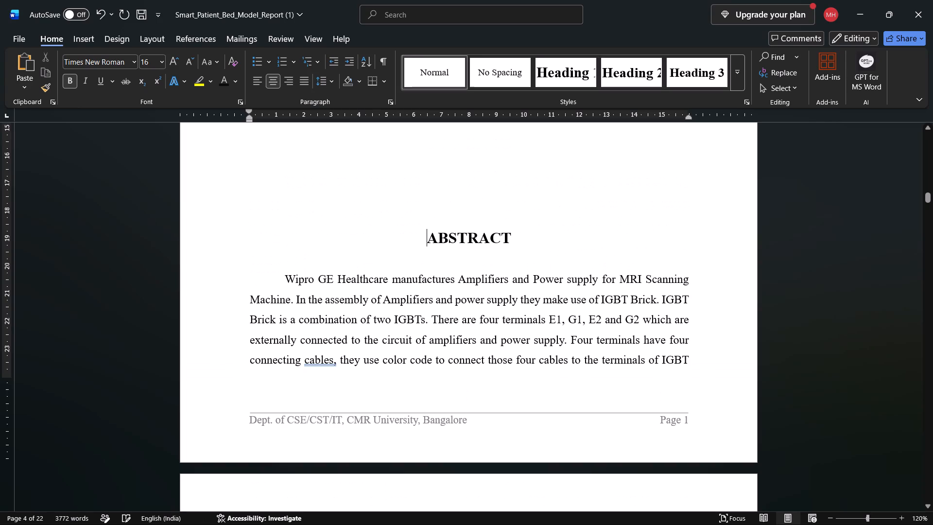
key(Return)
key(Return)
key(Return)
key(Return)
key(Return)
scroll(408, 237, down, 1)
key(Return)
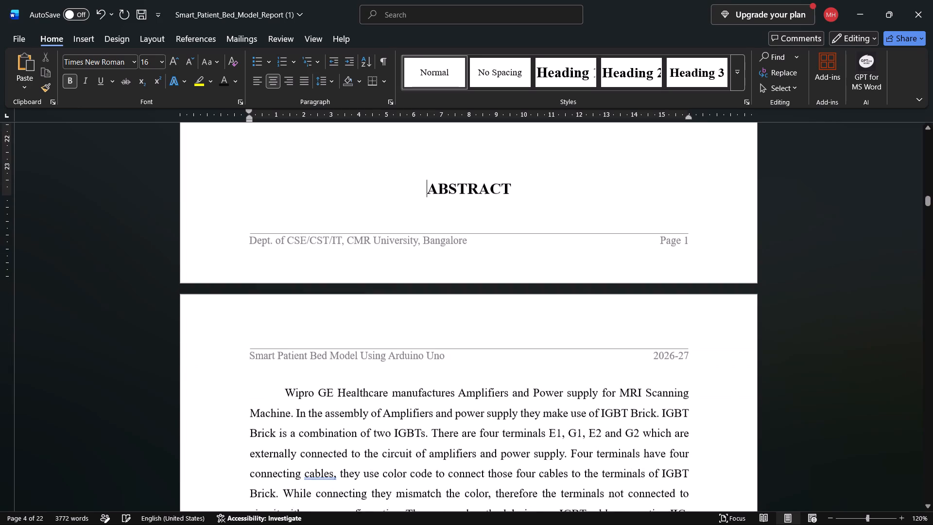
key(Return)
scroll(408, 237, down, 1)
key(Return)
key(Return)
scroll(408, 237, down, 1)
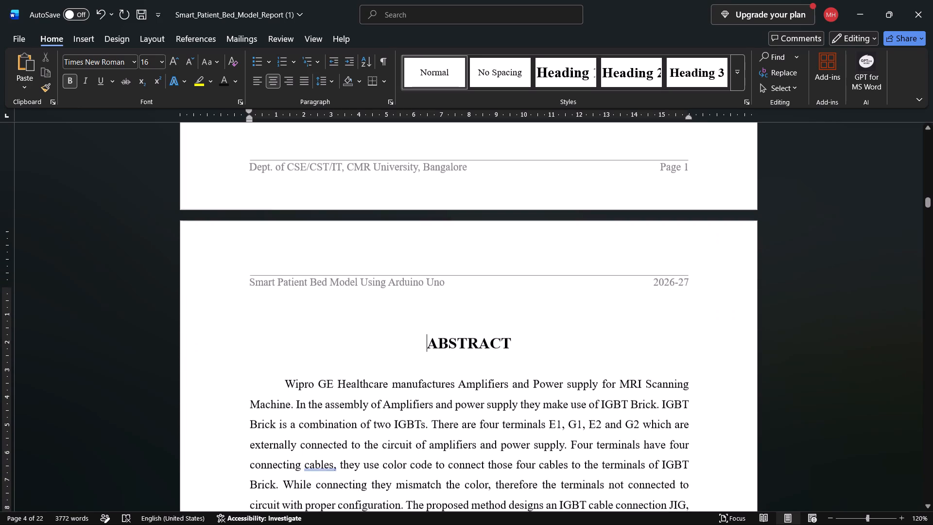
Left-align the ABSTRACT body paragraph.
scroll(408, 237, down, 3)
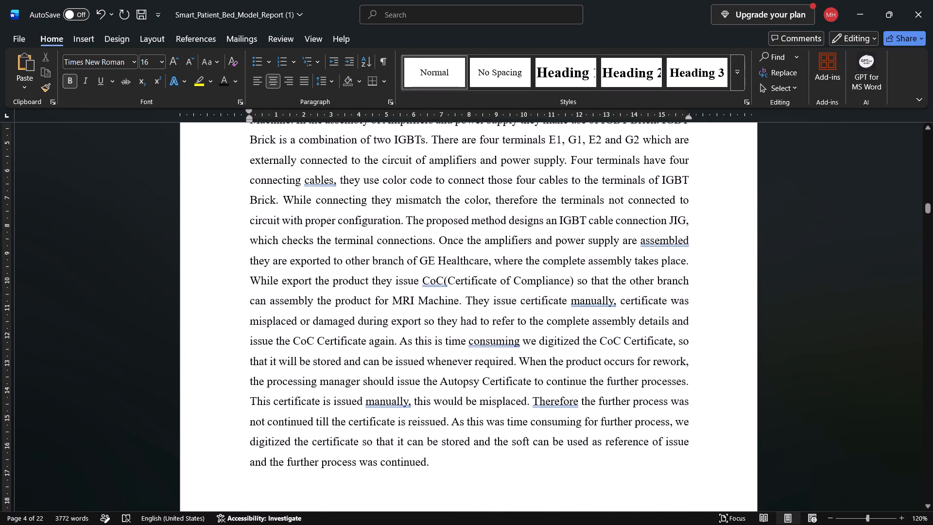
drag(473, 478, 265, 210)
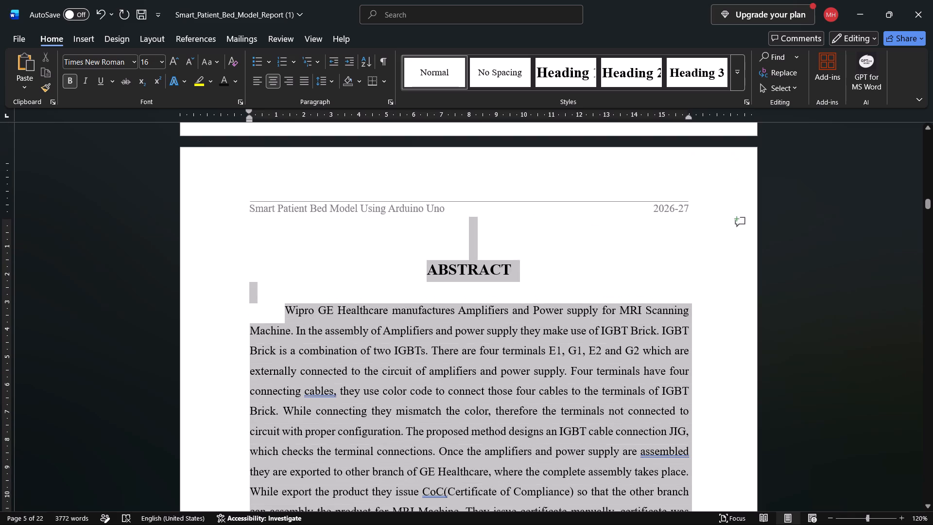
drag(265, 210, 281, 311)
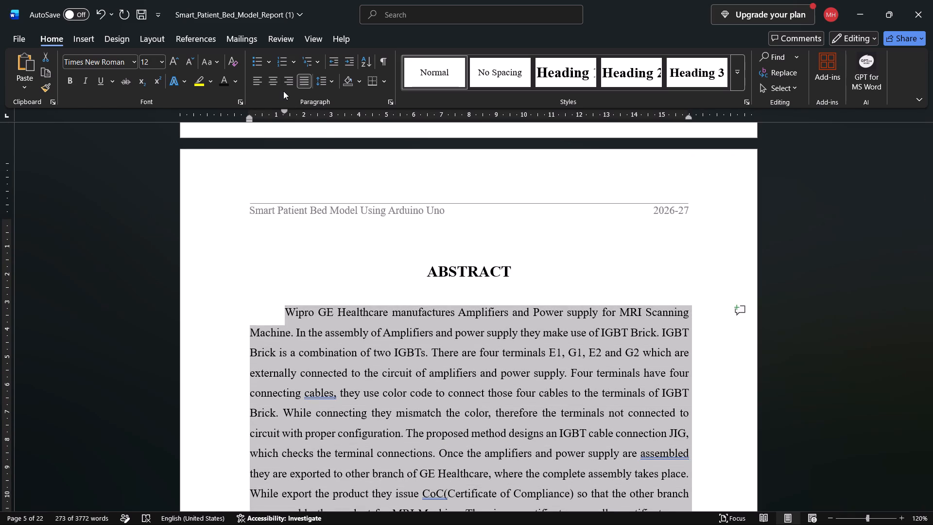
click(259, 88)
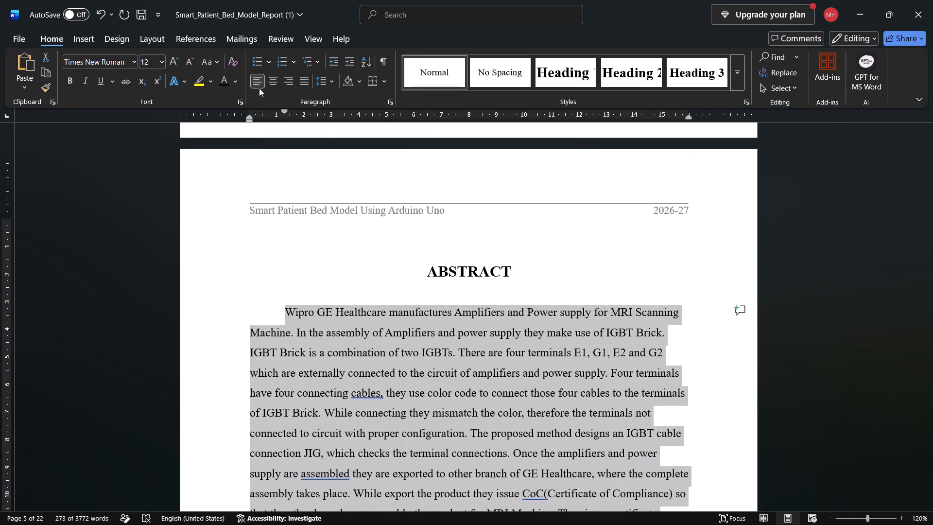
click(259, 88)
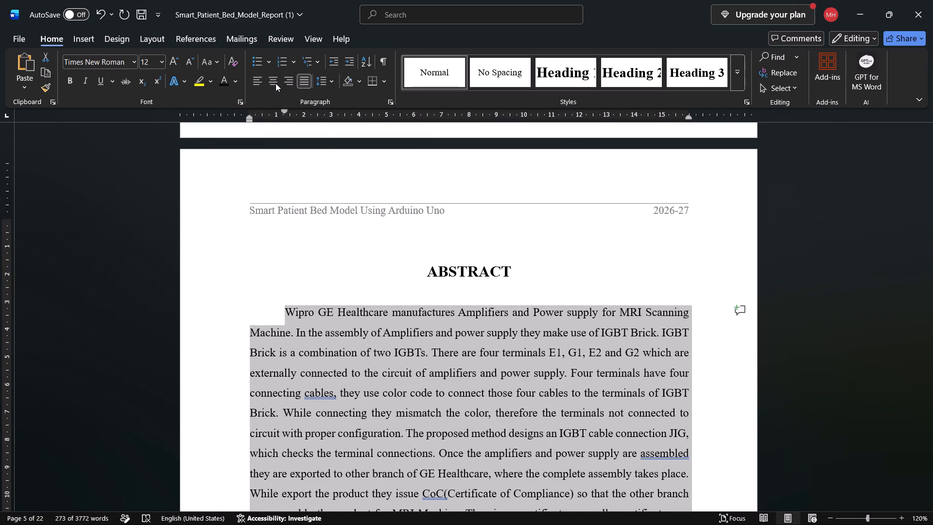
click(276, 83)
click(251, 81)
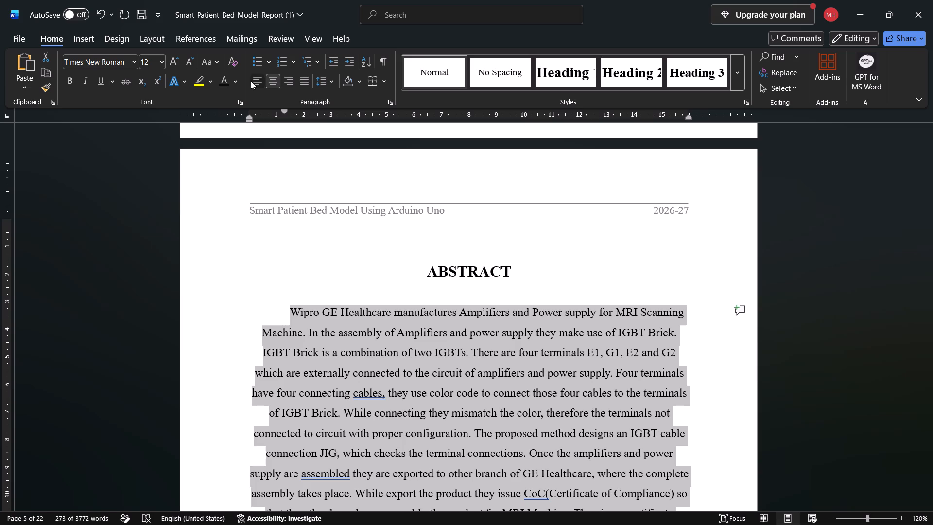
Remove the first-line indent from the ABSTRACT body paragraph.
click(277, 307)
key(BackSpace)
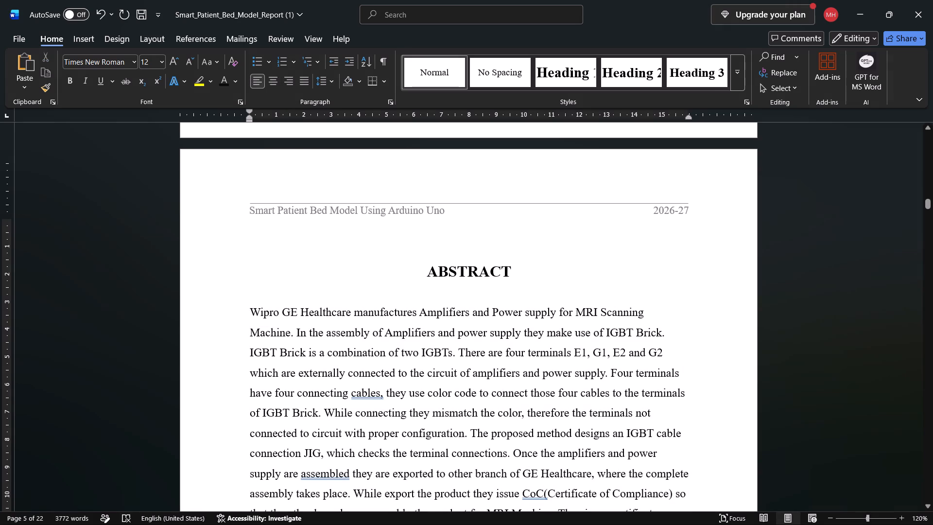
Copy the TABLE OF CONTENTS heading and its whole table from the first five sheets document.
scroll(277, 307, down, 3)
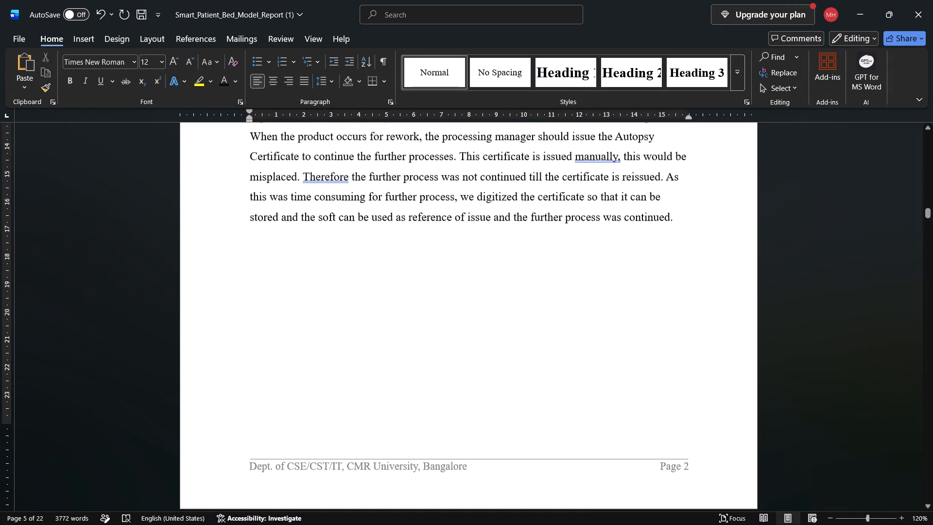
key(alt+Tab)
scroll(277, 307, down, 3)
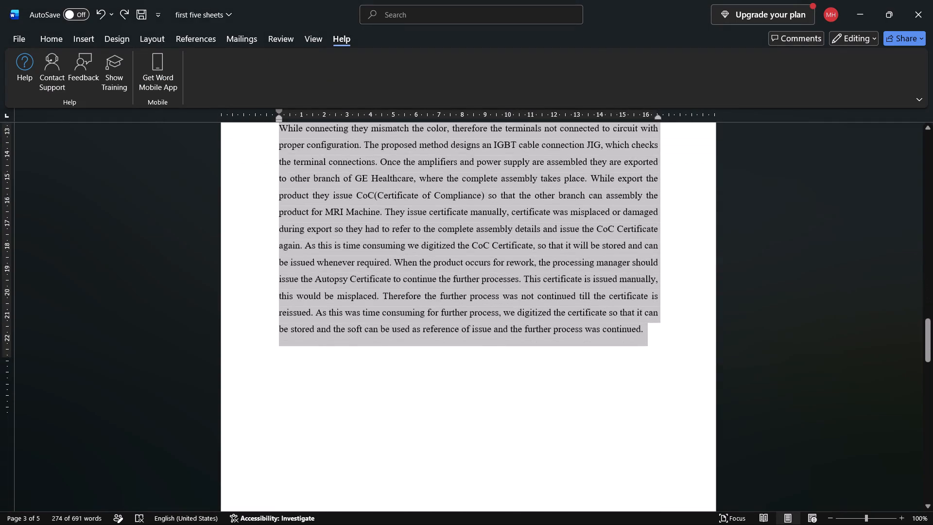
scroll(277, 307, down, 5)
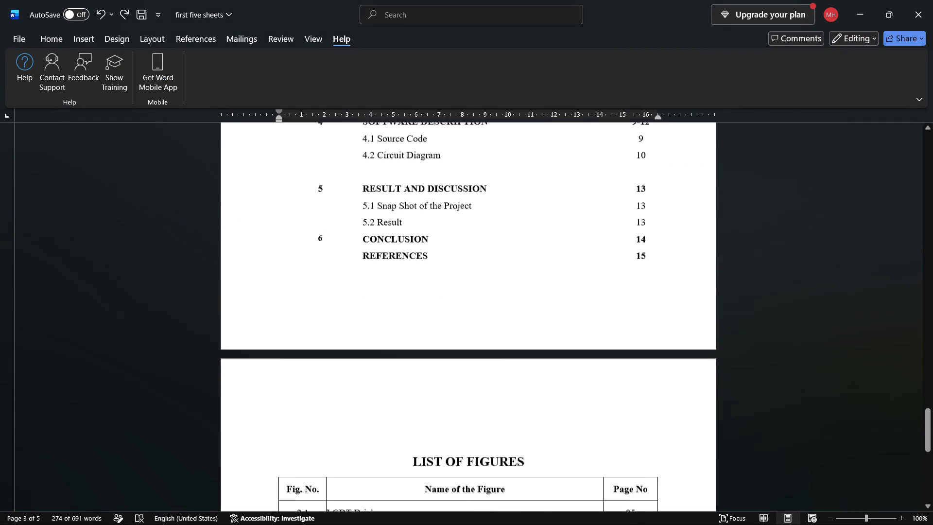
scroll(277, 307, up, 1)
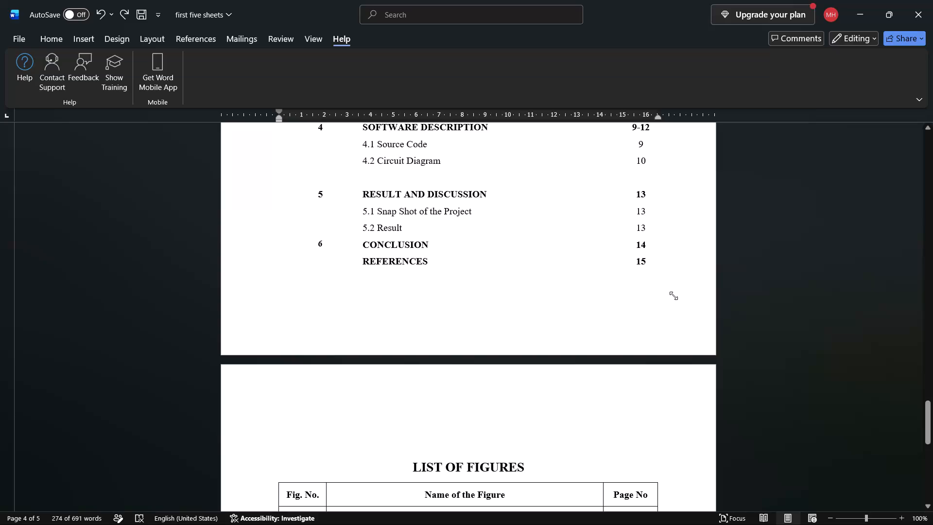
scroll(674, 296, up, 4)
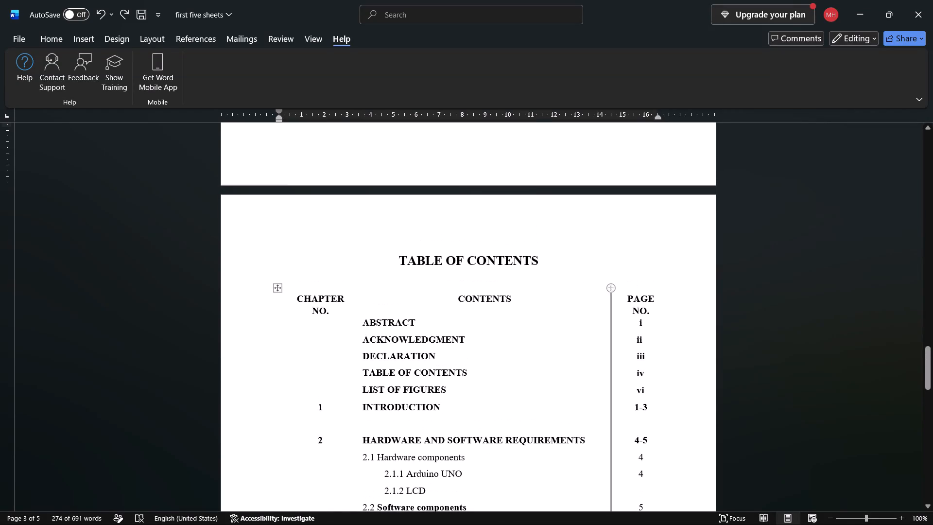
scroll(641, 475, down, 4)
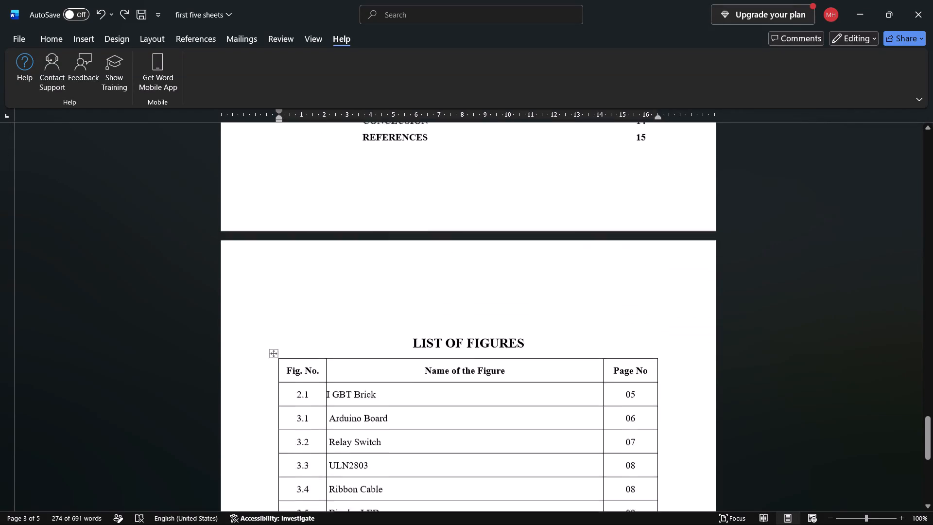
scroll(641, 475, up, 1)
drag(673, 334, 566, 39)
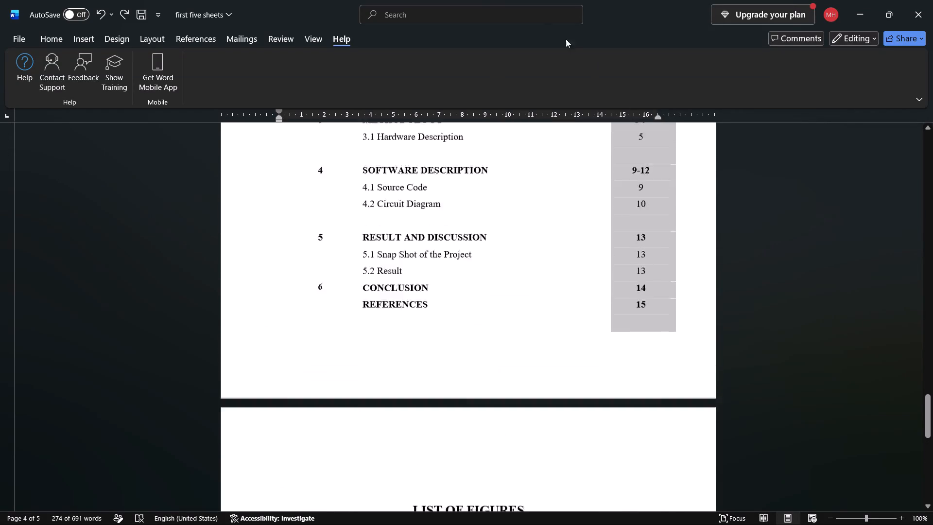
drag(566, 39, 450, 505)
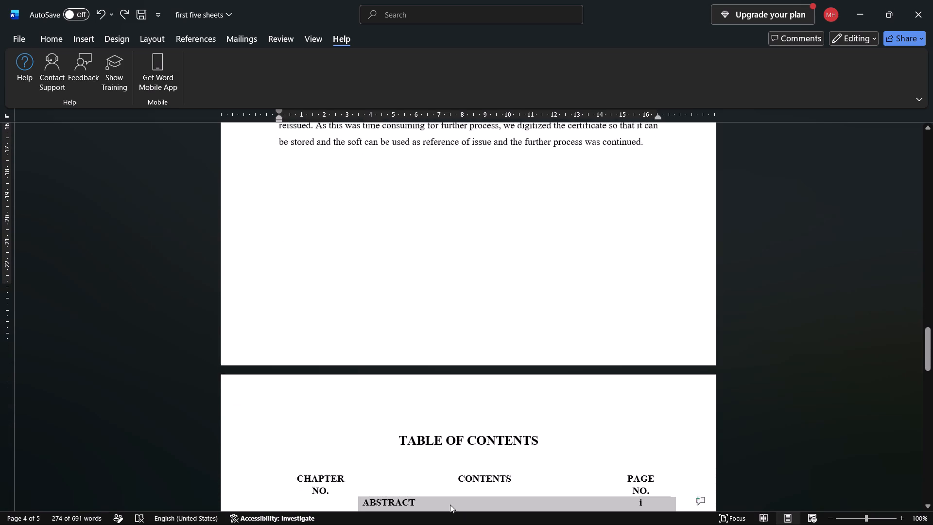
drag(450, 505, 331, 383)
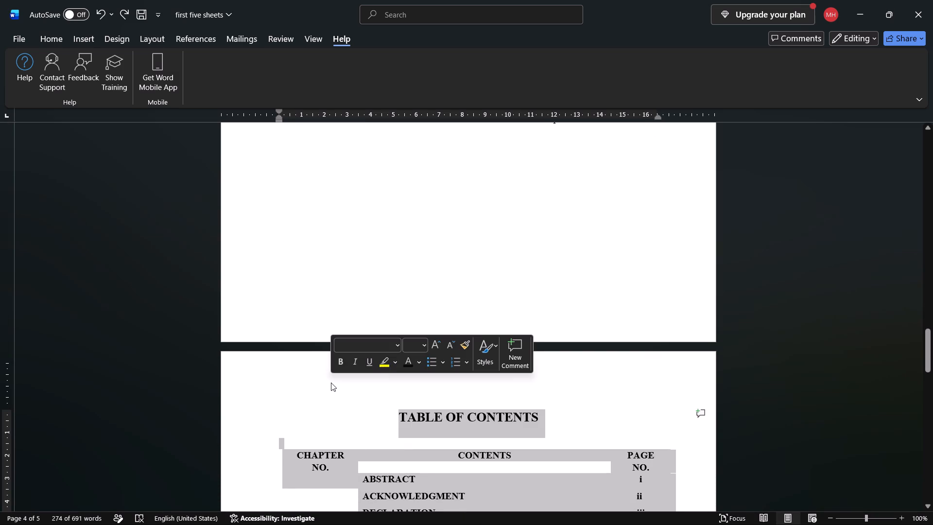
key(ctrl+c)
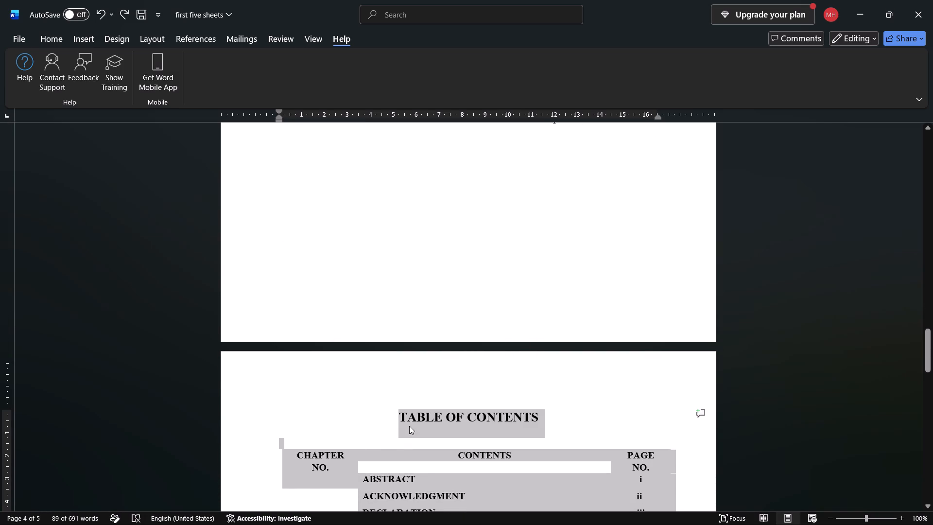
Back in the report, insert blank lines before the 1. INTRODUCTION heading to push it onto the following page.
key(alt+Tab)
scroll(409, 422, down, 2)
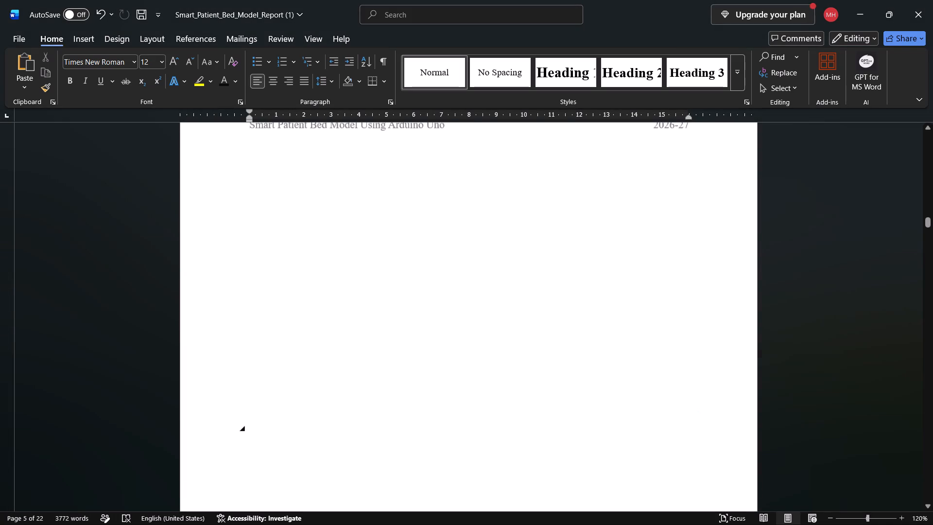
scroll(410, 341, down, 1)
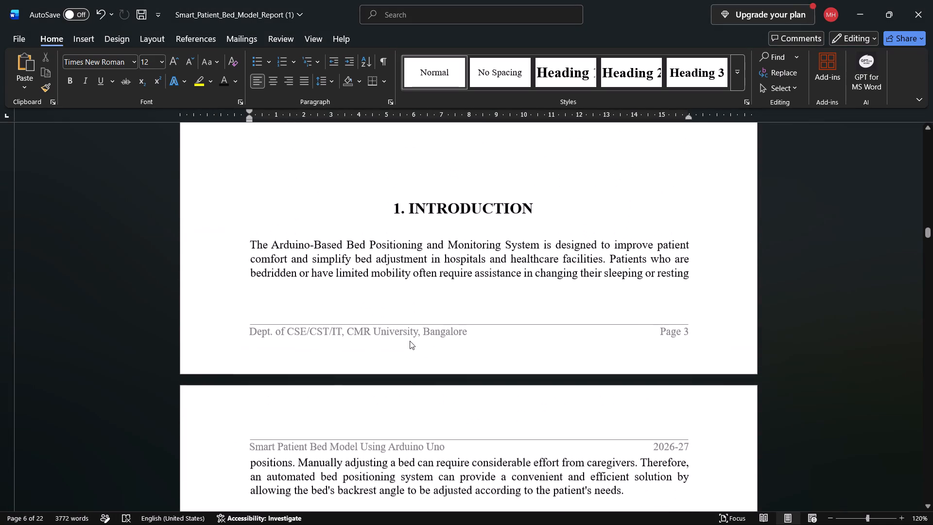
scroll(410, 341, down, 1)
click(382, 213)
key(Return)
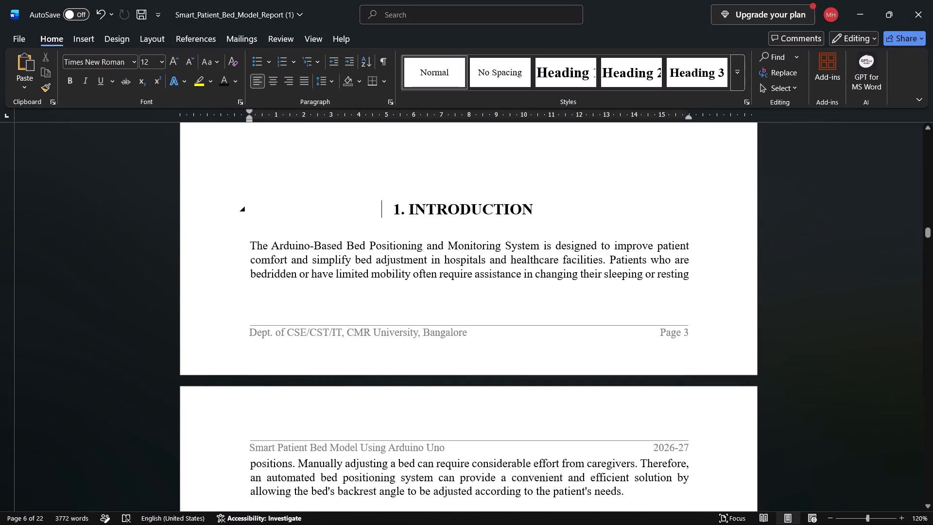
key(Return)
key(Return)
key(Return)
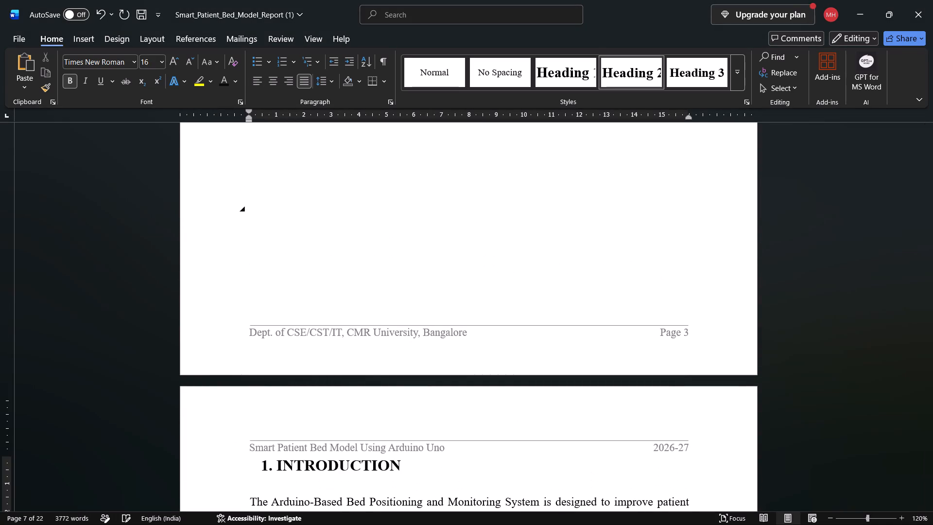
Insert a blank line above the 1. INTRODUCTION heading to move it down from the page header.
key(space)
key(Tab)
key(Tab)
key(Tab)
key(Tab)
key(Return)
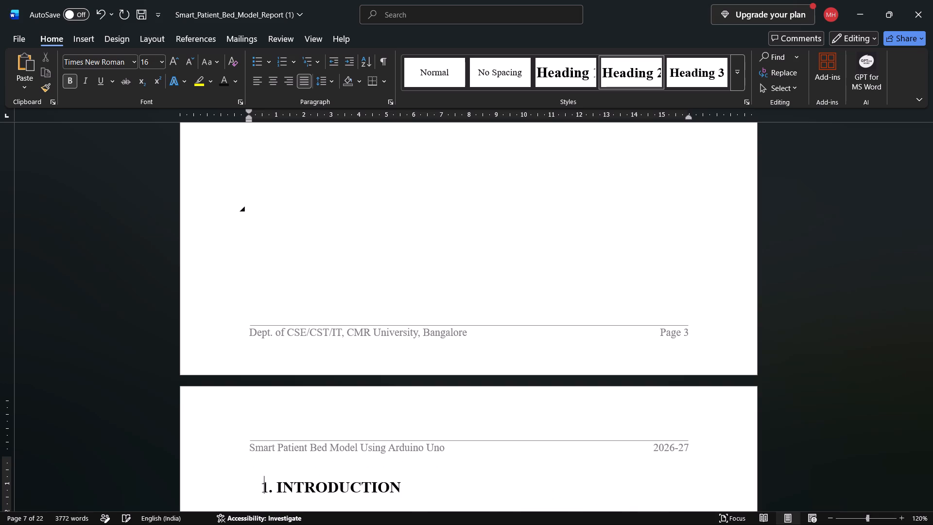
Indent the 1. INTRODUCTION heading and fine-tune it with spaces so it sits near the middle of the line.
key(Tab)
key(Tab)
key(Tab)
key(Tab)
key(Tab)
key(Tab)
key(Tab)
key(Tab)
key(Tab)
key(Tab)
key(Tab)
key(Tab)
scroll(382, 213, down, 1)
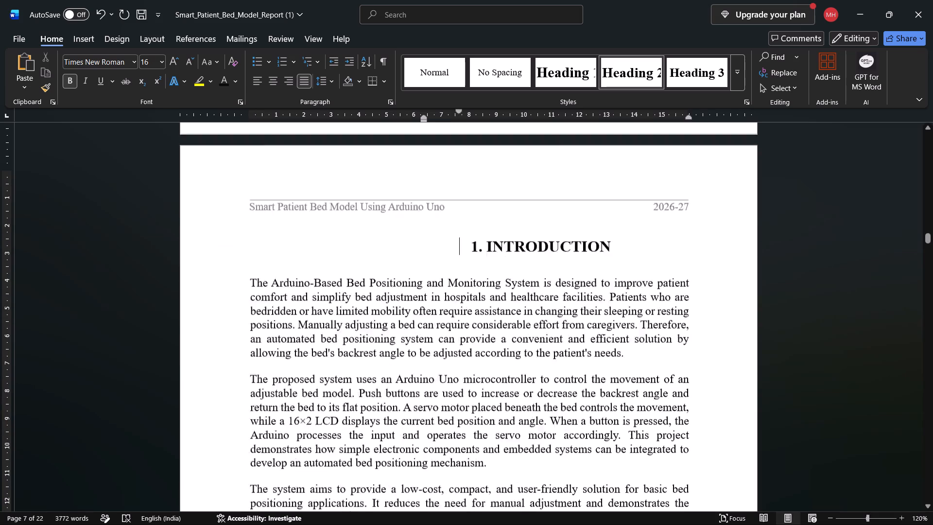
scroll(382, 213, down, 1)
key(BackSpace)
key(BackSpace)
key(BackSpace)
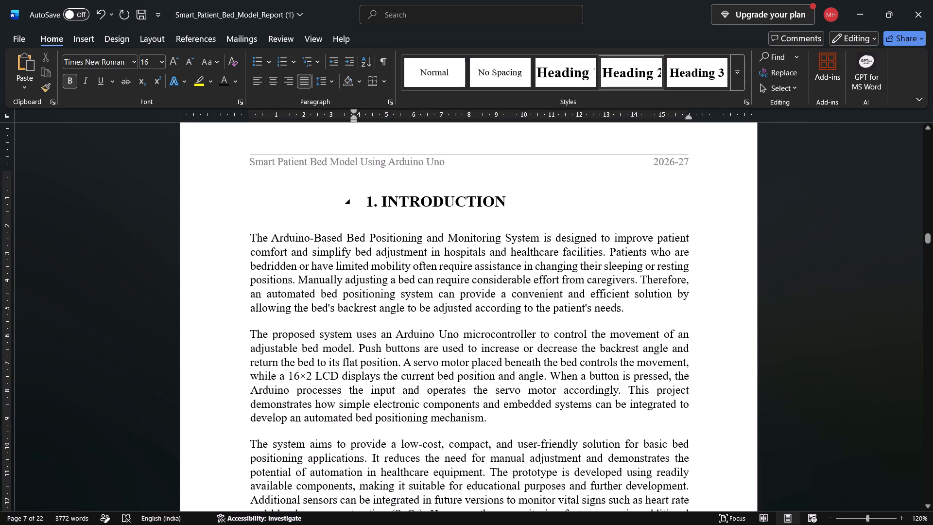
scroll(382, 213, up, 2)
scroll(382, 213, down, 2)
key(space)
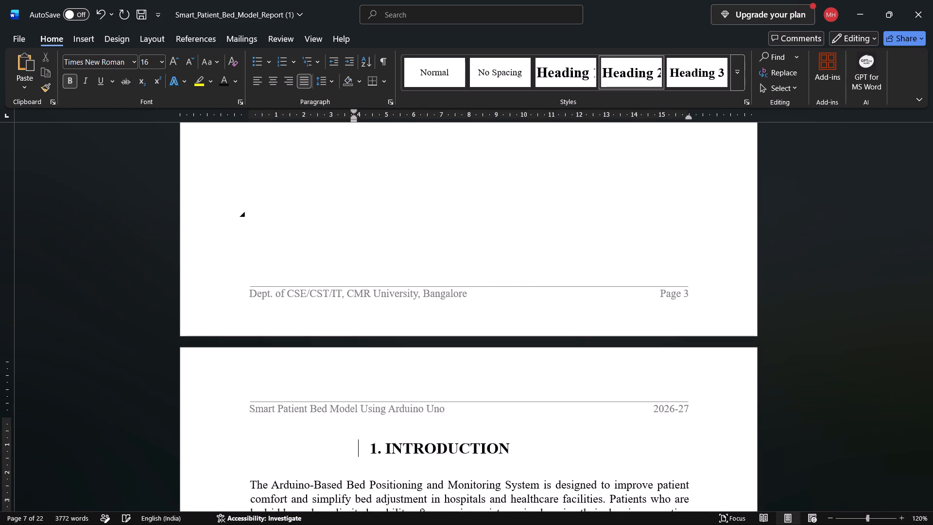
key(space)
scroll(382, 213, up, 1)
key(space)
scroll(382, 213, up, 1)
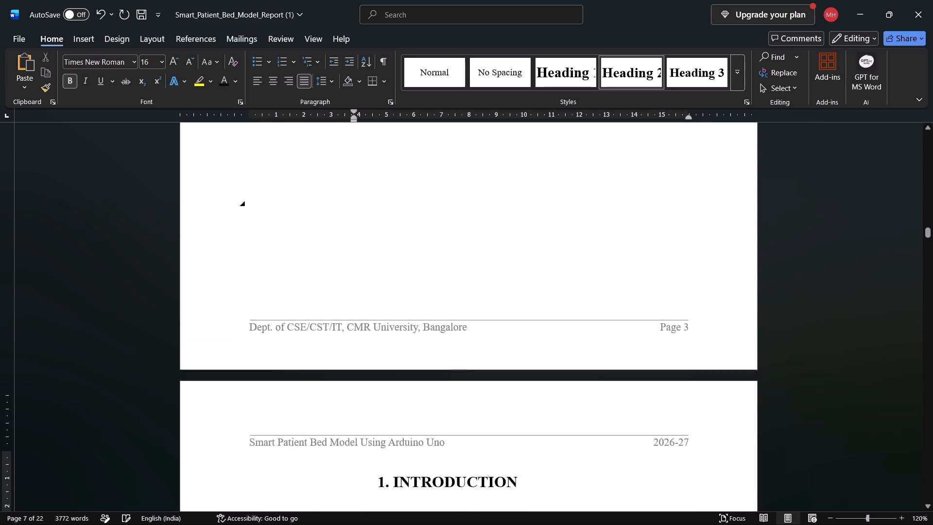
scroll(382, 213, up, 2)
scroll(382, 213, down, 4)
scroll(382, 213, up, 1)
key(space)
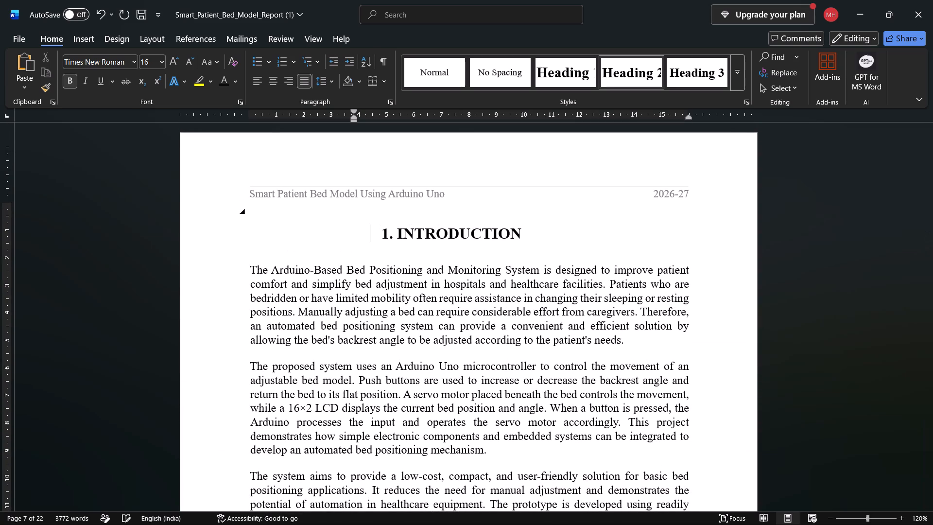
key(space)
Paste the copied TABLE OF CONTENTS heading and table onto the blank page before the introduction.
scroll(382, 213, up, 4)
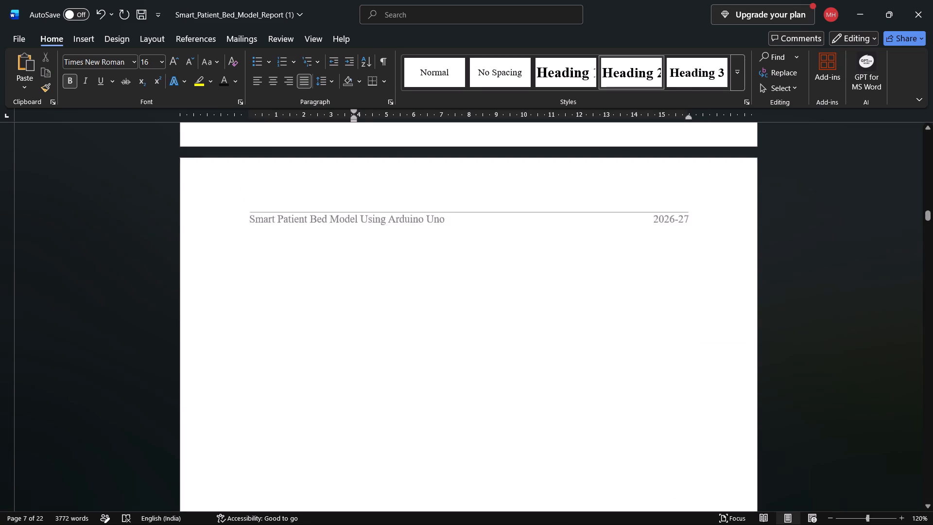
scroll(382, 213, up, 1)
scroll(382, 213, down, 2)
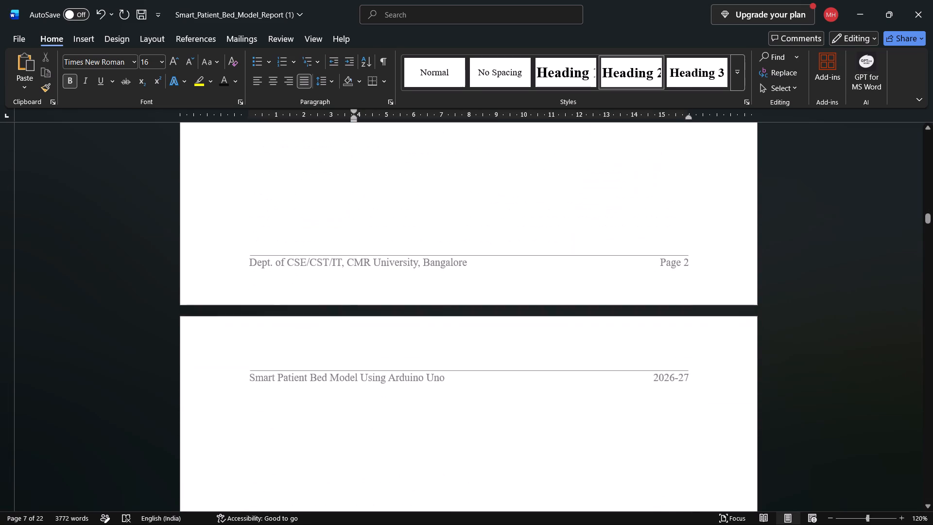
scroll(382, 213, down, 1)
click(243, 367)
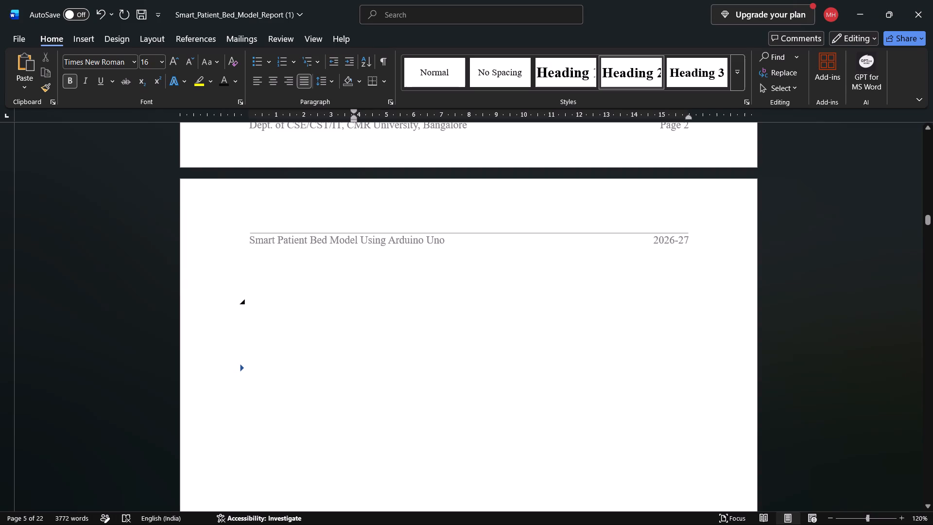
click(290, 300)
key(ctrl+v)
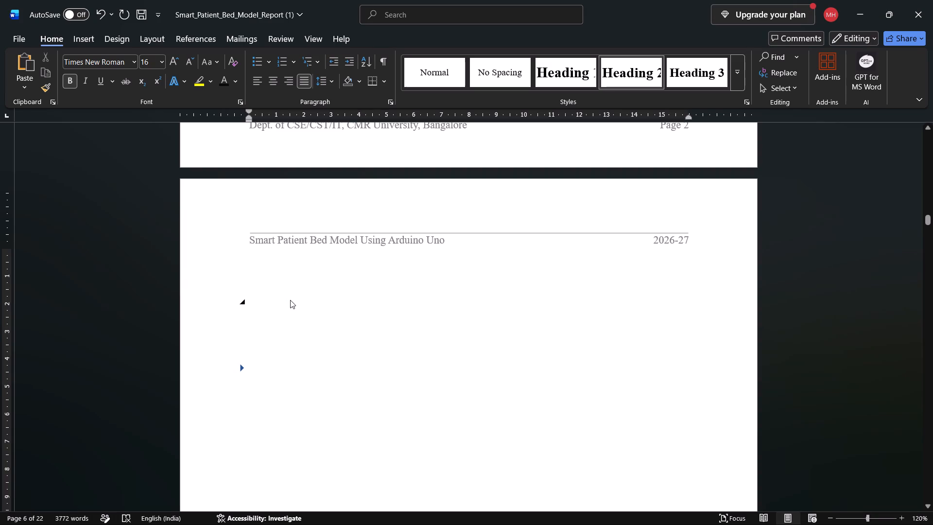
Insert blank lines above the TABLE OF CONTENTS heading to push it and its table onto a page of their own.
scroll(290, 300, down, 1)
ctrl+scroll(290, 300, down, 1)
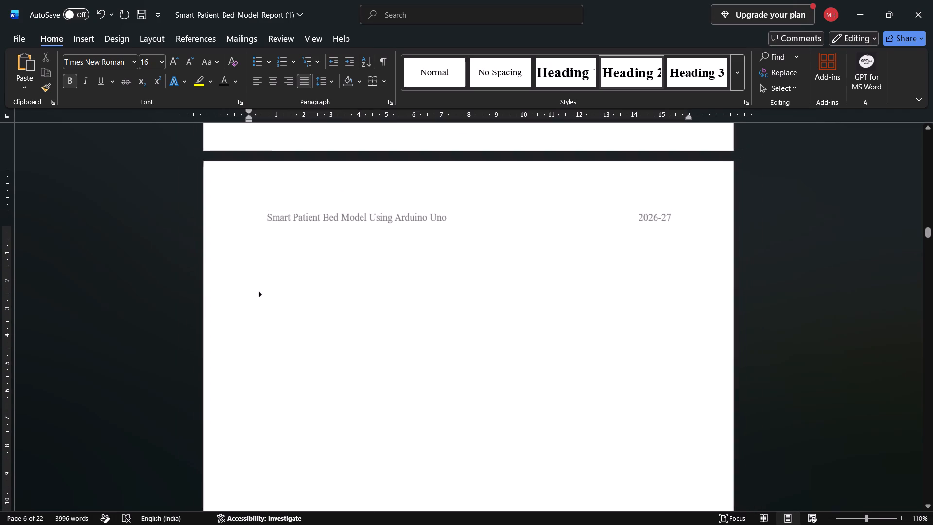
ctrl+scroll(290, 300, down, 1)
scroll(290, 300, up, 3)
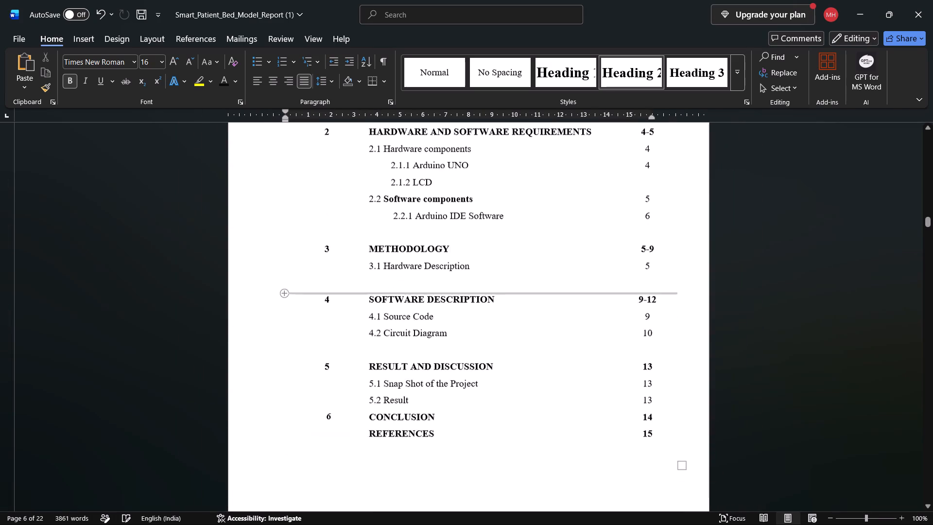
scroll(290, 300, up, 6)
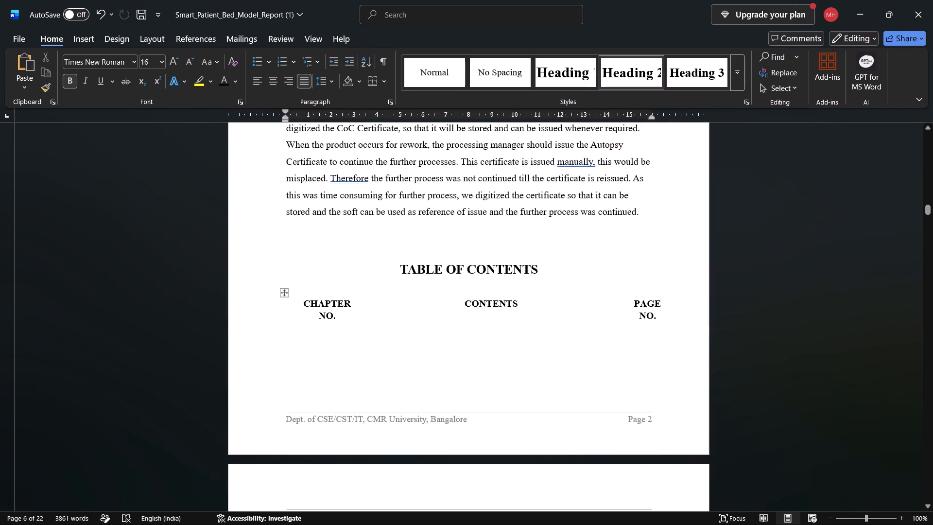
click(390, 259)
key(Return)
key(Return)
key(Return)
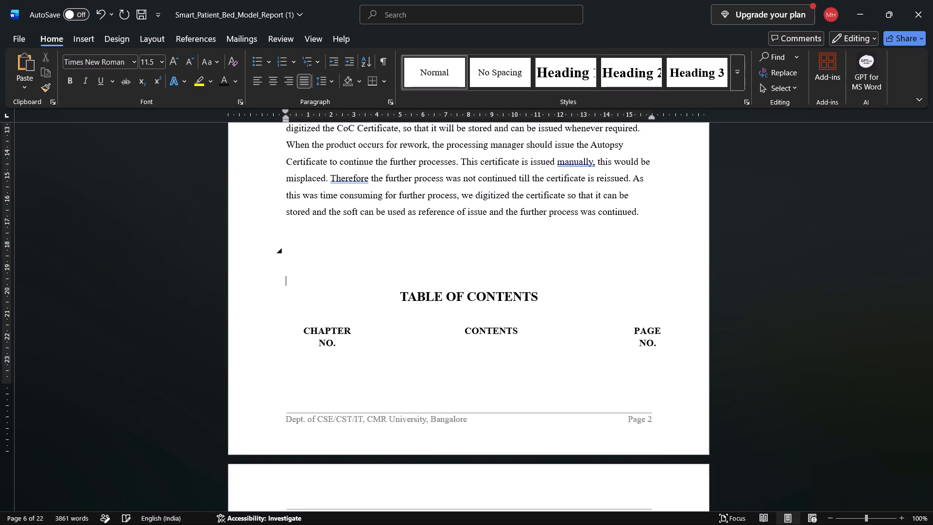
key(Return)
key(Return)
key(Return)
scroll(390, 259, down, 3)
key(Return)
key(Return)
scroll(390, 259, down, 1)
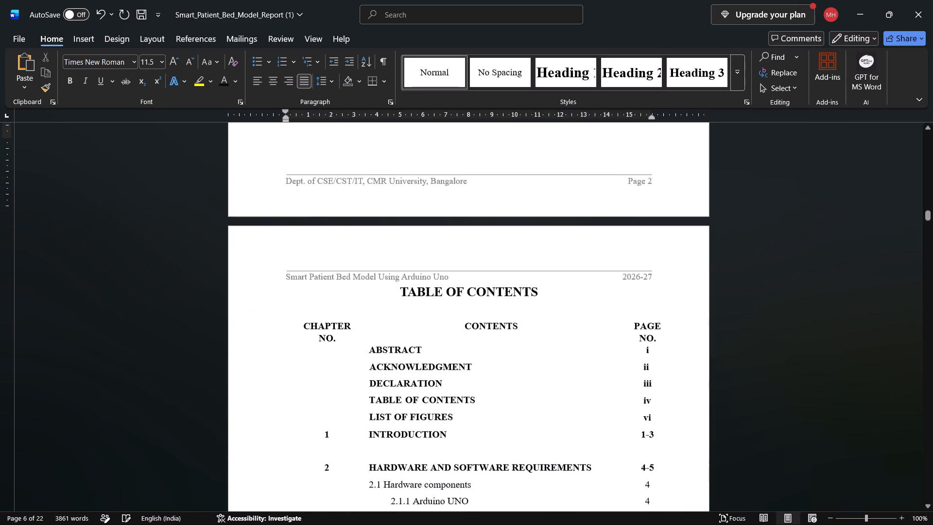
scroll(390, 259, down, 3)
key(Return)
key(Return)
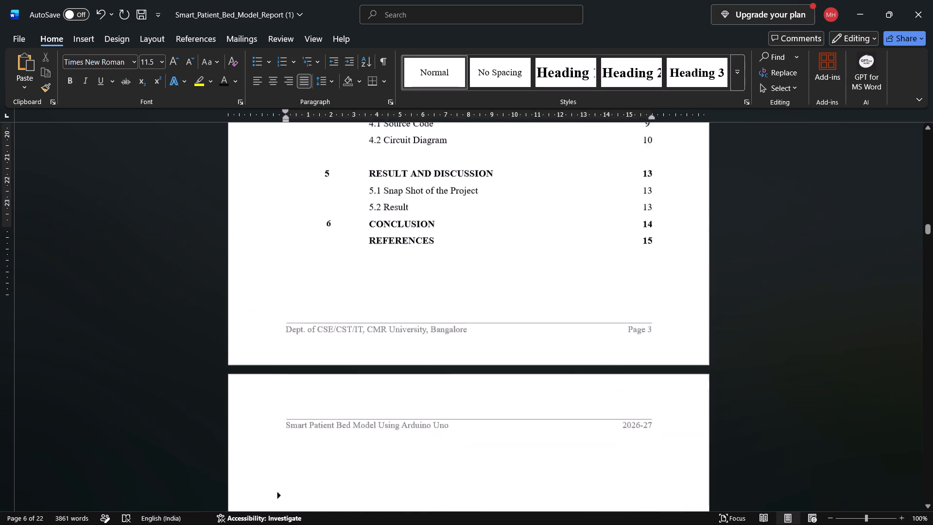
scroll(390, 259, down, 1)
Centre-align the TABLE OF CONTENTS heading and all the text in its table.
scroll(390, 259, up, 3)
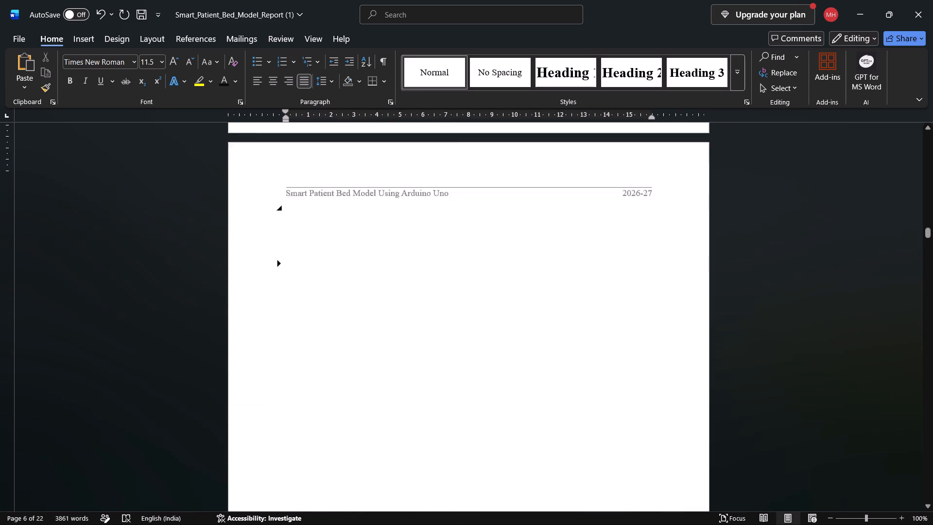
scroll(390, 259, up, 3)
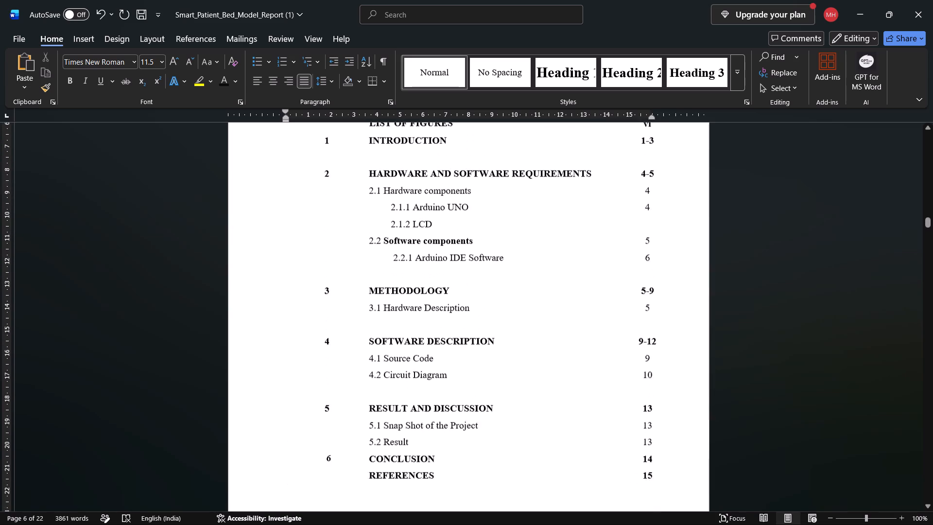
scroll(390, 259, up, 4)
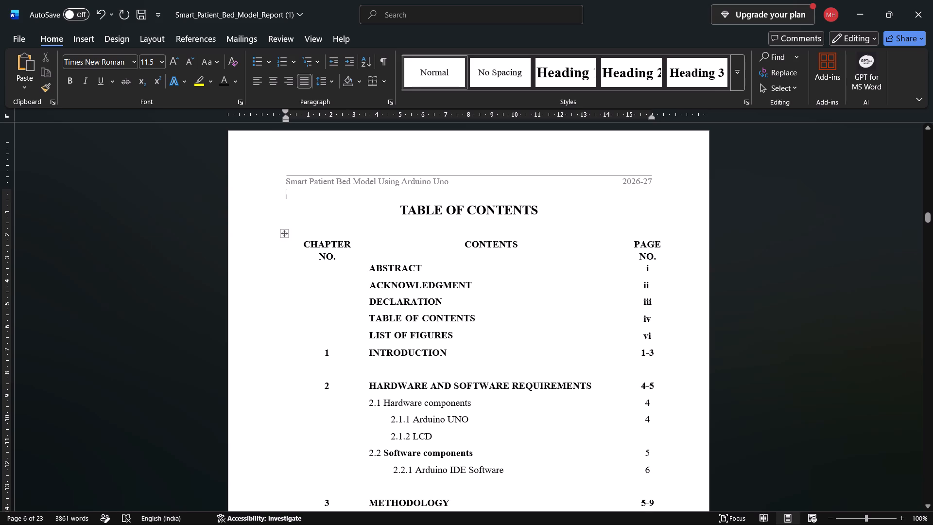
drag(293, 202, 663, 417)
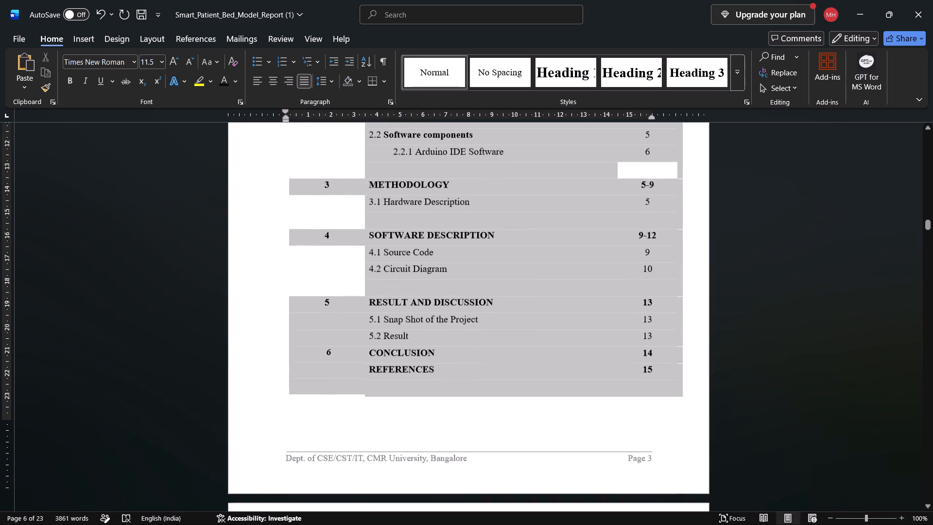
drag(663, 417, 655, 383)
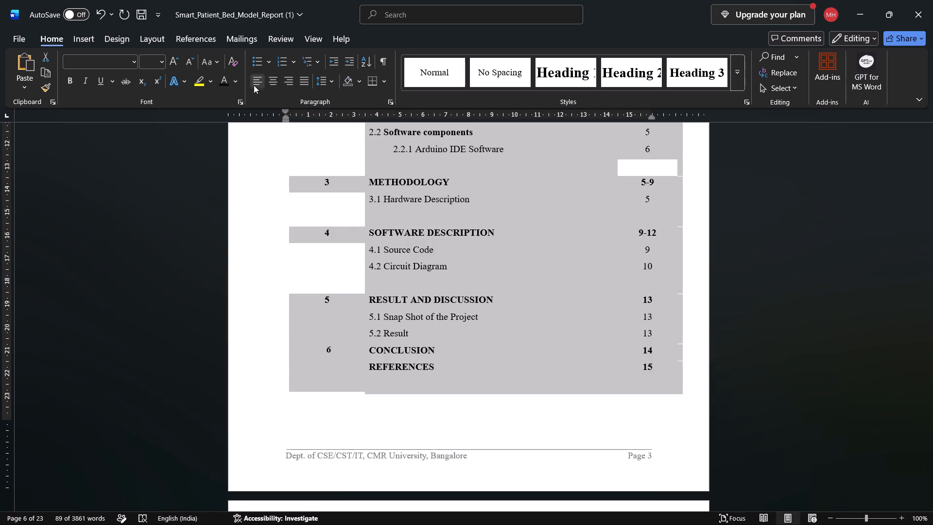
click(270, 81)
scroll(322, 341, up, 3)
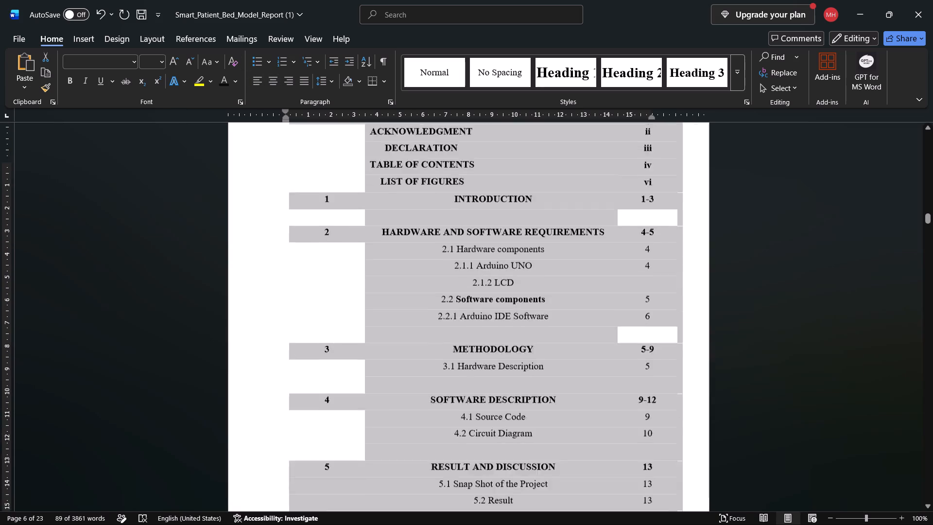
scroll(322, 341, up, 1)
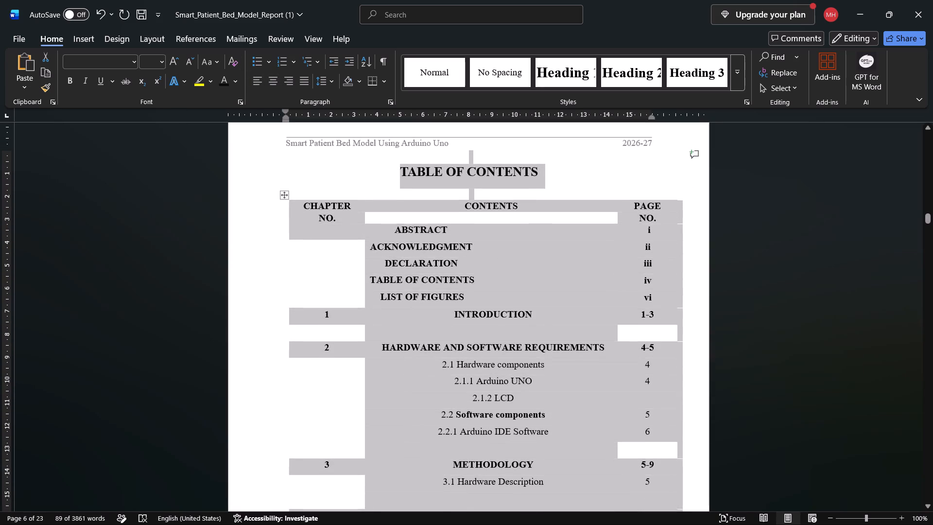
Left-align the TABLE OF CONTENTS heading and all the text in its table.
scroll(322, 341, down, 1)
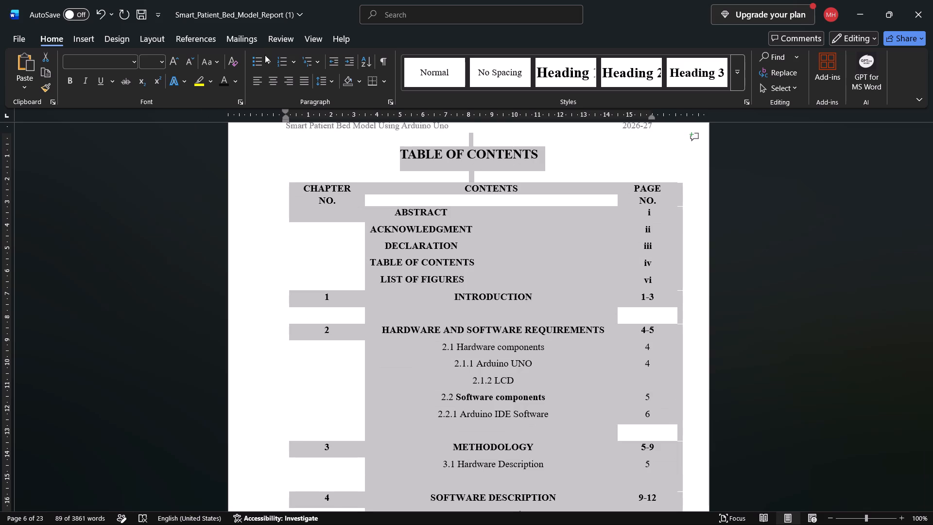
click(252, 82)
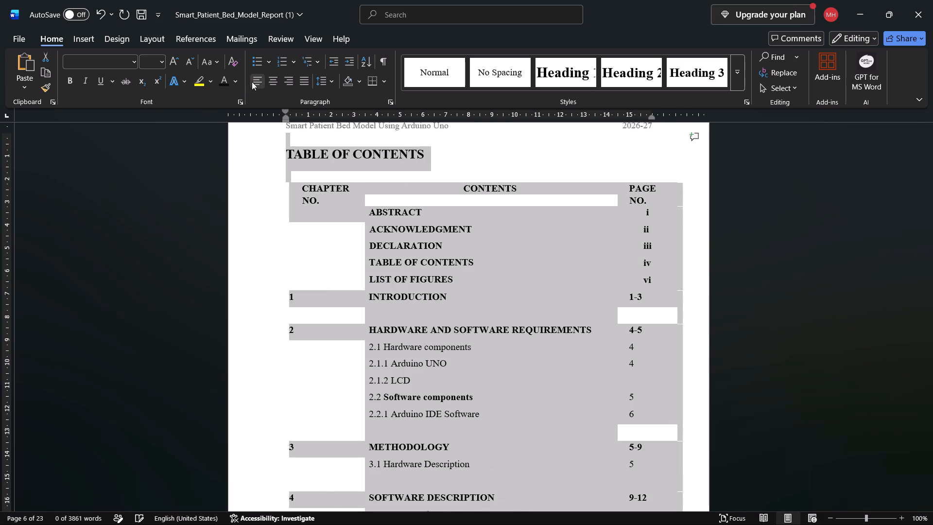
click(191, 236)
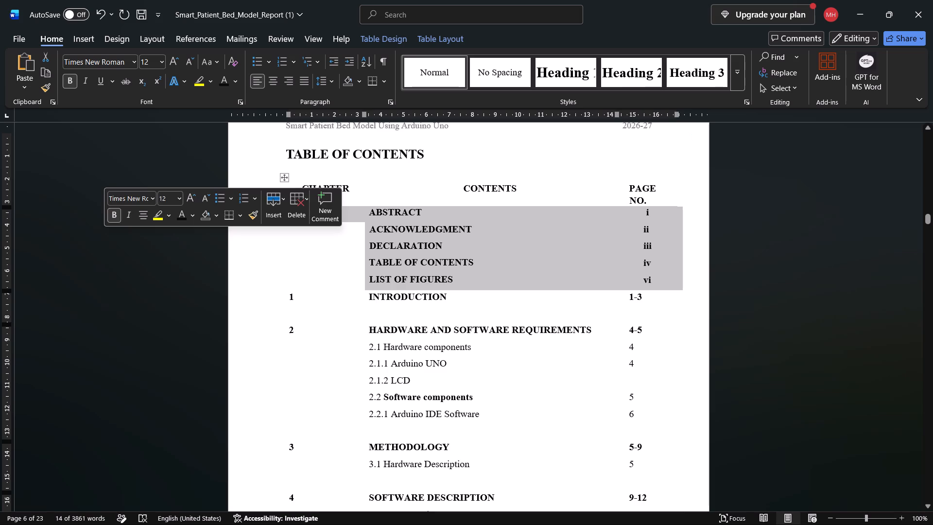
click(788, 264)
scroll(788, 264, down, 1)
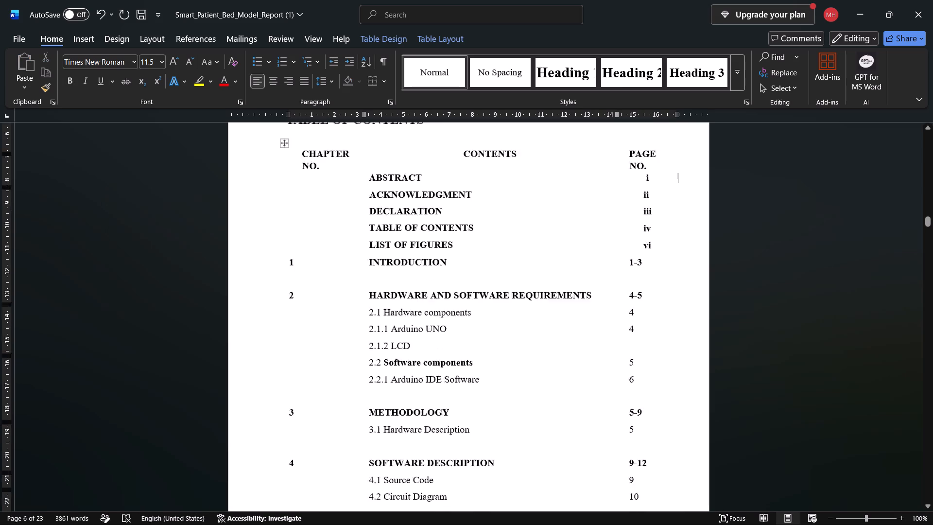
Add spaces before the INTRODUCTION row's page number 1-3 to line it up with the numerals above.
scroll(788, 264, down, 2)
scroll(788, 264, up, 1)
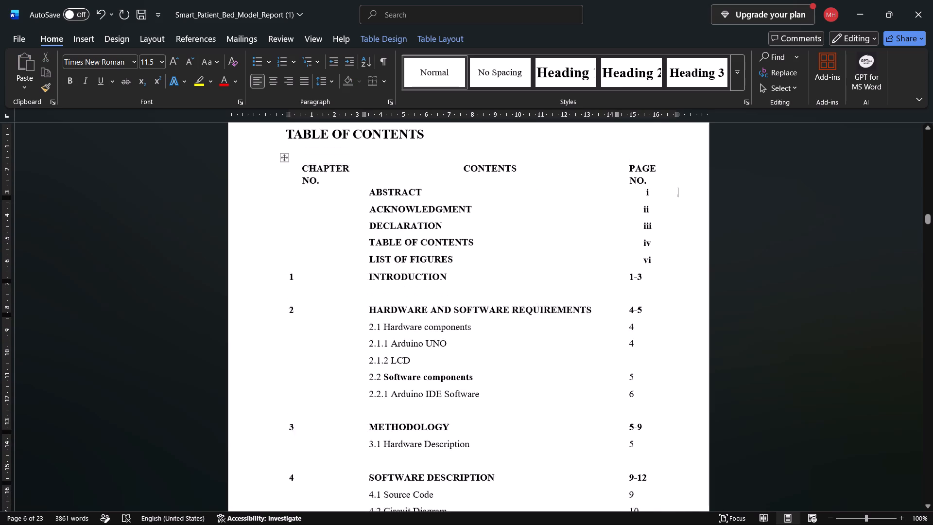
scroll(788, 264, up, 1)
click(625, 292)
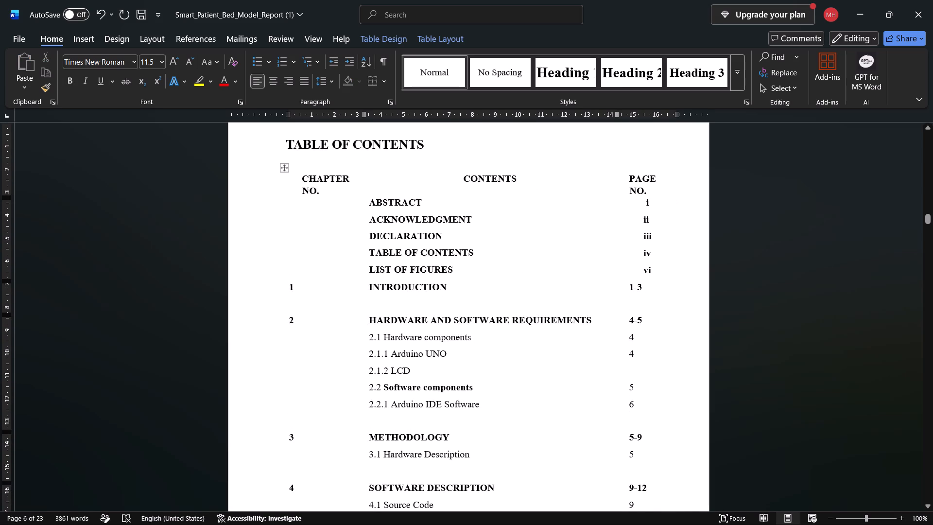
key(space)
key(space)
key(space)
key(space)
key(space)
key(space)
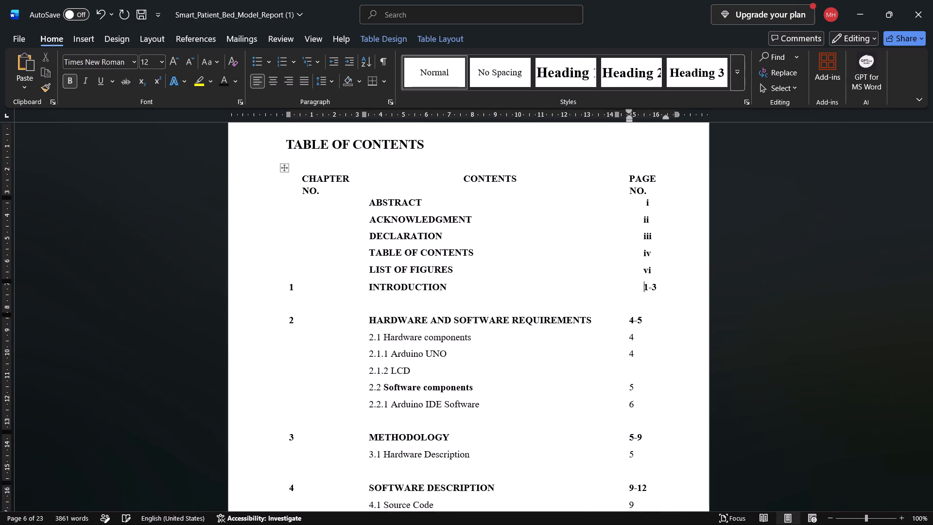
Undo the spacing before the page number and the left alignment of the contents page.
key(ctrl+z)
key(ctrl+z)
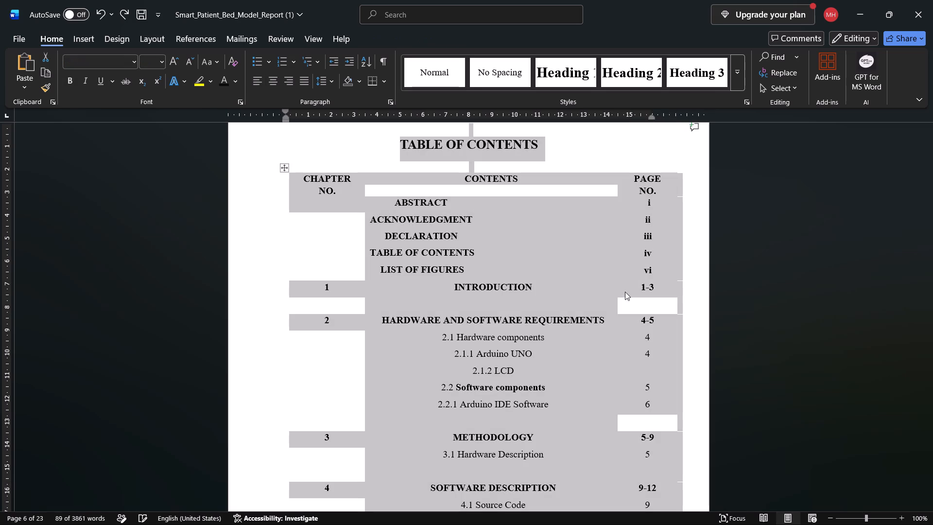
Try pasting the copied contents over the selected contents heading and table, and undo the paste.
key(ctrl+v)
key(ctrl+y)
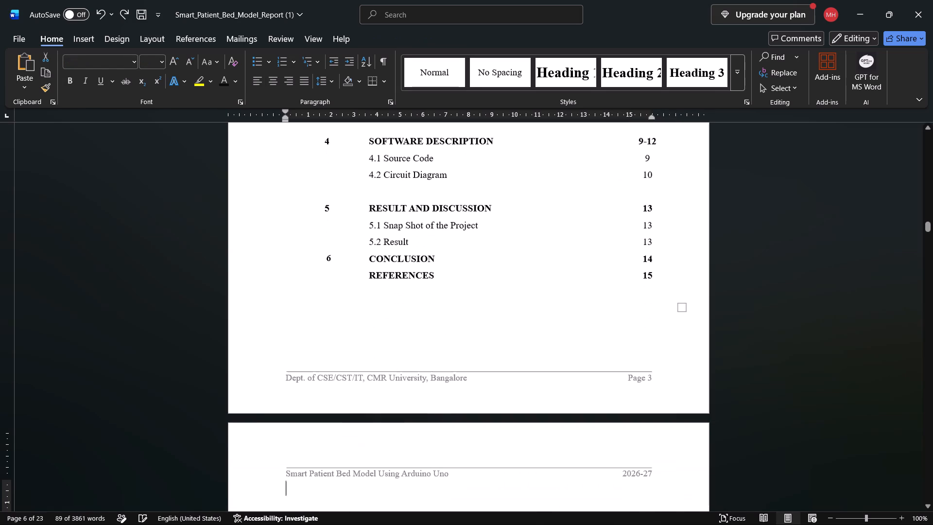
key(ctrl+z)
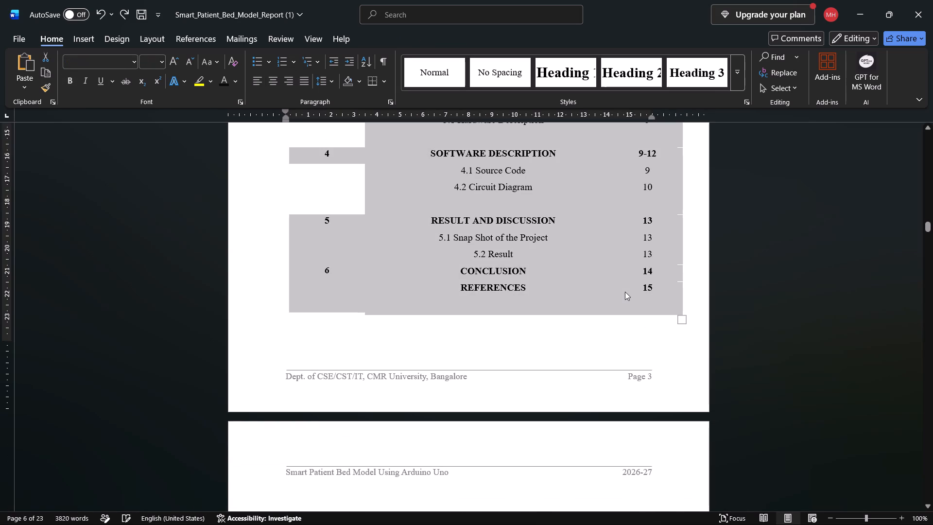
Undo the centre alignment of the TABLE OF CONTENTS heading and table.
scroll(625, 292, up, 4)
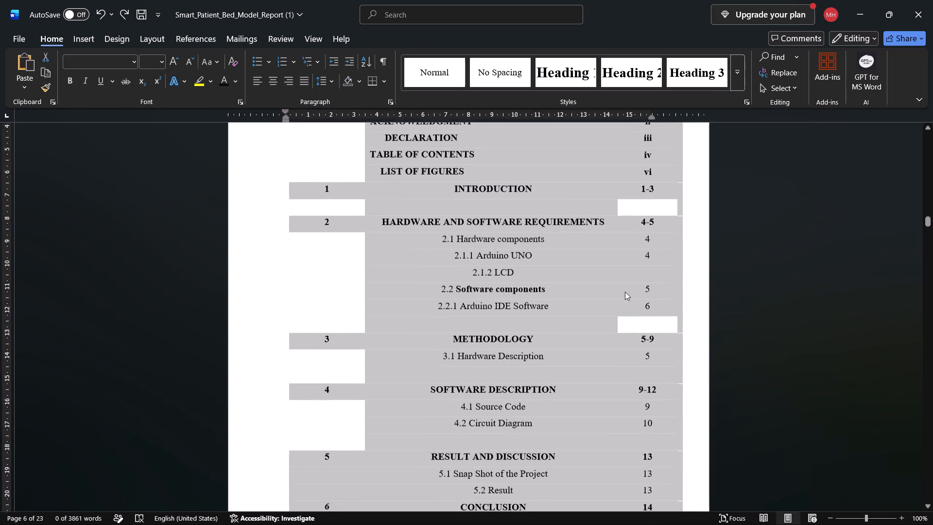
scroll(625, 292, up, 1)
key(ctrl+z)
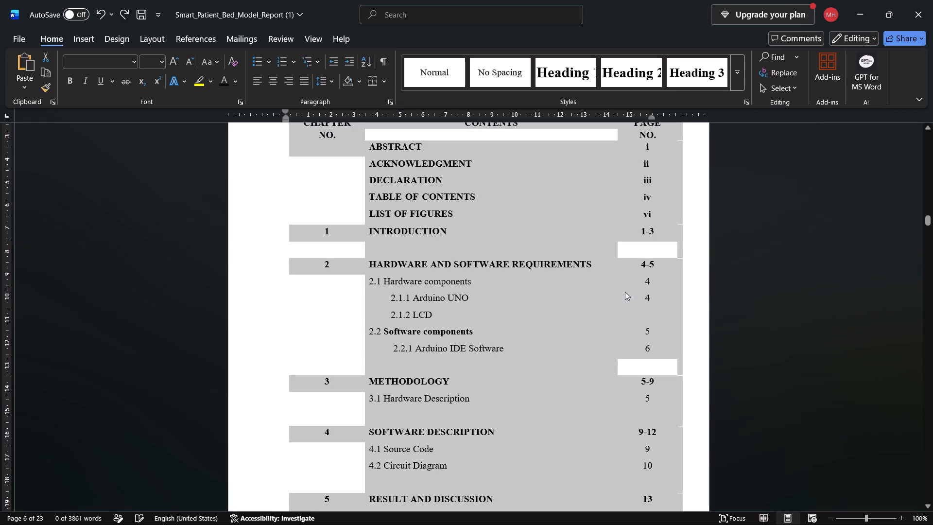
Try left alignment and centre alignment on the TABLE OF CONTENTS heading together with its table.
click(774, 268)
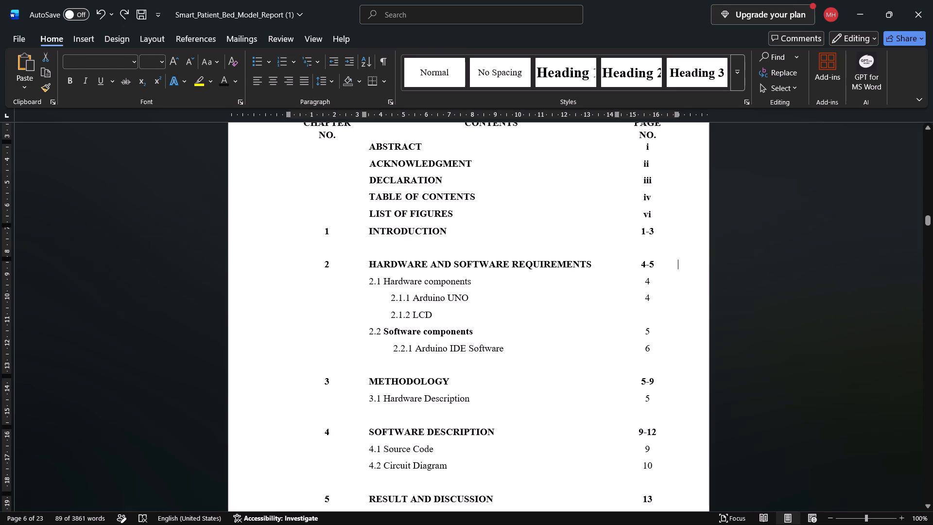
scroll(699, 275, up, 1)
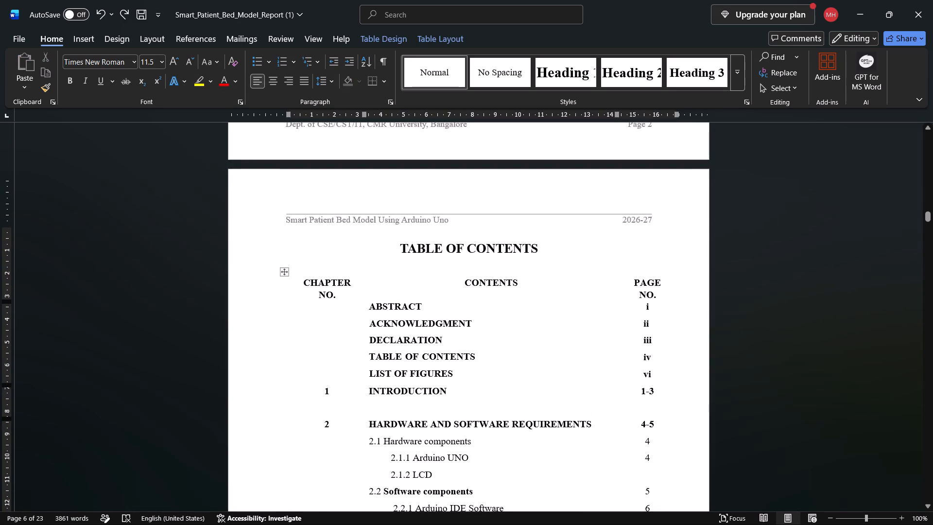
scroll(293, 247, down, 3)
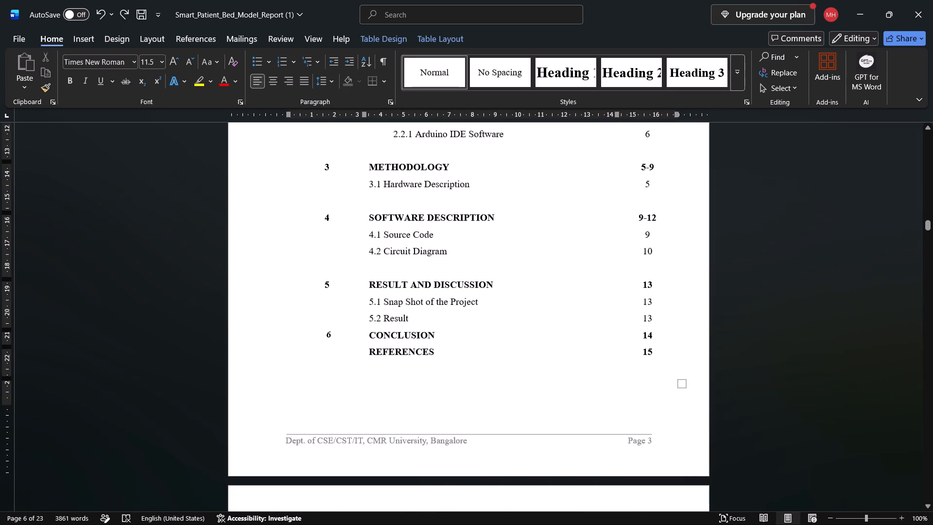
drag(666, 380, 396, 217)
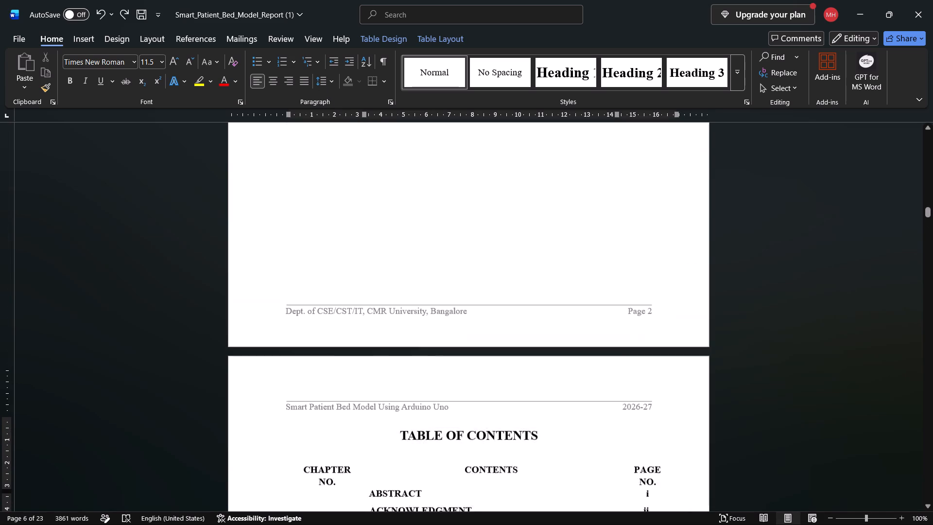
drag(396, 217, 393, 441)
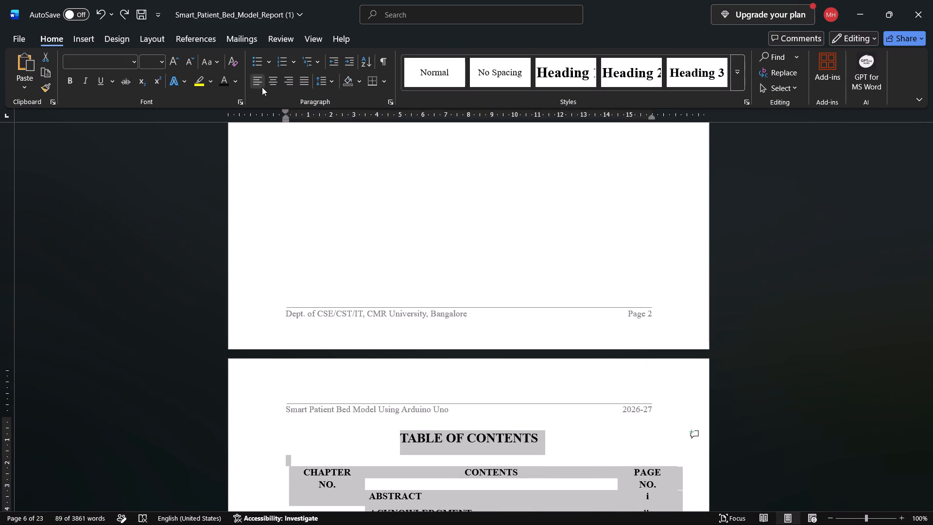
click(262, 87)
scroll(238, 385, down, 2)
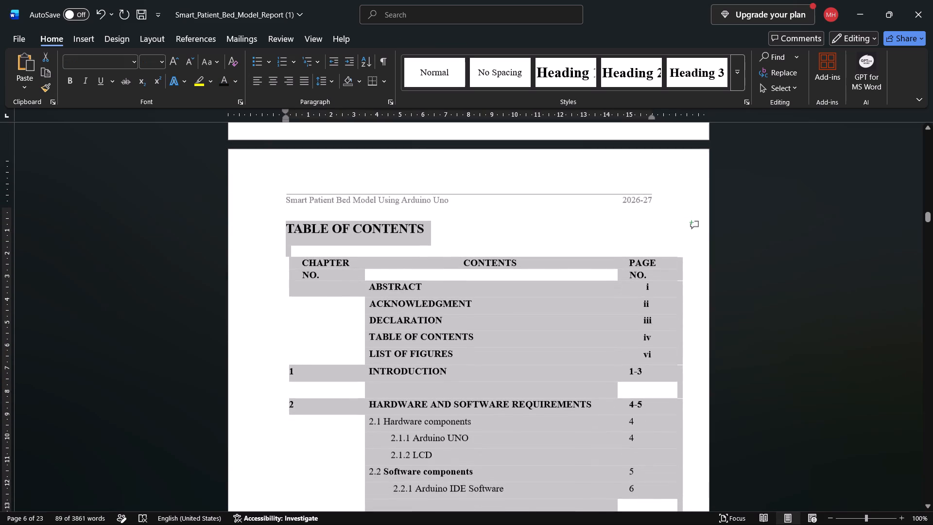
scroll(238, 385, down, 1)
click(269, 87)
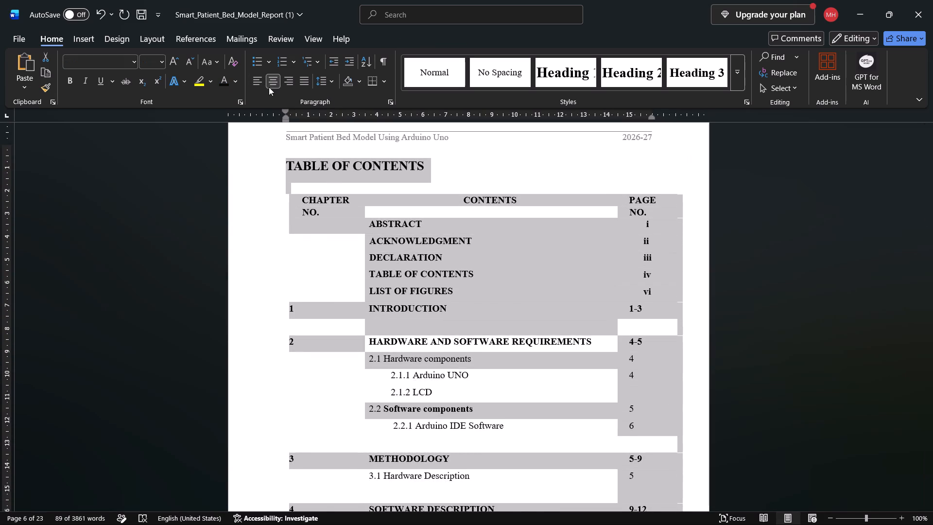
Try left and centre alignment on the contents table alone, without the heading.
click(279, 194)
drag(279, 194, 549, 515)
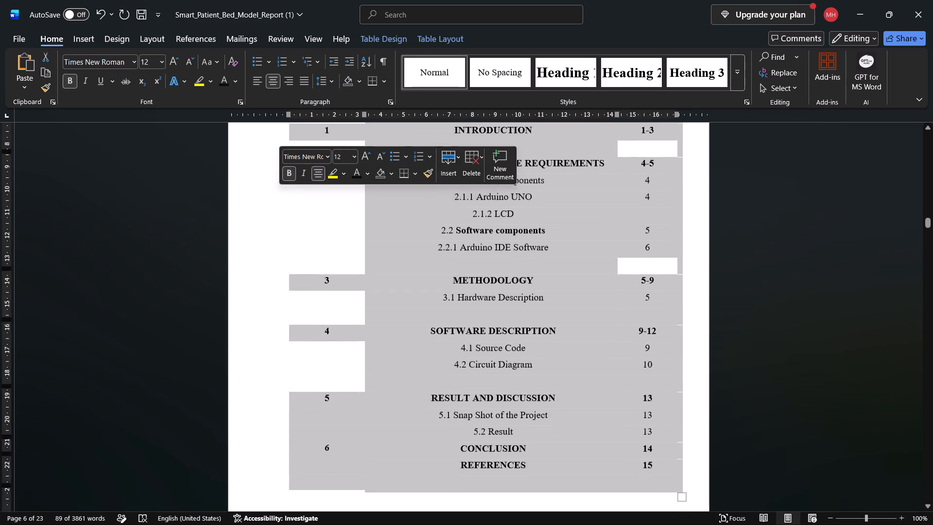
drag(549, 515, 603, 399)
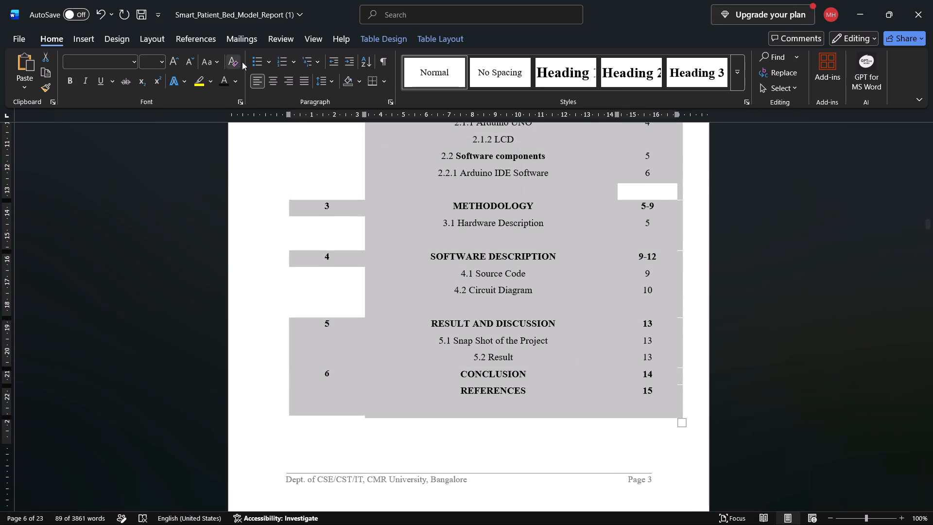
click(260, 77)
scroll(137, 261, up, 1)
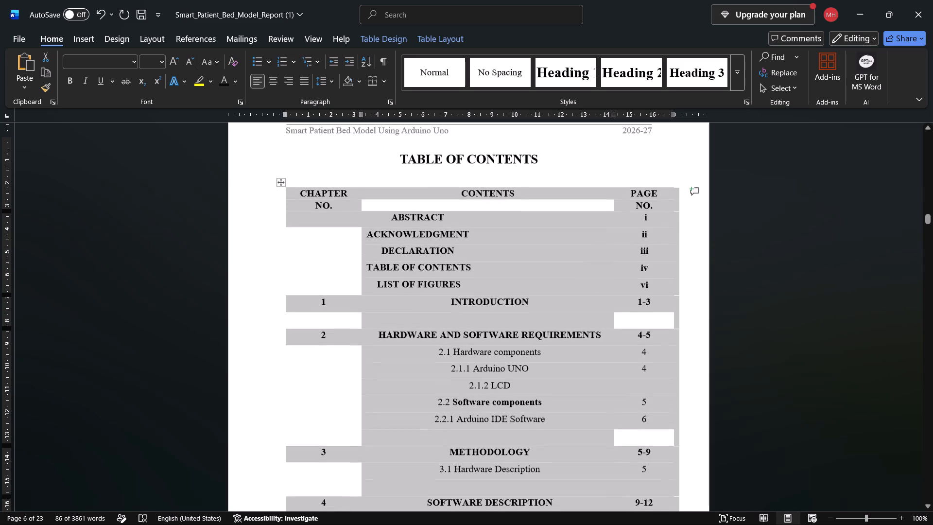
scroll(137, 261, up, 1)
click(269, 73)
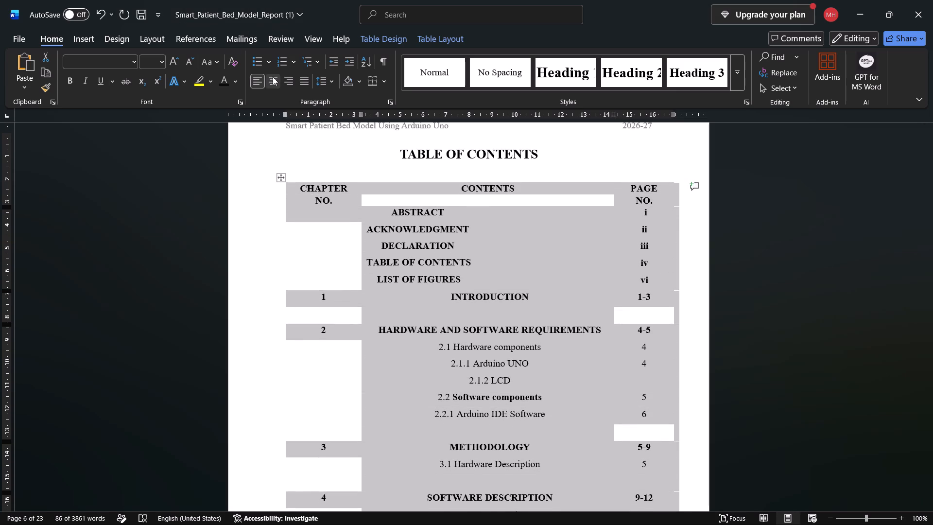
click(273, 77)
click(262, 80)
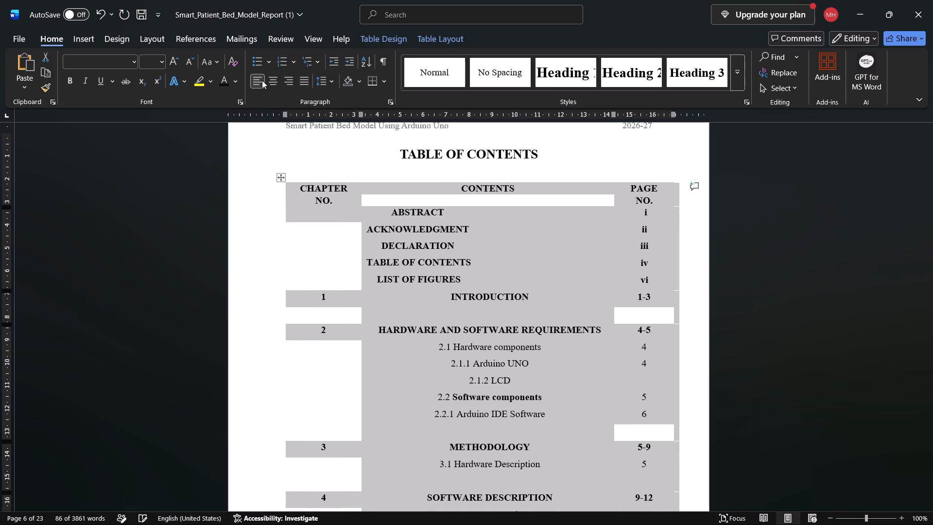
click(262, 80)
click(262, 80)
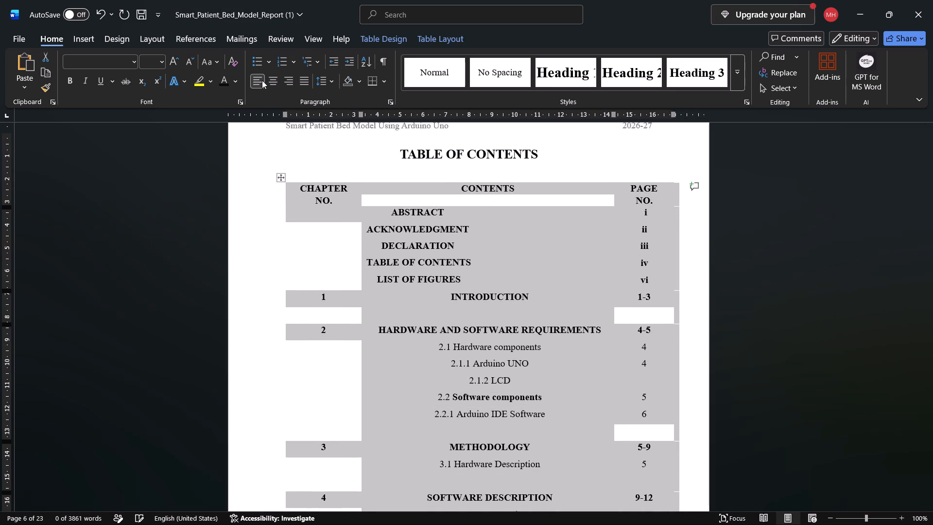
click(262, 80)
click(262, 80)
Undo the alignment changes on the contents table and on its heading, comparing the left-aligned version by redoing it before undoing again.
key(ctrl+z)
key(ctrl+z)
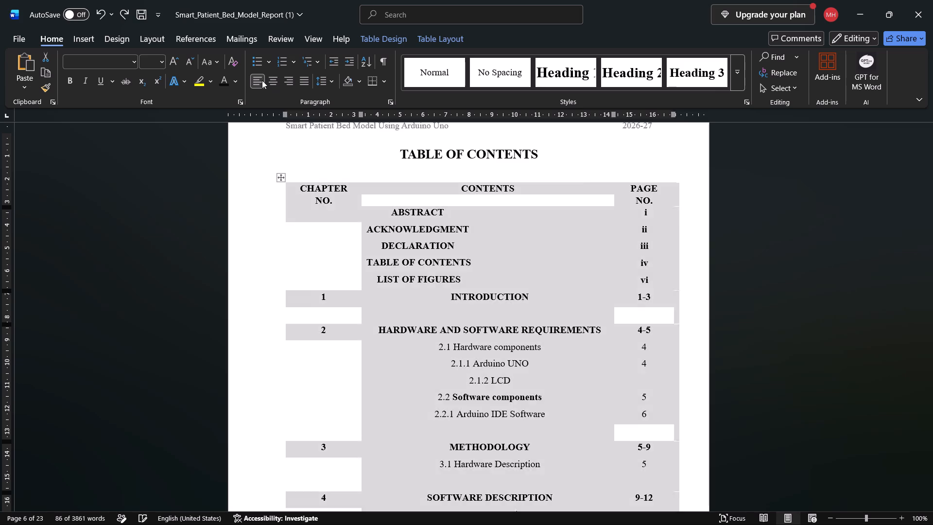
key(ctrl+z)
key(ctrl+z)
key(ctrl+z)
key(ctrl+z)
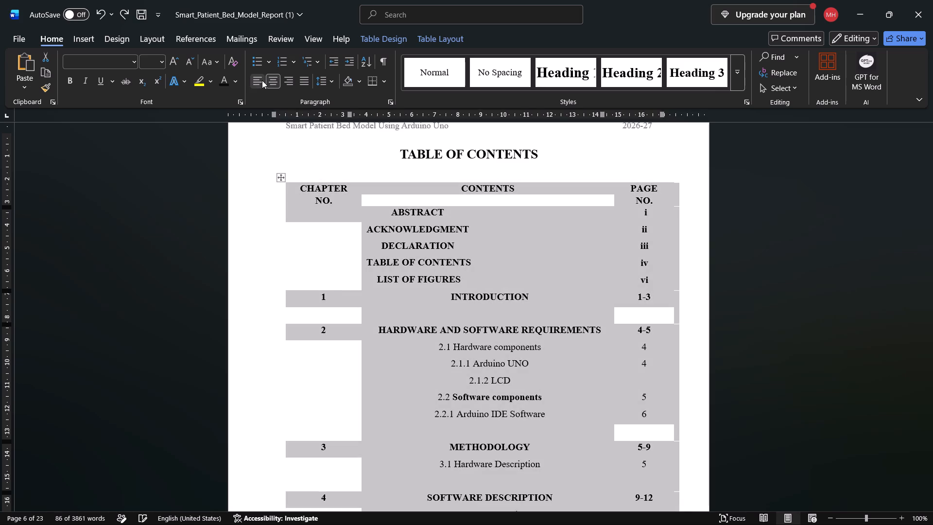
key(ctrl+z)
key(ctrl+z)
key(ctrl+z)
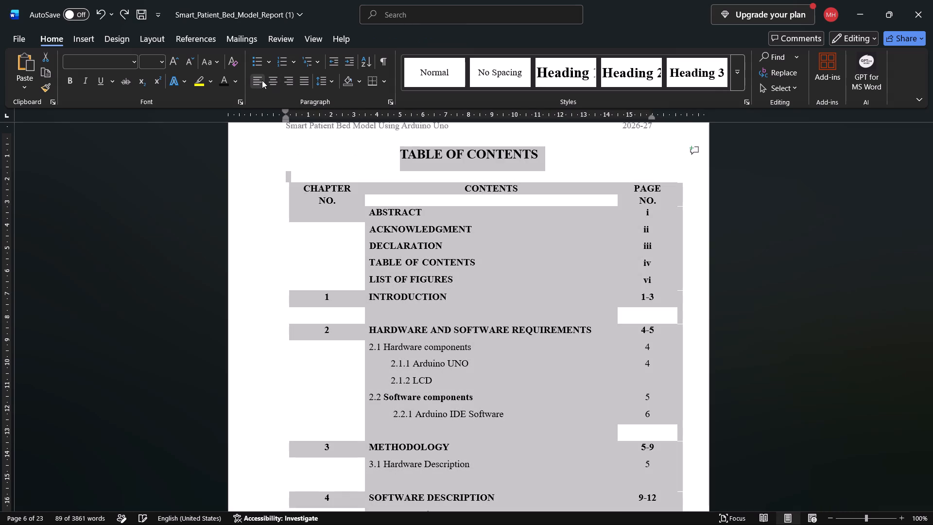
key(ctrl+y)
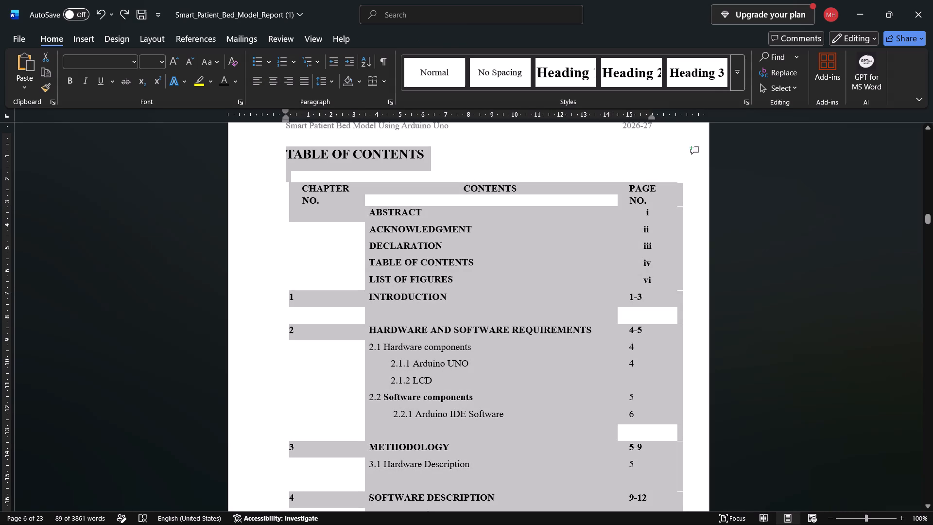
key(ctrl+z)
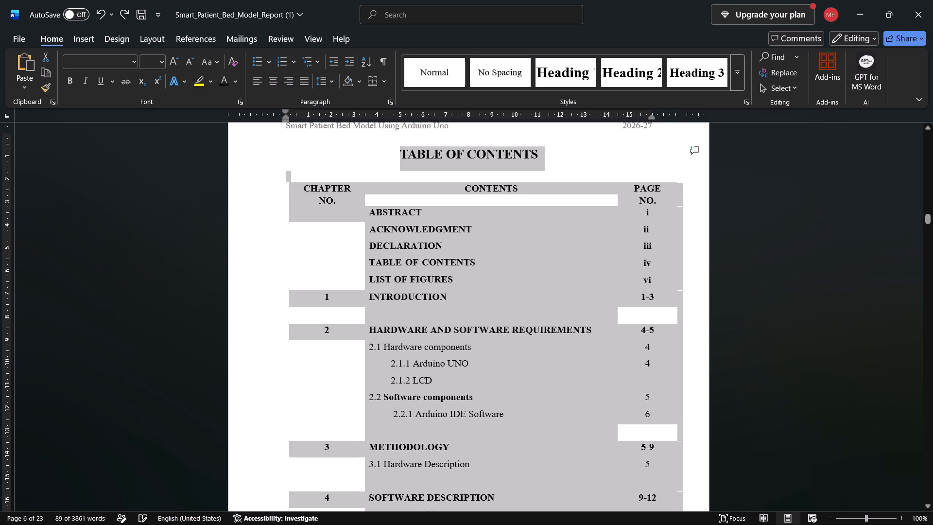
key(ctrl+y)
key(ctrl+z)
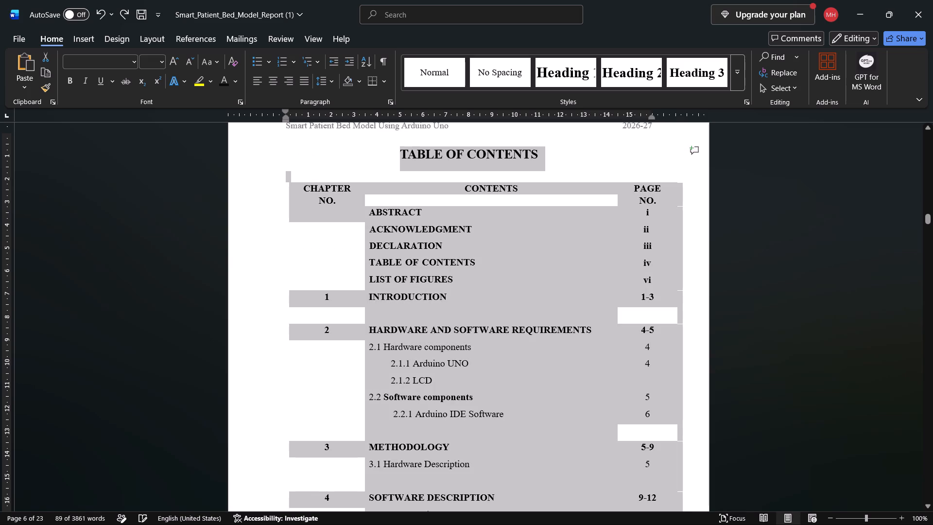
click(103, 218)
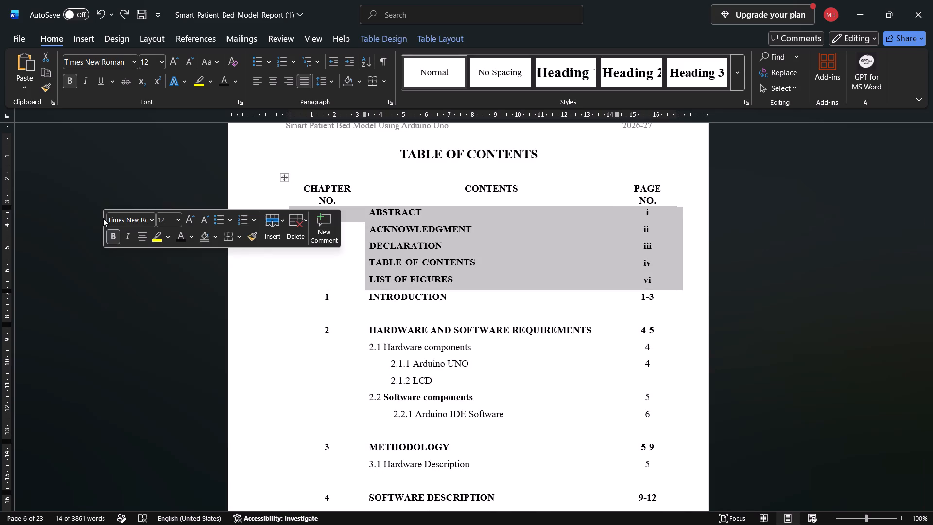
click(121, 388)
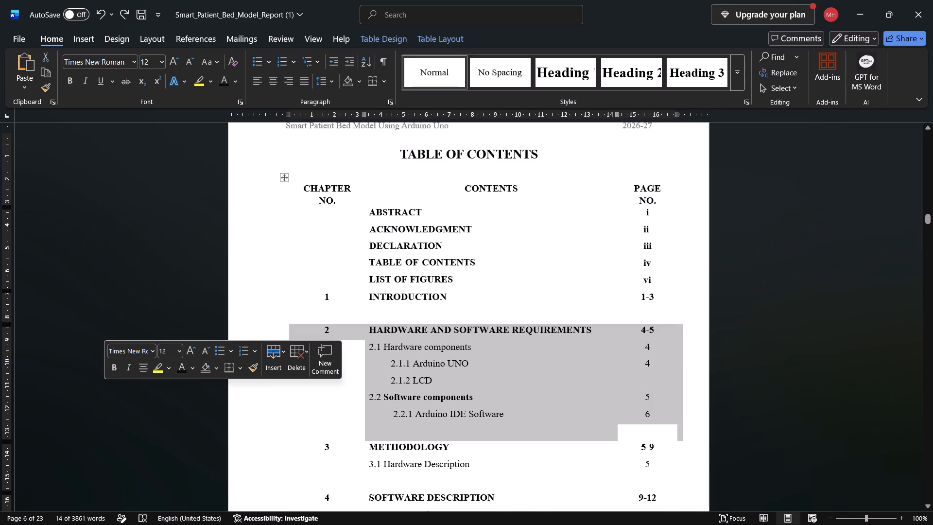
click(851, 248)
Move the 1. INTRODUCTION heading onto the page with its body text using two new paragraphs, and indent it by one tab.
scroll(851, 248, down, 2)
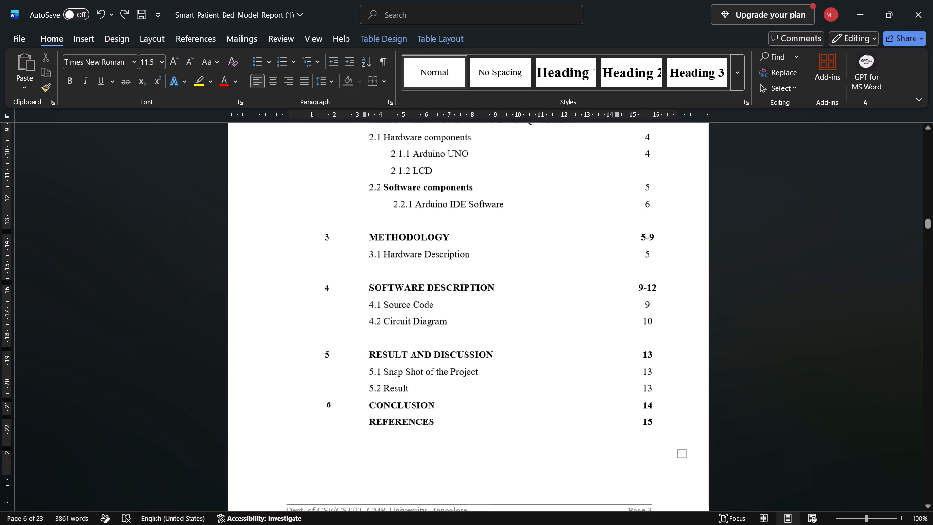
scroll(851, 248, down, 4)
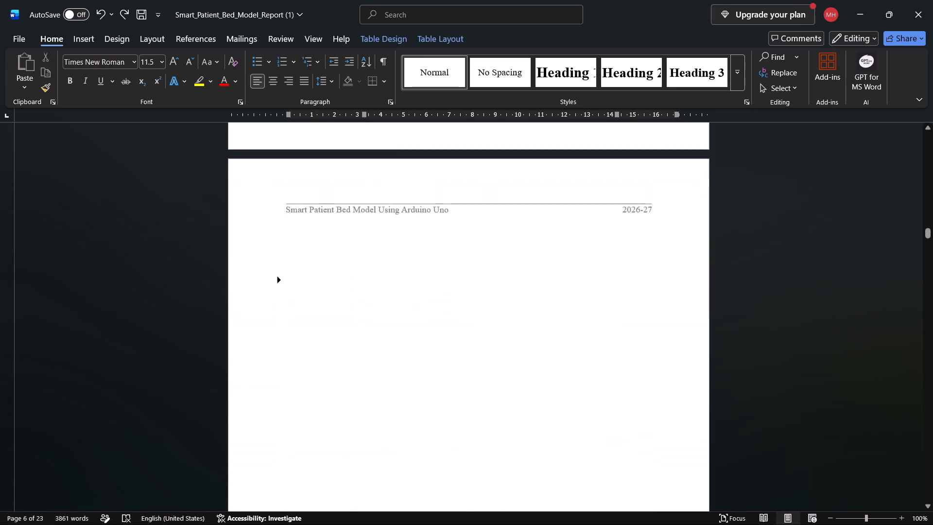
scroll(851, 248, down, 3)
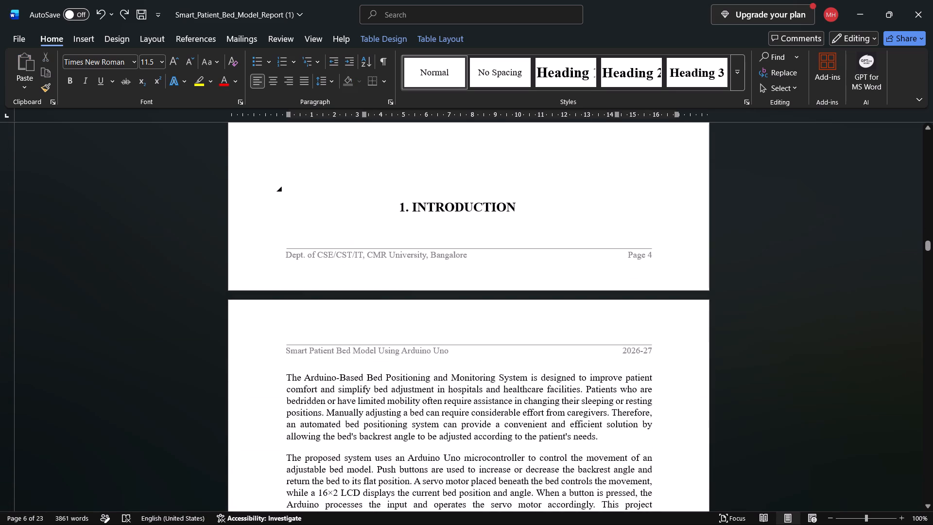
click(391, 209)
key(Return)
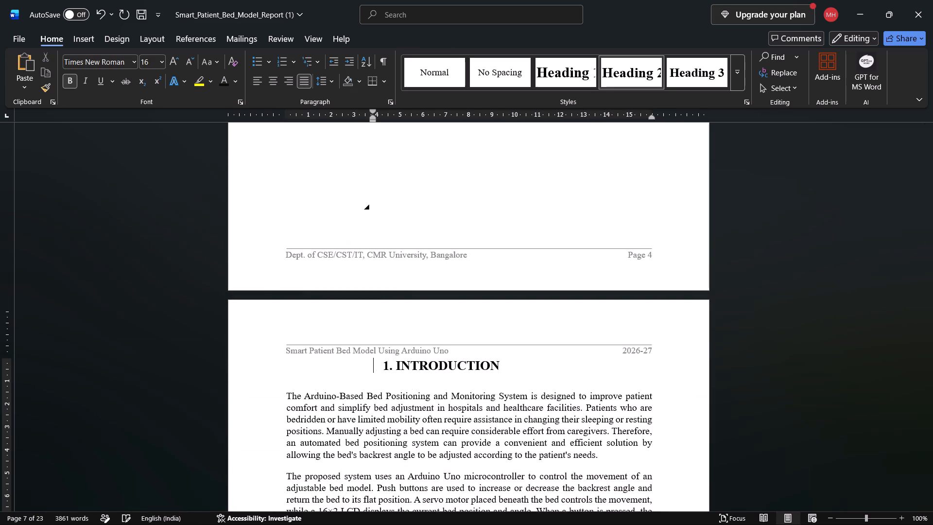
key(Return)
key(Tab)
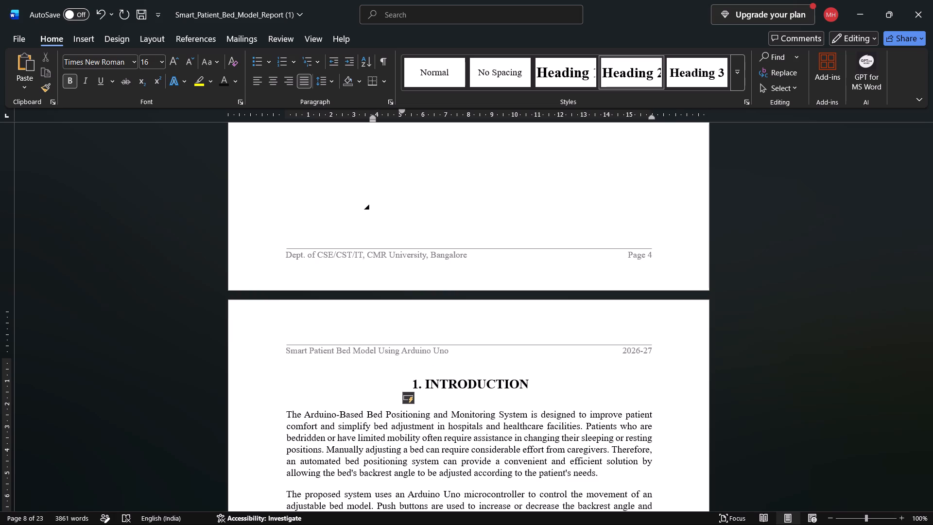
Copy the LIST OF FIGURES heading and table from the first five sheets document into the report above 1. INTRODUCTION.
scroll(333, 260, up, 2)
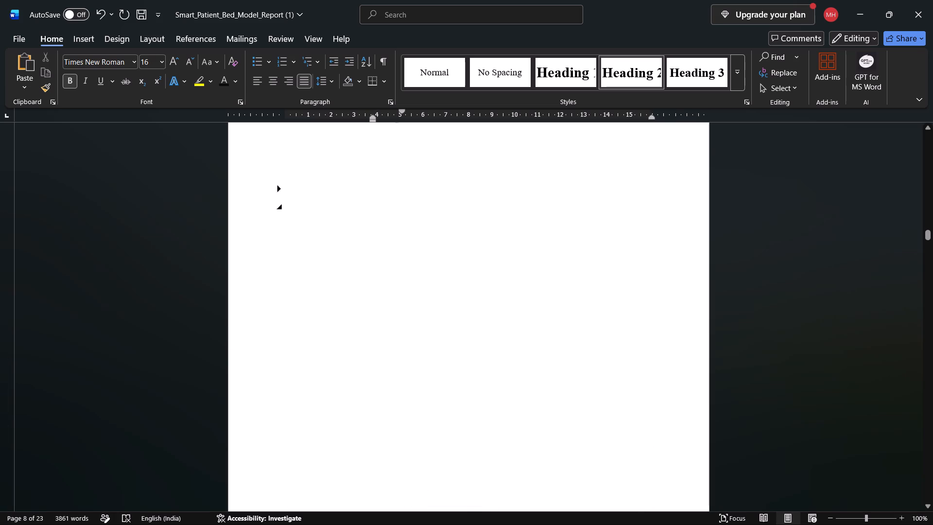
scroll(333, 260, up, 2)
key(alt+Tab)
scroll(336, 288, down, 2)
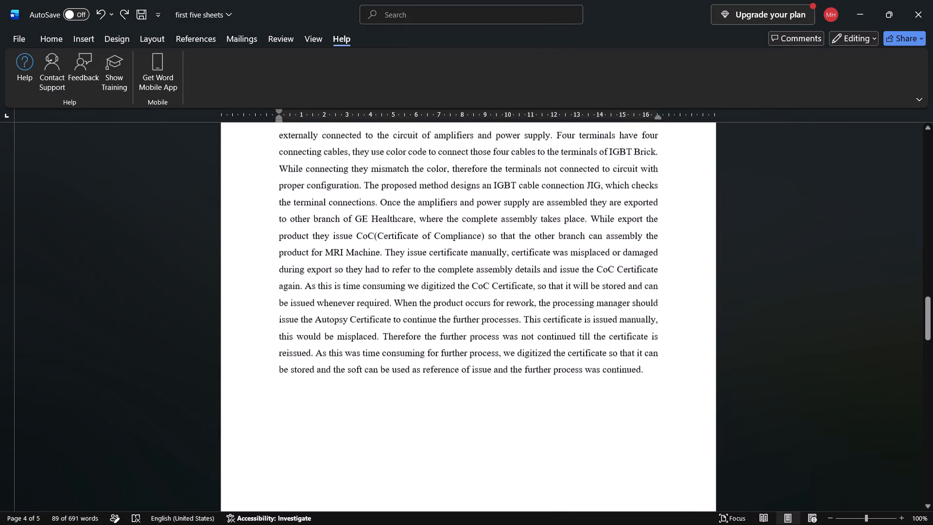
scroll(336, 288, down, 3)
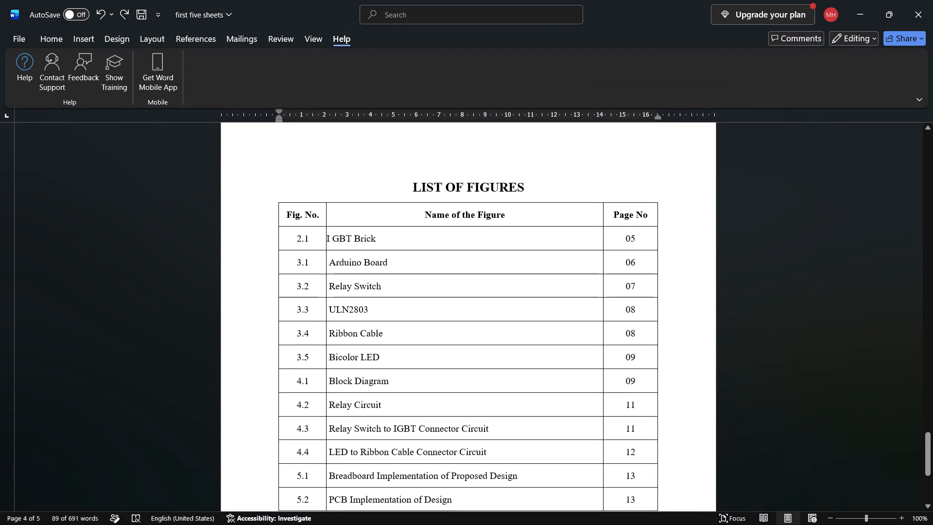
drag(405, 175, 574, 524)
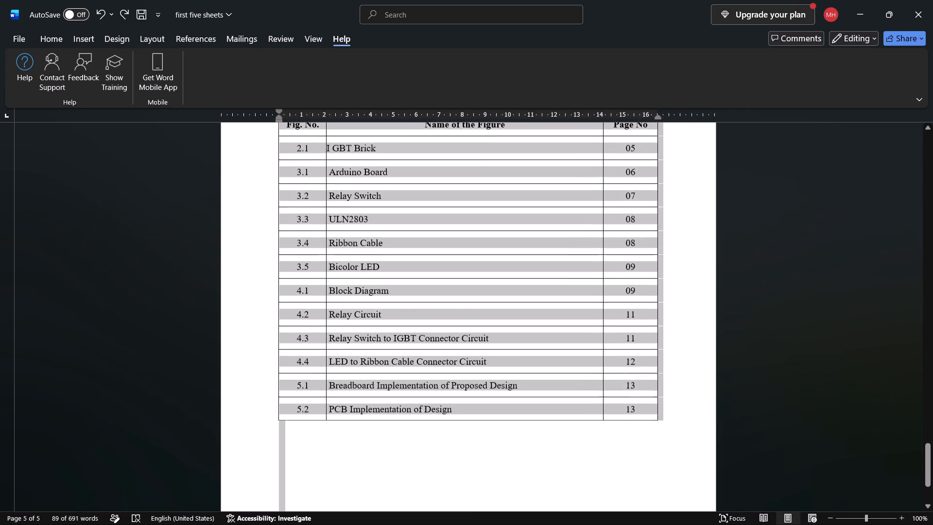
drag(574, 524, 683, 293)
key(ctrl+c)
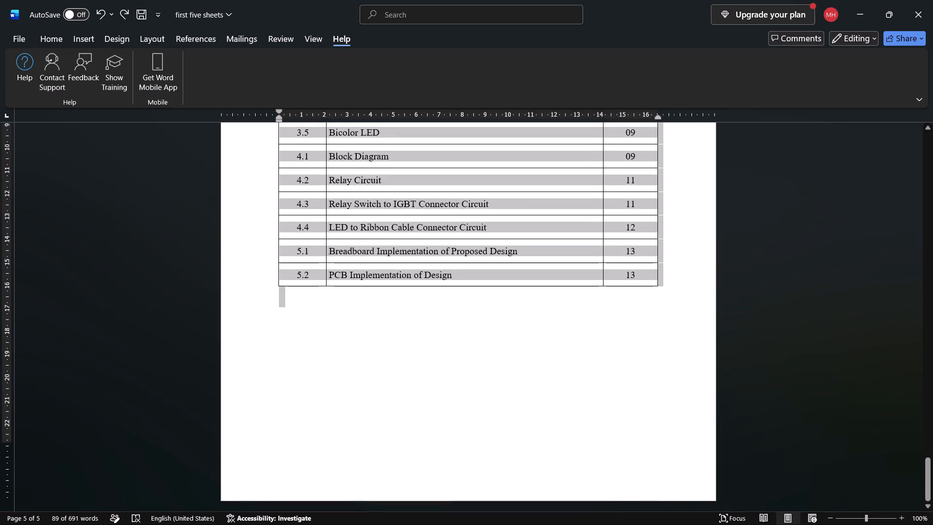
key(alt+Tab)
key(ctrl+v)
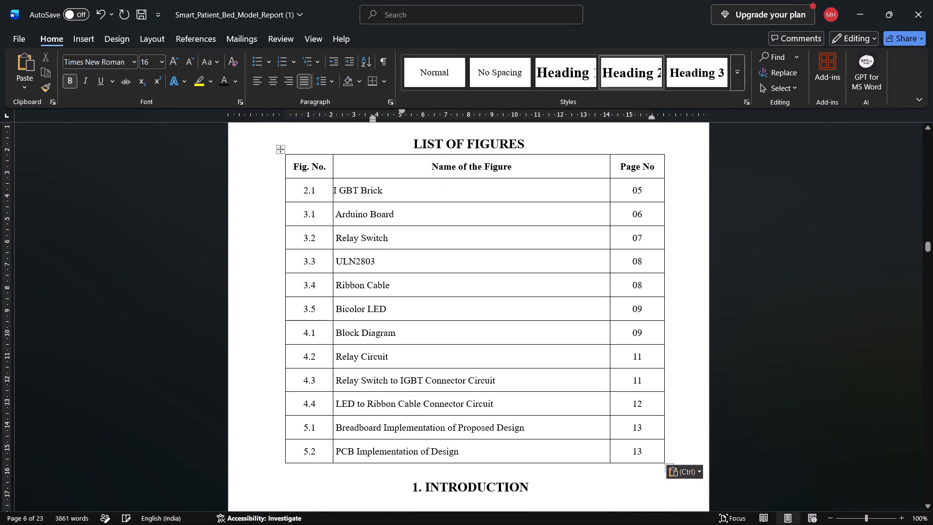
scroll(317, 261, up, 5)
scroll(317, 261, down, 5)
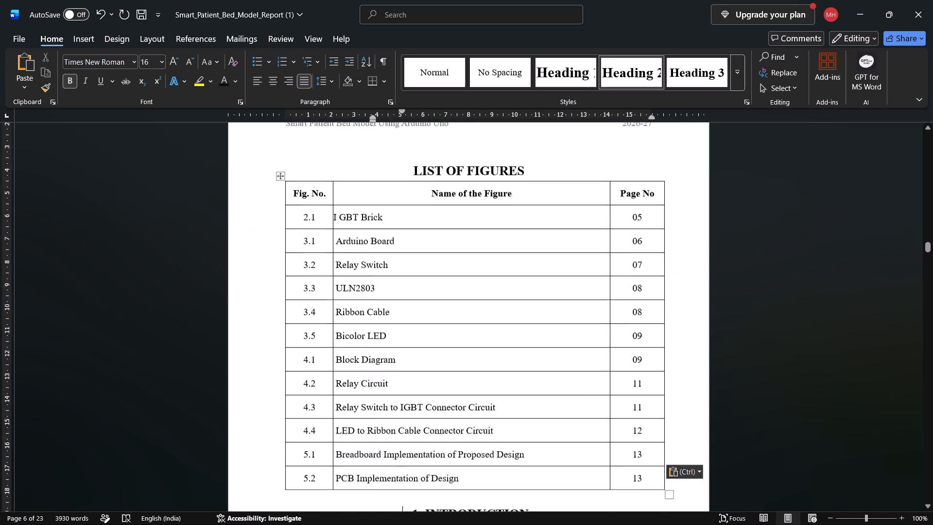
Remove the empty lines and leading spaces before the LIST OF FIGURES heading so it starts directly under its page's header line.
scroll(317, 261, up, 3)
drag(317, 261, 378, 378)
click(378, 378)
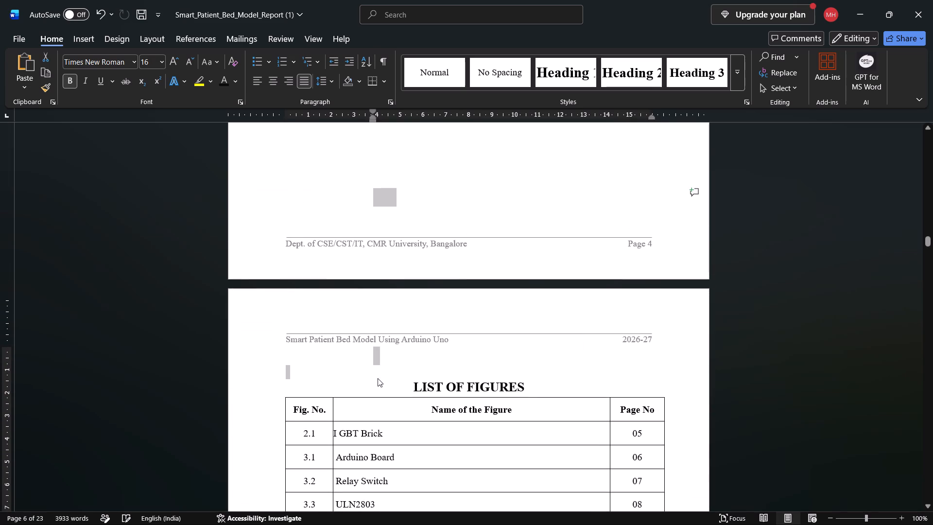
click(385, 395)
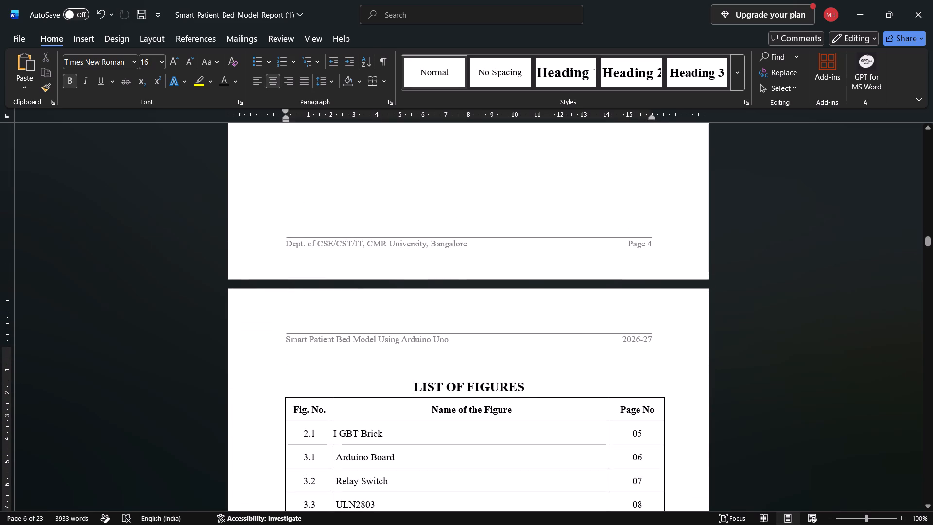
key(BackSpace)
key(BackSpace)
key(BackSpace)
key(BackSpace)
key(BackSpace)
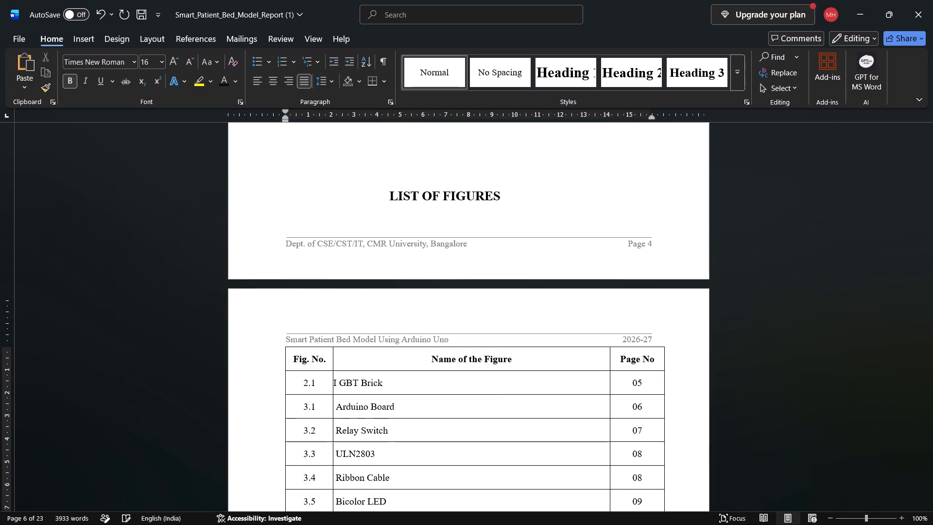
key(BackSpace)
key(BackSpace)
key(BackSpace)
key(BackSpace)
key(BackSpace)
key(BackSpace)
key(BackSpace)
key(BackSpace)
key(BackSpace)
key(BackSpace)
key(BackSpace)
key(BackSpace)
key(BackSpace)
key(BackSpace)
key(BackSpace)
key(BackSpace)
key(BackSpace)
key(BackSpace)
key(BackSpace)
key(BackSpace)
key(BackSpace)
key(BackSpace)
key(BackSpace)
key(BackSpace)
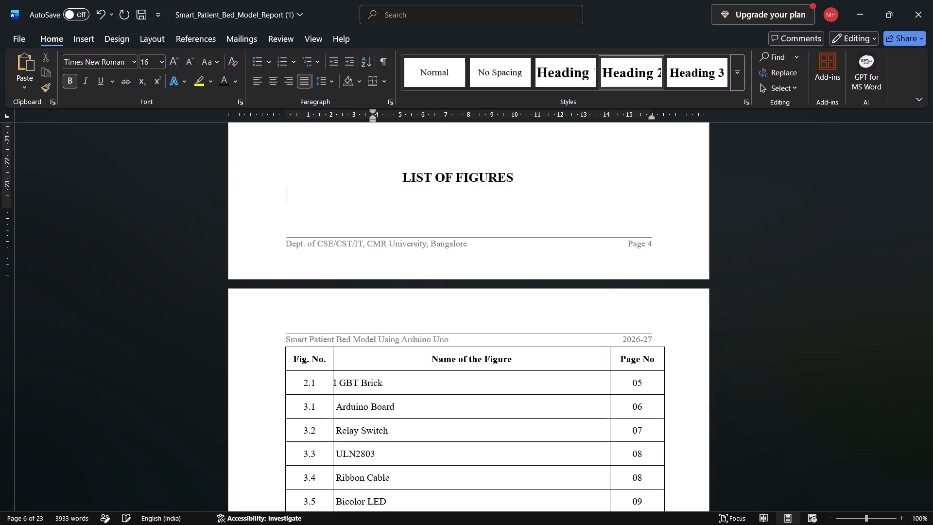
scroll(385, 395, up, 1)
key(BackSpace)
key(BackSpace)
key(BackSpace)
key(BackSpace)
key(BackSpace)
key(BackSpace)
key(BackSpace)
key(BackSpace)
key(BackSpace)
key(BackSpace)
key(BackSpace)
key(BackSpace)
key(BackSpace)
key(BackSpace)
key(BackSpace)
key(BackSpace)
key(BackSpace)
key(BackSpace)
key(BackSpace)
key(BackSpace)
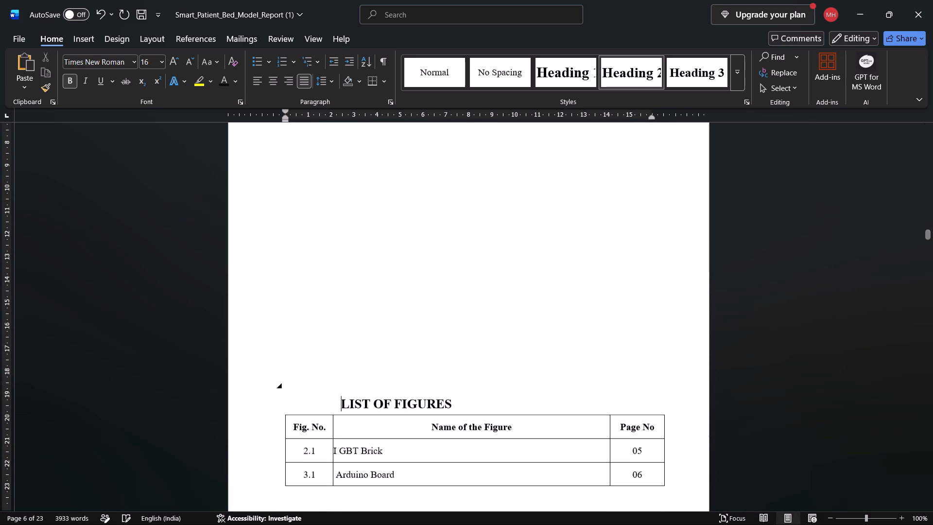
scroll(385, 395, up, 3)
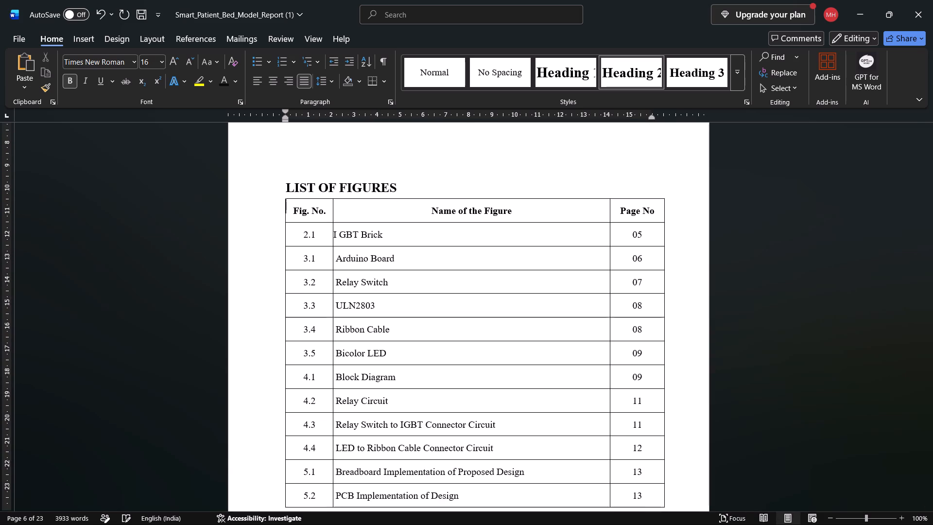
key(BackSpace)
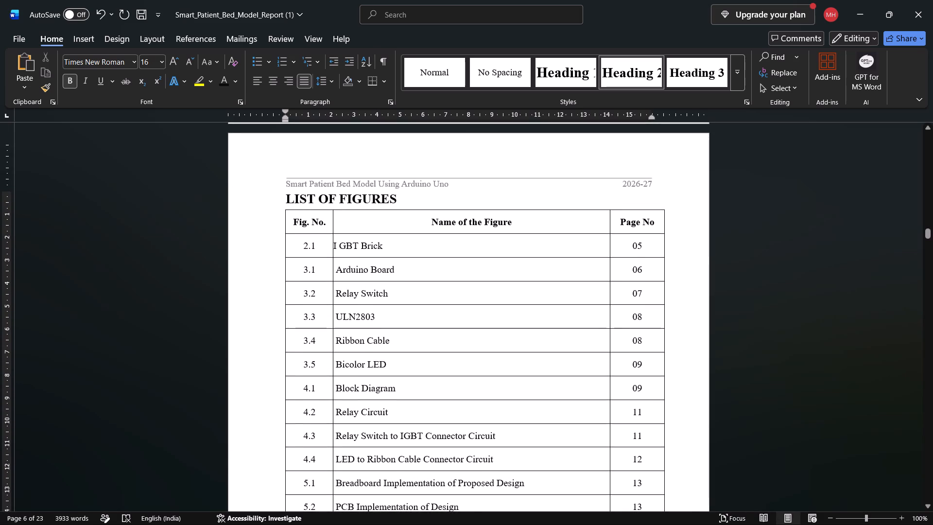
Add one blank line above the LIST OF FIGURES heading and indent the heading with tabs towards the page centre.
key(Return)
key(Tab)
key(Tab)
key(Tab)
key(Tab)
key(Tab)
key(Tab)
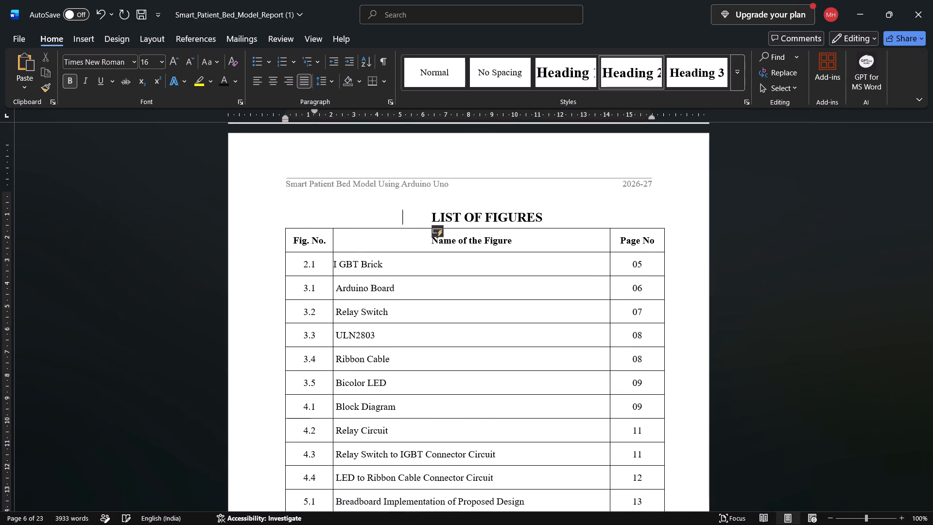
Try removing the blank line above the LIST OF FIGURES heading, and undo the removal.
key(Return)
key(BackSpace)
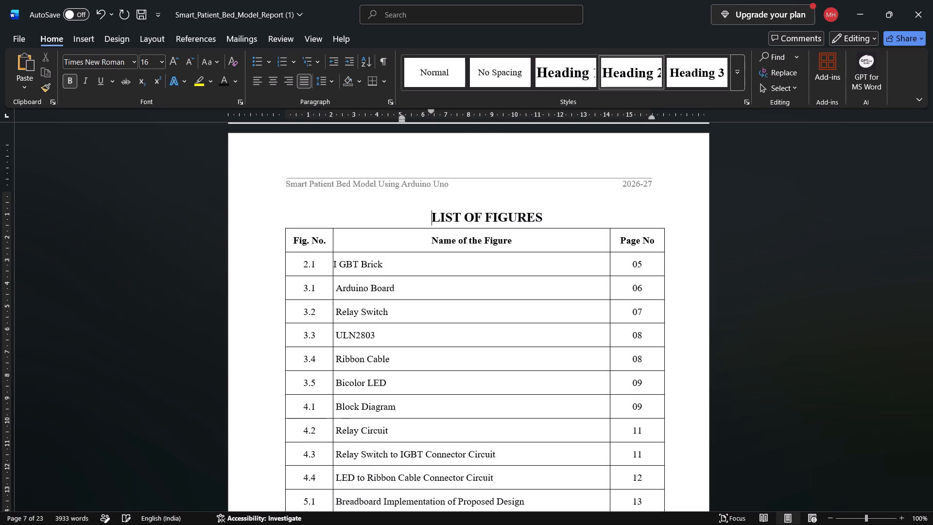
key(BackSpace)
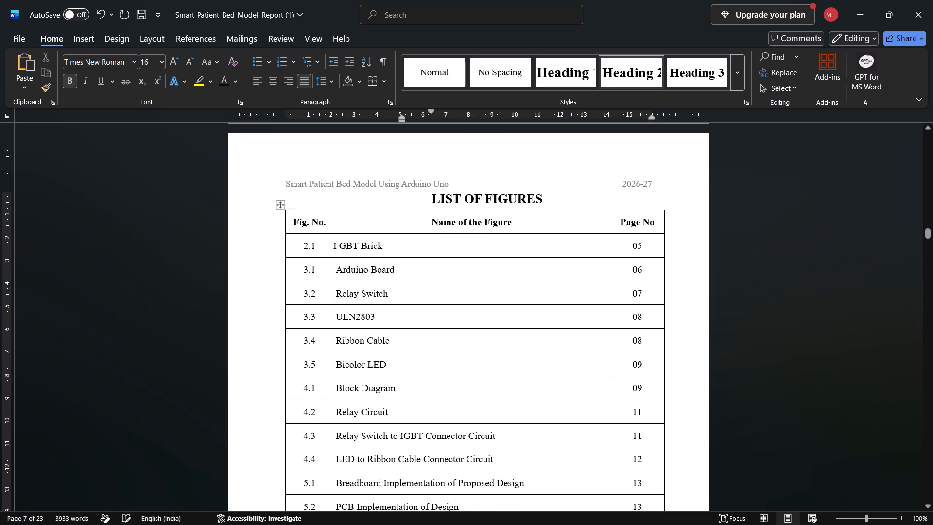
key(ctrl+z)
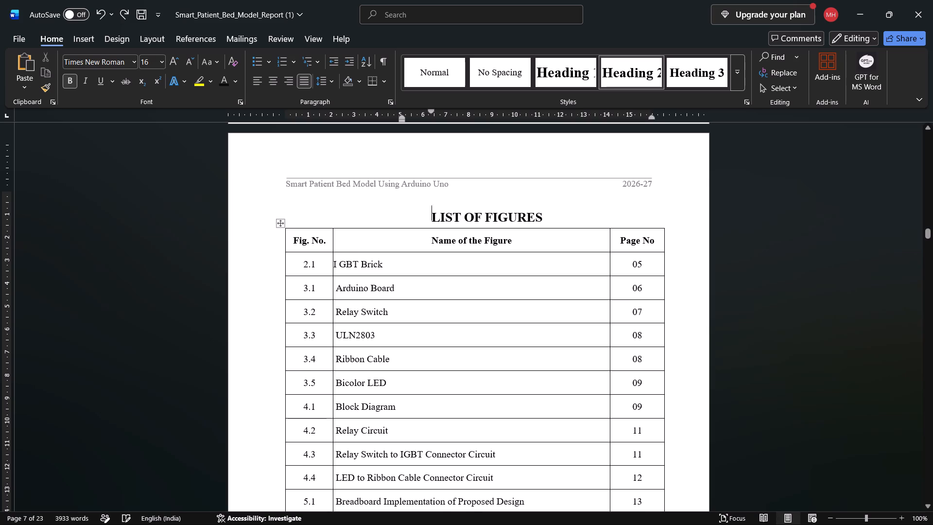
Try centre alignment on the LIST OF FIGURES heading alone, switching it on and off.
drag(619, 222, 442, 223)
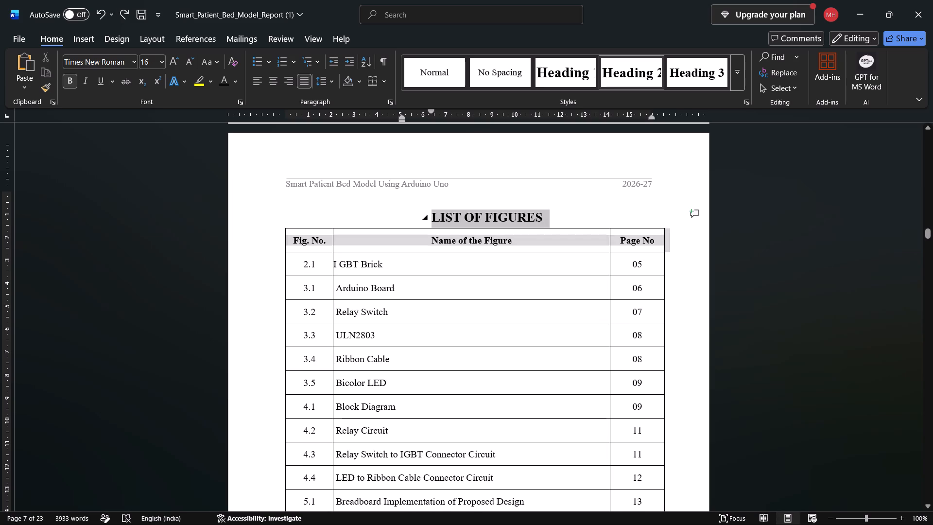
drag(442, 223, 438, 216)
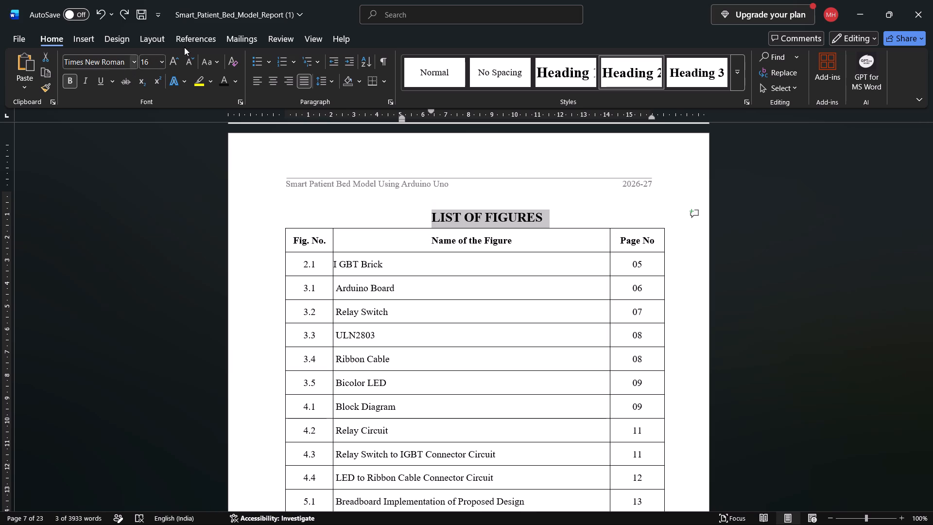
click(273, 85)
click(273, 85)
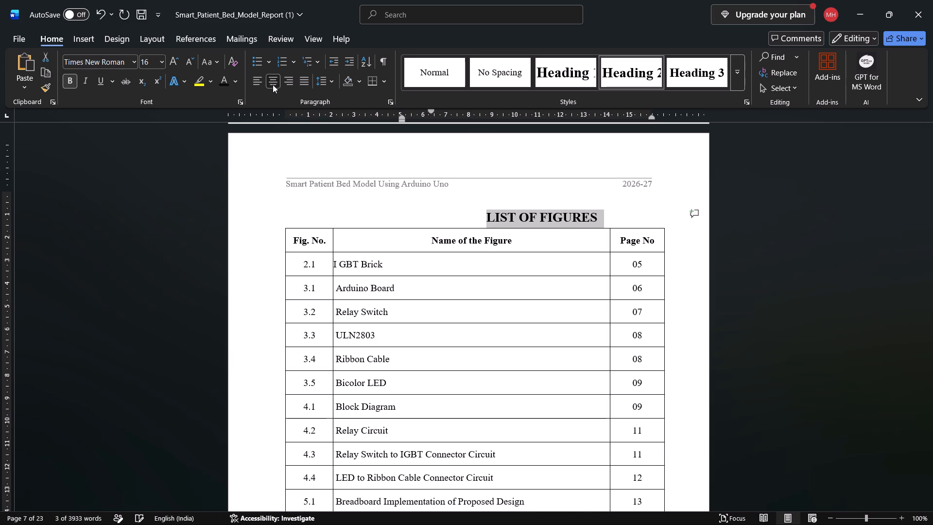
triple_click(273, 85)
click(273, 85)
Replace the LIST OF FIGURES heading's indent with leading spaces that place the heading centrally above the table.
click(393, 233)
click(404, 224)
key(BackSpace)
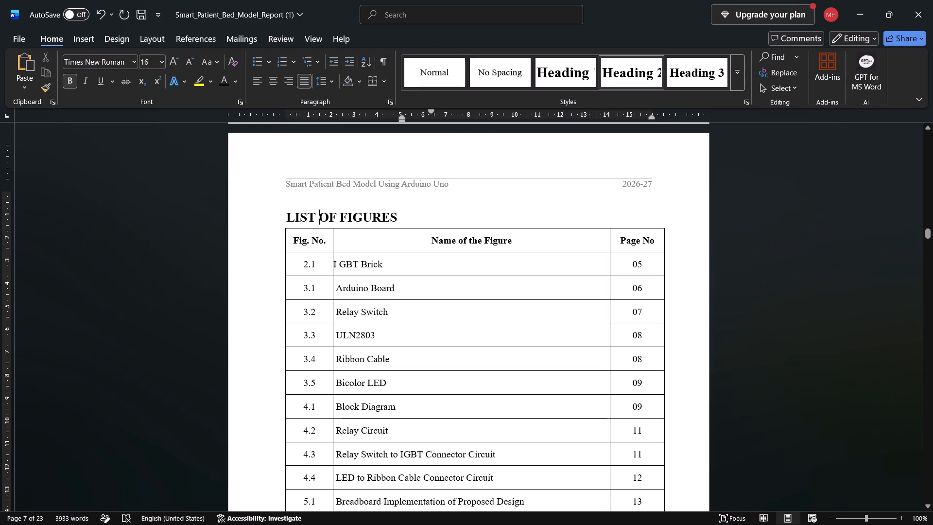
key(space)
key(space)
key(space)
key(space)
key(space)
key(space)
key(space)
key(space)
key(space)
key(space)
key(space)
key(space)
key(space)
key(space)
key(space)
key(space)
key(space)
key(space)
key(space)
key(space)
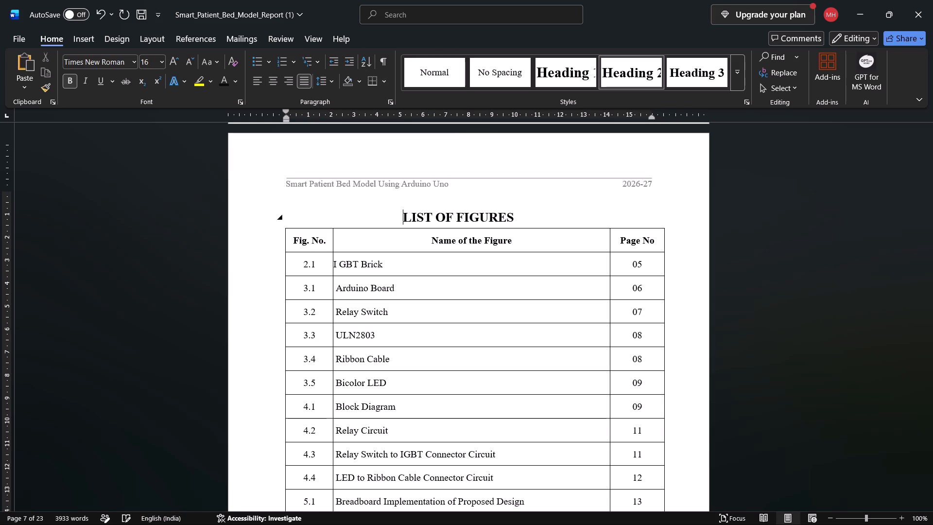
key(space)
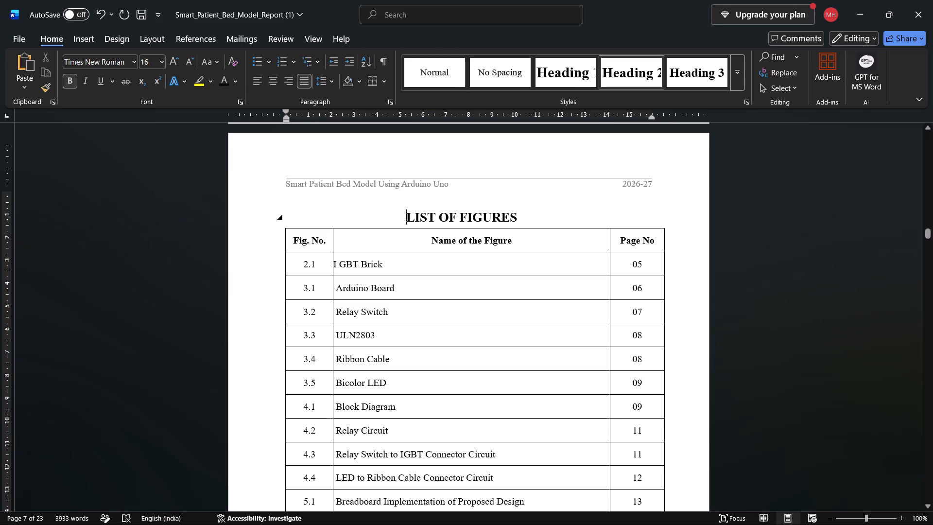
key(space)
key(space)
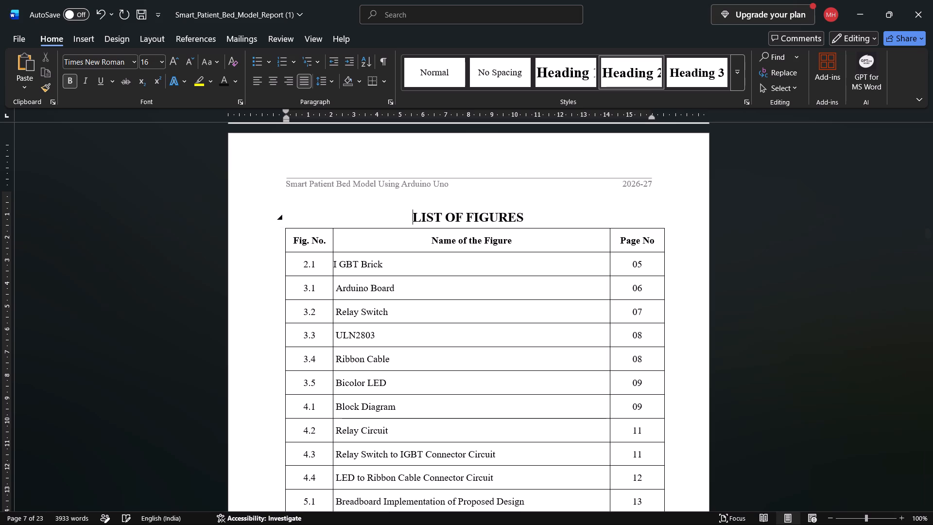
key(space)
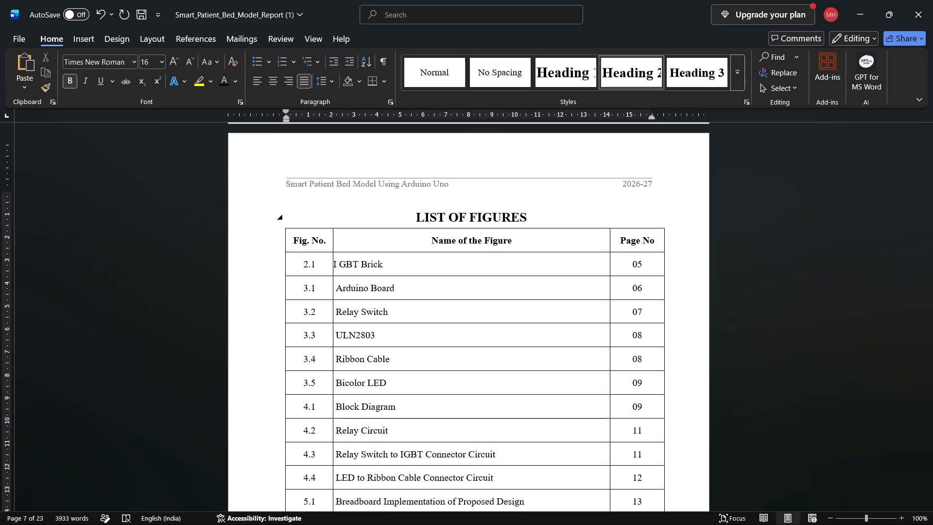
Insert one blank line between the LIST OF FIGURES heading and its table.
click(602, 207)
click(594, 219)
key(Return)
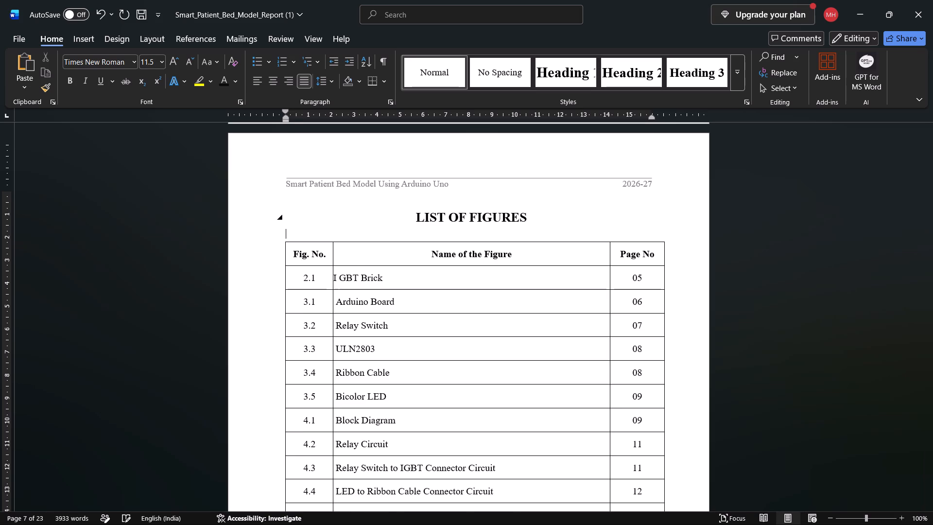
scroll(594, 219, down, 2)
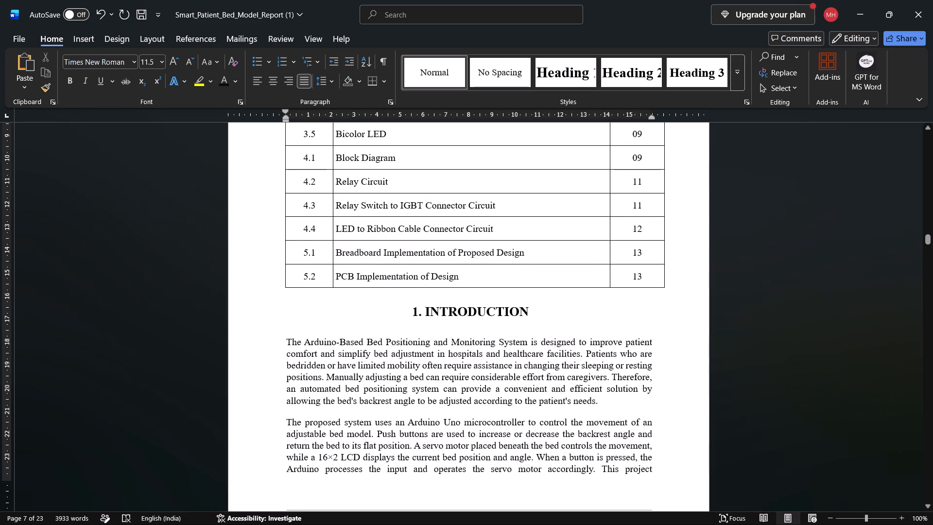
click(372, 280)
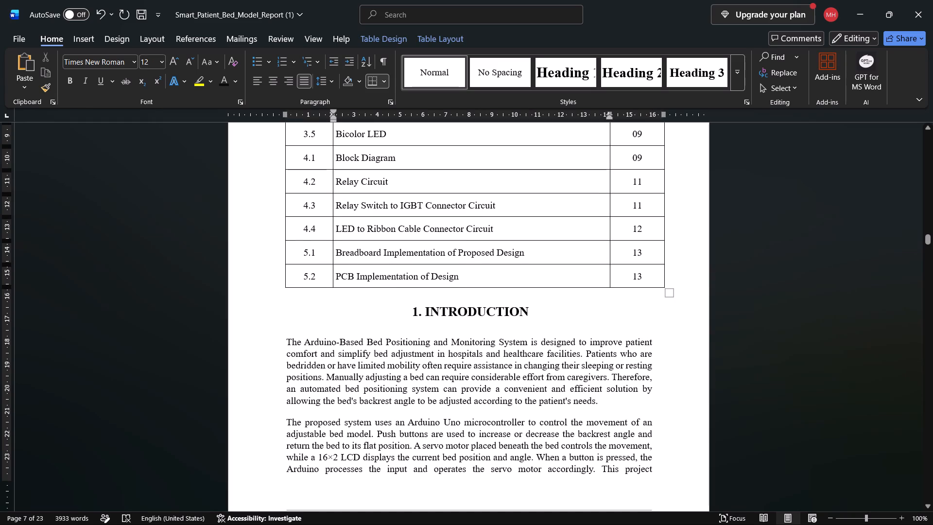
scroll(380, 305, up, 3)
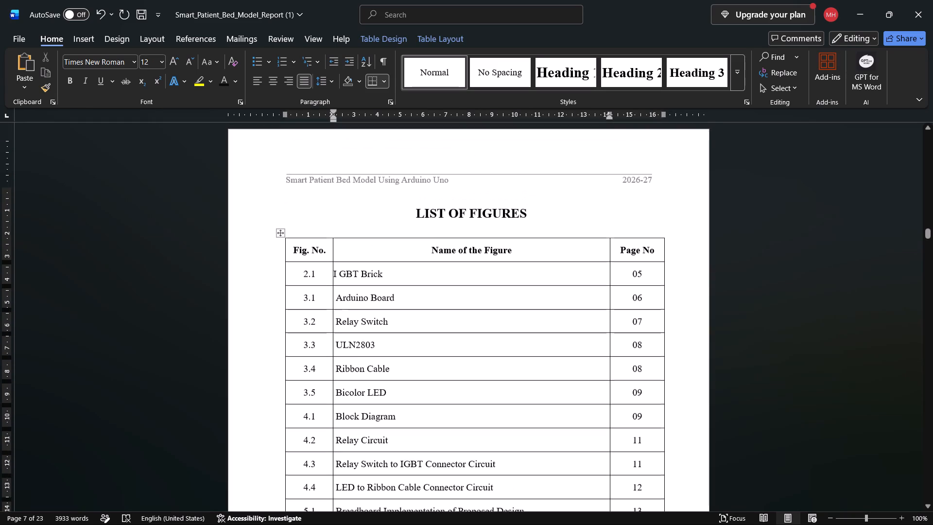
click(487, 249)
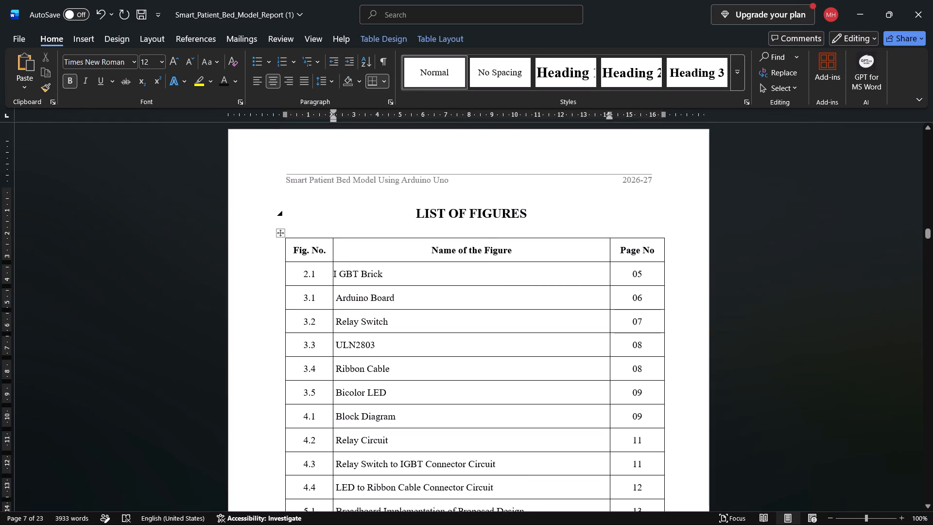
click(505, 224)
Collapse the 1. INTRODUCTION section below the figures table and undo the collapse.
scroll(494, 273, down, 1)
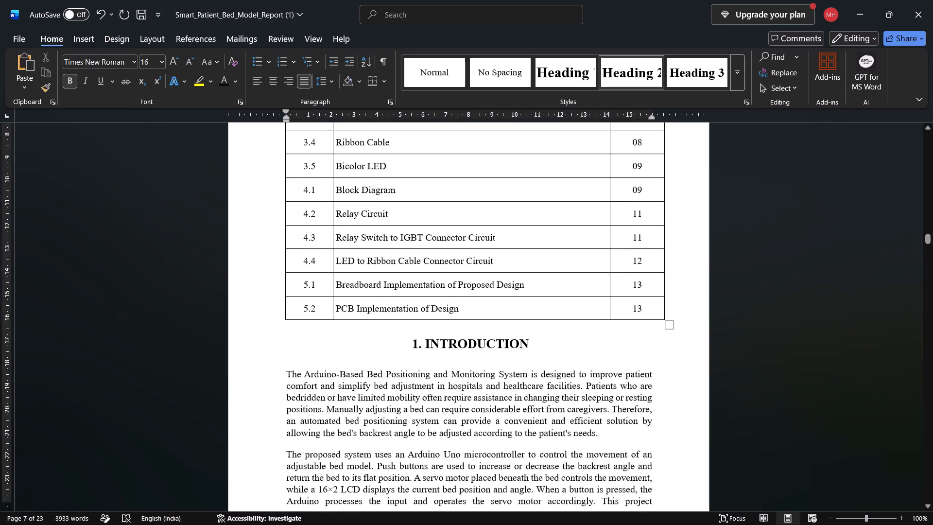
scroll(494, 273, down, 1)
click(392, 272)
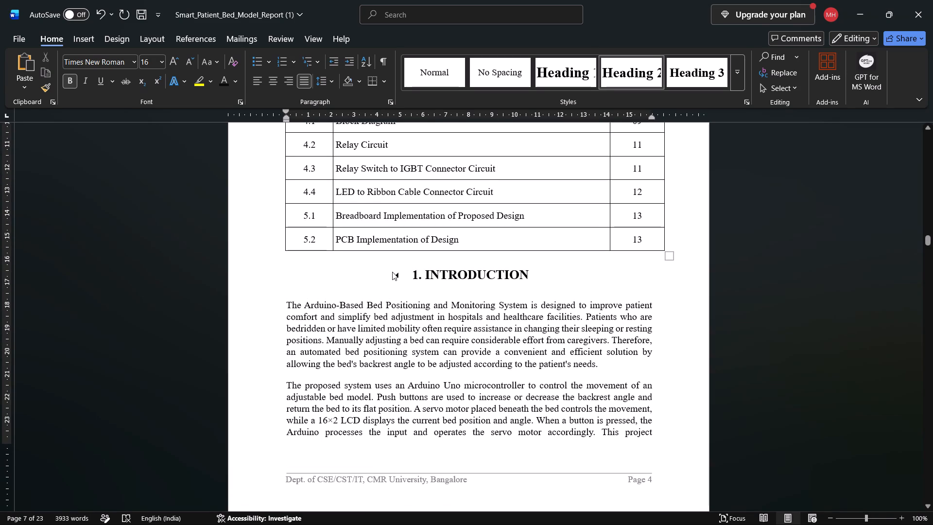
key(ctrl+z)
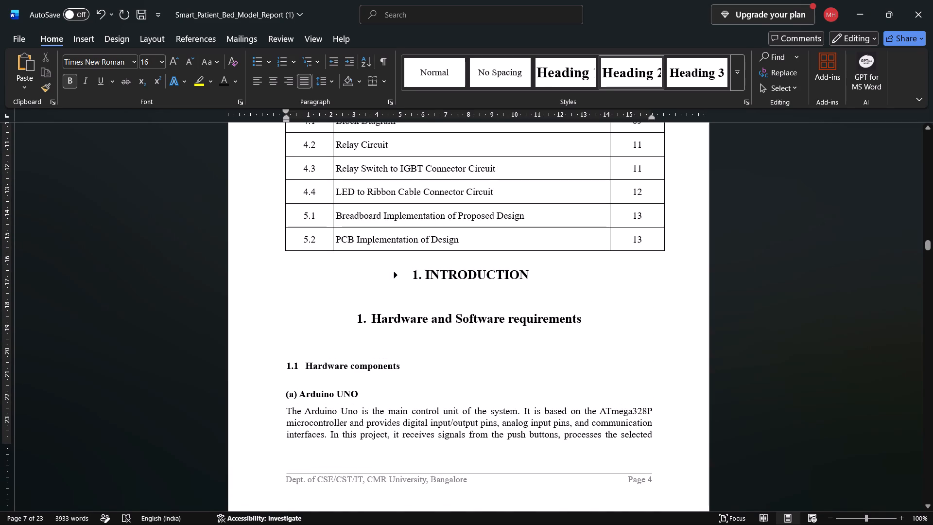
Insert nine blank lines before the 1. INTRODUCTION heading, below the figures table.
scroll(435, 364, down, 1)
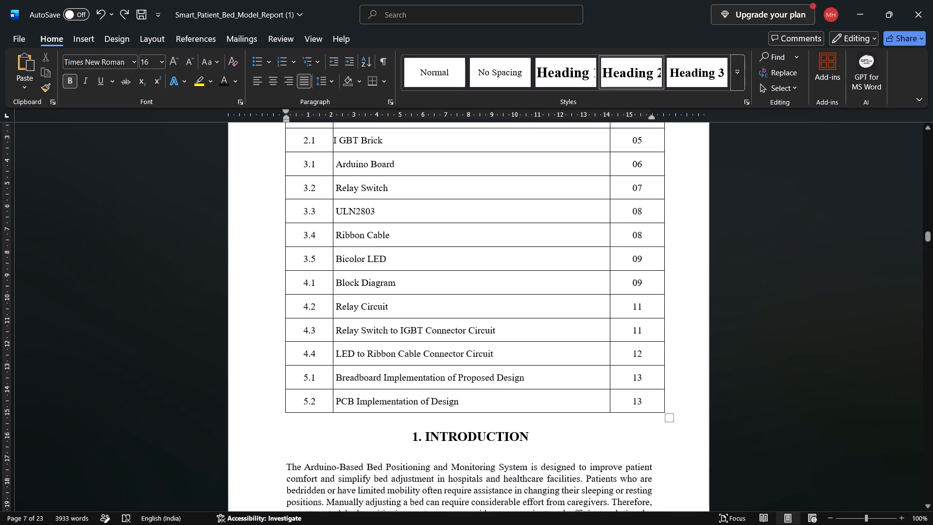
scroll(435, 364, down, 1)
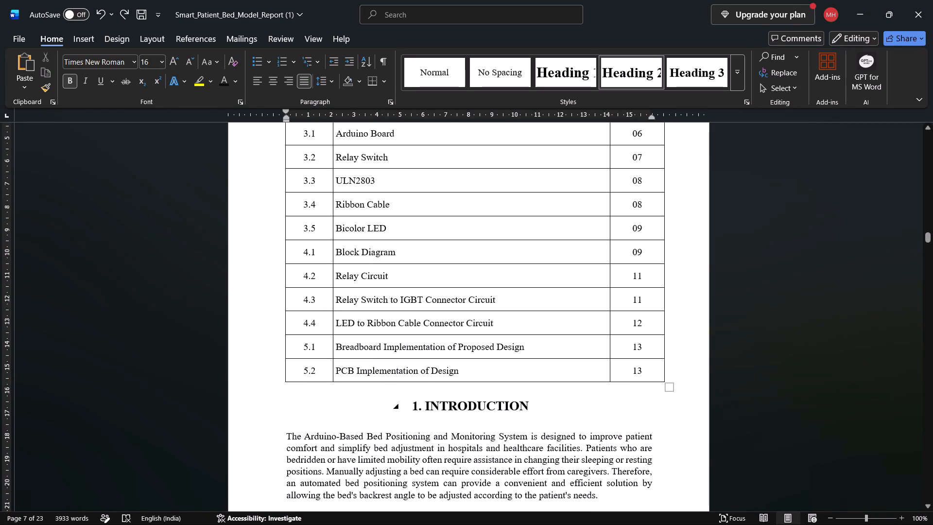
click(411, 409)
key(Return)
scroll(411, 409, down, 1)
key(Return)
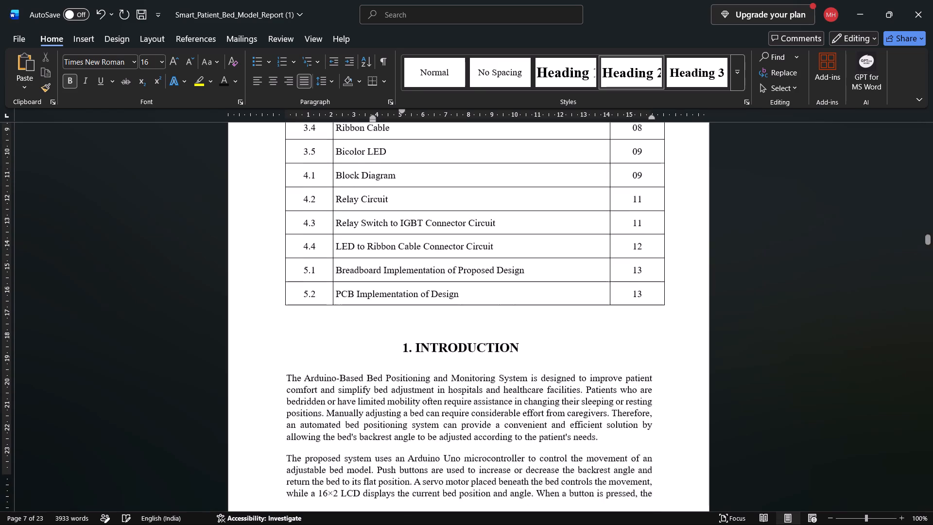
scroll(411, 409, down, 1)
key(Return)
key(Return)
key(Return)
key(Return)
key(Return)
key(Return)
key(Return)
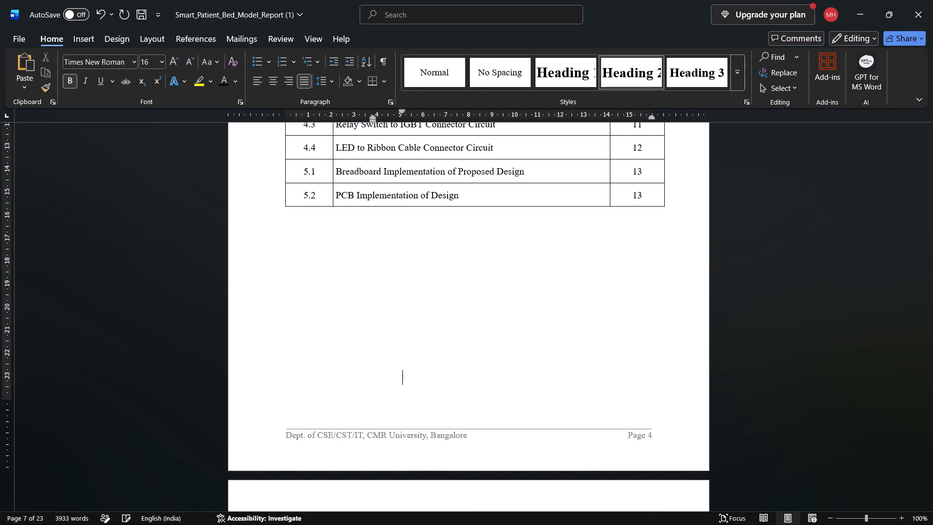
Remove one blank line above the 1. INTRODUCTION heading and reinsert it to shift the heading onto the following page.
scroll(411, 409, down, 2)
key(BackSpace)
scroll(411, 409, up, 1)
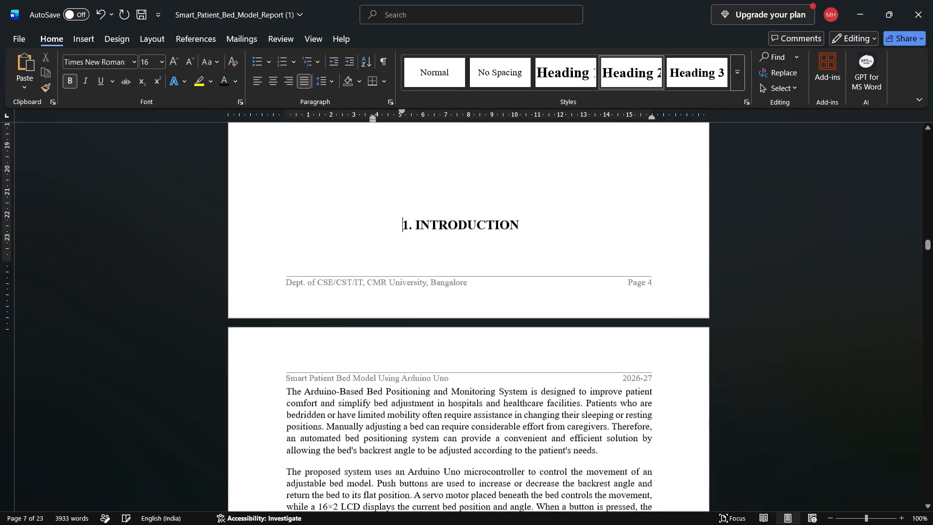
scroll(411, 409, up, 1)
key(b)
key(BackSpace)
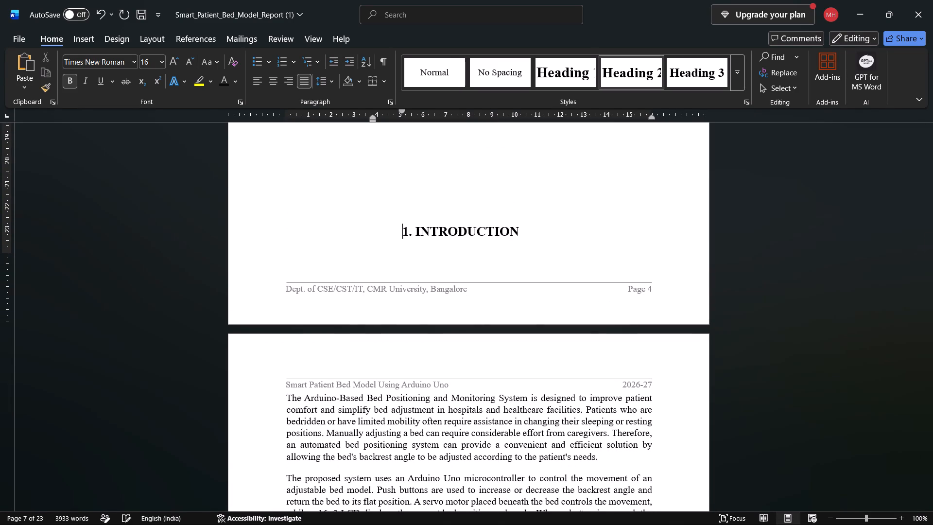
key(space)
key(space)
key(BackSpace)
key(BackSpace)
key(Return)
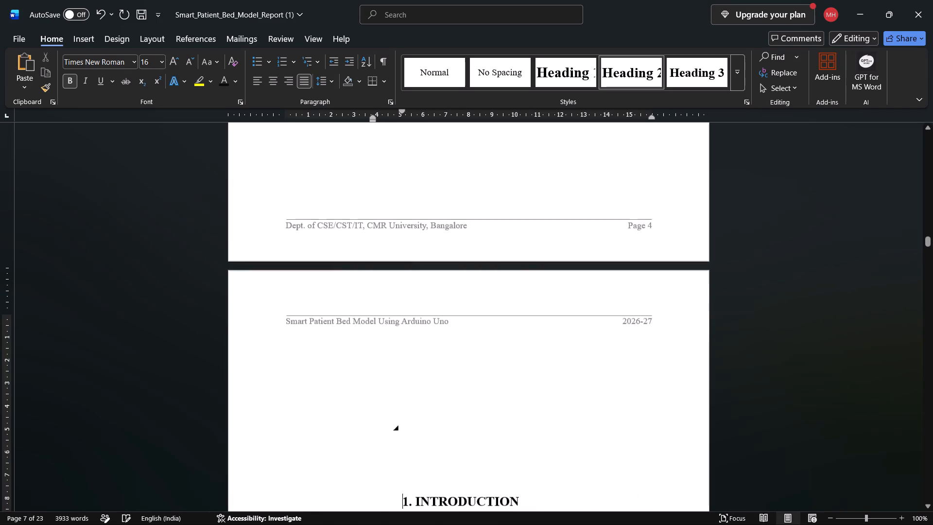
Collapse two of the empty heading lines above 1. INTRODUCTION and delete the blank line directly before the heading.
click(409, 410)
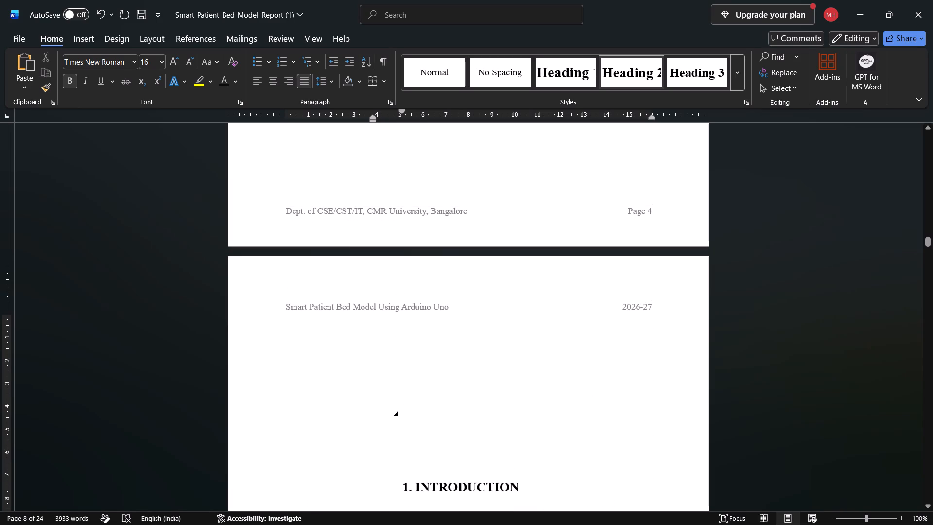
click(398, 417)
click(396, 451)
click(394, 464)
click(389, 487)
key(BackSpace)
key(BackSpace)
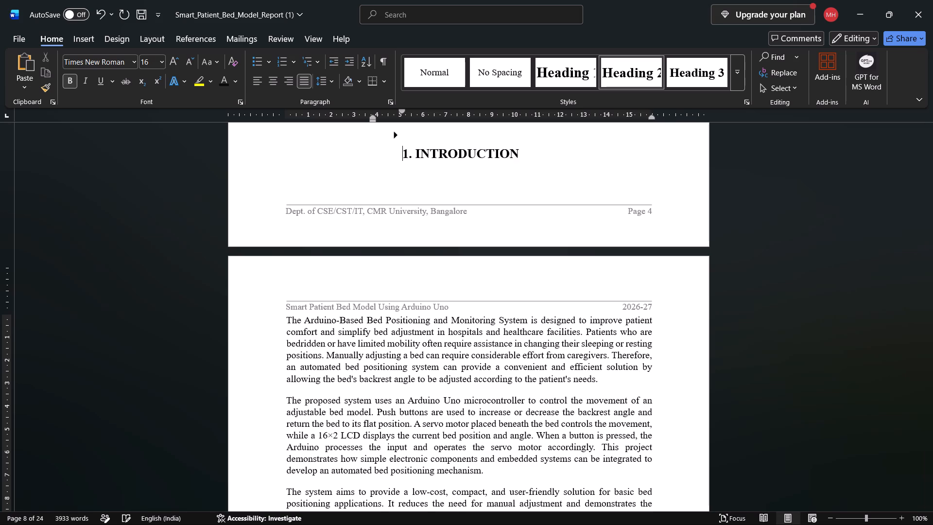
Insert three blank lines above the introduction's first paragraph, which begins "The Arduino-Based Bed Positioning".
scroll(389, 487, up, 1)
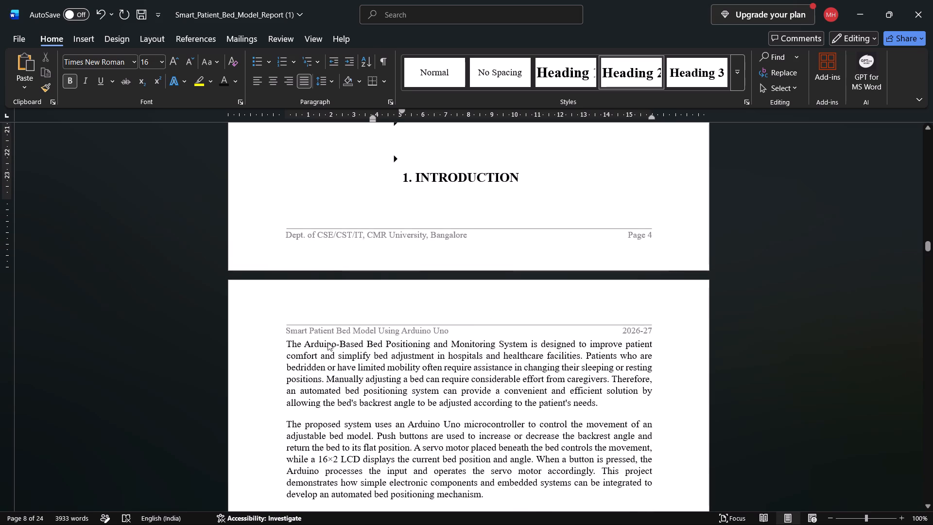
click(285, 341)
key(Return)
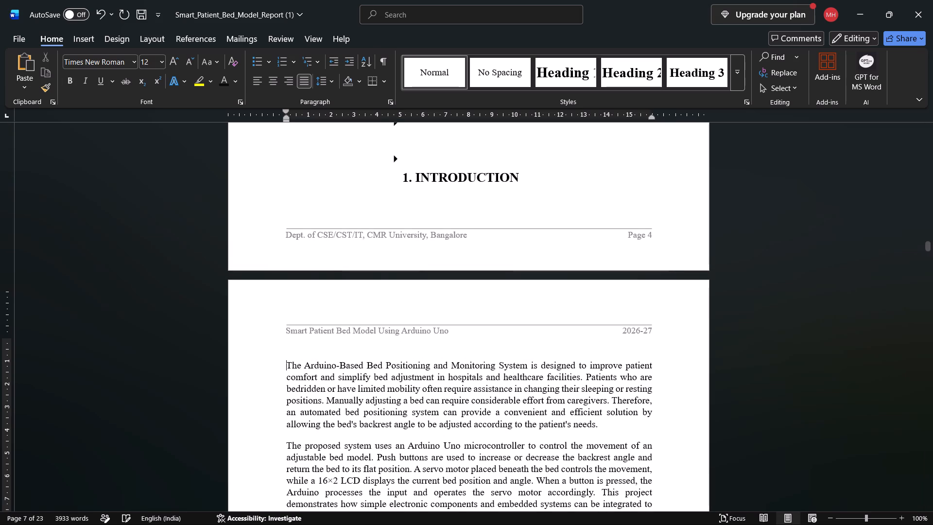
key(Return)
key(Return)
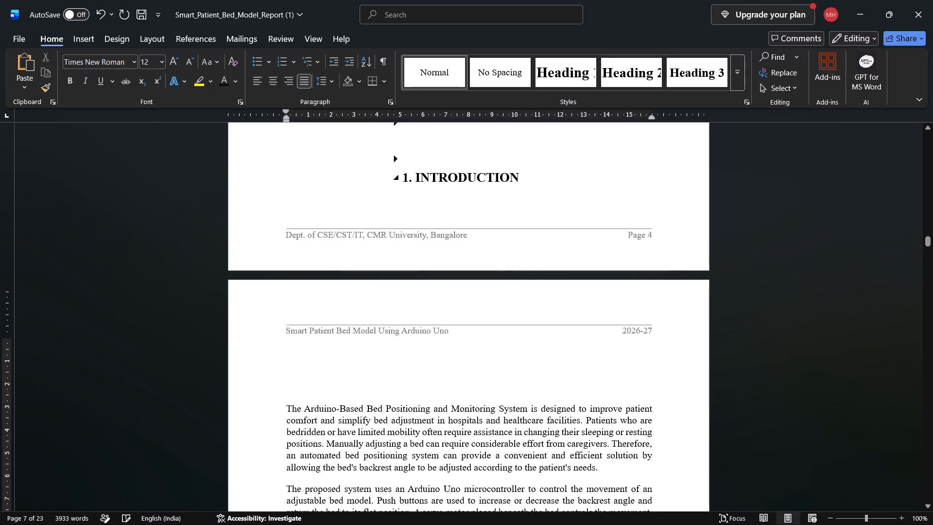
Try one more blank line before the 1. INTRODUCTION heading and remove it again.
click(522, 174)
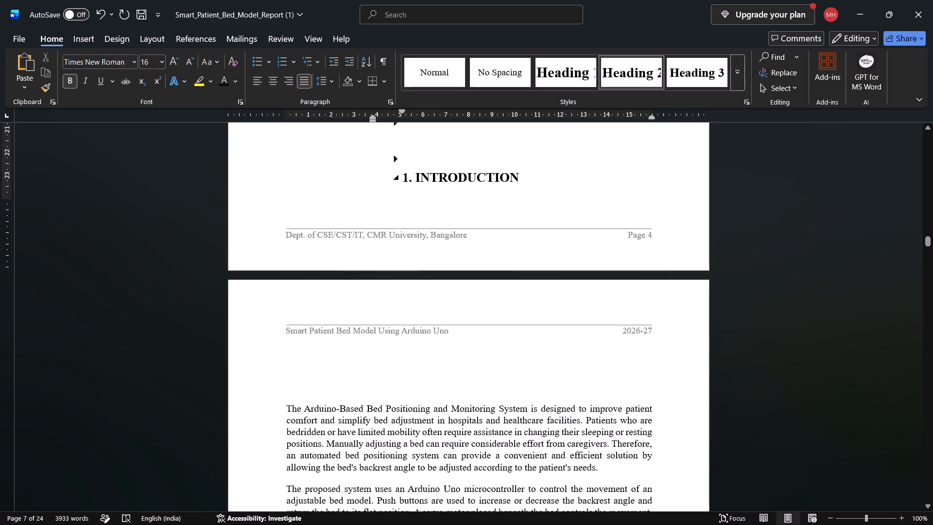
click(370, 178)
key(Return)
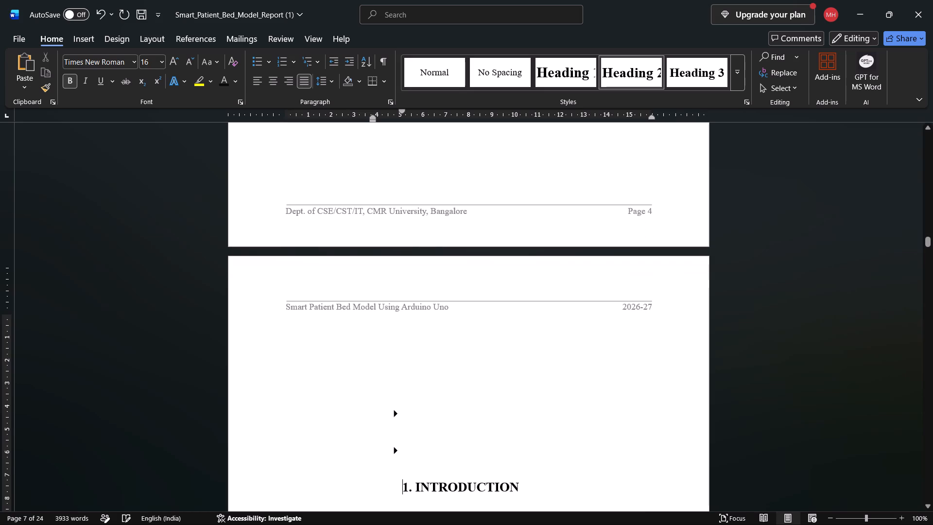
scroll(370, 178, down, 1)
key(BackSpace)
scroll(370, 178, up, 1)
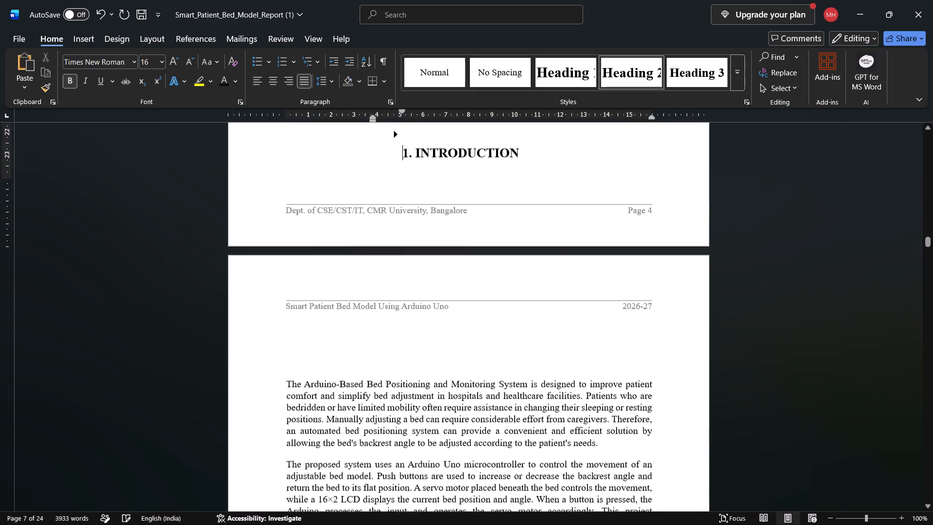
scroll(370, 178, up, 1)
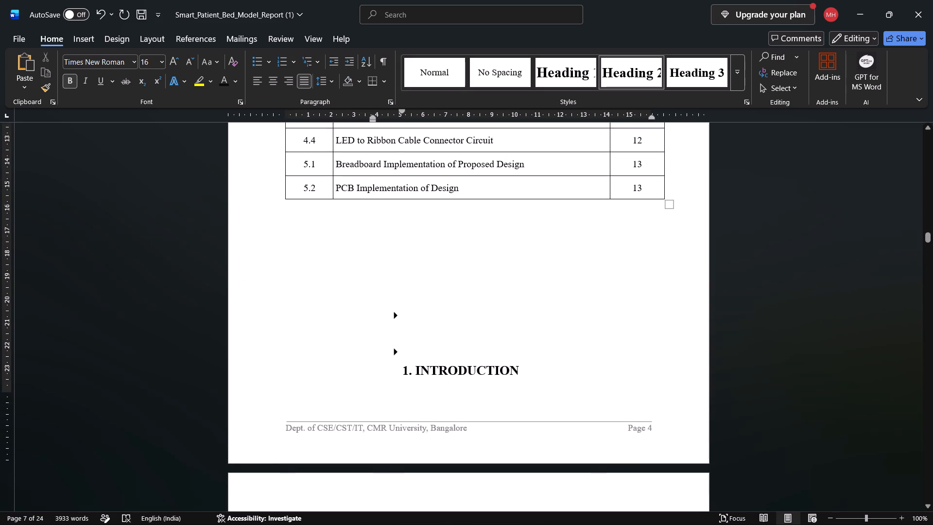
Insert a blank line just below the figures table to push the 1. INTRODUCTION heading onto the following page.
click(377, 227)
key(Return)
scroll(377, 227, down, 1)
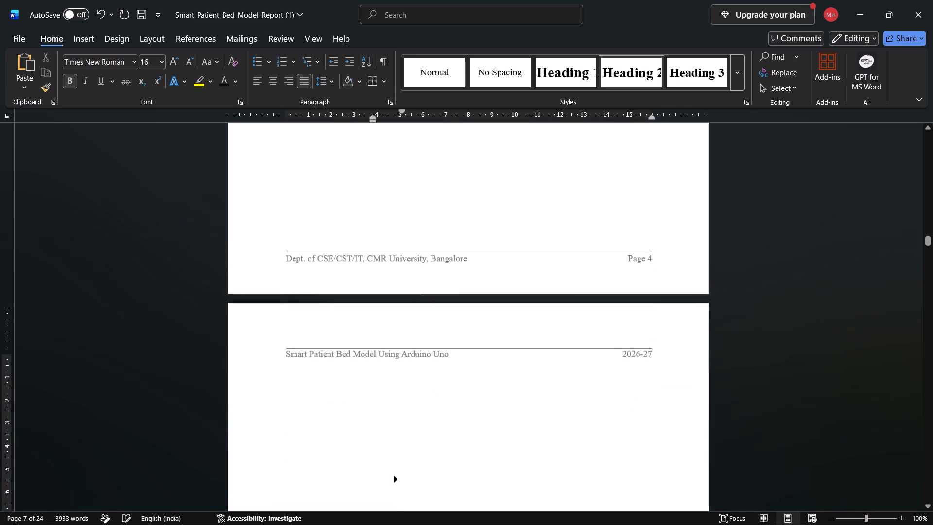
scroll(377, 227, down, 1)
scroll(377, 227, up, 2)
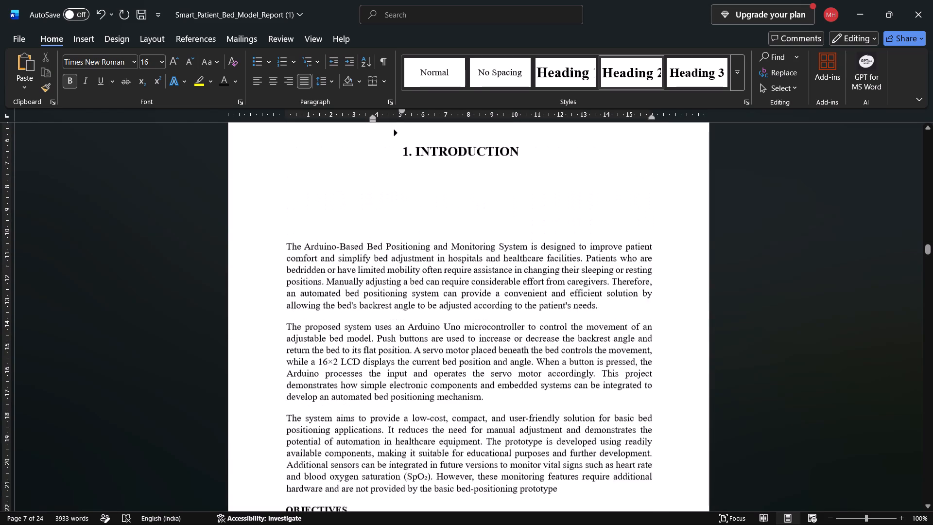
scroll(377, 227, up, 2)
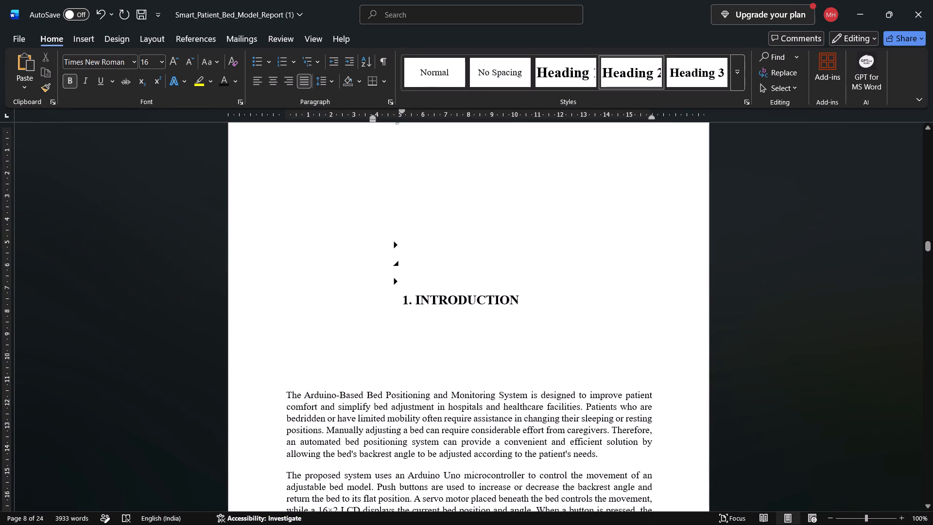
Copy the 1. INTRODUCTION heading, try deleting it, and undo the deletion.
drag(543, 311, 397, 300)
key(ctrl+c)
key(BackSpace)
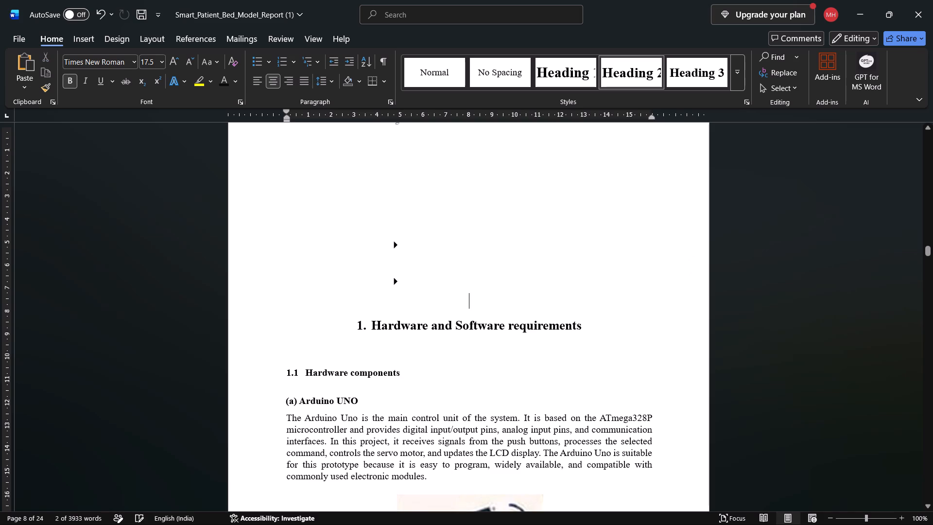
scroll(397, 300, up, 1)
key(ctrl+z)
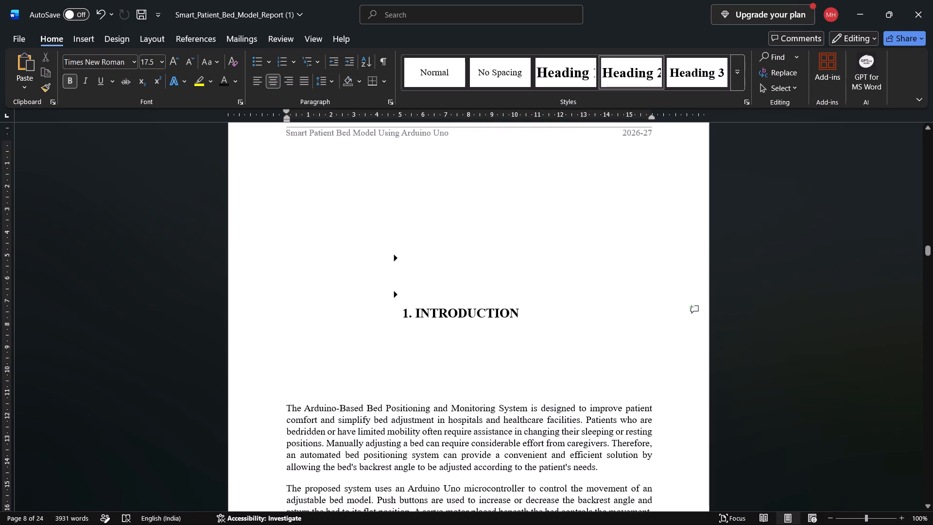
Delete the 1. INTRODUCTION heading text, its leading space and the empty lines directly above it.
click(448, 329)
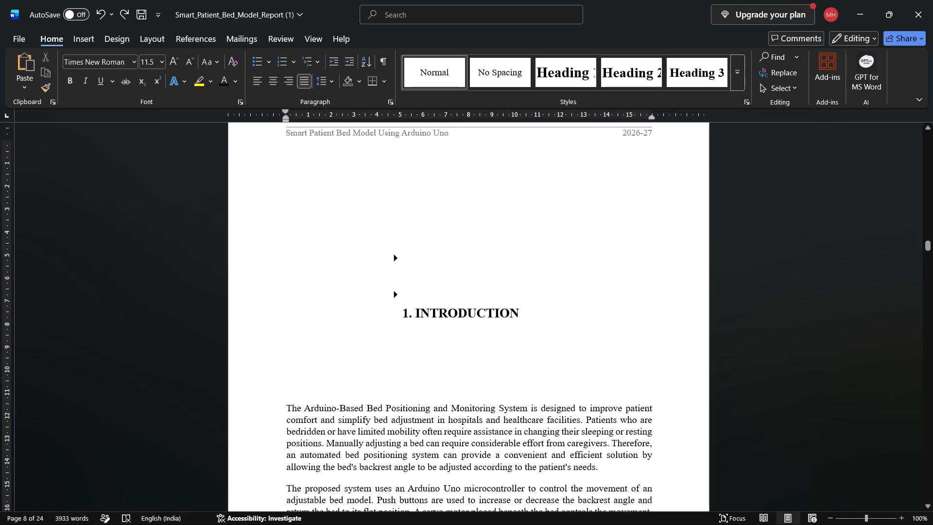
click(530, 317)
key(BackSpace)
key(BackSpace)
key(BackSpace)
key(BackSpace)
key(BackSpace)
key(BackSpace)
key(BackSpace)
key(BackSpace)
key(BackSpace)
key(BackSpace)
key(BackSpace)
key(BackSpace)
key(BackSpace)
key(BackSpace)
key(BackSpace)
key(BackSpace)
key(BackSpace)
key(BackSpace)
key(BackSpace)
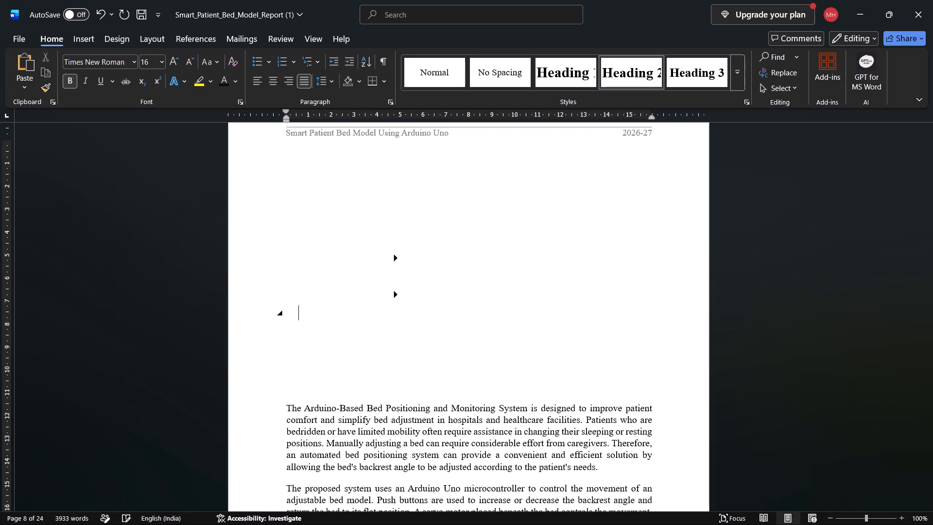
key(BackSpace)
key(BackSpace)
key(BackSpace)
key(BackSpace)
key(BackSpace)
scroll(530, 317, left, 1)
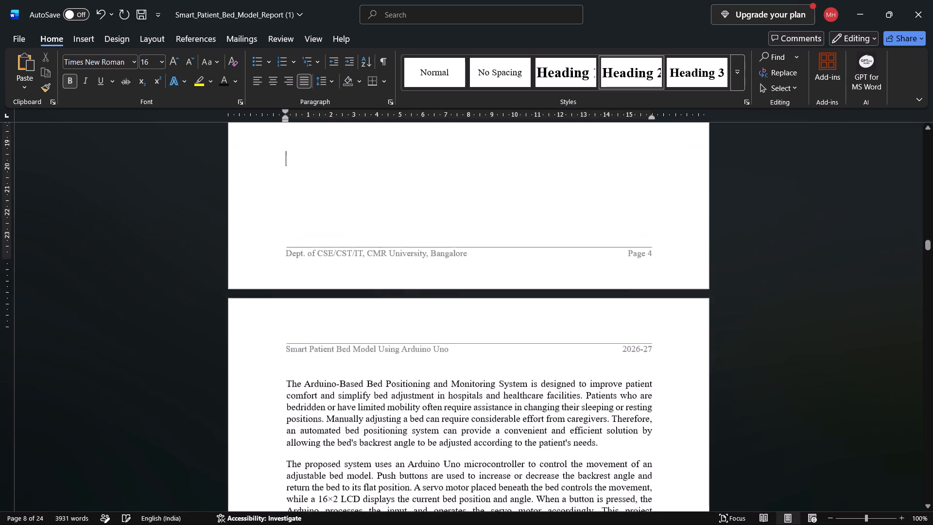
scroll(530, 317, left, 1)
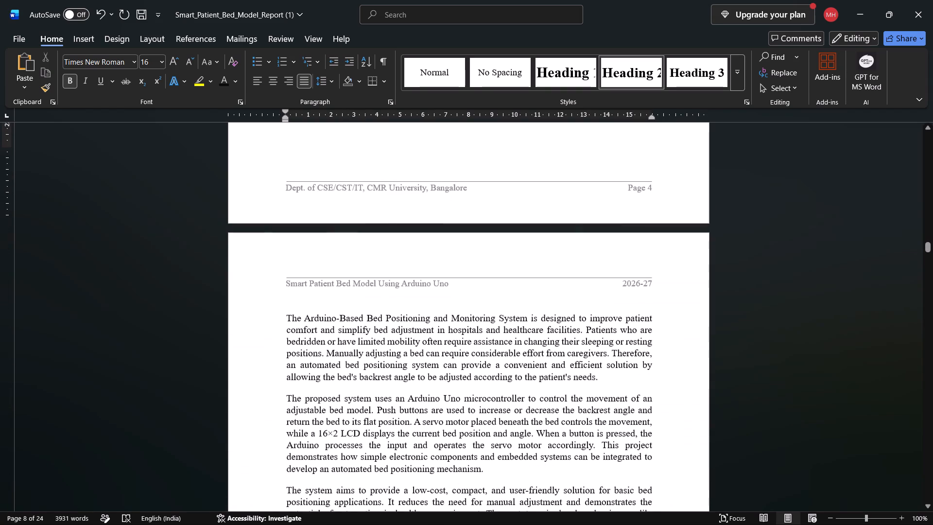
Add two blank lines above the introduction's first paragraph and paste the copied 1. INTRODUCTION heading there.
click(403, 300)
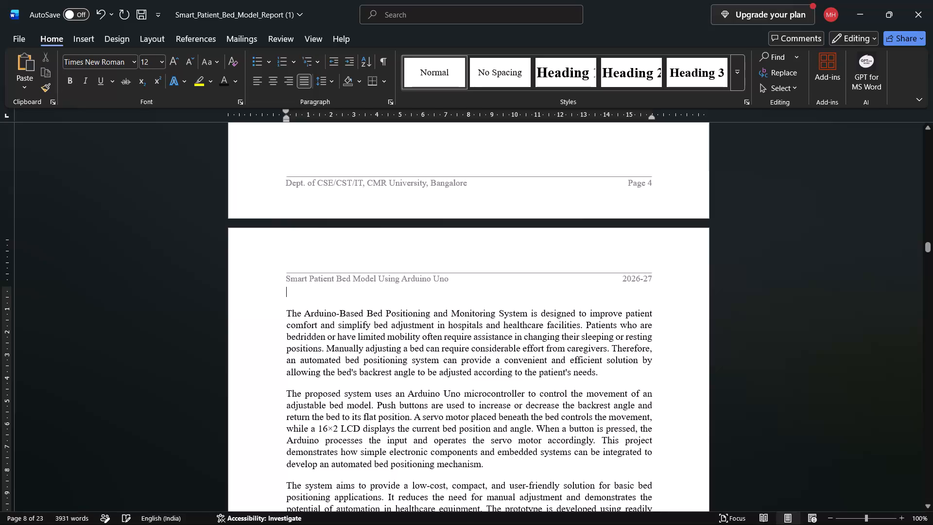
key(Return)
key(Return)
click(418, 310)
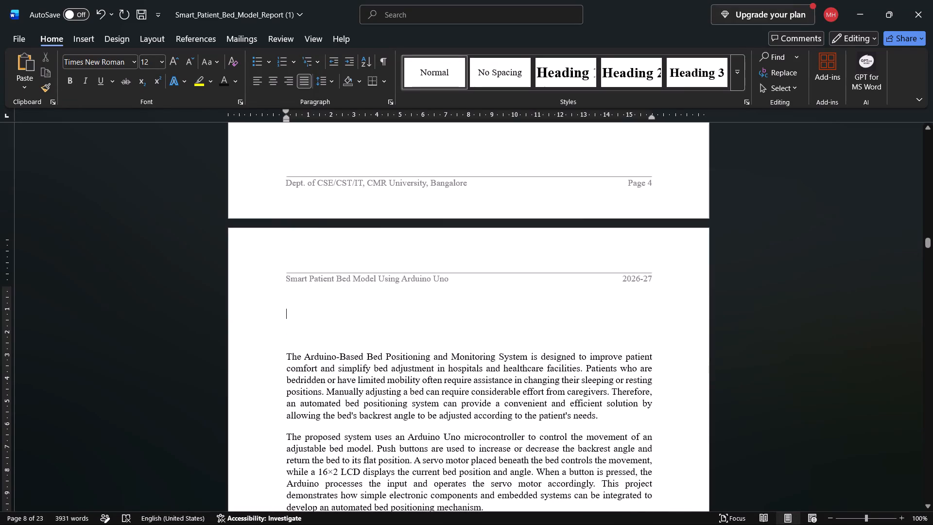
key(ctrl+v)
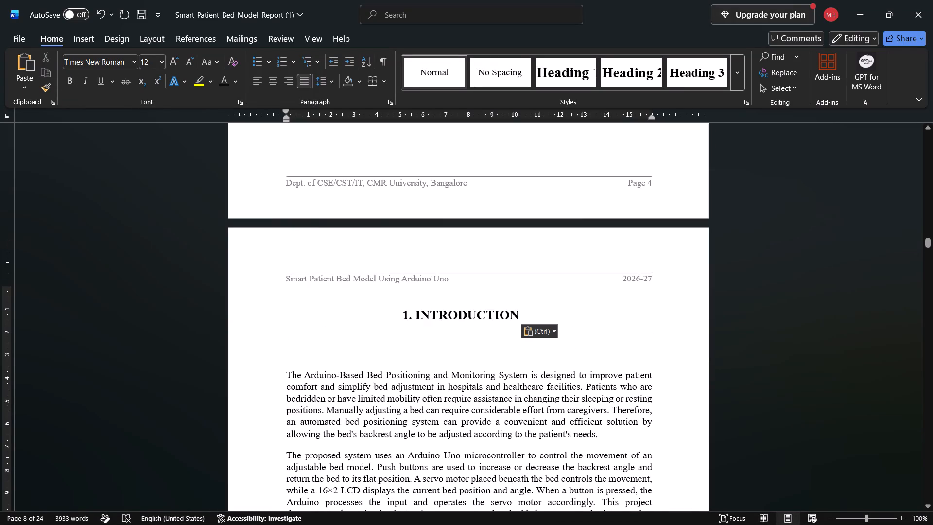
Remove the extra blank line between the 1. INTRODUCTION heading and its first paragraph.
click(405, 337)
key(BackSpace)
key(BackSpace)
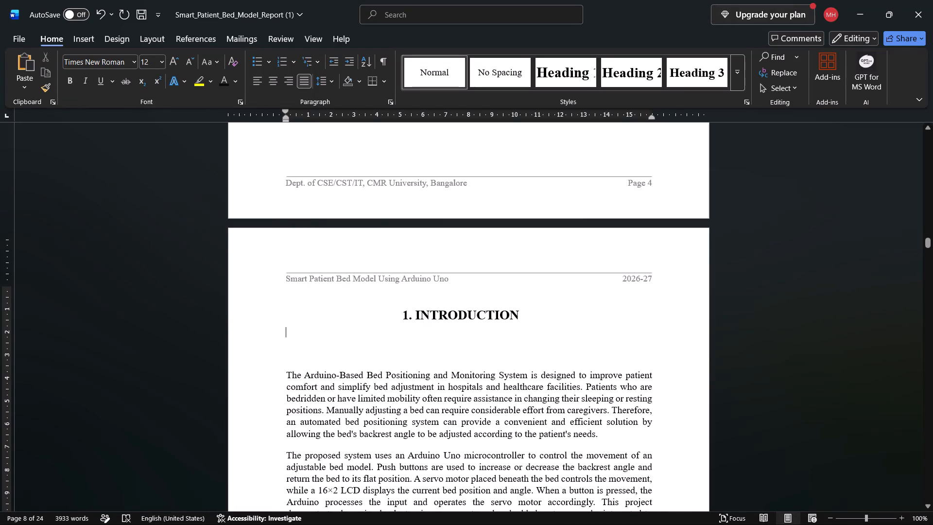
key(BackSpace)
click(485, 313)
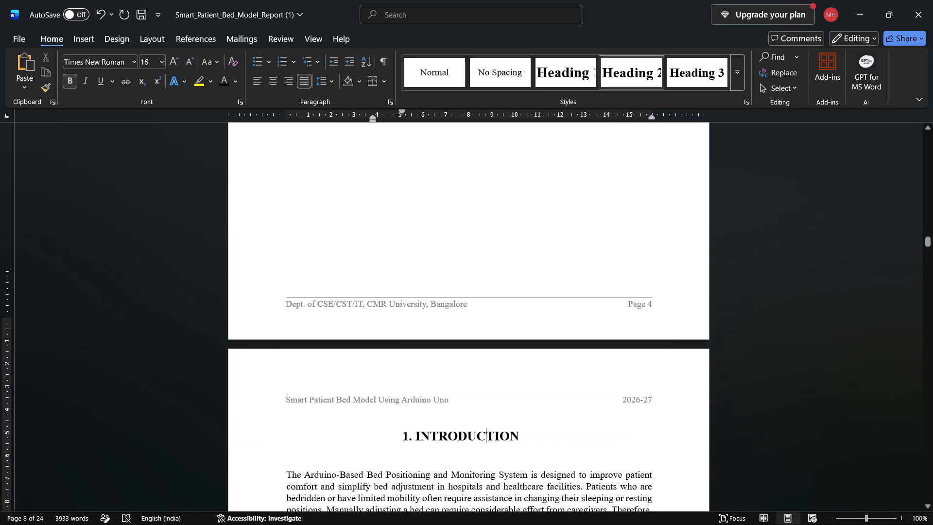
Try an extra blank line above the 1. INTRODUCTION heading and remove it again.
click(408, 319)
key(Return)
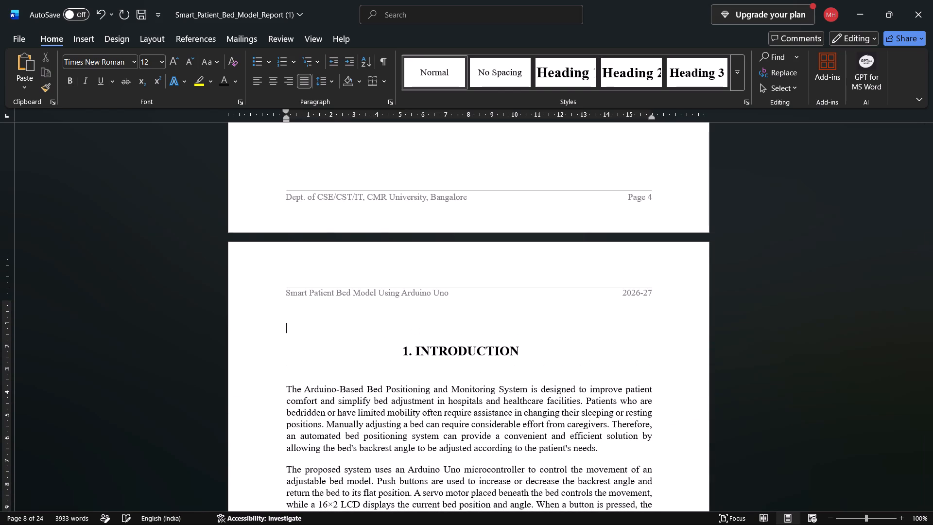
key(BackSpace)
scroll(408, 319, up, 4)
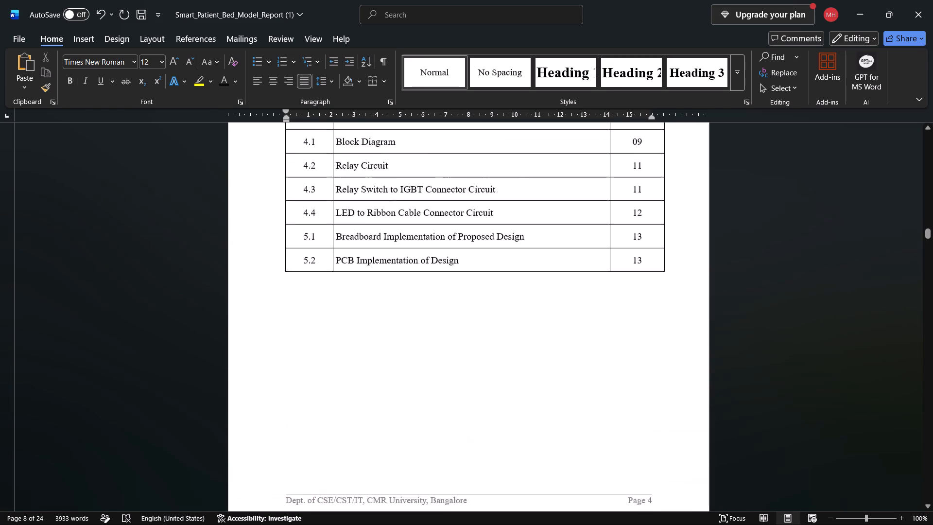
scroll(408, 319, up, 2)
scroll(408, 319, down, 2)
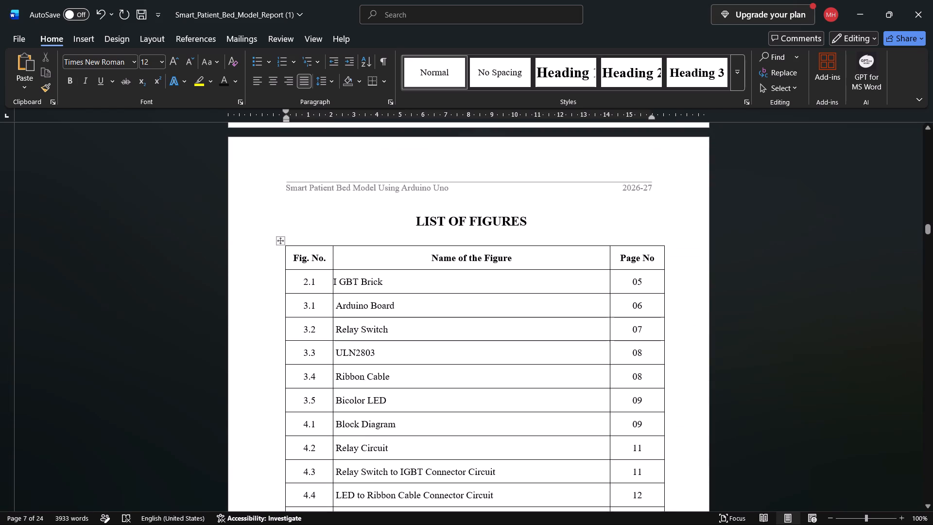
Add a blank line between the LIST OF FIGURES heading and its table.
click(557, 227)
key(Return)
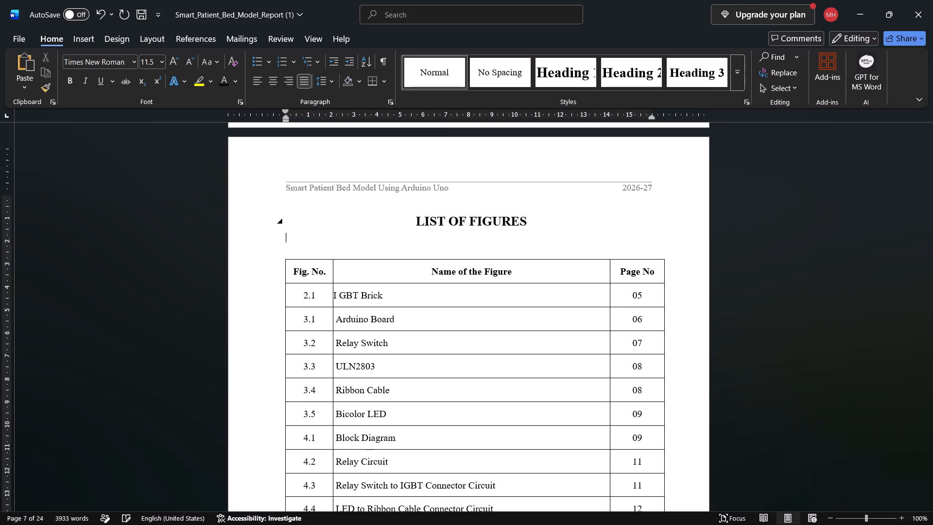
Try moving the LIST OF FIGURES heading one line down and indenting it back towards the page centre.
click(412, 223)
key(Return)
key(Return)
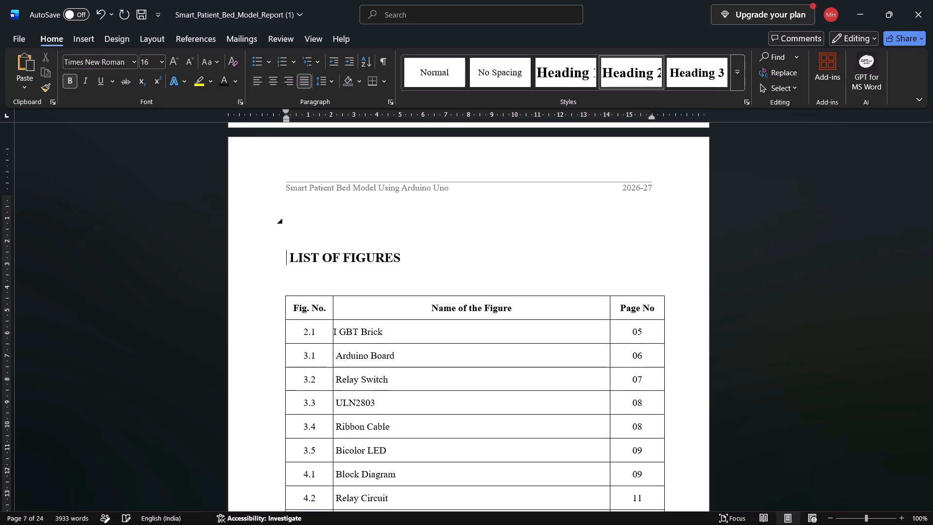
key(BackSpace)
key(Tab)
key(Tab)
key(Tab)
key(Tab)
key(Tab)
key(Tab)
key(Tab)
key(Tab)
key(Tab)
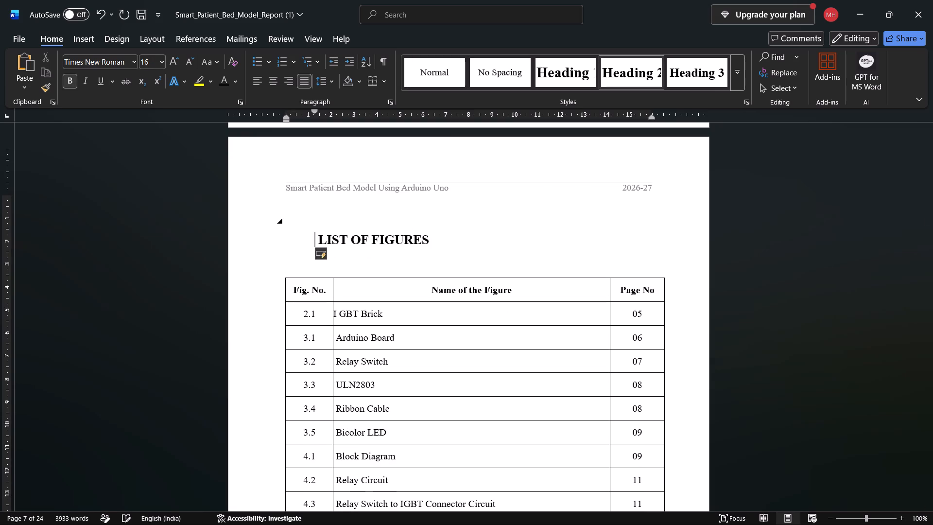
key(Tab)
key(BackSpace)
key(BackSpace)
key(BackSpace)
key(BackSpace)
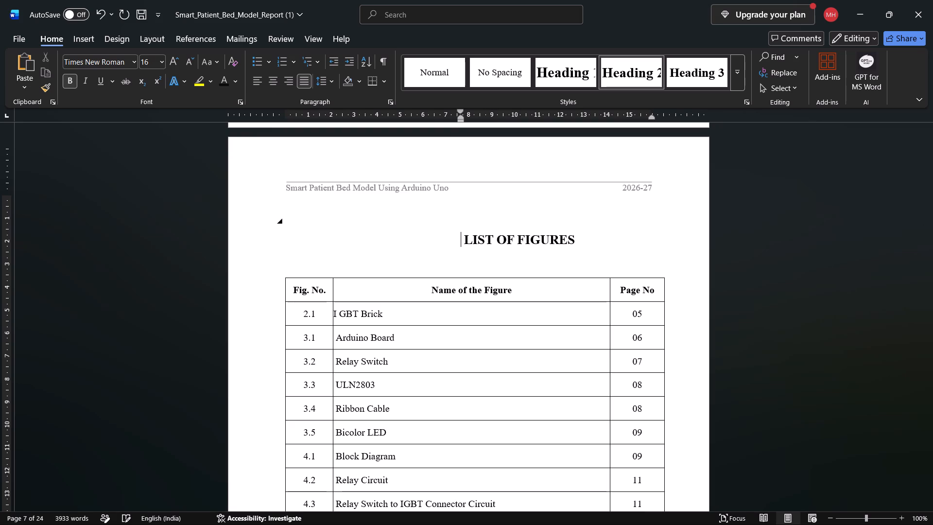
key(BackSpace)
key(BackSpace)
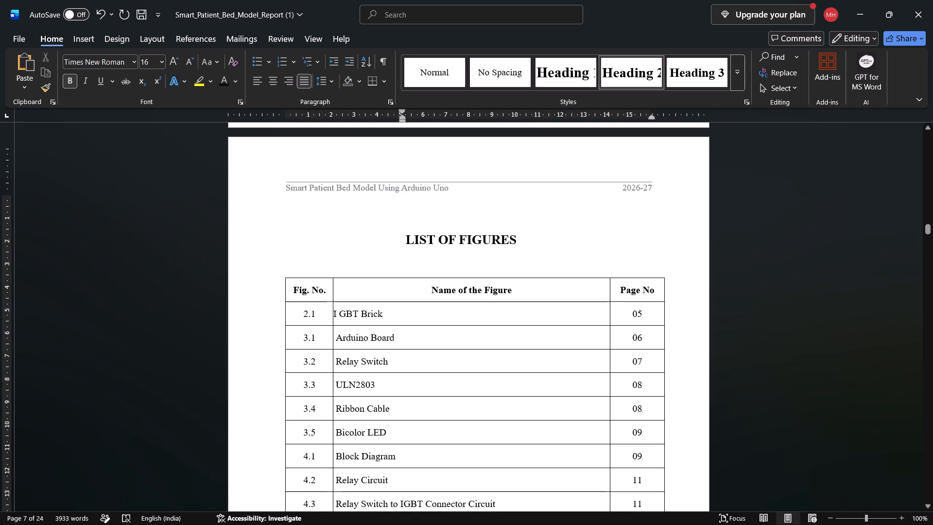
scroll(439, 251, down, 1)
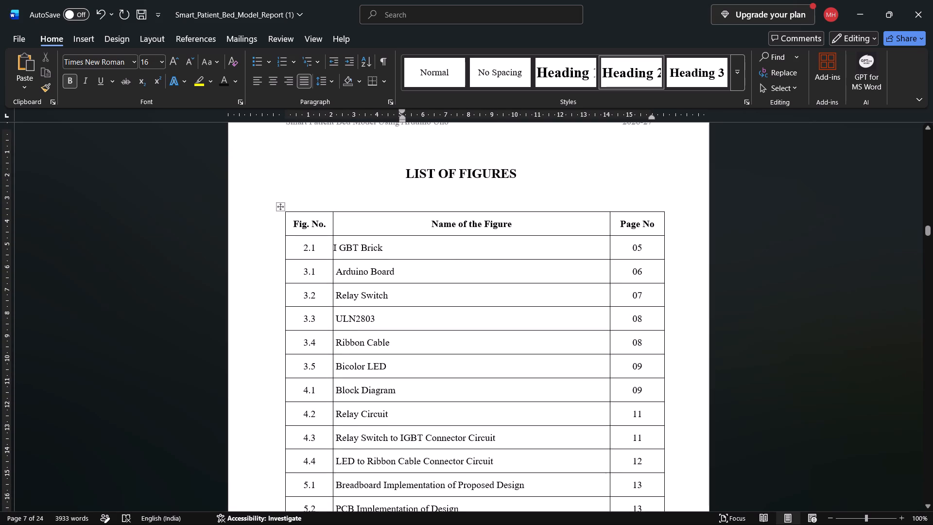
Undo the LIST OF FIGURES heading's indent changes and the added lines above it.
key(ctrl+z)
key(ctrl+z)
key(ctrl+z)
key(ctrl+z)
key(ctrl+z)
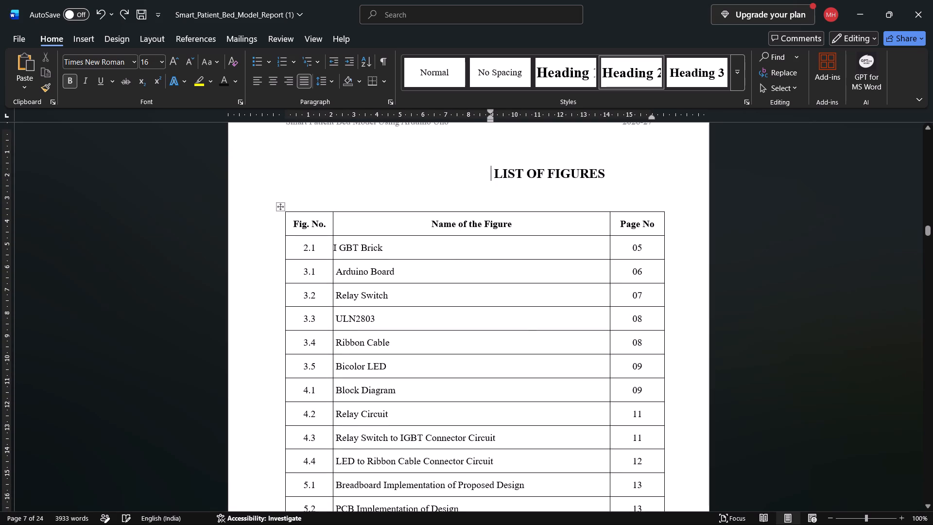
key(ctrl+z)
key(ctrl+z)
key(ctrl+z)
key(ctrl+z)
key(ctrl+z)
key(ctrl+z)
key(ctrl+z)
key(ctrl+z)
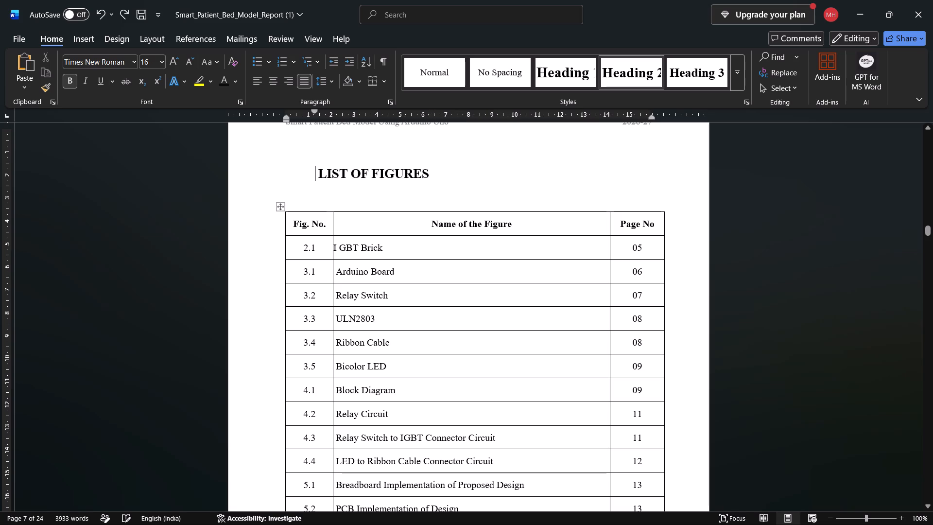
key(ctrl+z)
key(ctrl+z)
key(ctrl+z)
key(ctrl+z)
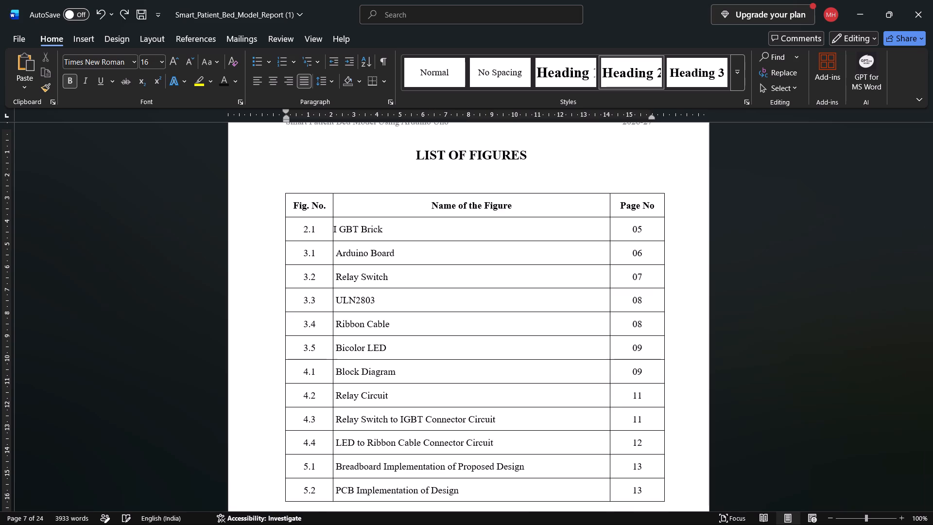
Review the front pages from the list of figures back to the title page.
scroll(431, 245, down, 1)
scroll(431, 245, up, 1)
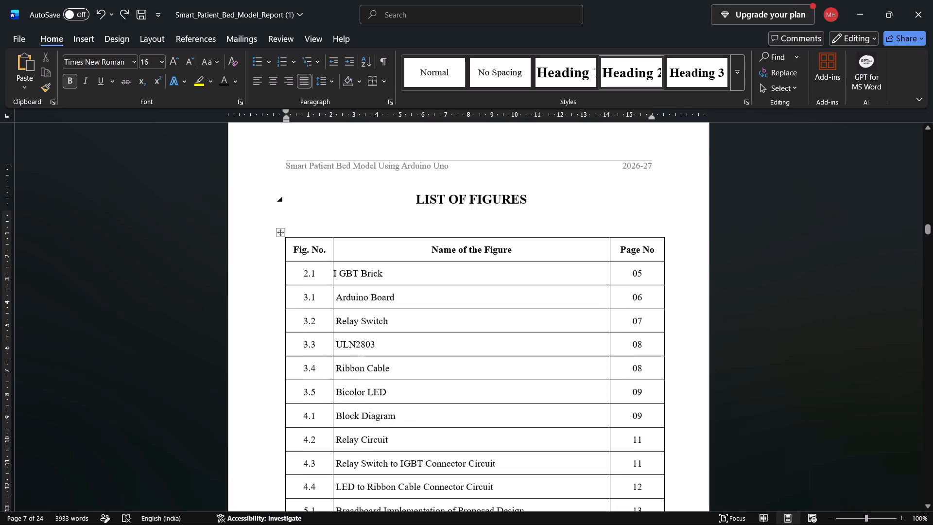
scroll(431, 245, up, 4)
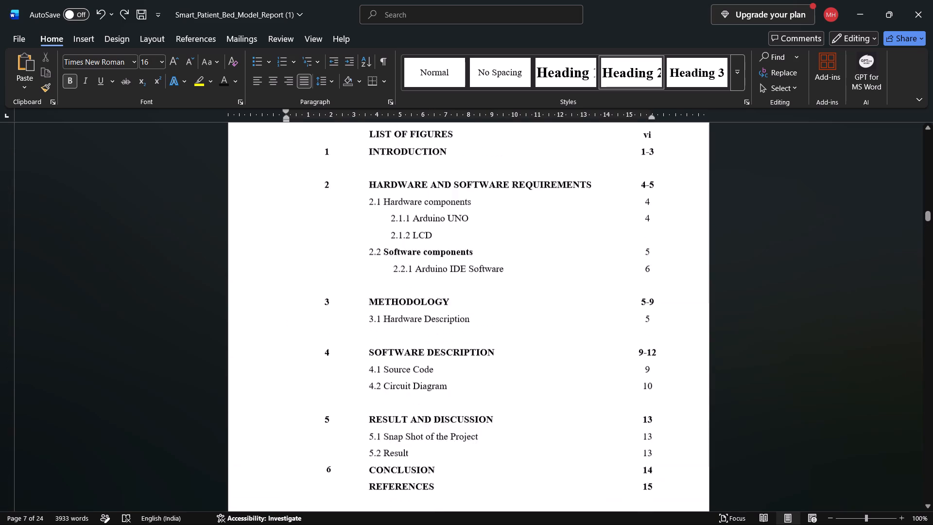
scroll(431, 245, up, 2)
scroll(431, 245, down, 1)
scroll(431, 245, up, 3)
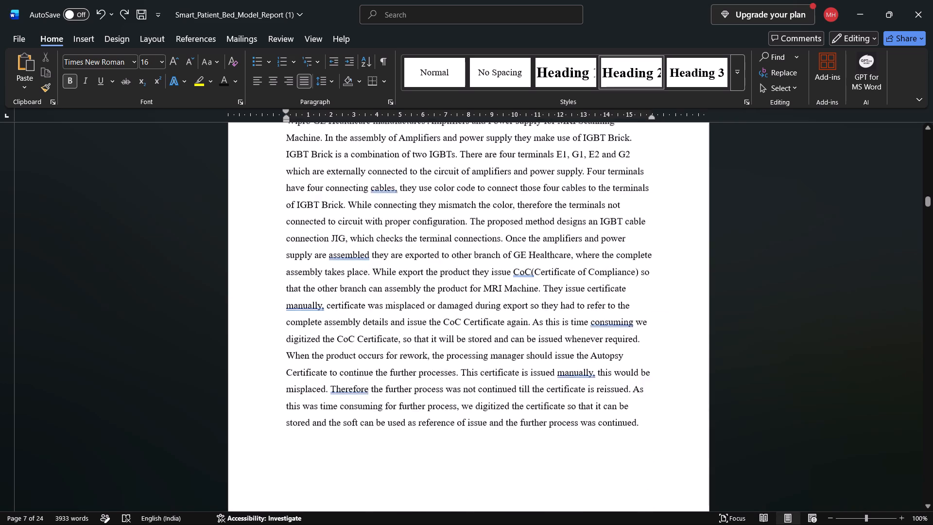
scroll(431, 245, up, 7)
scroll(431, 245, down, 2)
scroll(431, 245, up, 11)
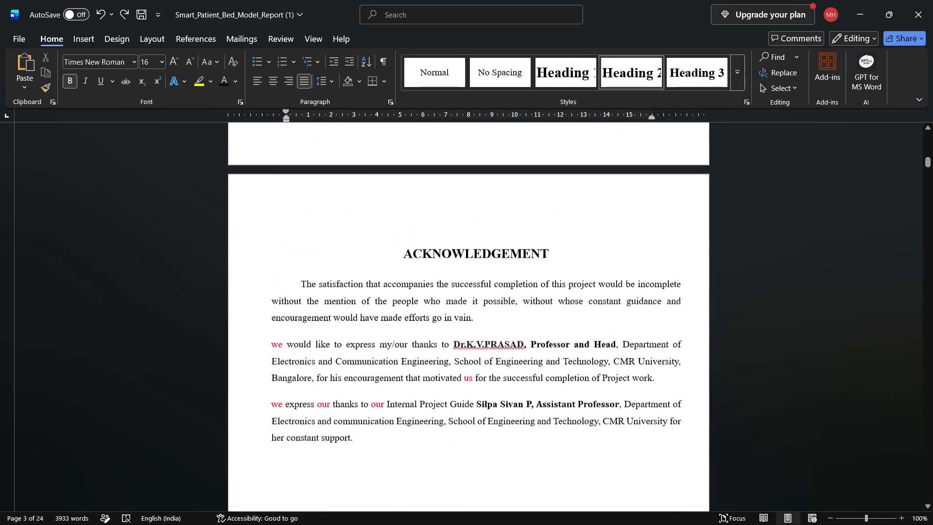
scroll(431, 245, up, 15)
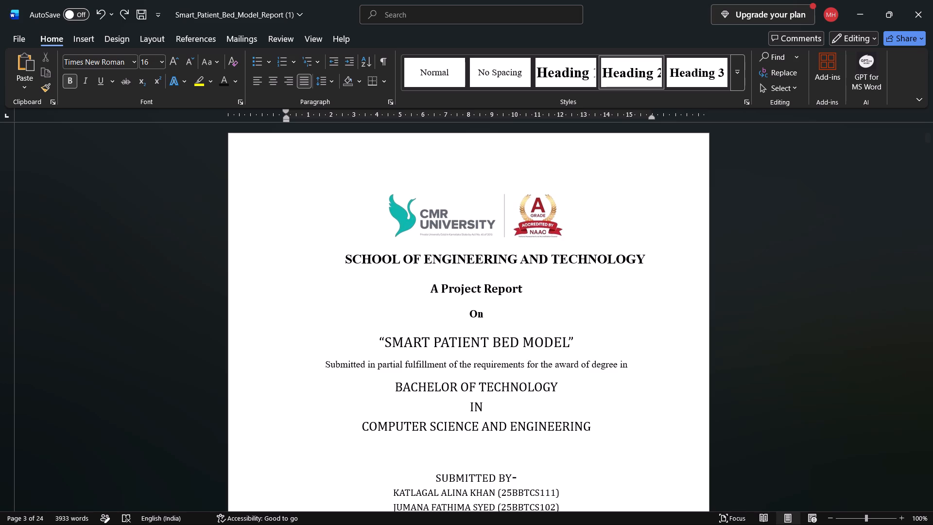
Check the page layout and heading placement from the title page through to the 2. METHODOLOGY chapter.
scroll(431, 245, down, 7)
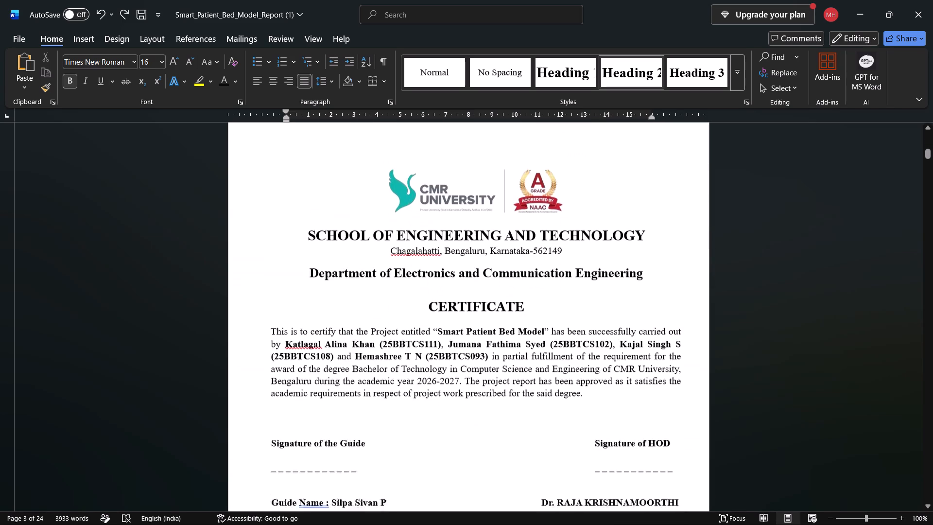
scroll(431, 245, down, 4)
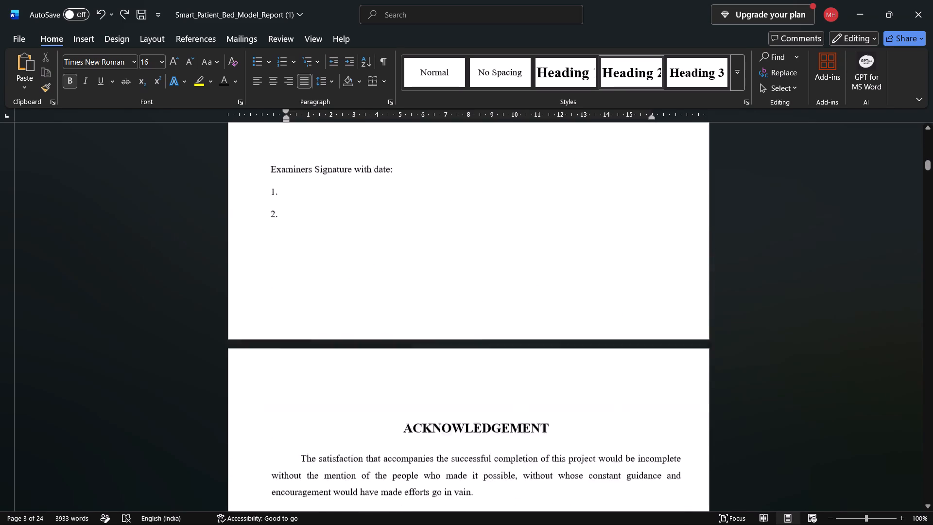
scroll(431, 245, down, 5)
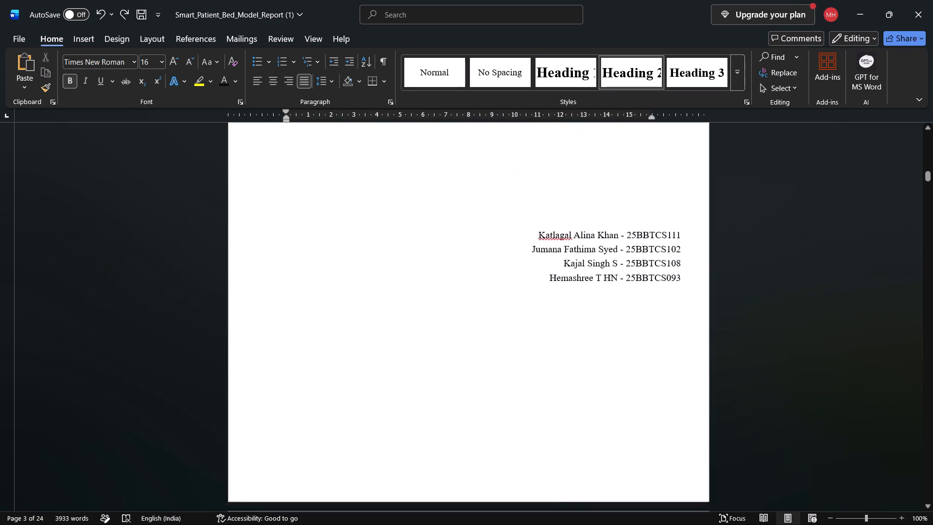
scroll(431, 245, down, 6)
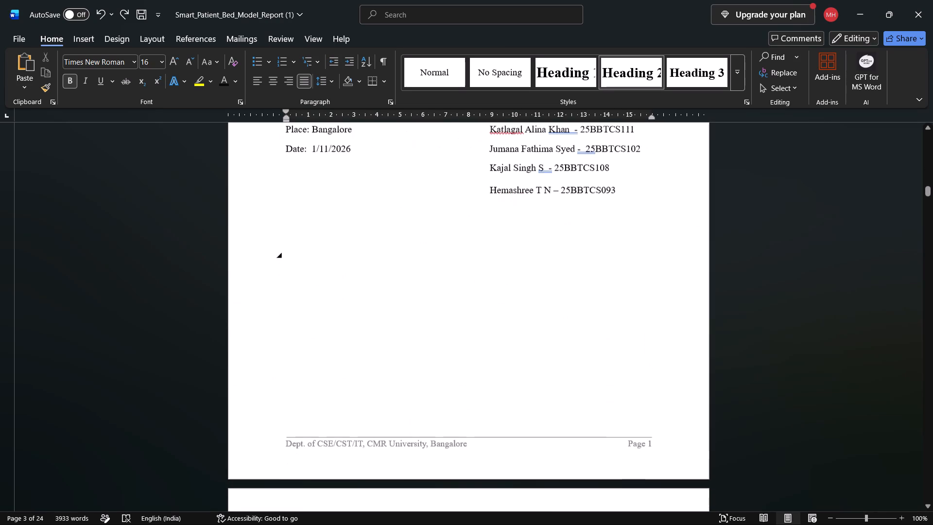
scroll(431, 245, down, 4)
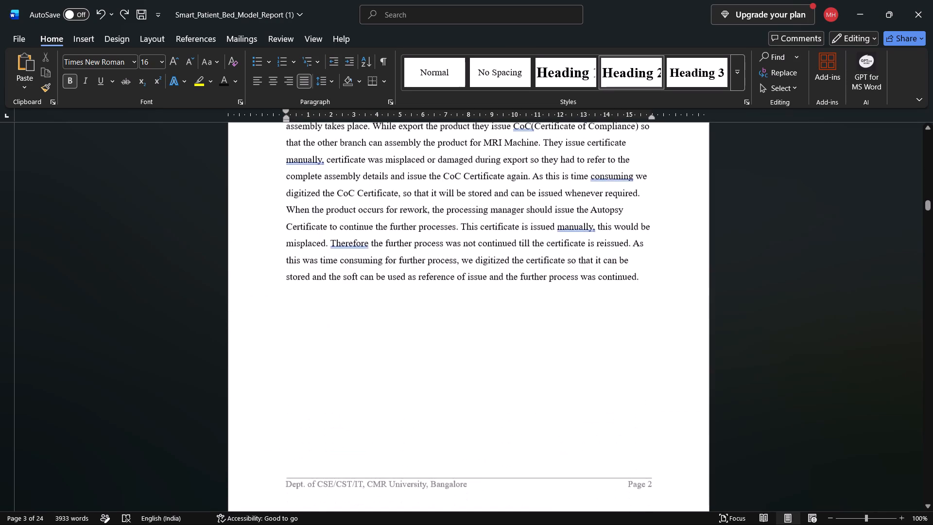
scroll(431, 245, down, 5)
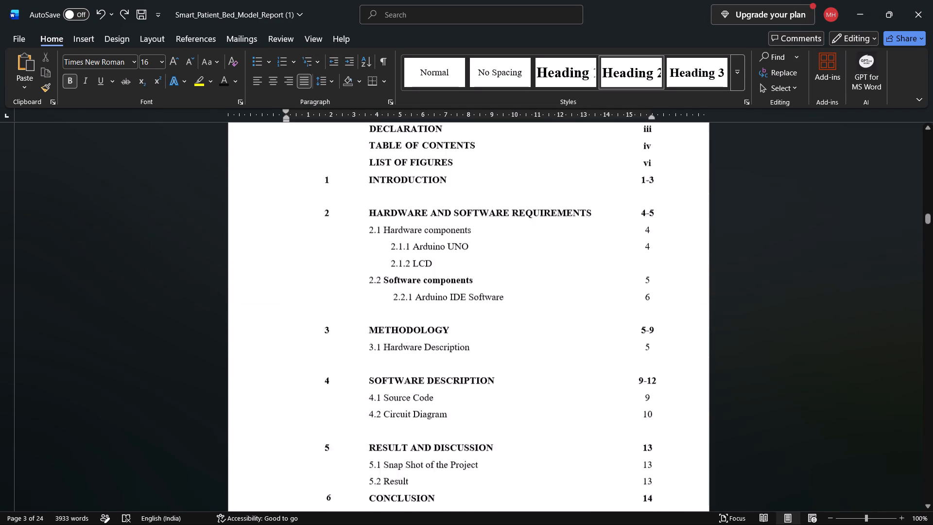
scroll(431, 245, down, 5)
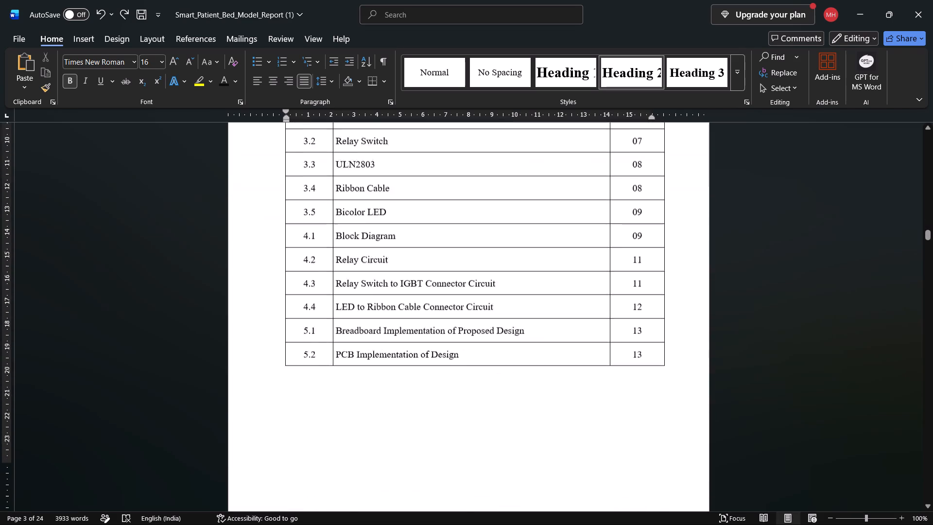
scroll(431, 245, down, 6)
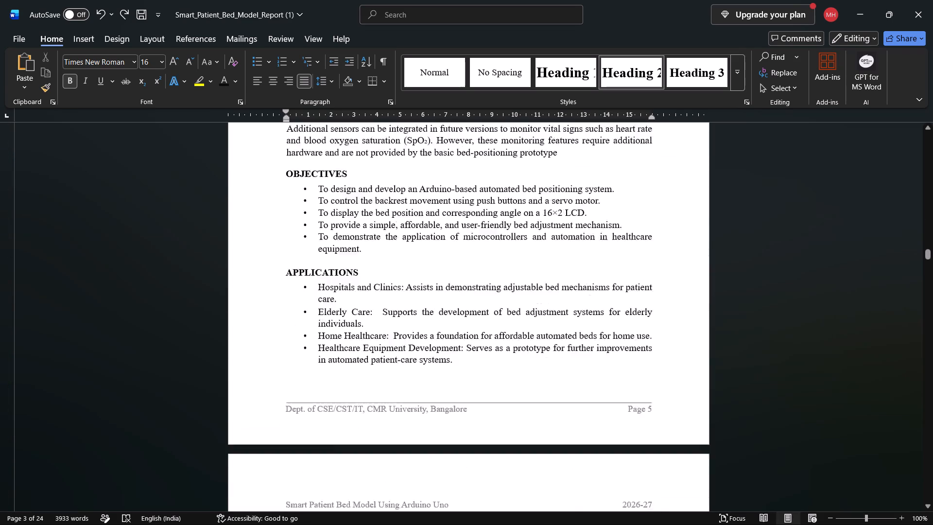
scroll(431, 245, down, 4)
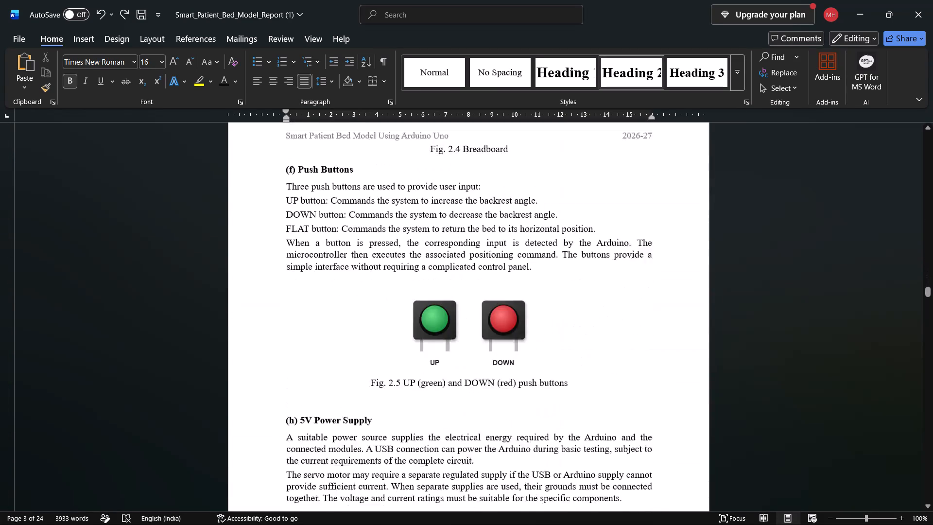
scroll(431, 245, down, 9)
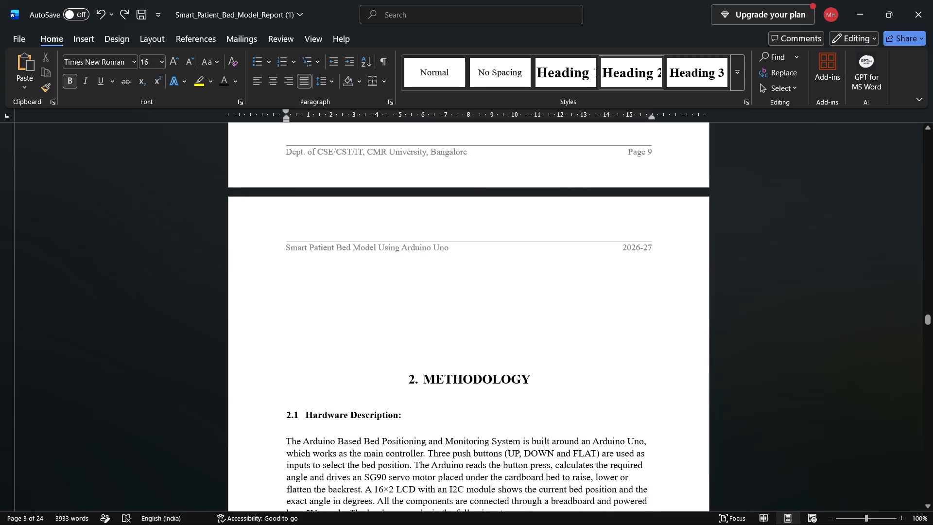
Delete five empty lines above the 2. METHODOLOGY heading.
click(411, 353)
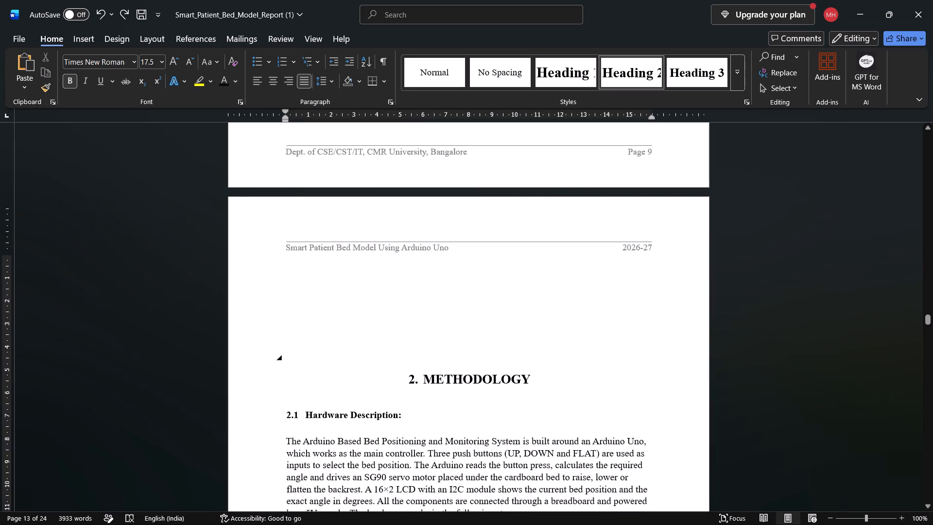
key(BackSpace)
key(BackSpace)
key(BackSpace)
key(BackSpace)
key(BackSpace)
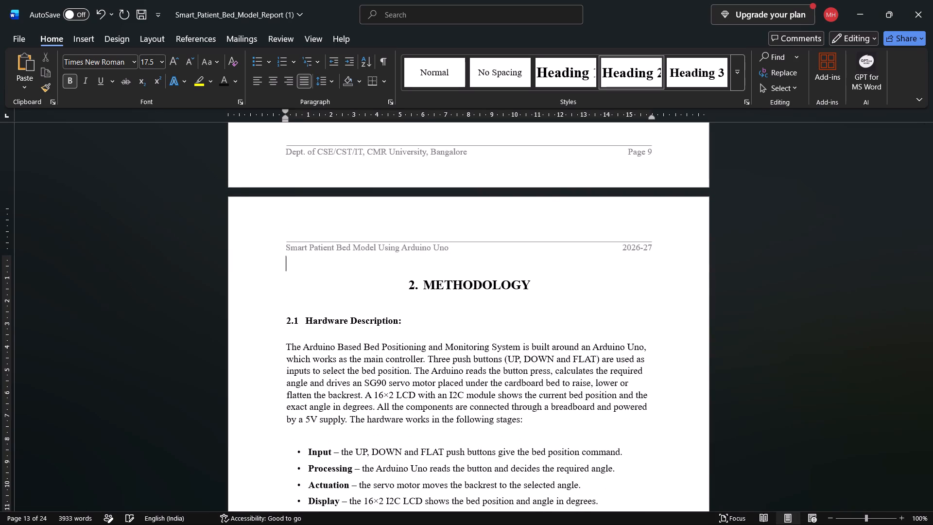
Check the layout and heading spacing from the methodology chapter through to the 6. CONCLUSION page.
scroll(411, 353, down, 3)
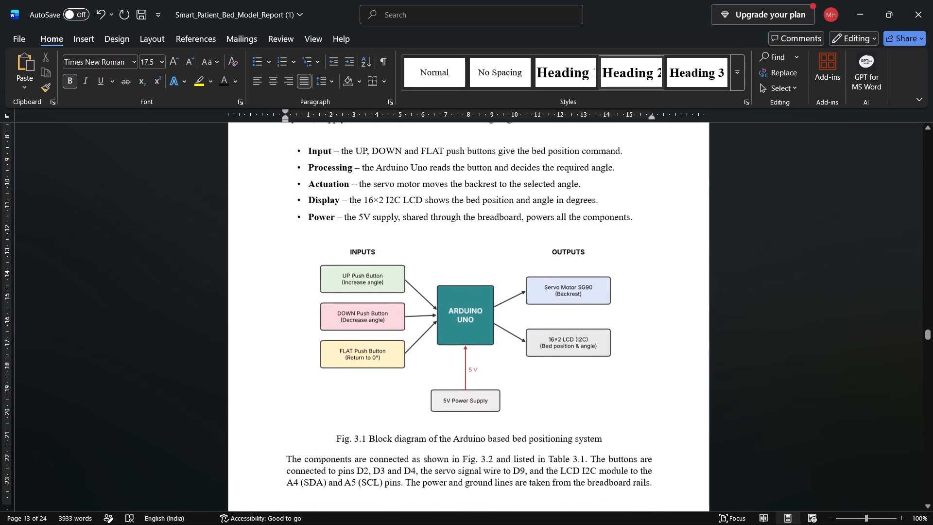
scroll(411, 353, down, 5)
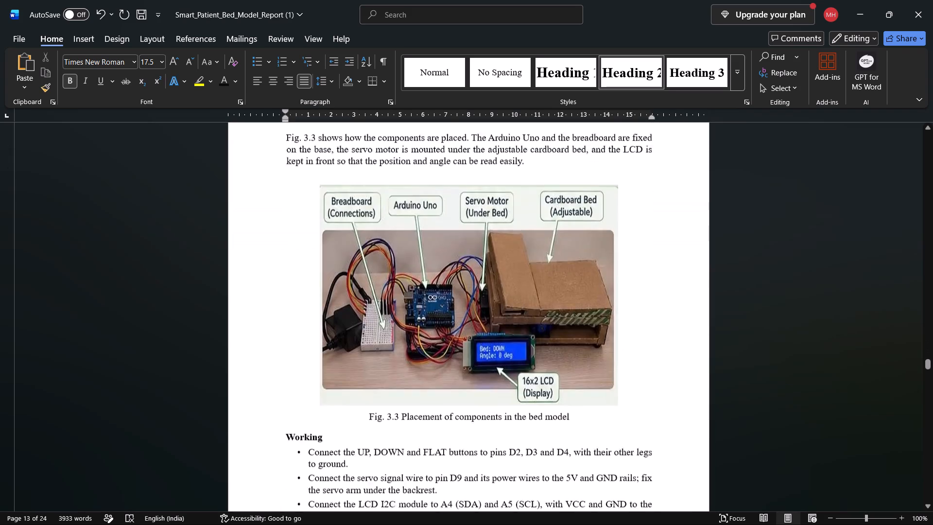
scroll(411, 353, down, 5)
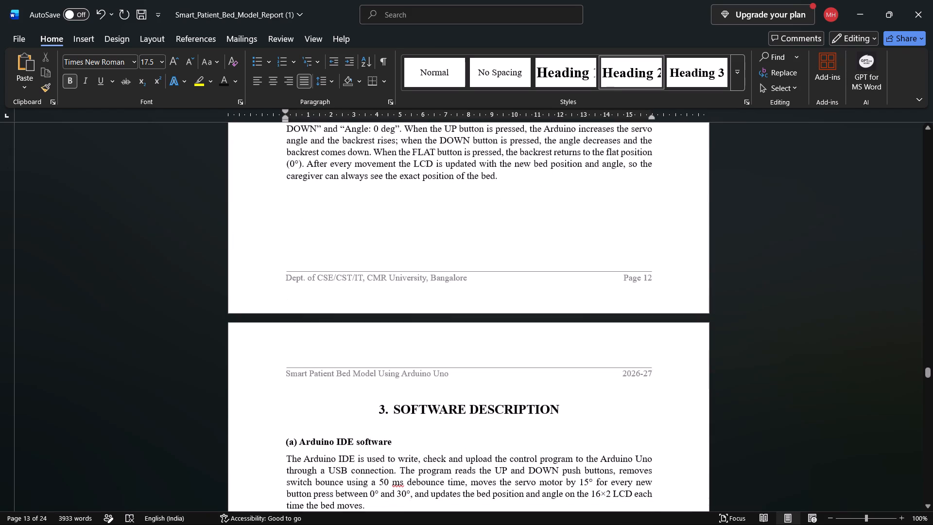
scroll(411, 353, down, 5)
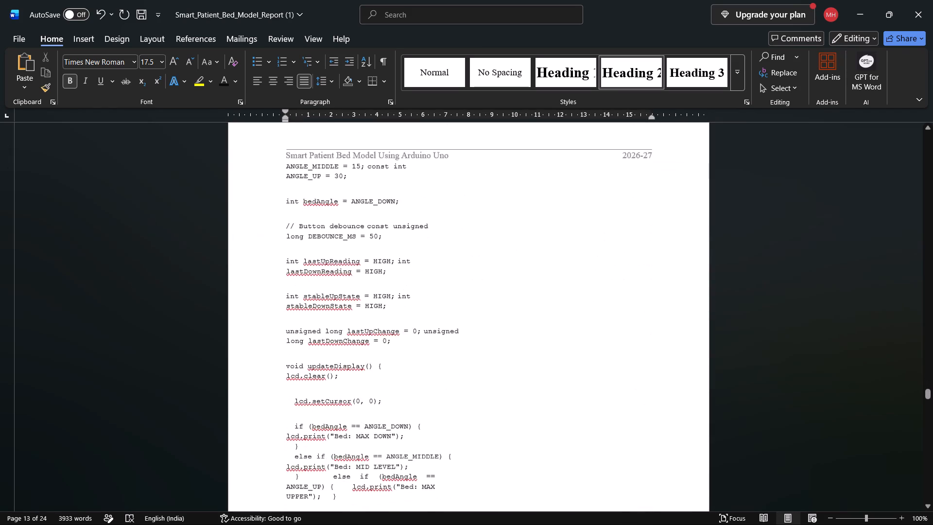
scroll(411, 353, down, 3)
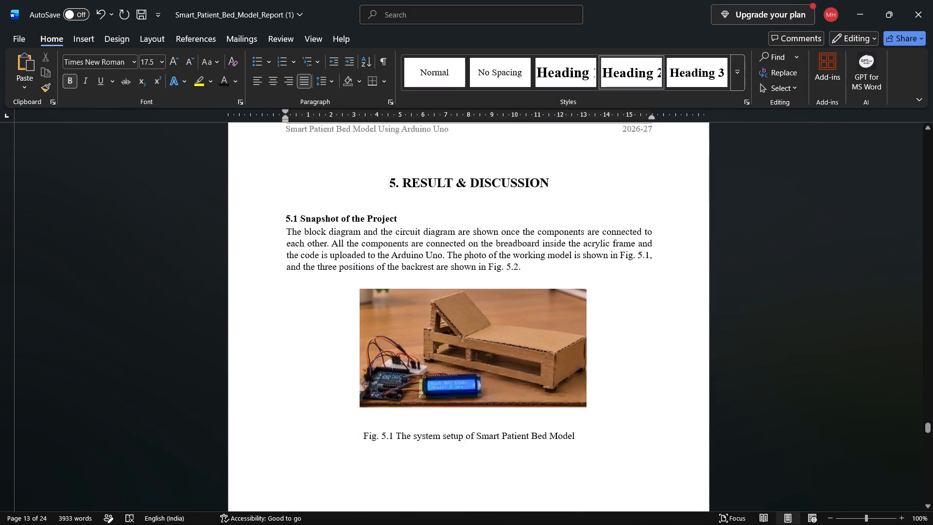
scroll(411, 353, down, 4)
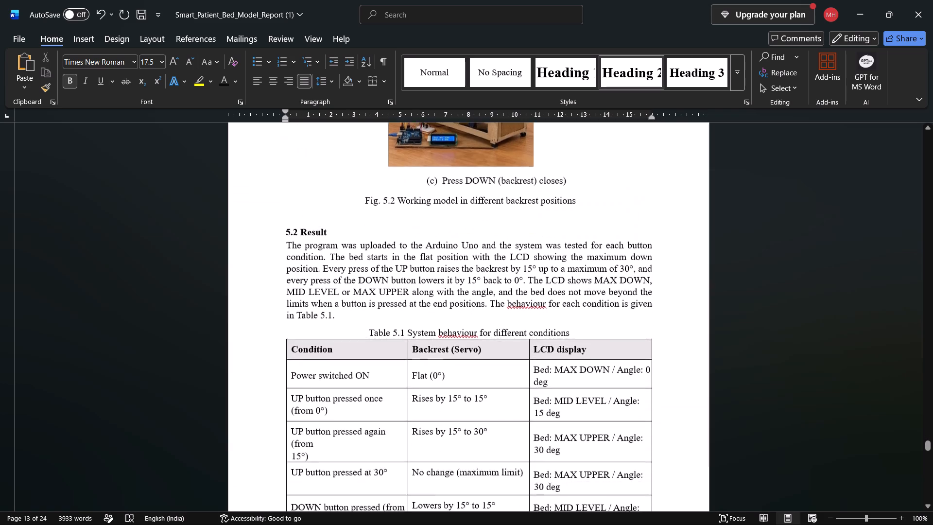
scroll(411, 353, down, 4)
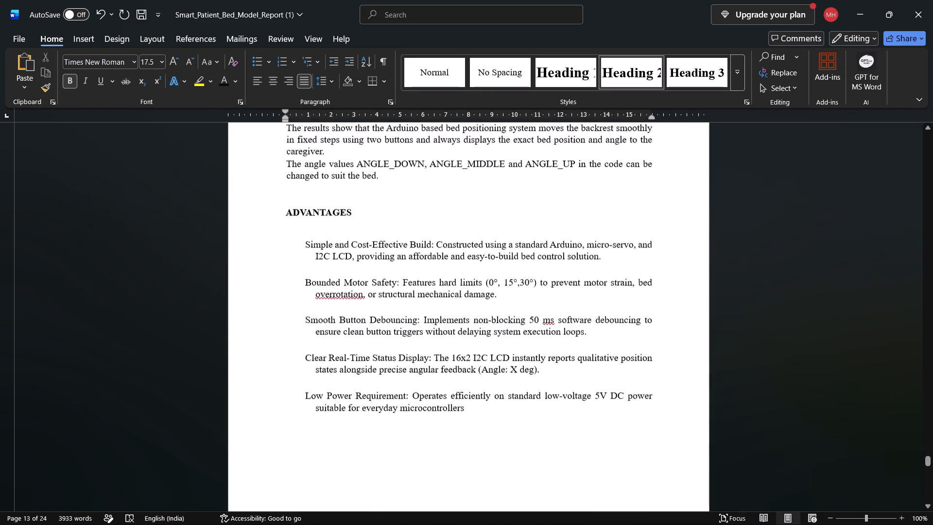
scroll(411, 353, down, 4)
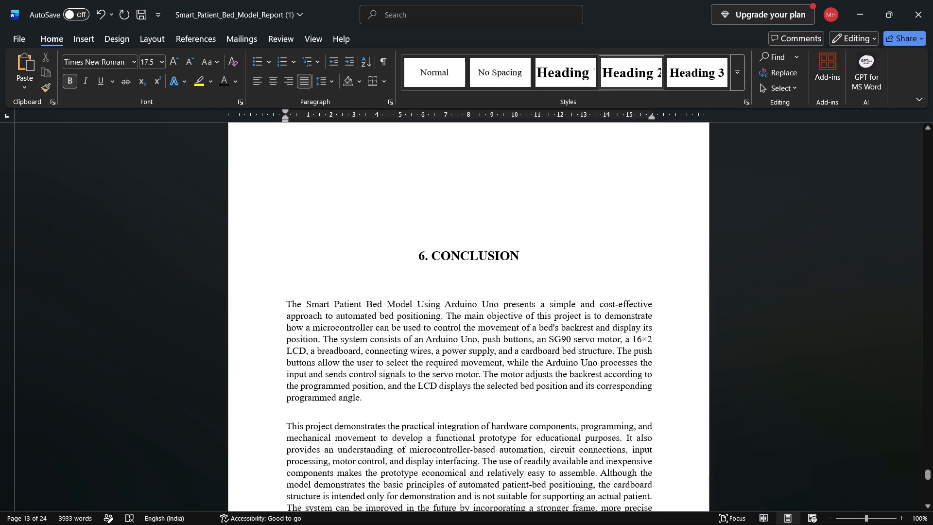
Delete the empty lines above the 6. CONCLUSION heading so it starts at the top of its page.
click(460, 215)
scroll(460, 215, up, 1)
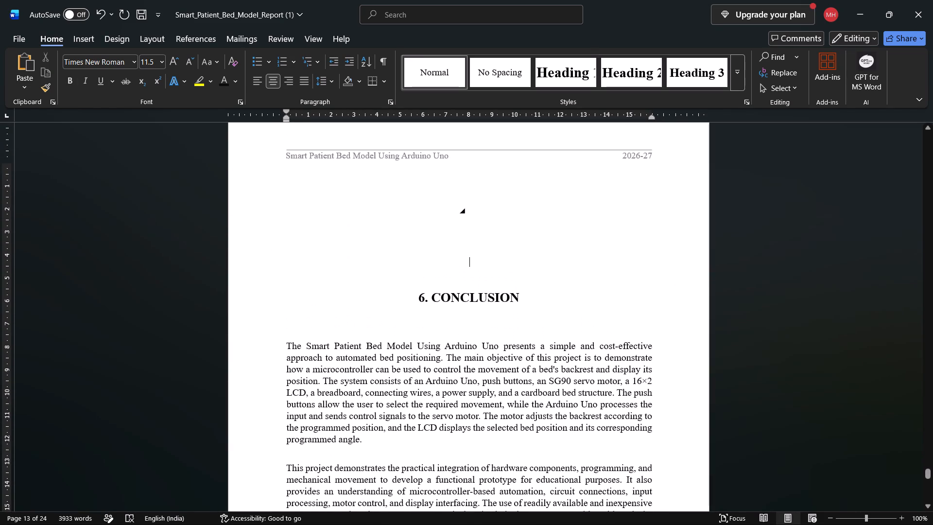
key(BackSpace)
key(BackSpace)
key(BackSpace)
key(BackSpace)
key(BackSpace)
key(BackSpace)
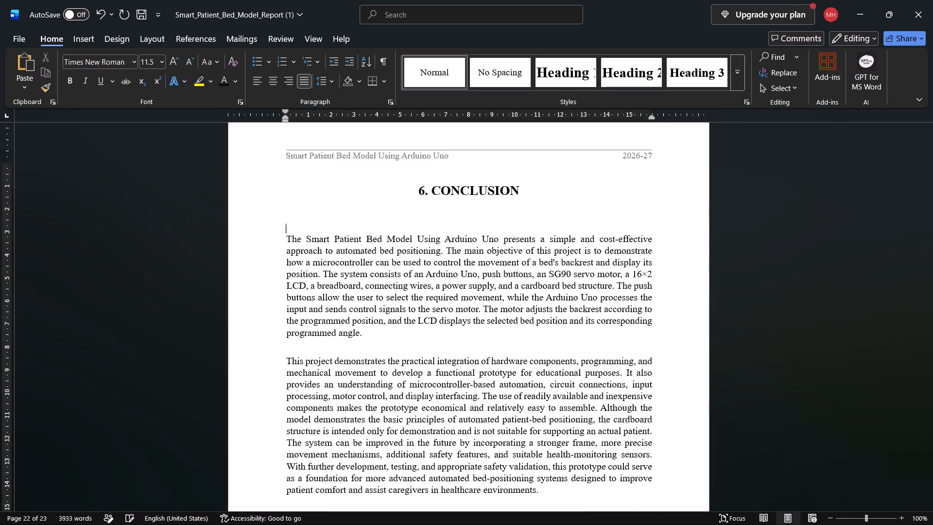
key(BackSpace)
scroll(460, 215, up, 1)
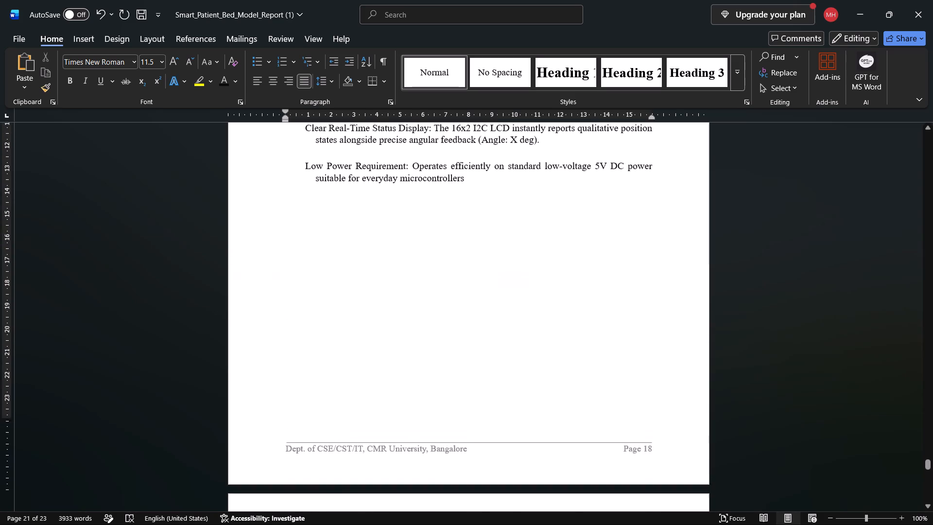
Insert three empty lines above the REFERENCES heading to move it onto a new page after the conclusion.
scroll(460, 215, down, 3)
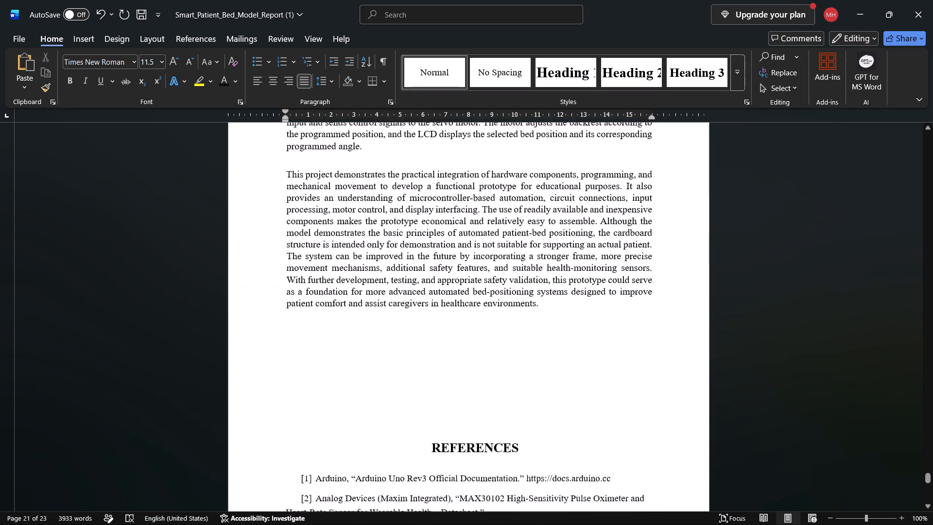
scroll(460, 215, down, 1)
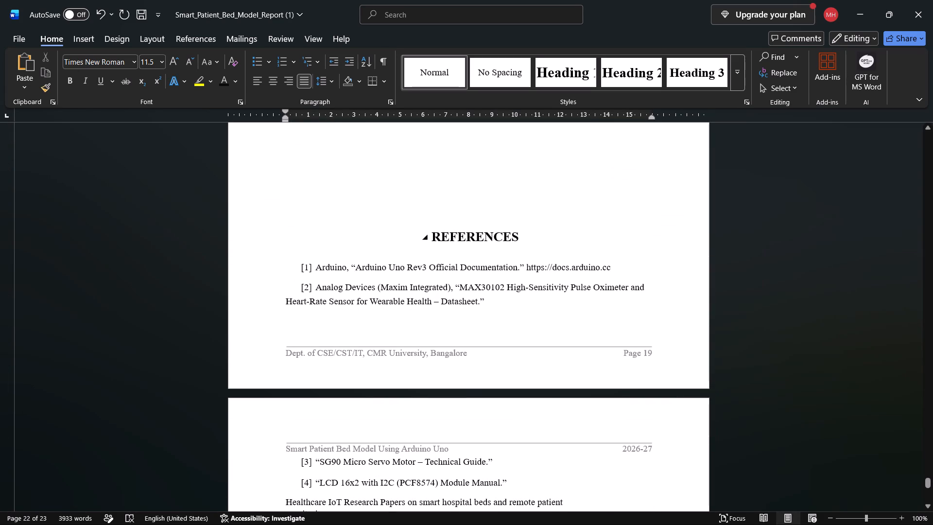
click(415, 250)
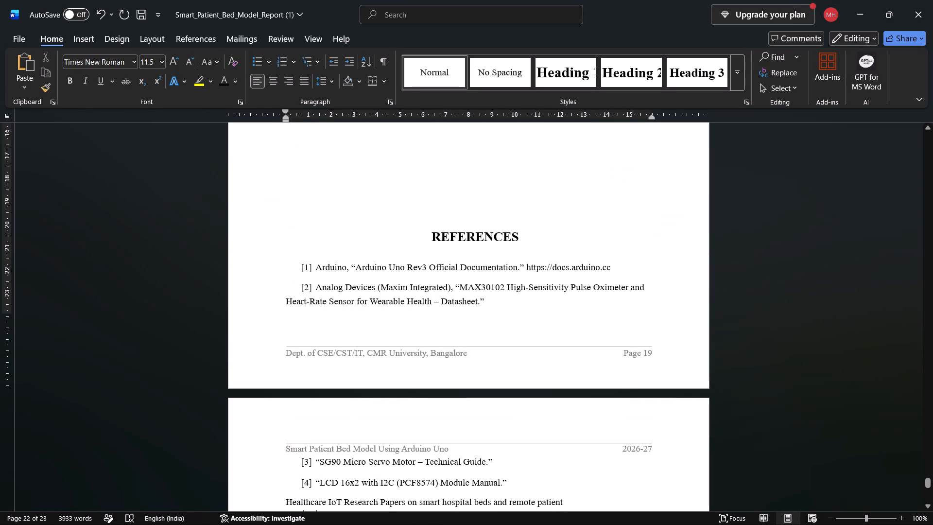
click(411, 243)
key(Return)
key(Return)
key(Return)
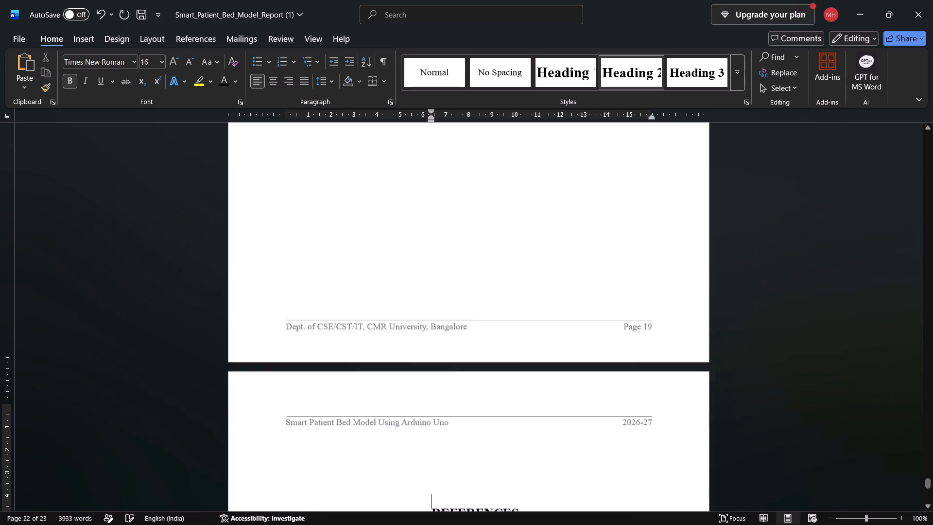
scroll(411, 243, down, 2)
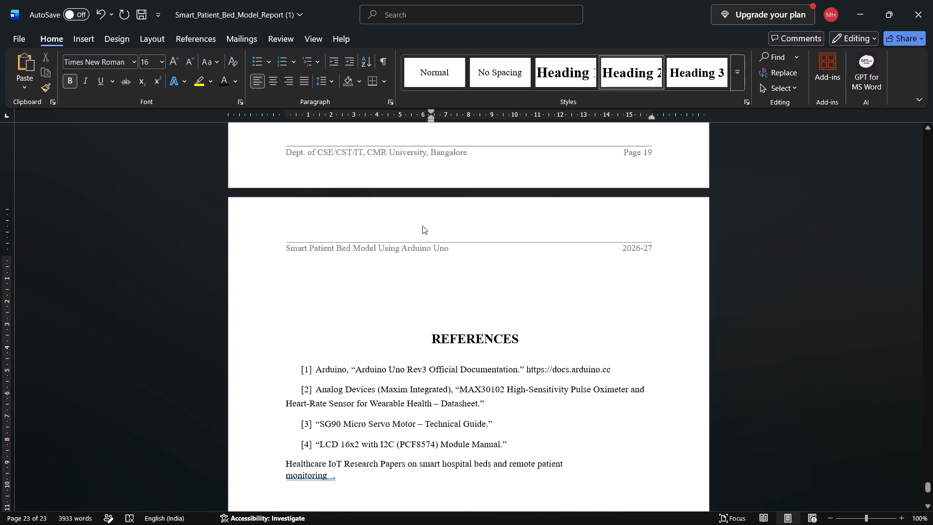
Adjust the empty lines around the page break so REFERENCES starts the new page with one blank line above it.
click(421, 304)
click(421, 304)
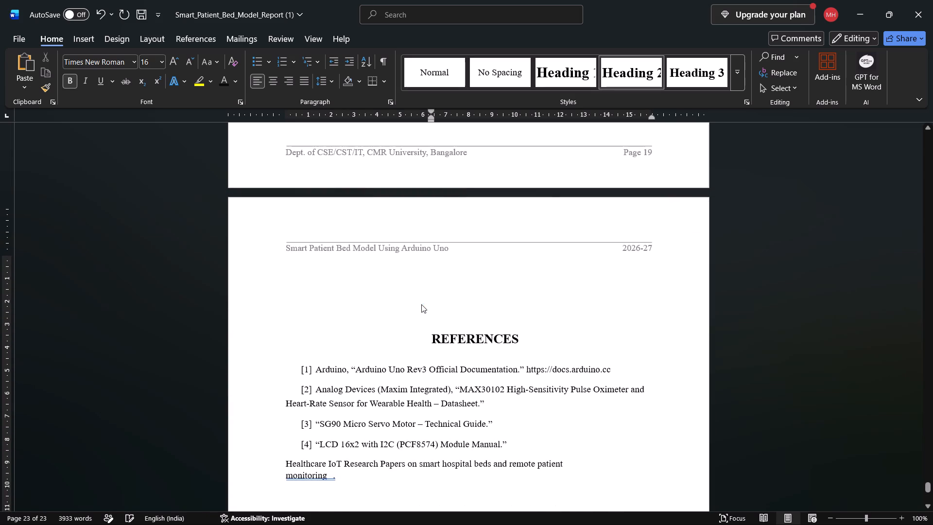
click(422, 315)
key(BackSpace)
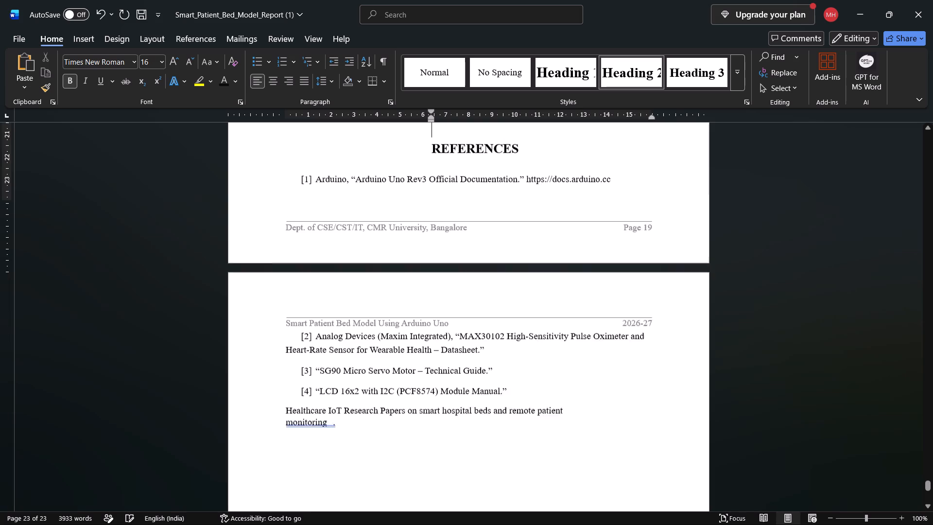
key(Return)
key(Return)
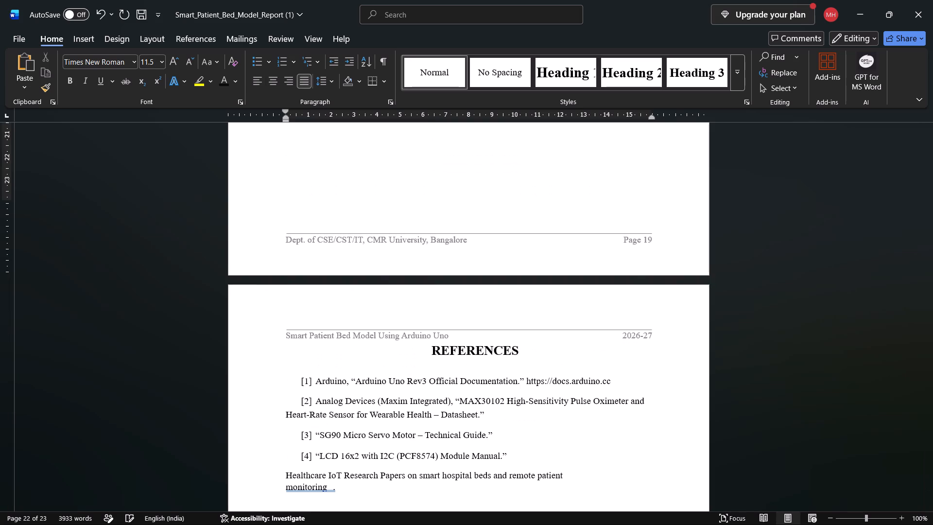
key(Return)
click(414, 357)
key(Return)
Review the page layout and heading placement of the whole report, from the title page through to the end of the references page.
scroll(414, 357, down, 1)
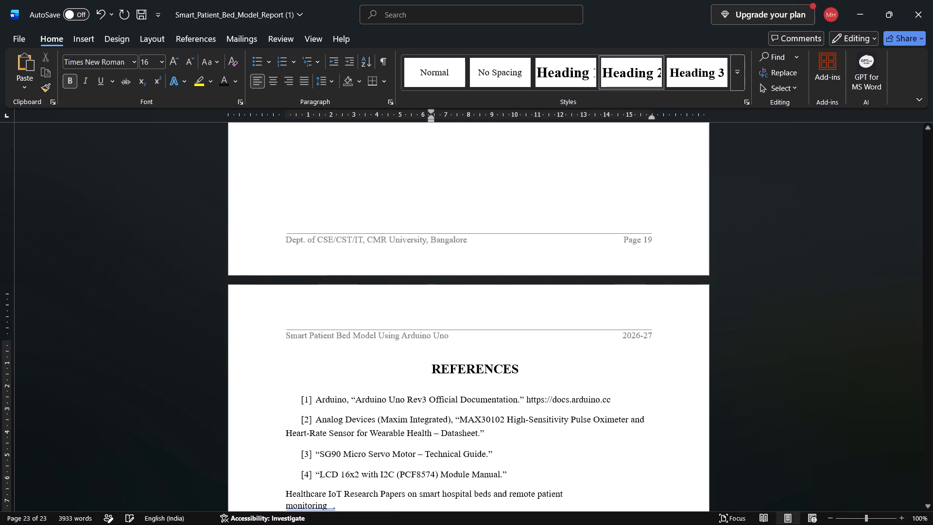
scroll(414, 357, down, 5)
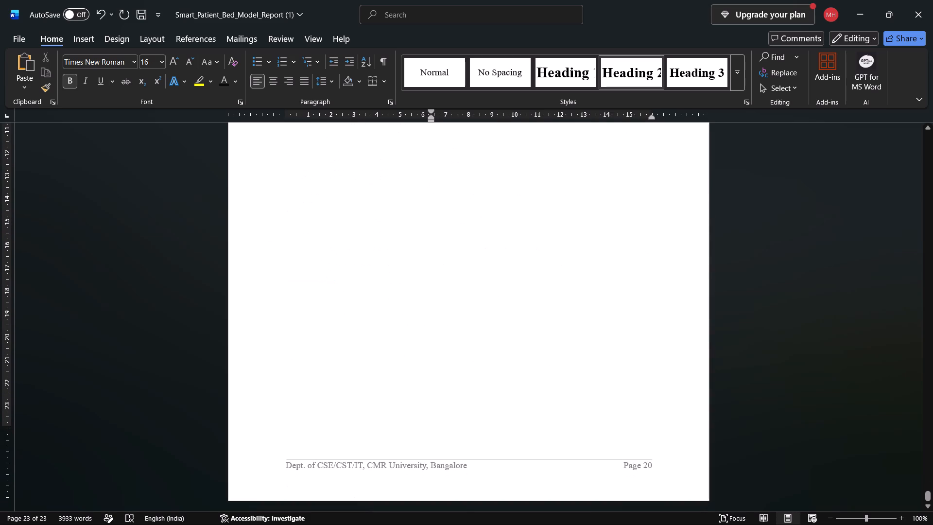
scroll(414, 357, down, 2)
scroll(414, 357, up, 19)
scroll(414, 357, up, 9)
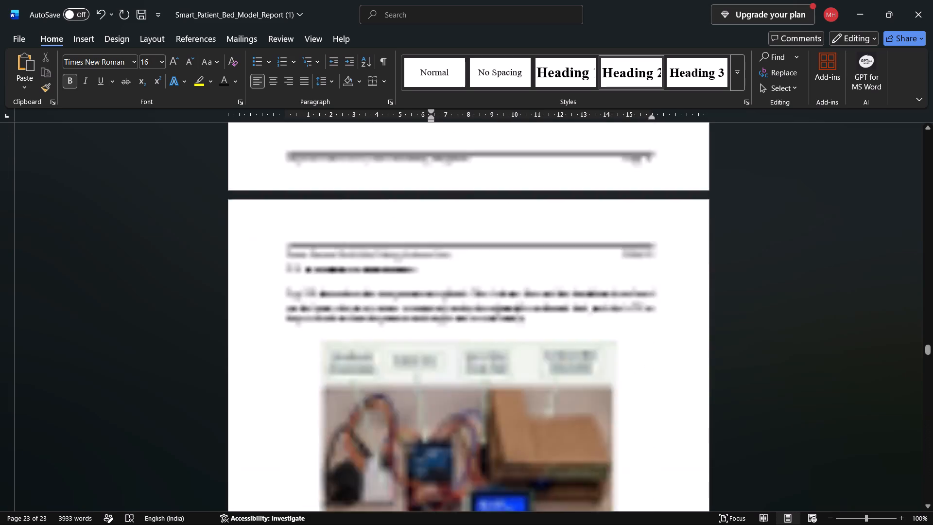
scroll(414, 357, up, 17)
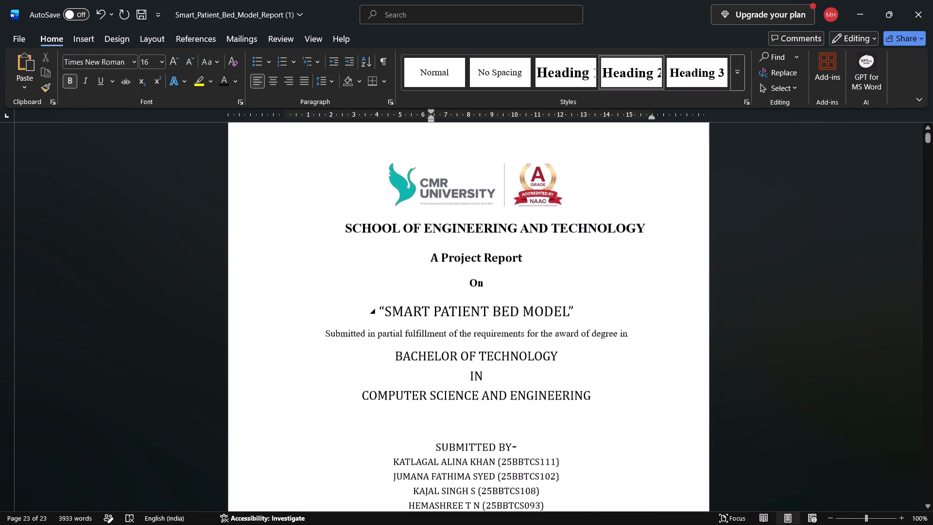
scroll(414, 357, down, 3)
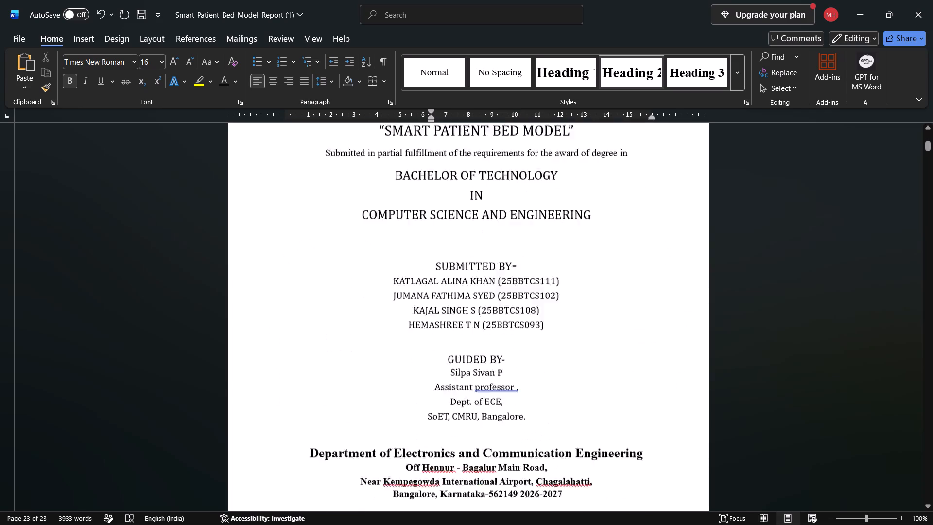
scroll(414, 357, down, 8)
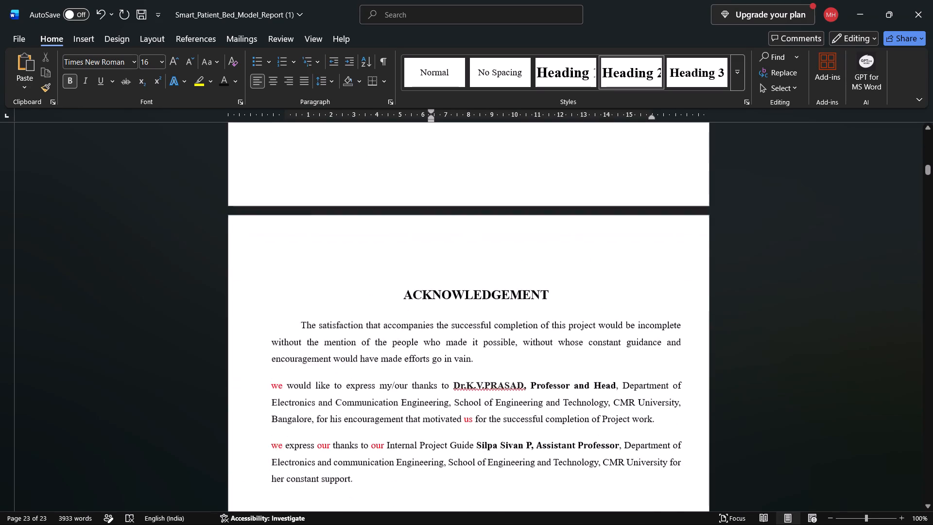
scroll(414, 357, down, 6)
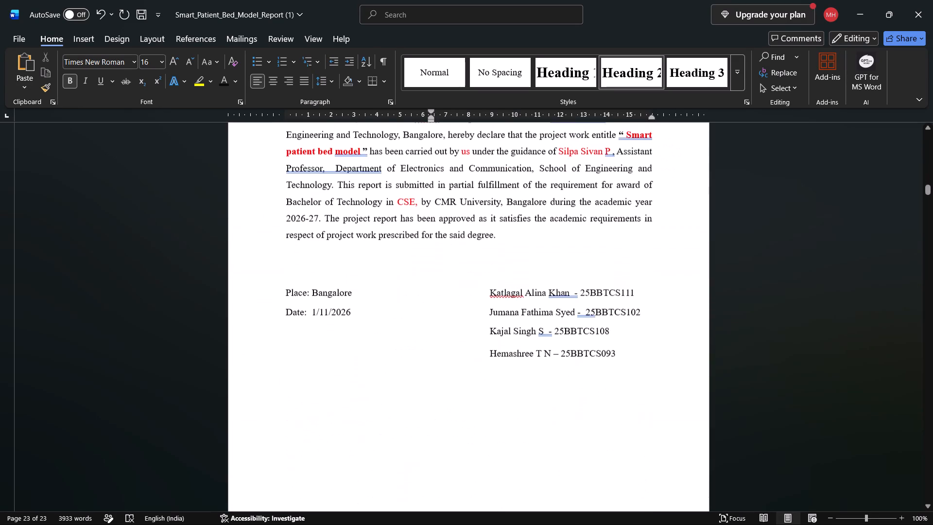
scroll(414, 357, down, 9)
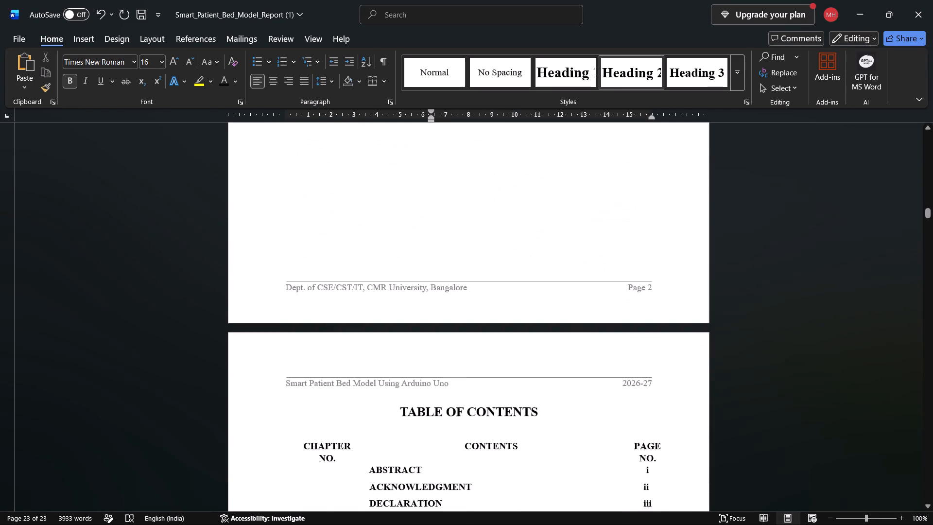
scroll(414, 357, down, 9)
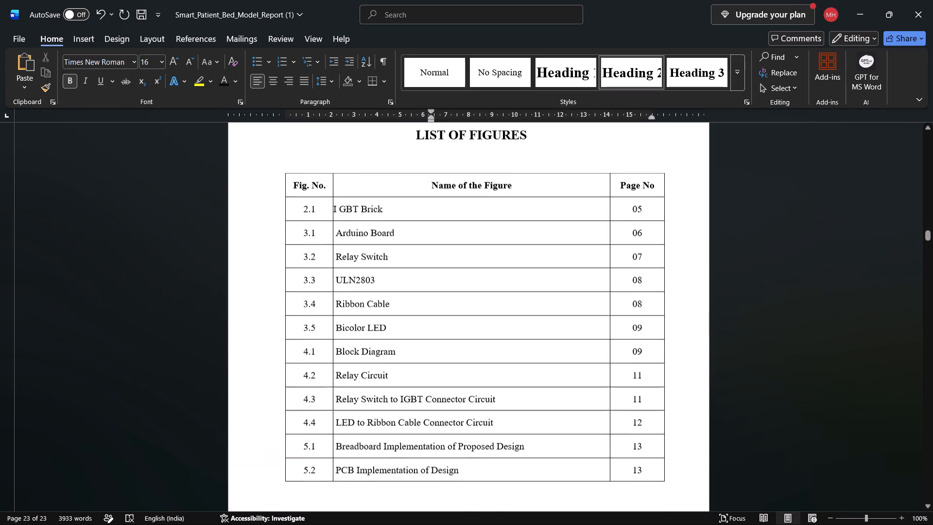
scroll(414, 357, down, 7)
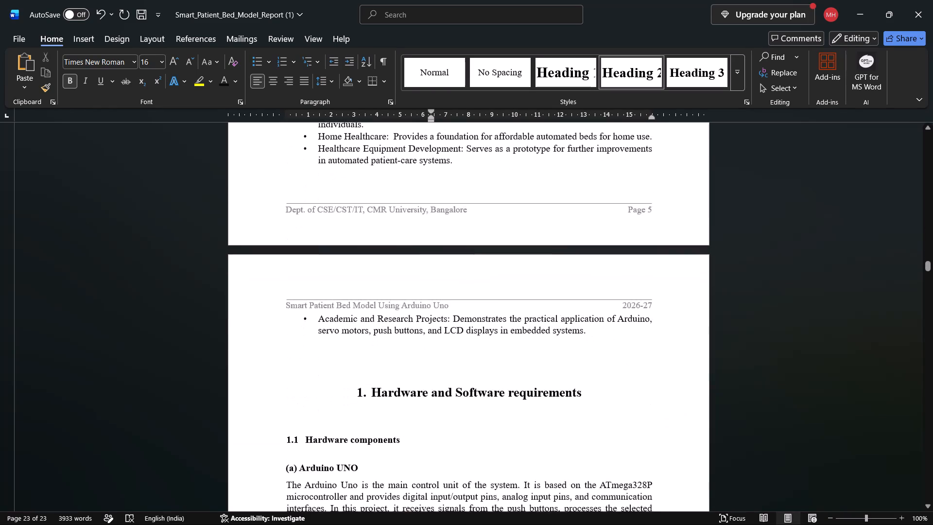
scroll(414, 357, down, 7)
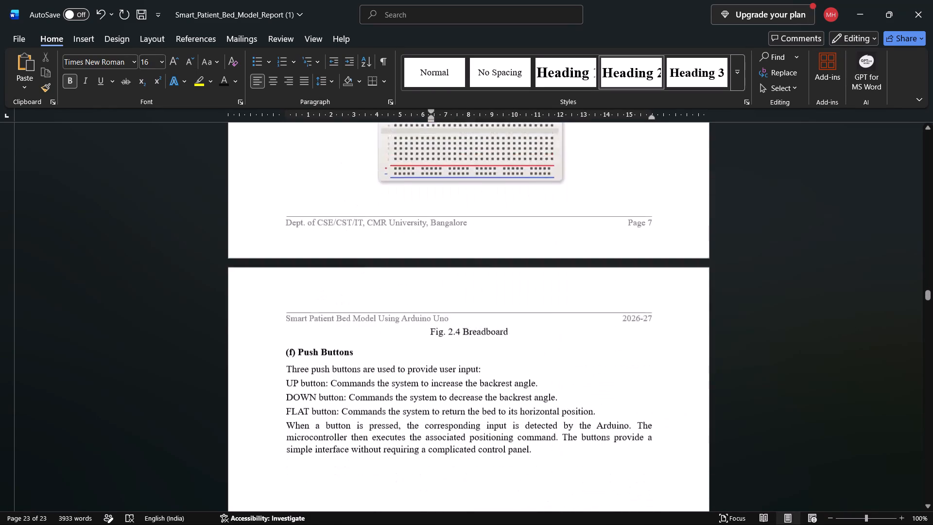
scroll(414, 357, down, 17)
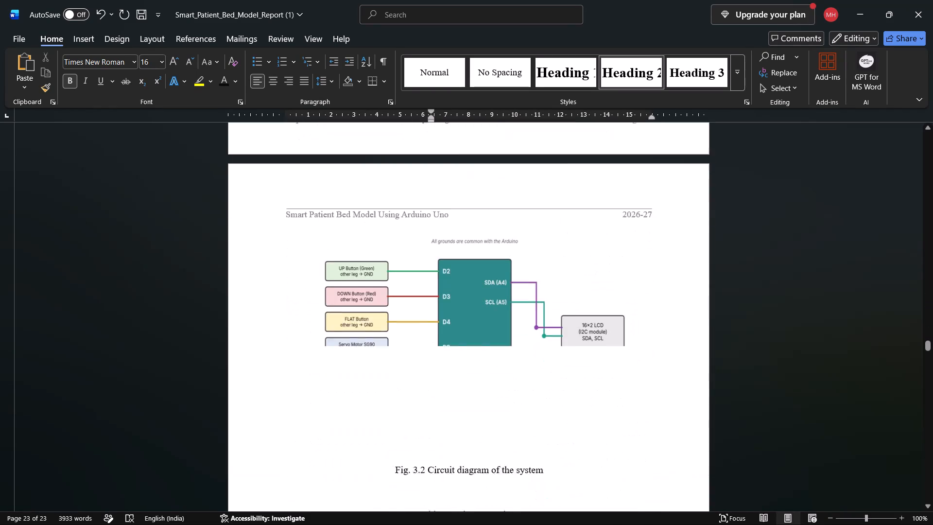
scroll(414, 357, down, 5)
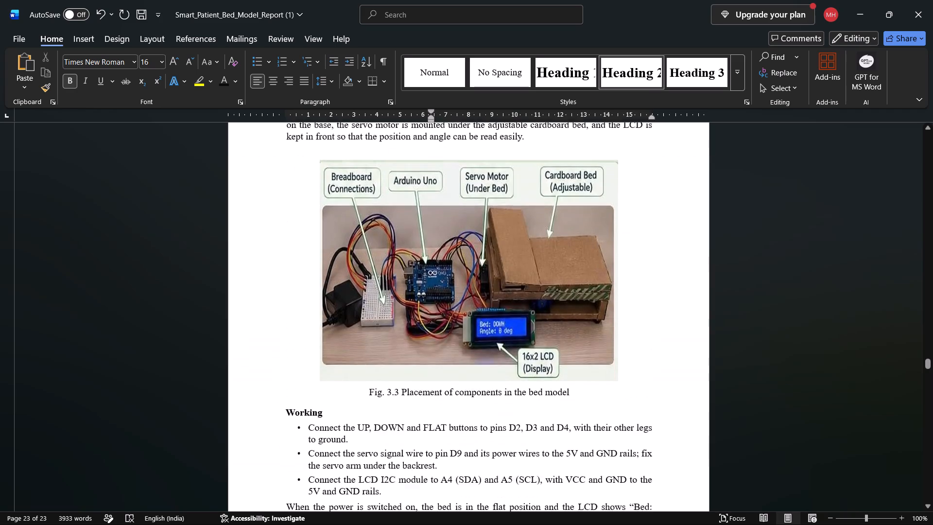
scroll(414, 357, down, 7)
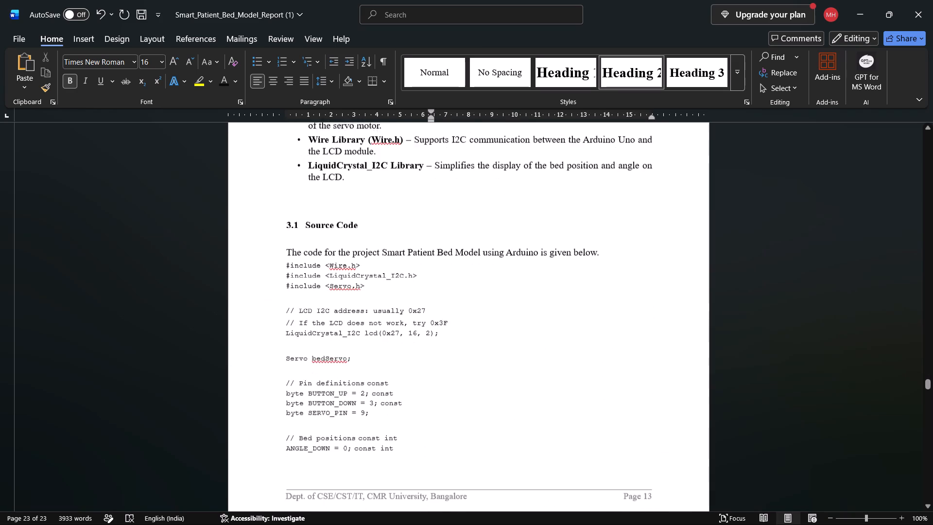
scroll(414, 357, down, 8)
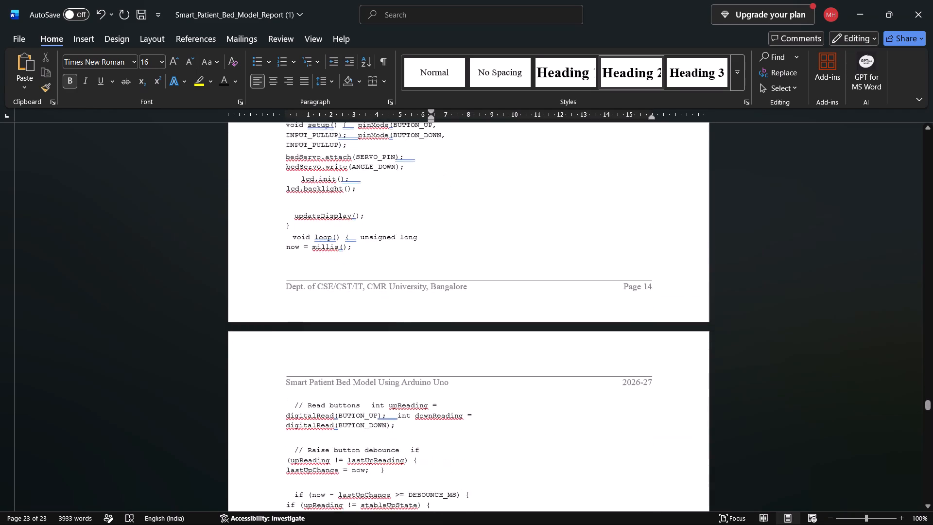
scroll(414, 357, down, 6)
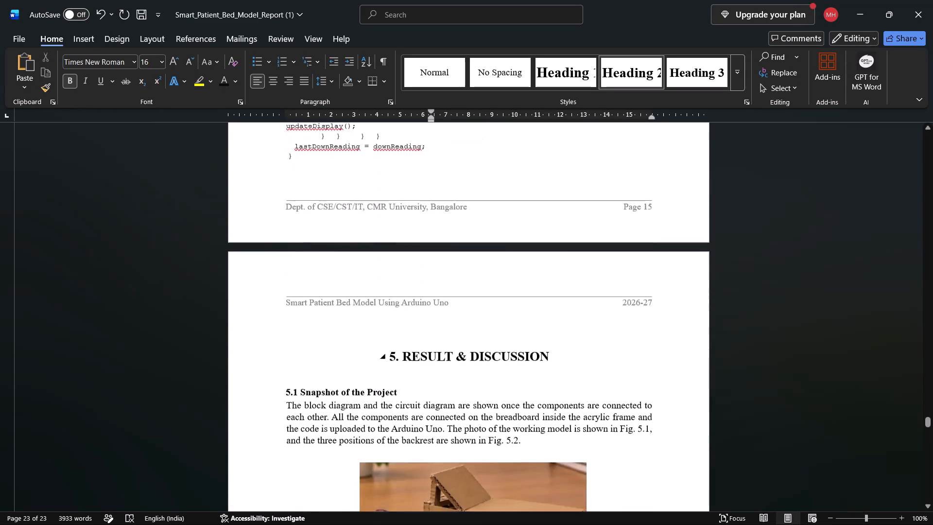
scroll(414, 357, down, 6)
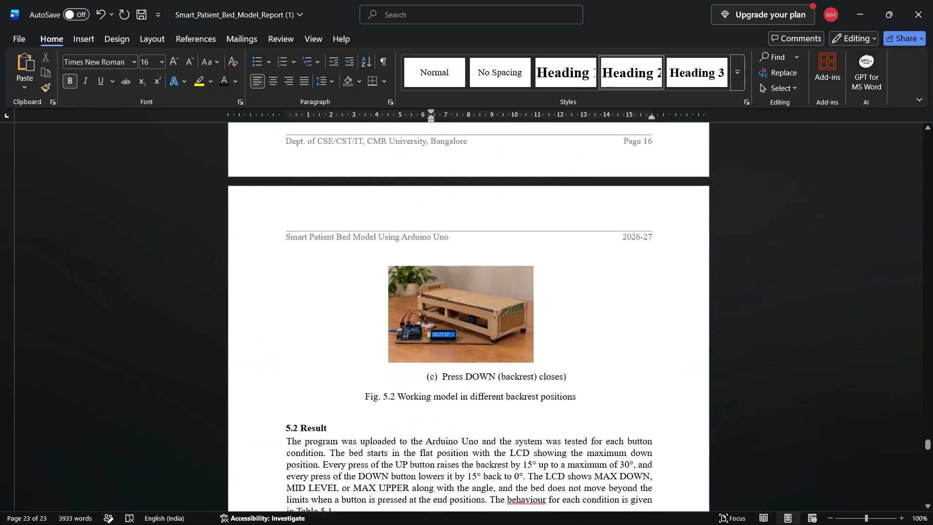
scroll(414, 357, down, 6)
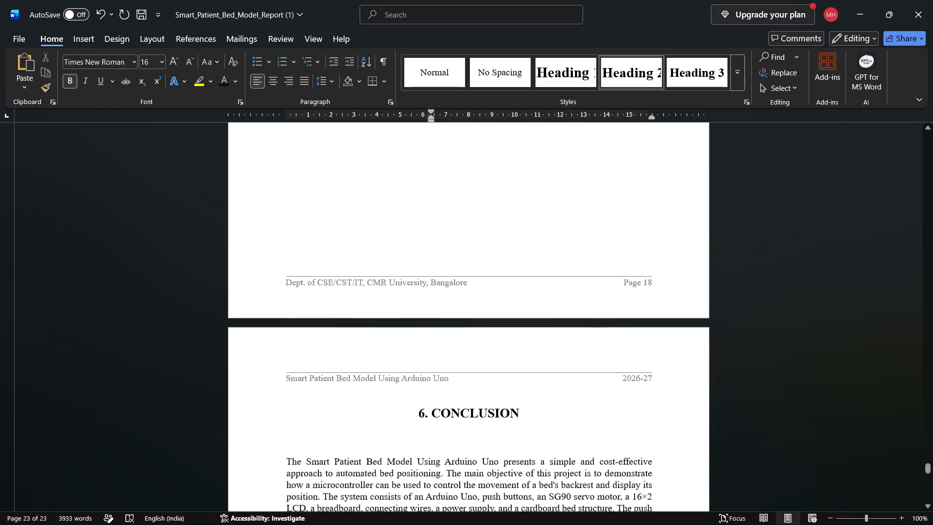
scroll(414, 357, down, 6)
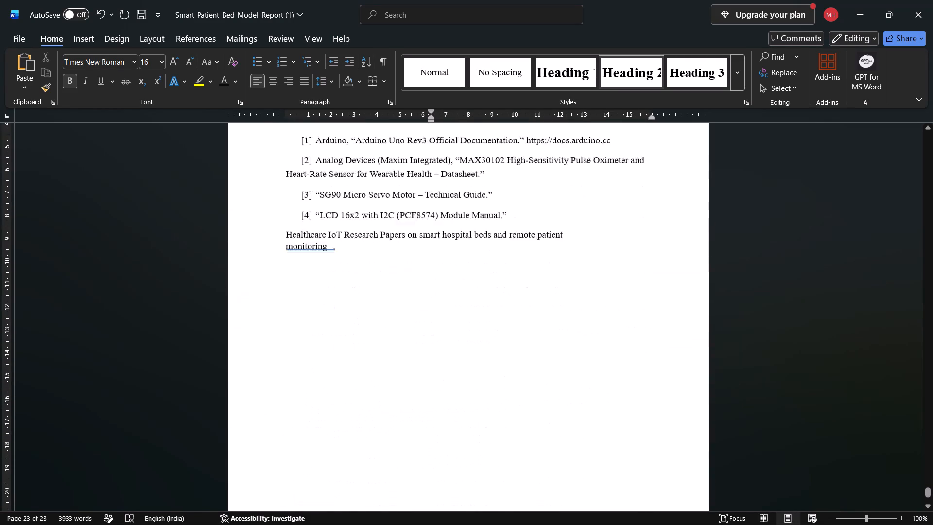
scroll(414, 357, down, 8)
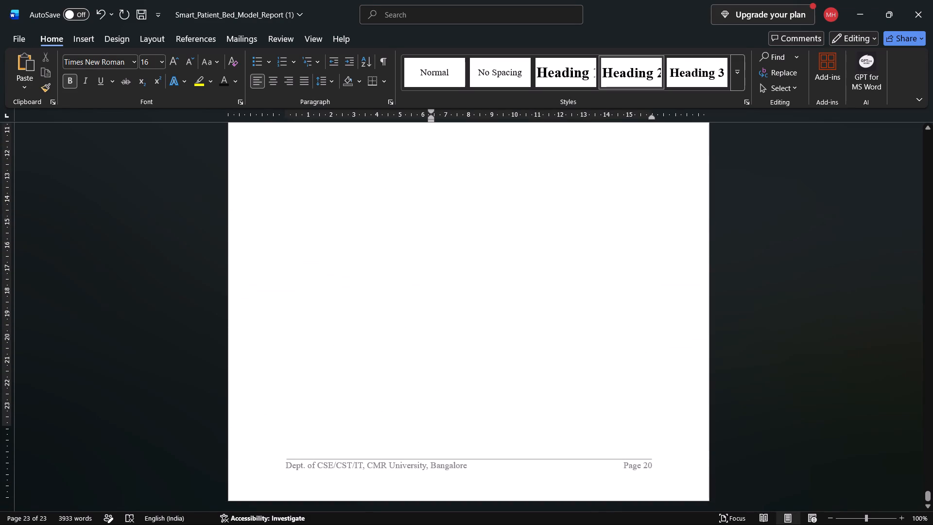
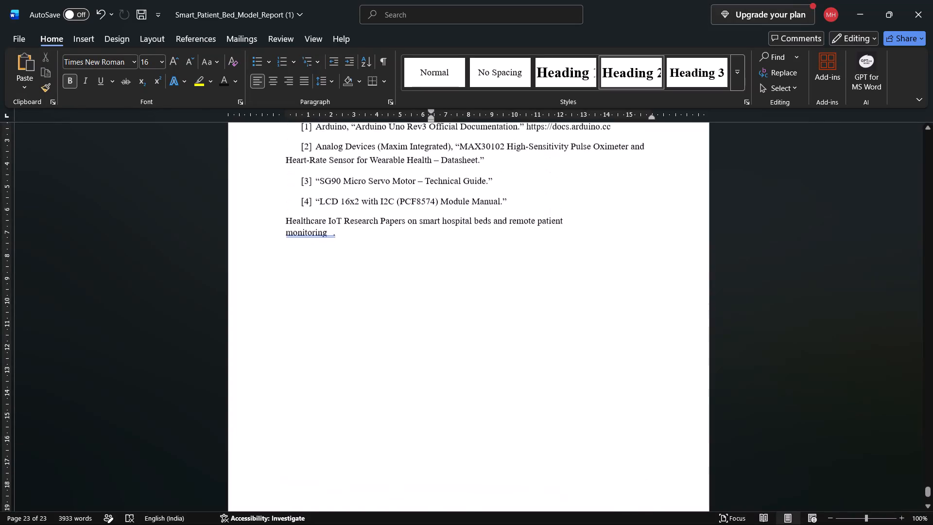
Review the report from the references back through the results, source code, hardware and software sections to the table of contents.
scroll(413, 357, up, 3)
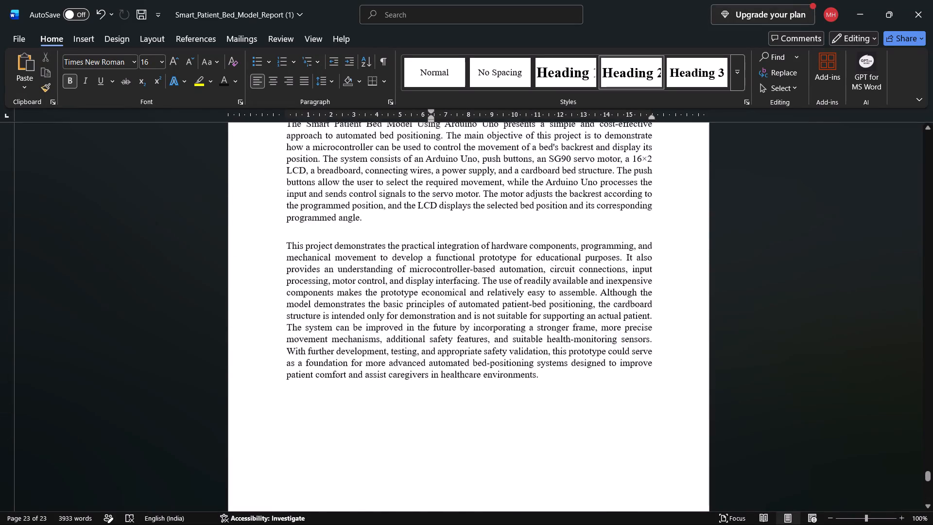
scroll(413, 357, up, 4)
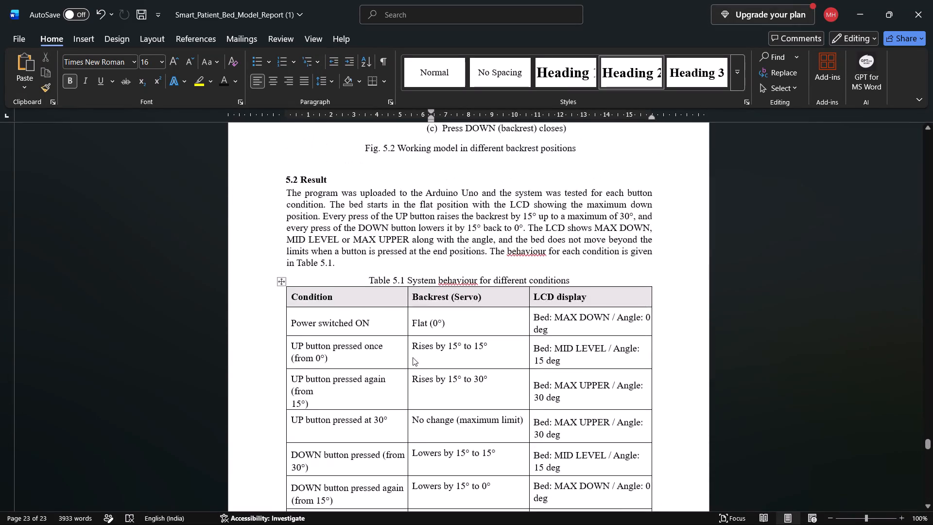
scroll(413, 357, up, 2)
scroll(413, 357, down, 2)
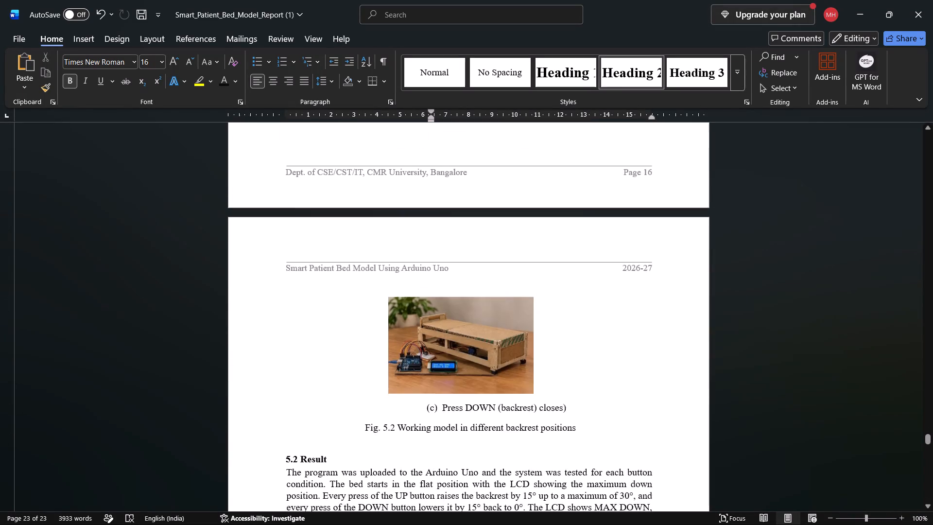
scroll(413, 357, up, 3)
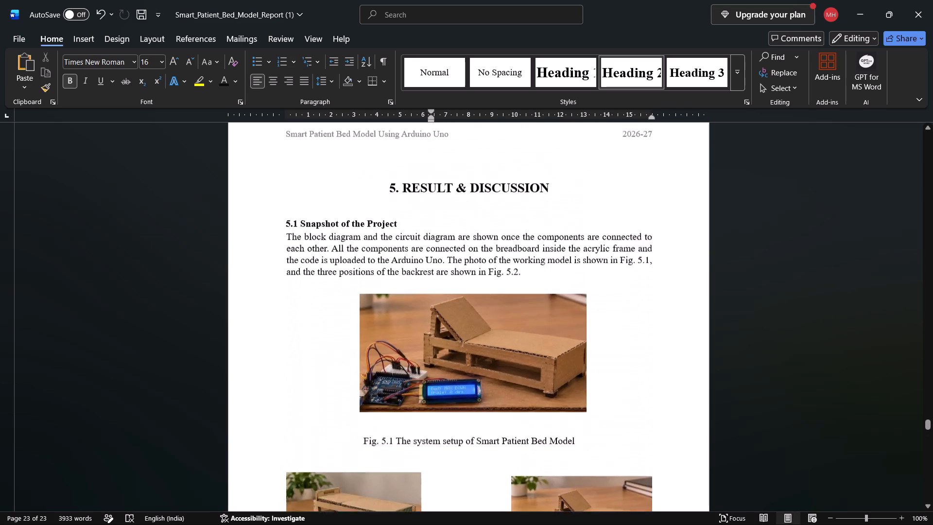
scroll(413, 357, up, 2)
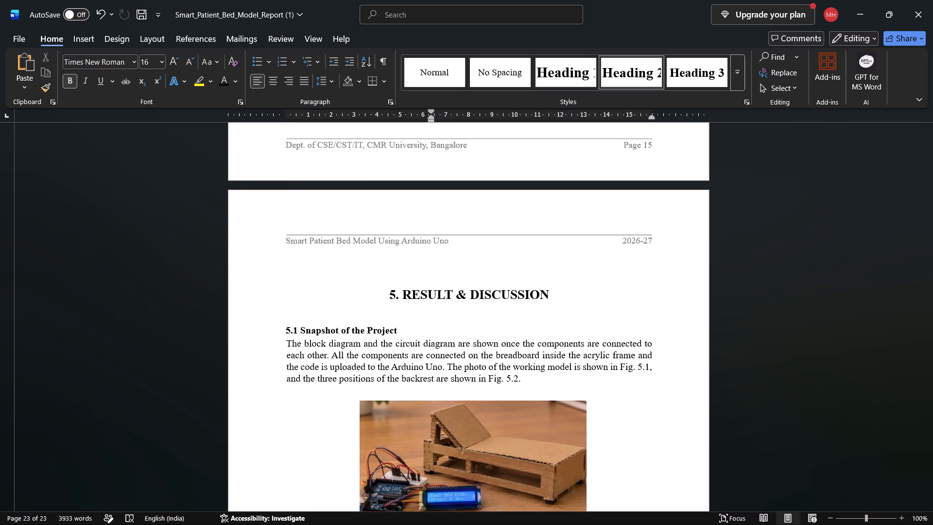
scroll(413, 357, up, 5)
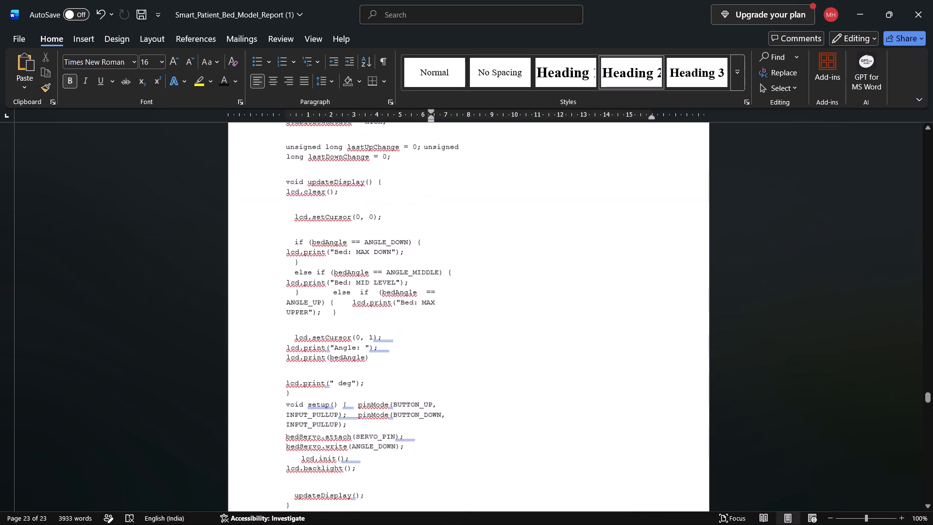
scroll(413, 357, up, 7)
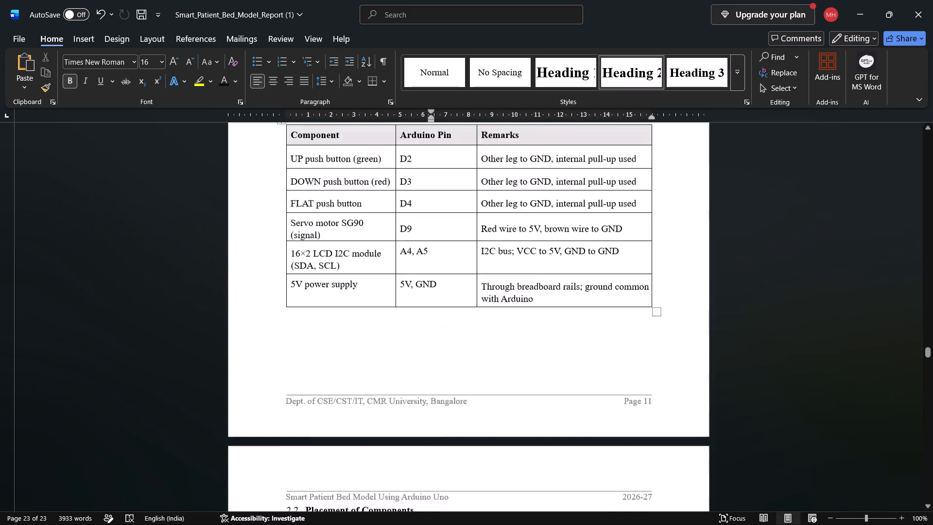
scroll(413, 357, up, 7)
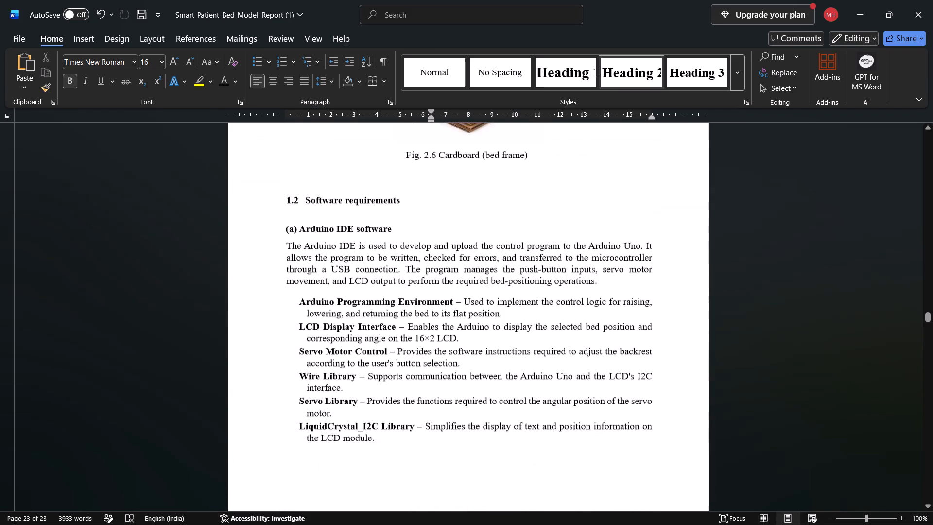
scroll(413, 357, up, 2)
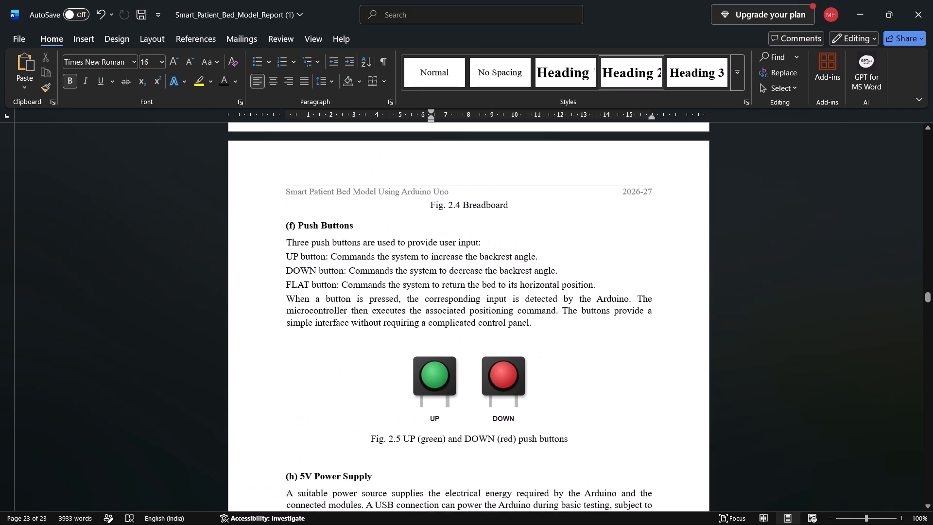
scroll(413, 357, up, 4)
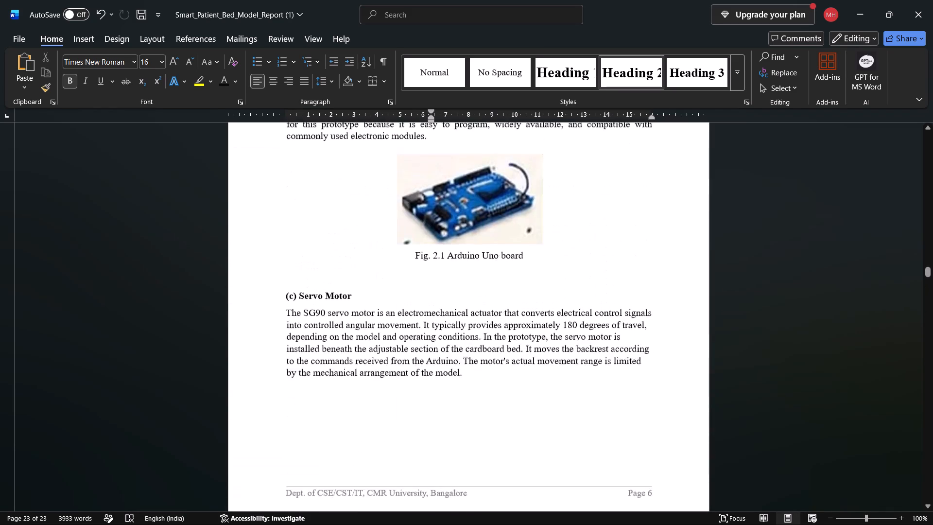
scroll(413, 357, up, 5)
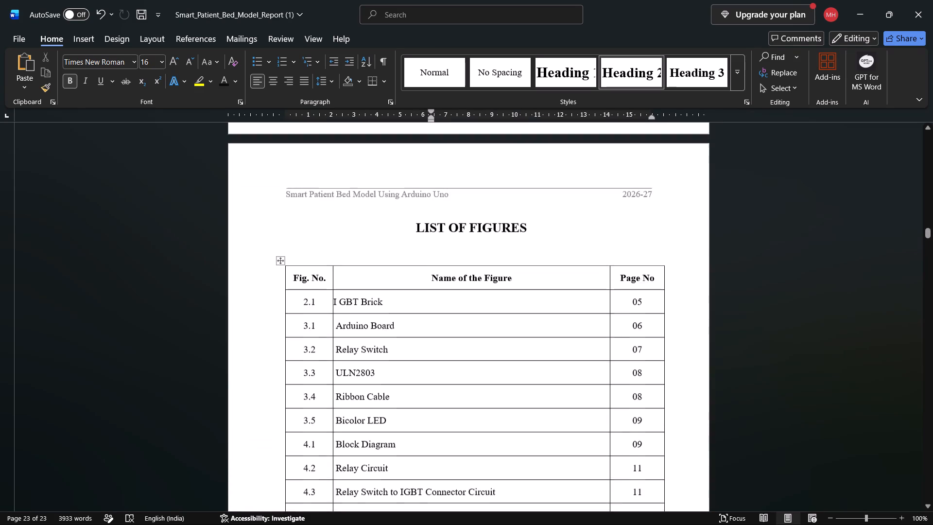
scroll(413, 357, up, 4)
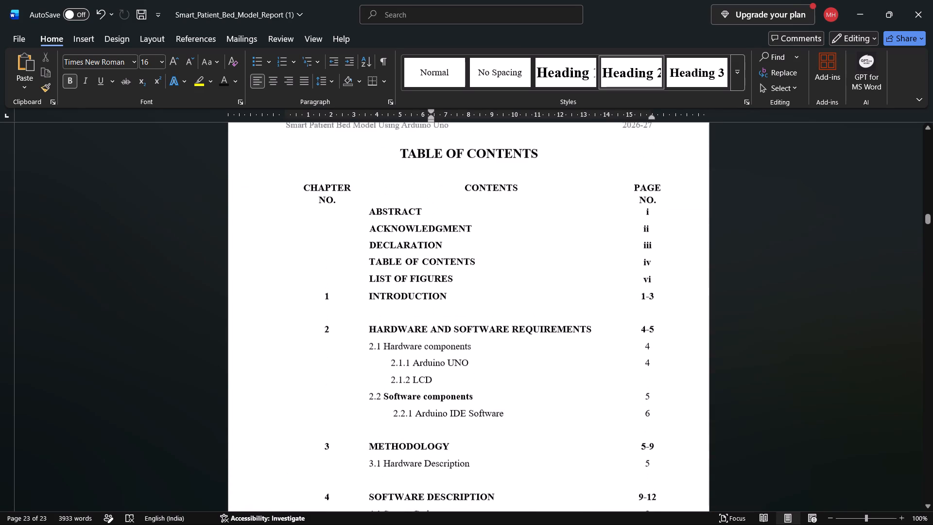
scroll(413, 357, up, 3)
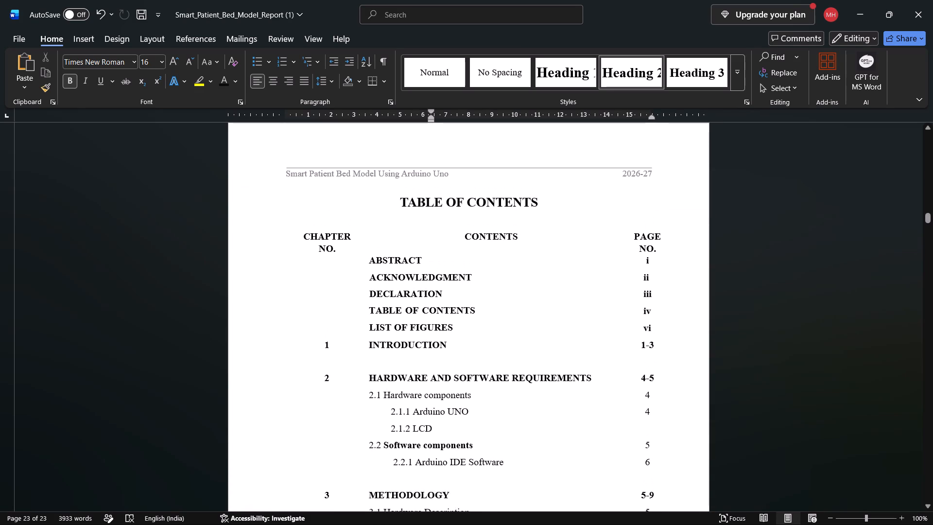
Examine the abstract page and the table of contents at different zoom levels.
scroll(413, 357, down, 2)
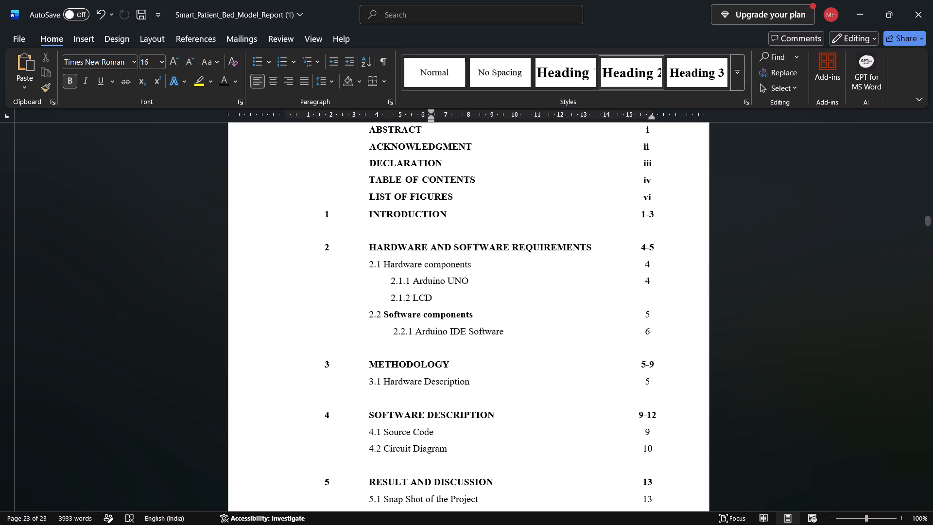
ctrl+scroll(408, 412, down, 2)
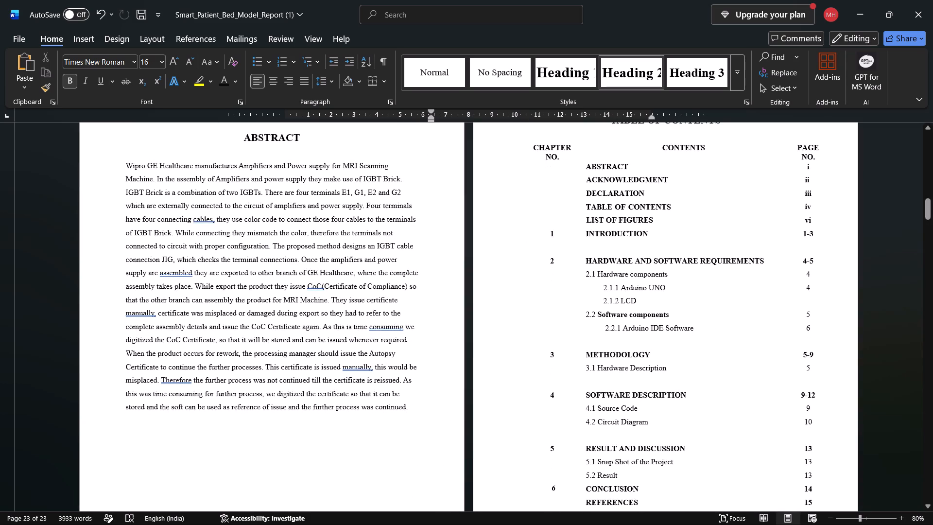
ctrl+scroll(408, 412, up, 2)
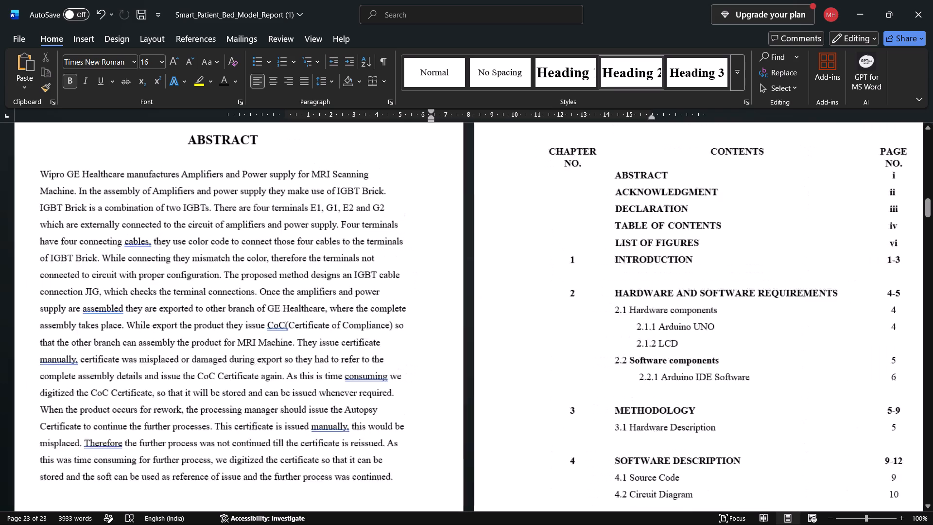
ctrl+scroll(408, 412, up, 1)
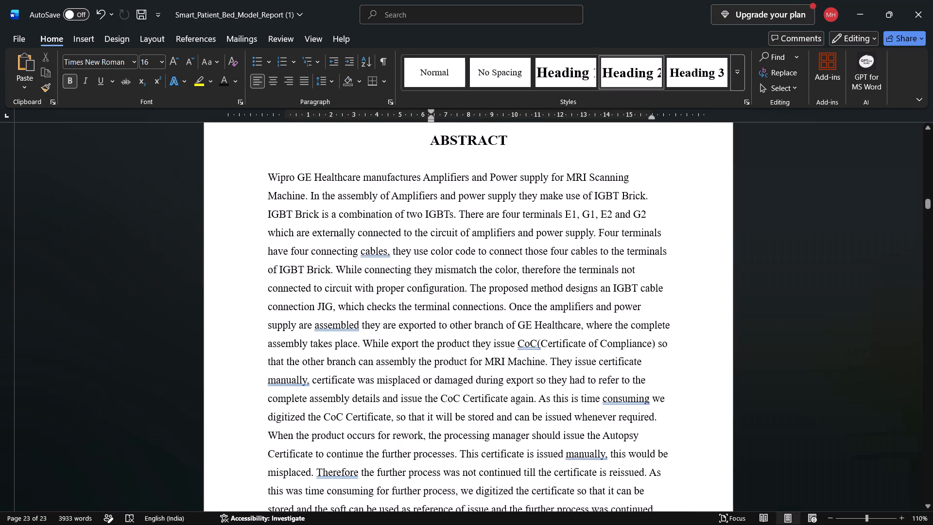
scroll(408, 412, down, 4)
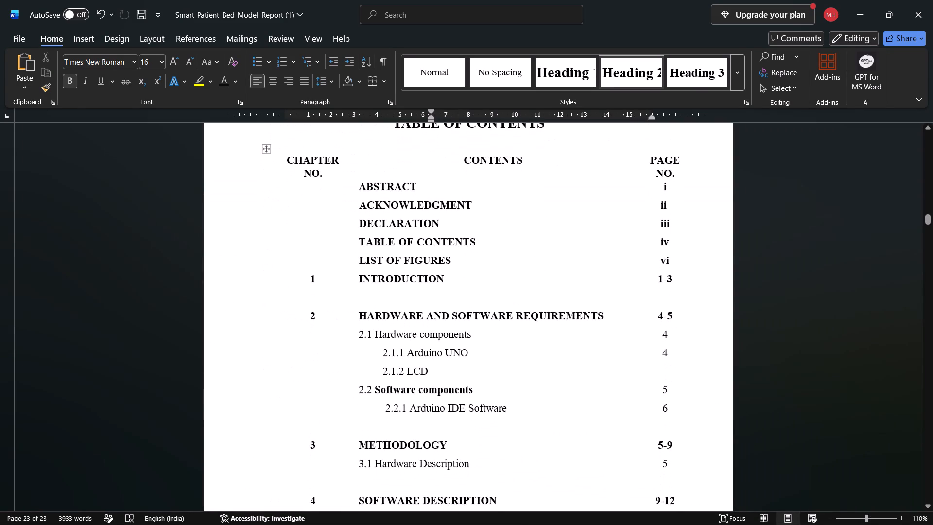
ctrl+scroll(408, 412, down, 1)
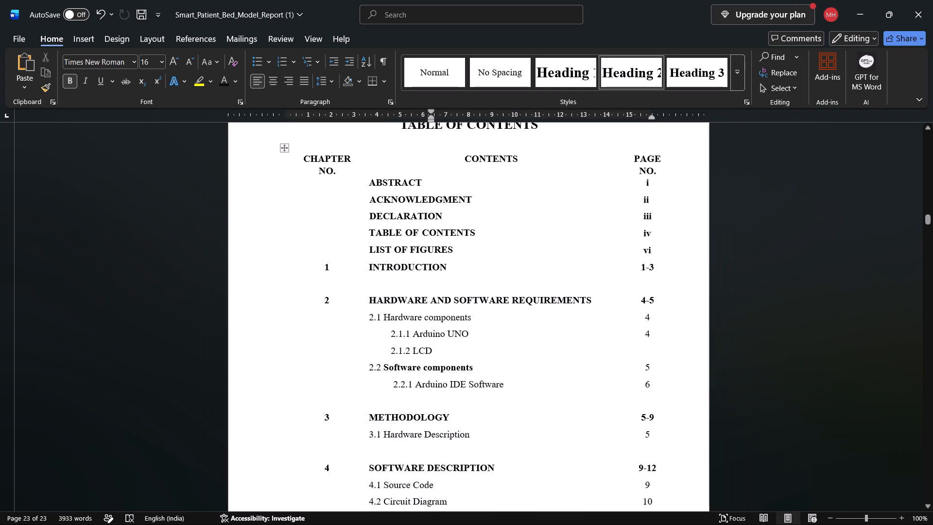
ctrl+scroll(408, 412, down, 1)
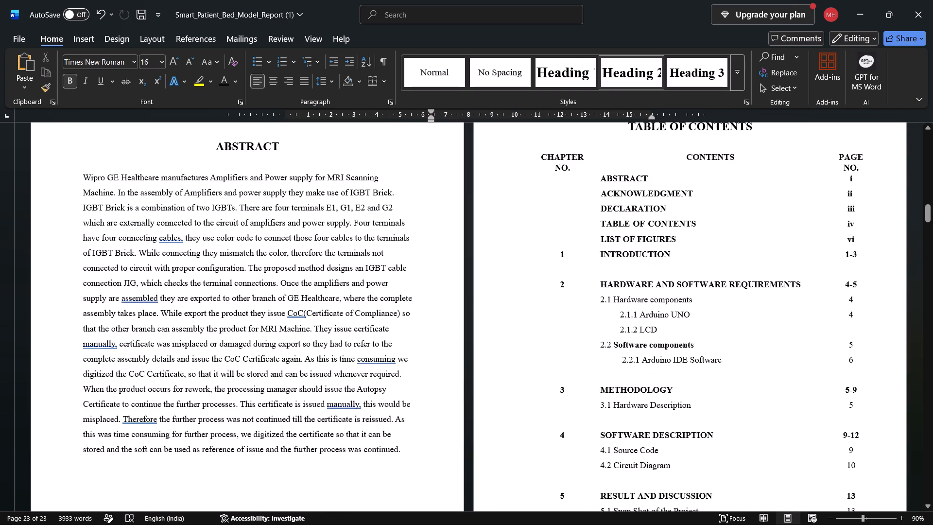
ctrl+scroll(408, 412, up, 1)
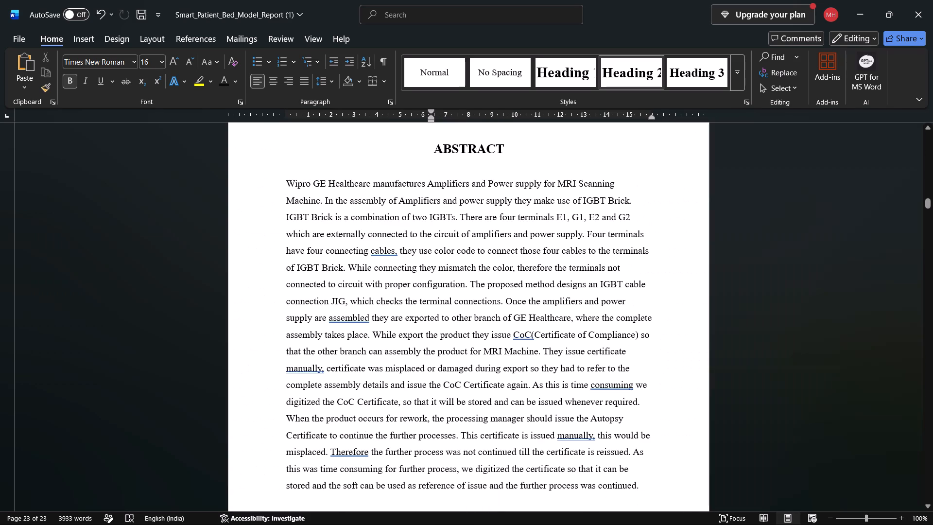
scroll(408, 412, down, 2)
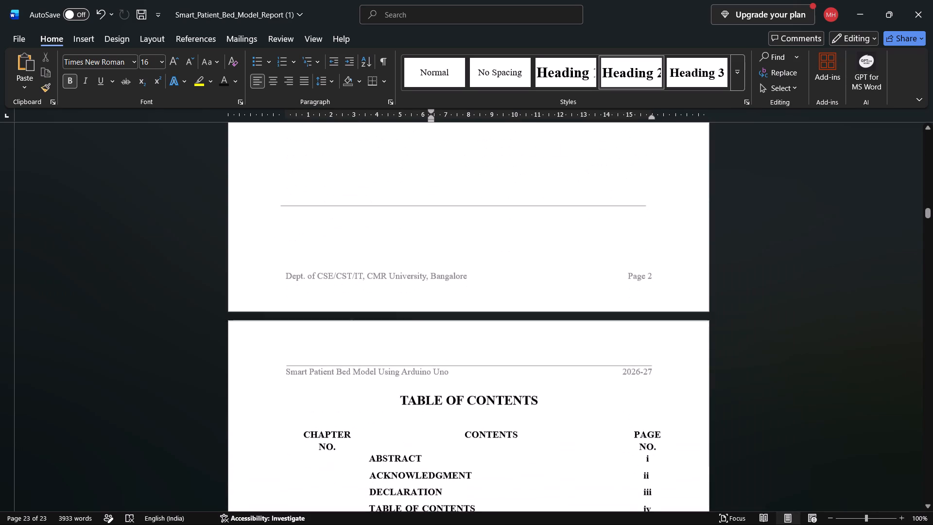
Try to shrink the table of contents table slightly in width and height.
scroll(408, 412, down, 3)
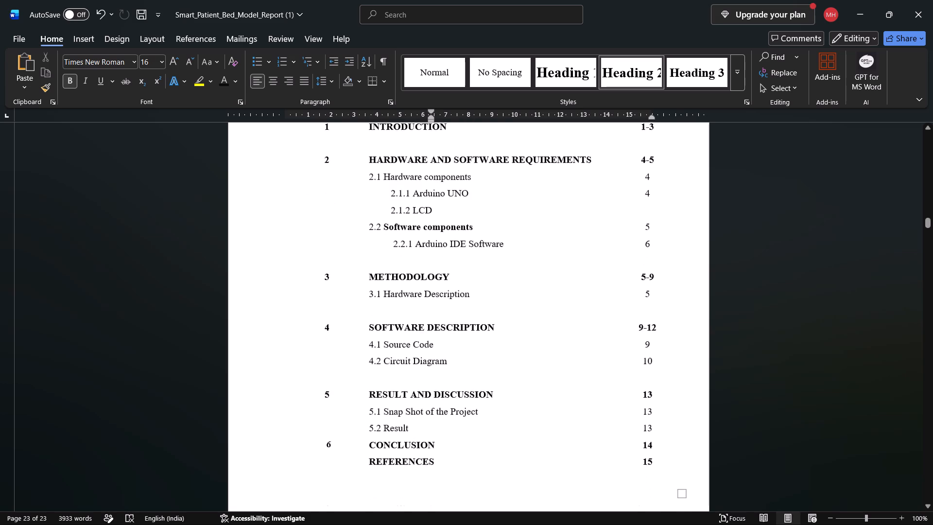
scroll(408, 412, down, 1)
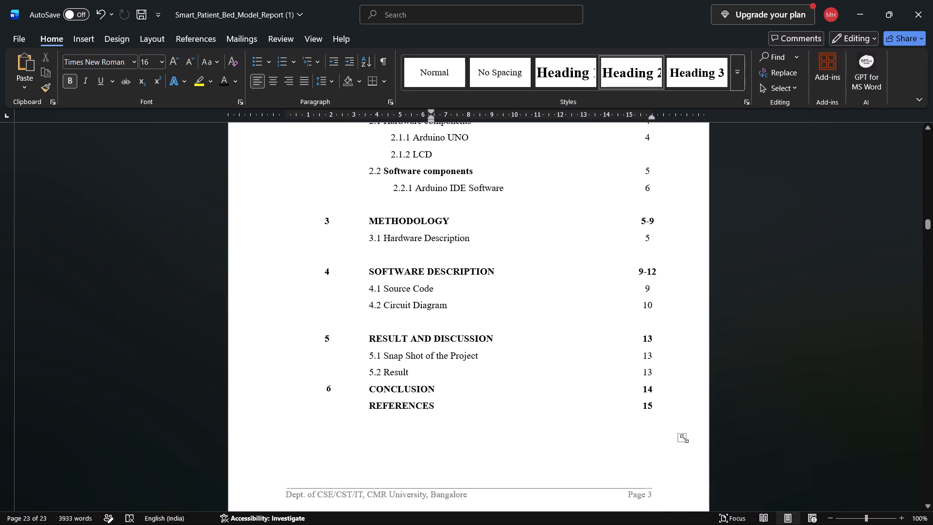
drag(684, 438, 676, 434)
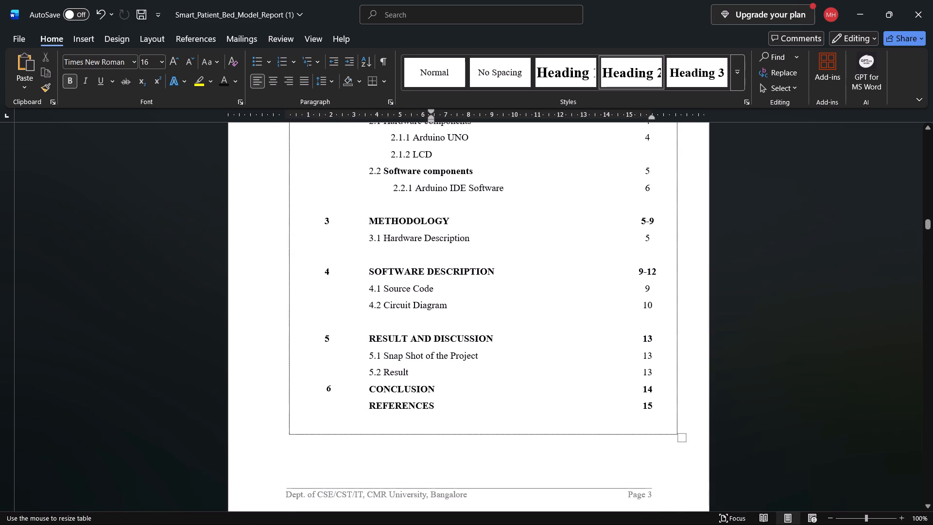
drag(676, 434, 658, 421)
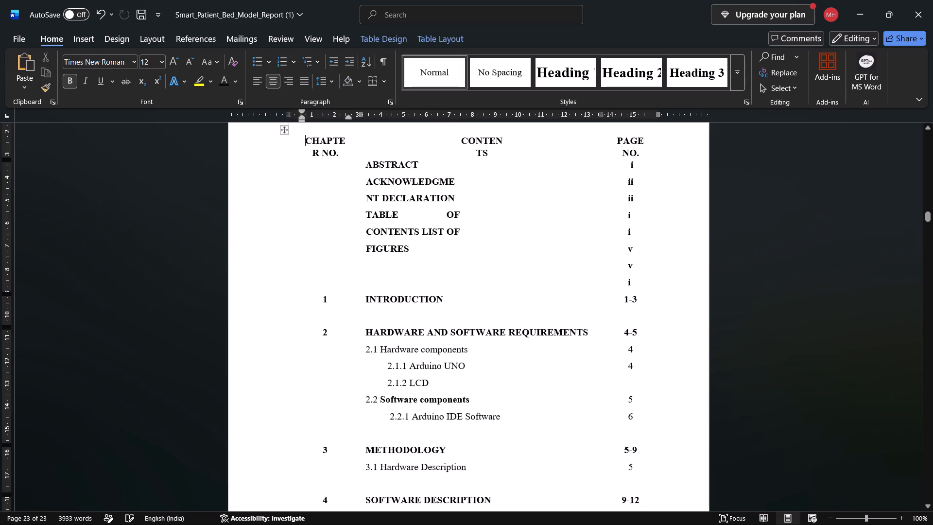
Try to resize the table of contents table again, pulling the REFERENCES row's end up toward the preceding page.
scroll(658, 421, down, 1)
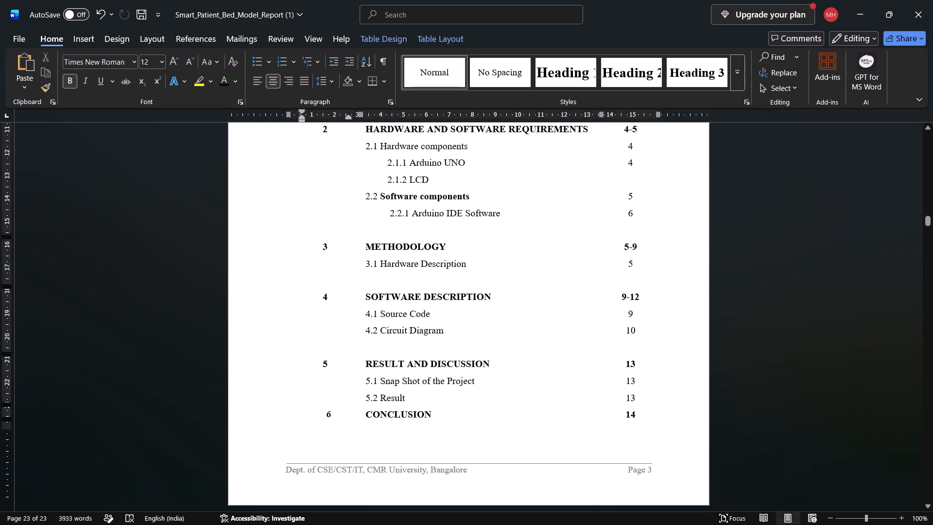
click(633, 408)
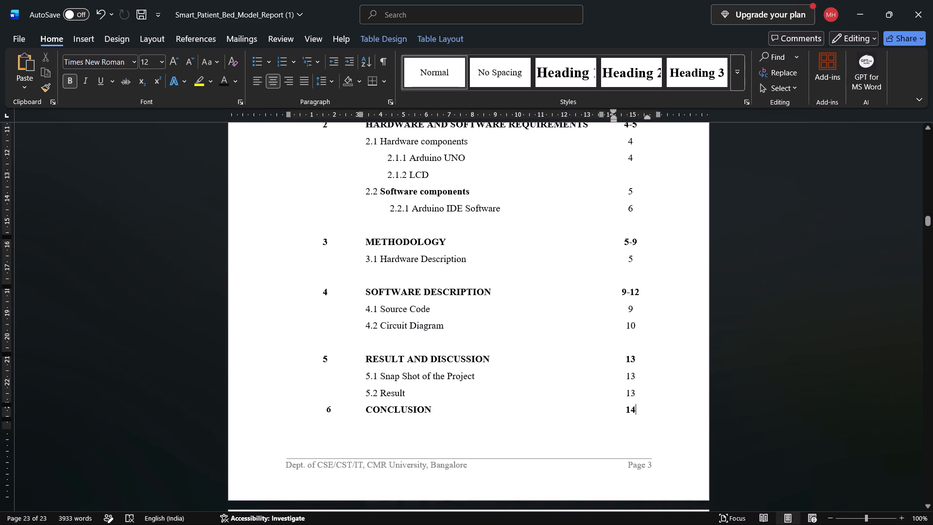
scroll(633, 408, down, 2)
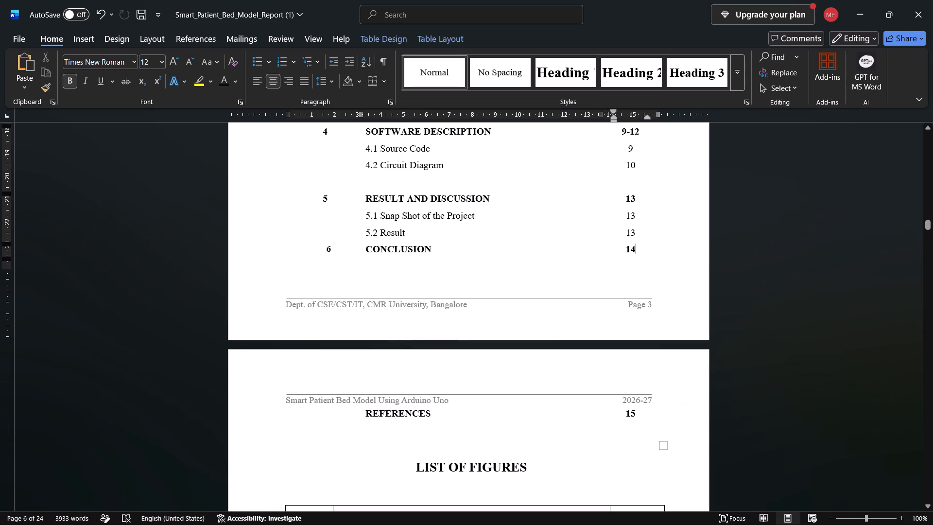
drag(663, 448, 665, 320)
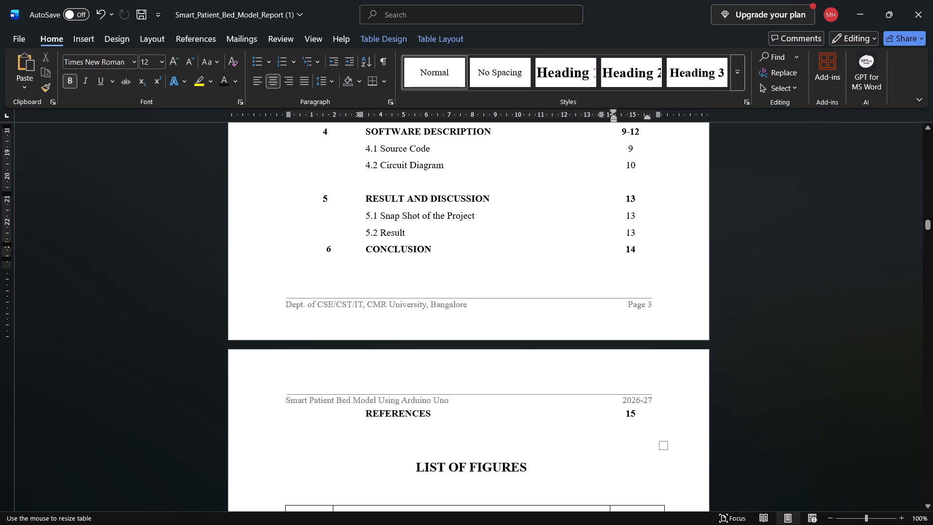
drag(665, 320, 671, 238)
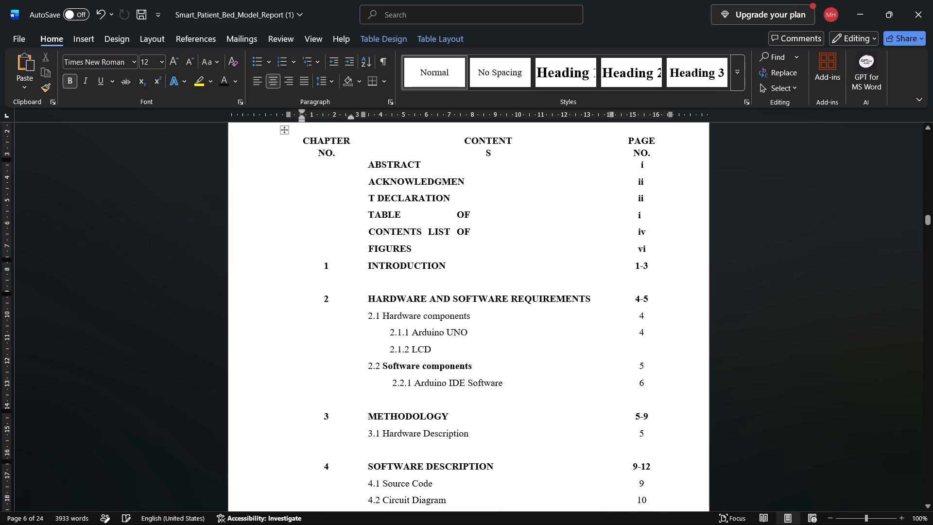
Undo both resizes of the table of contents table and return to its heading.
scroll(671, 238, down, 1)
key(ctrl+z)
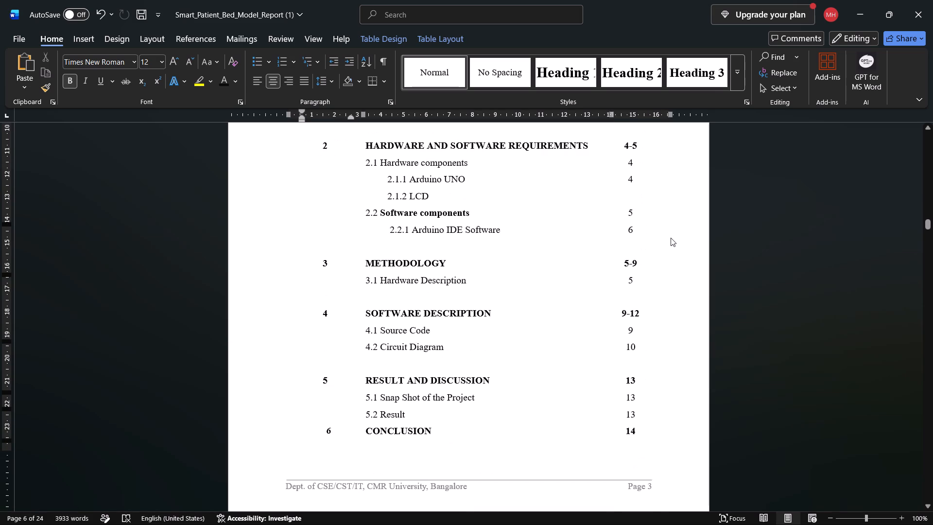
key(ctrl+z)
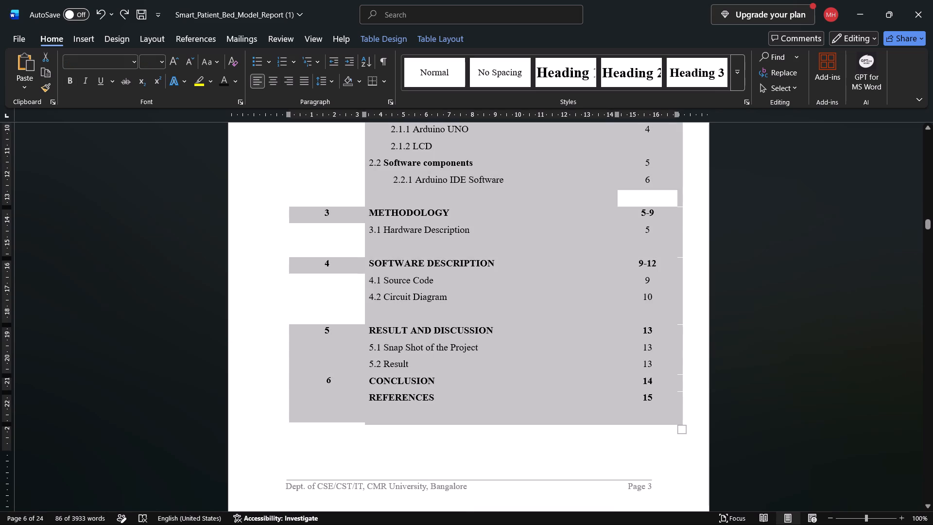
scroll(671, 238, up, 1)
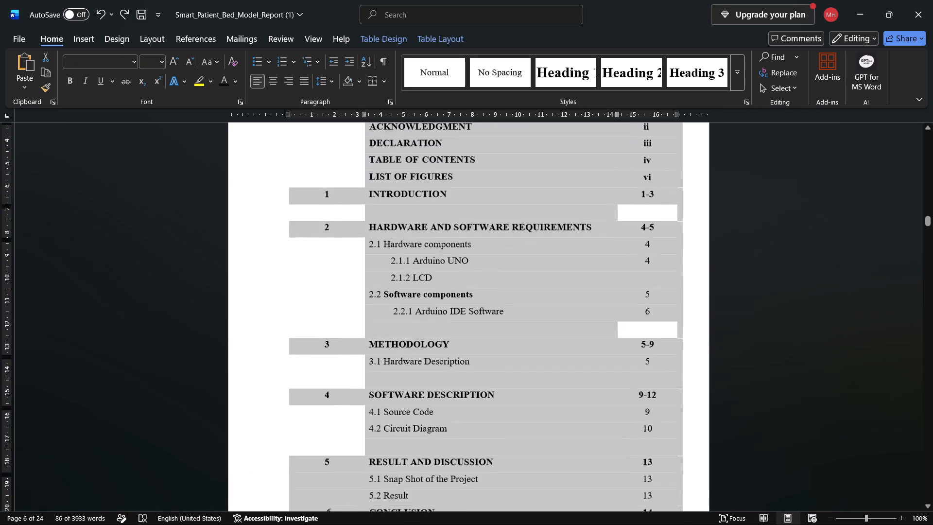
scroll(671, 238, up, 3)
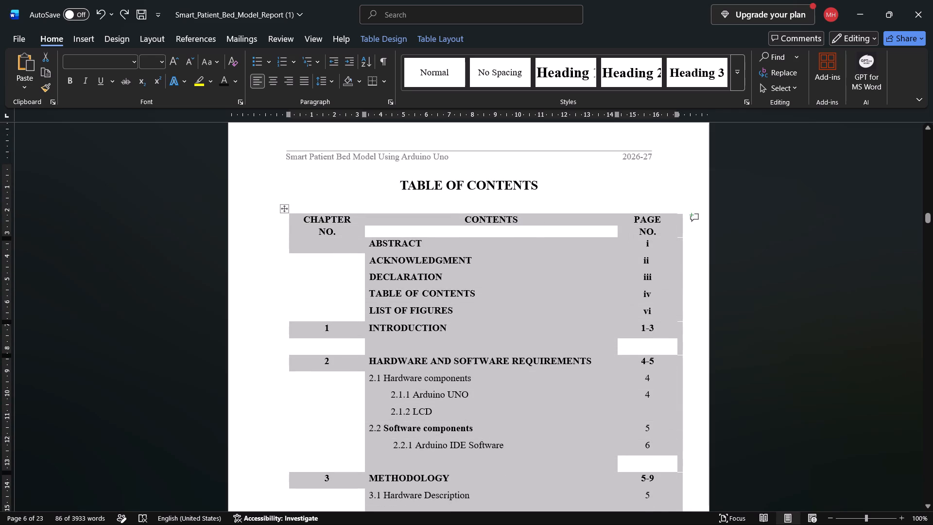
Resize the table of contents table from its lower corner past the REFERENCES row, making it slightly wider.
click(622, 199)
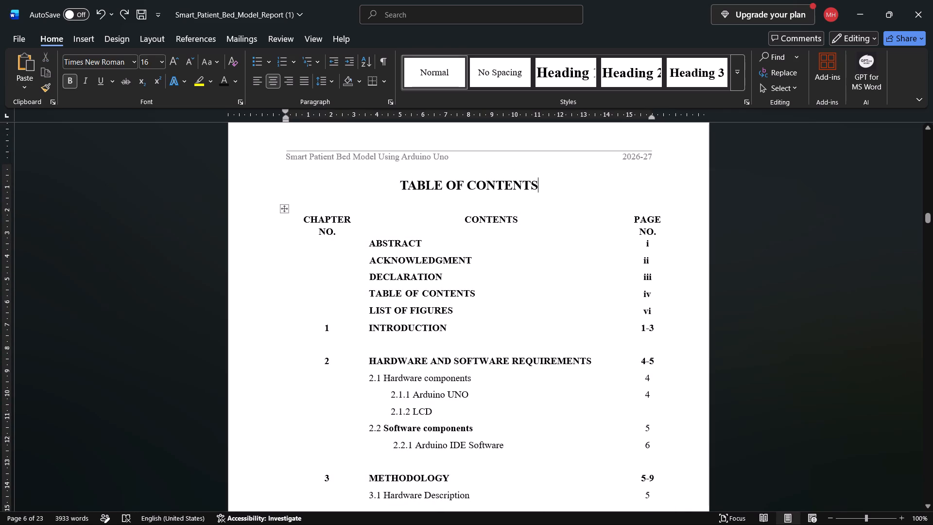
scroll(676, 226, down, 3)
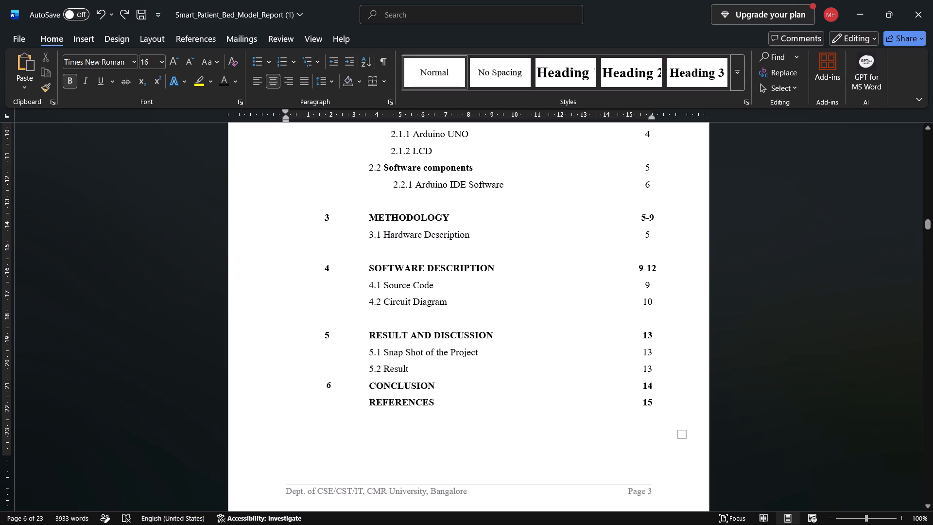
drag(679, 431, 679, 410)
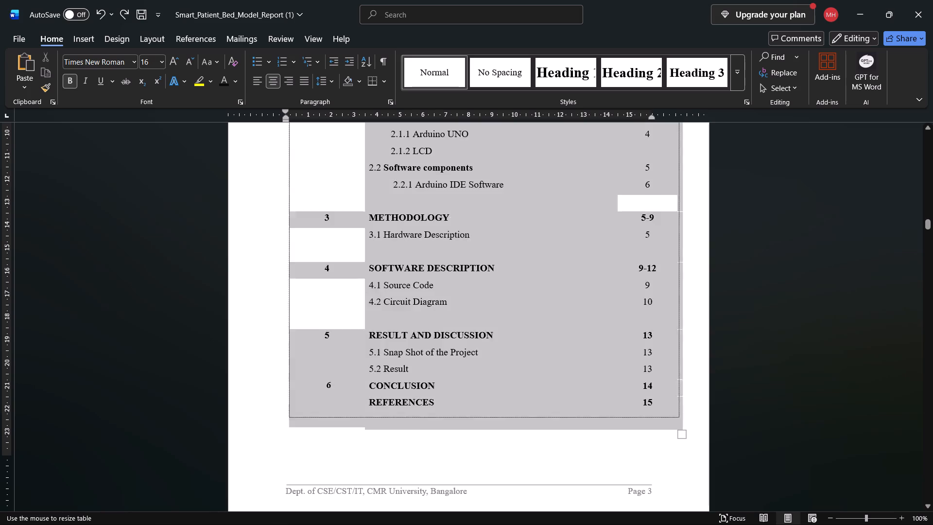
drag(679, 410, 696, 401)
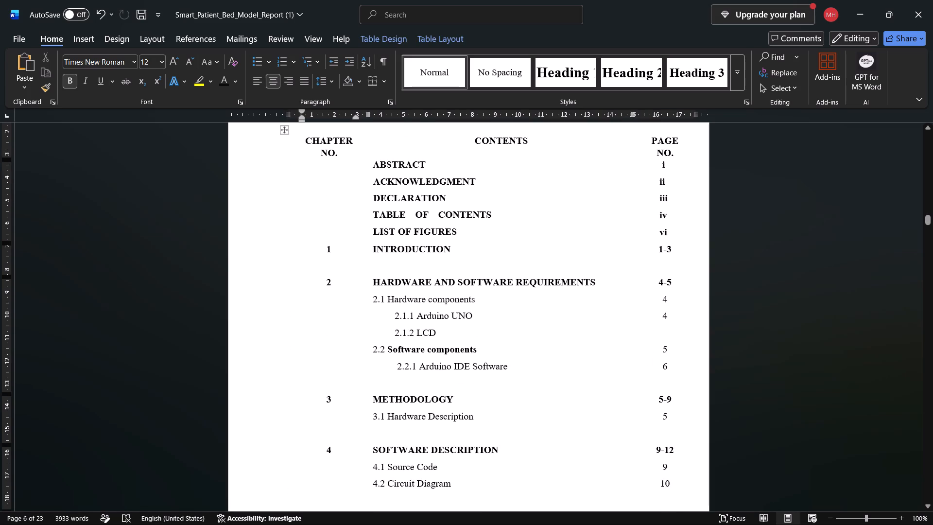
scroll(687, 424, down, 2)
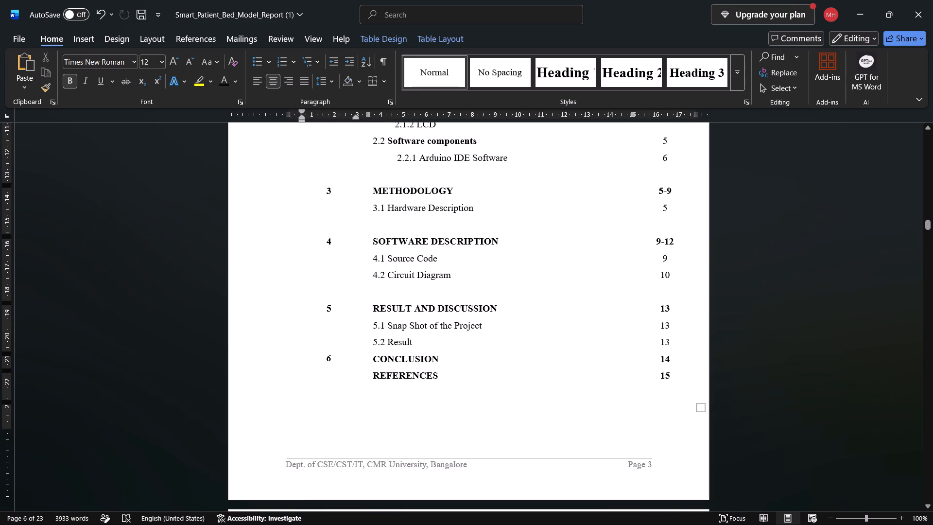
Move the table of contents table toward the page's left edge so its columns sit more centrally under the heading.
scroll(386, 354, up, 3)
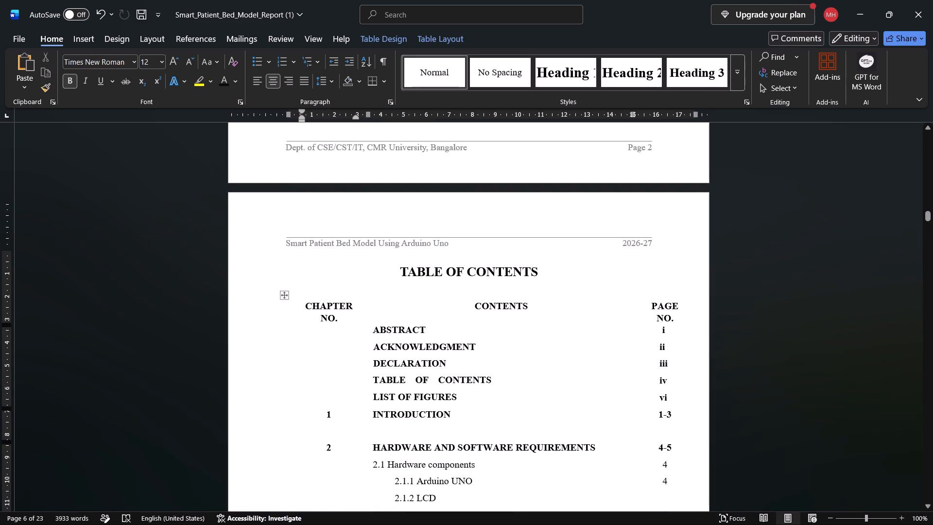
drag(283, 291, 255, 288)
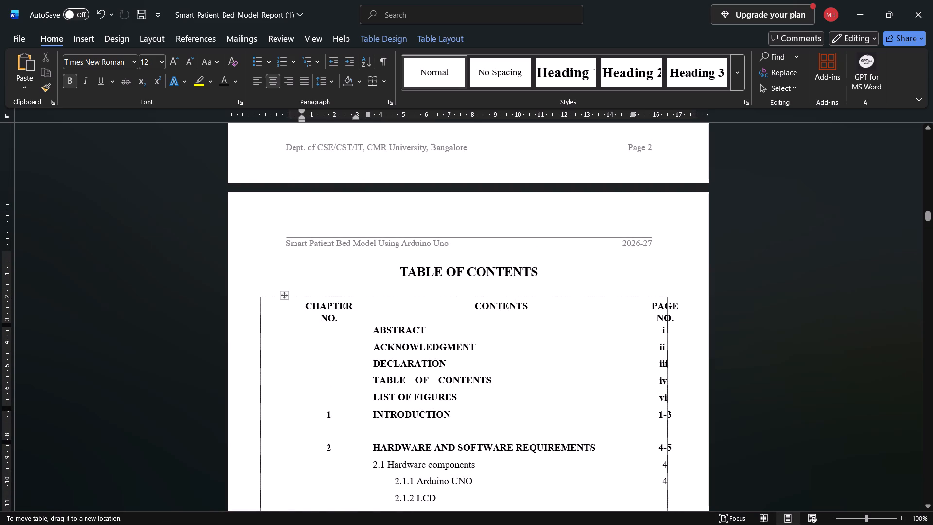
drag(255, 288, 259, 288)
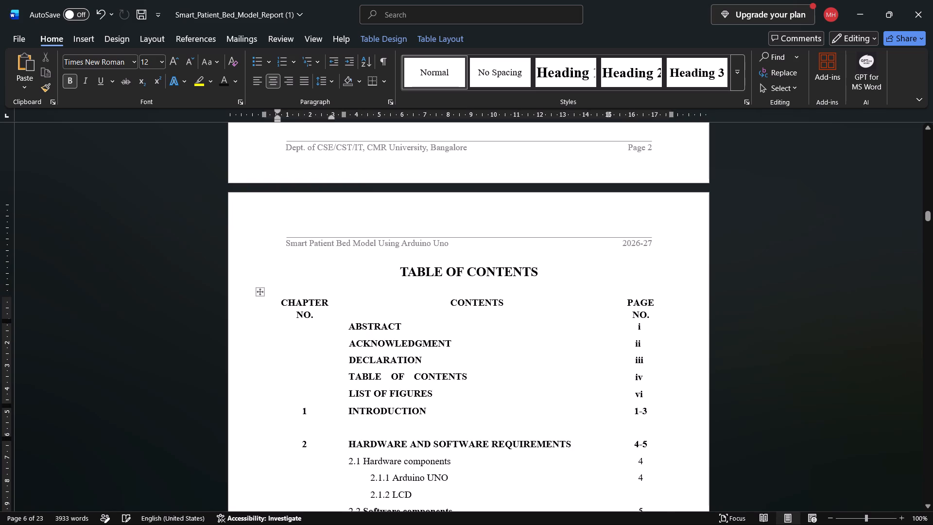
Examine the repositioned table of contents from its header row down to the REFERENCES row and back.
scroll(281, 321, down, 2)
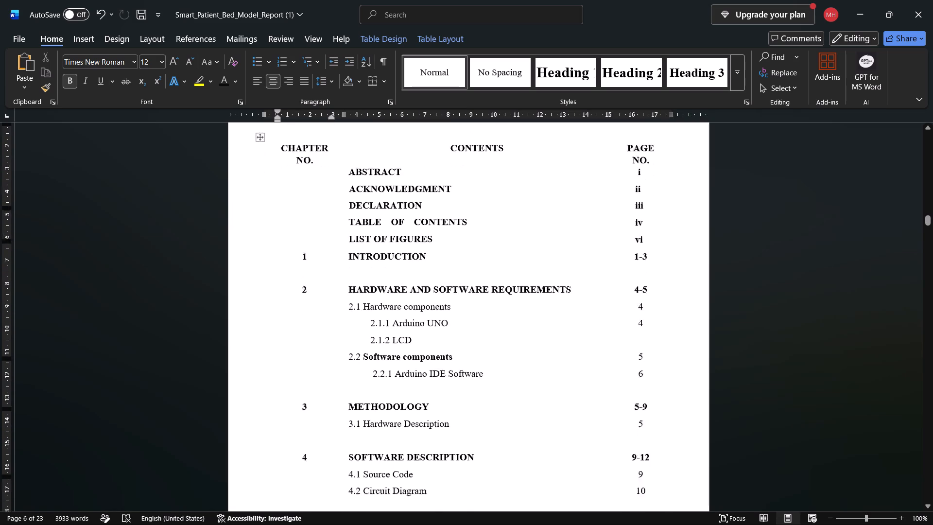
scroll(281, 321, down, 2)
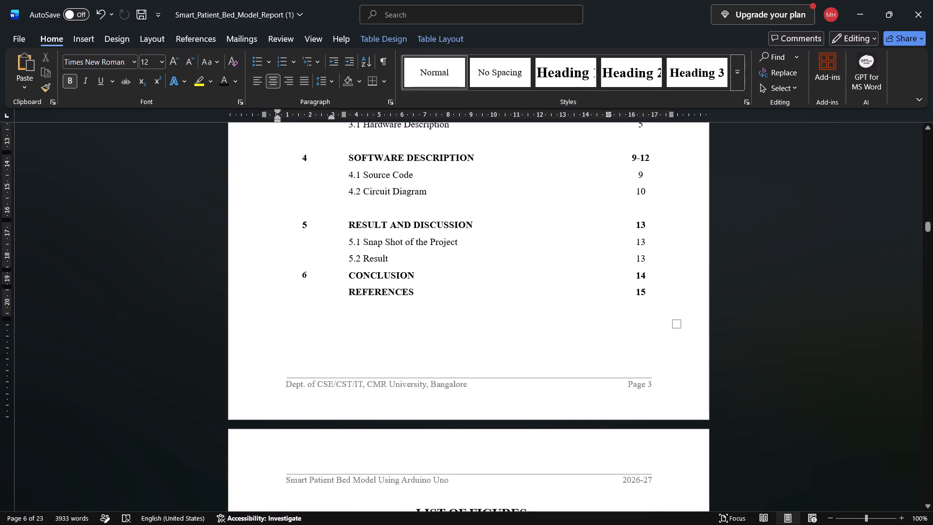
scroll(268, 421, up, 1)
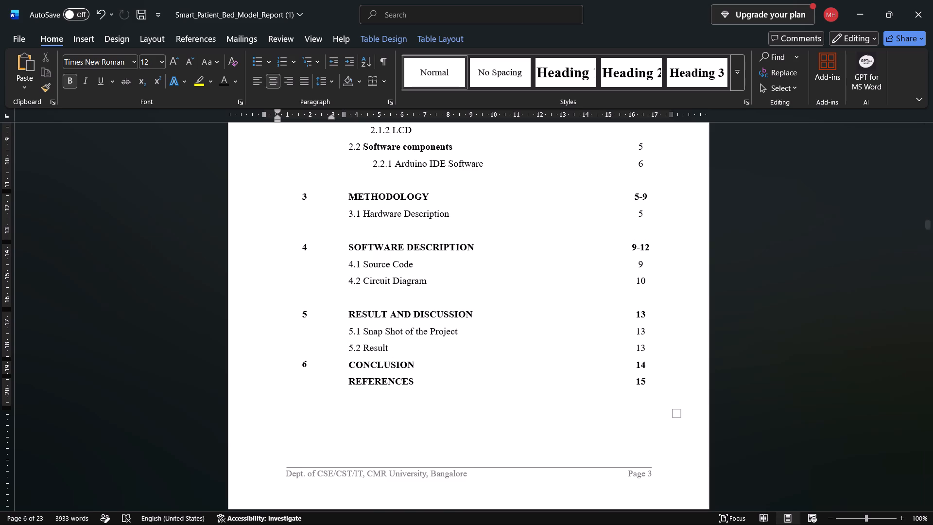
scroll(268, 421, up, 2)
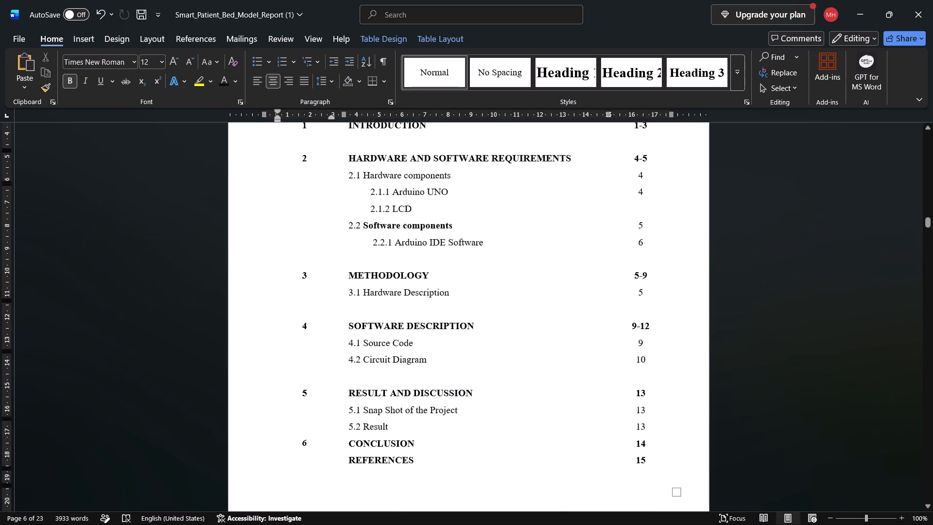
scroll(268, 421, up, 2)
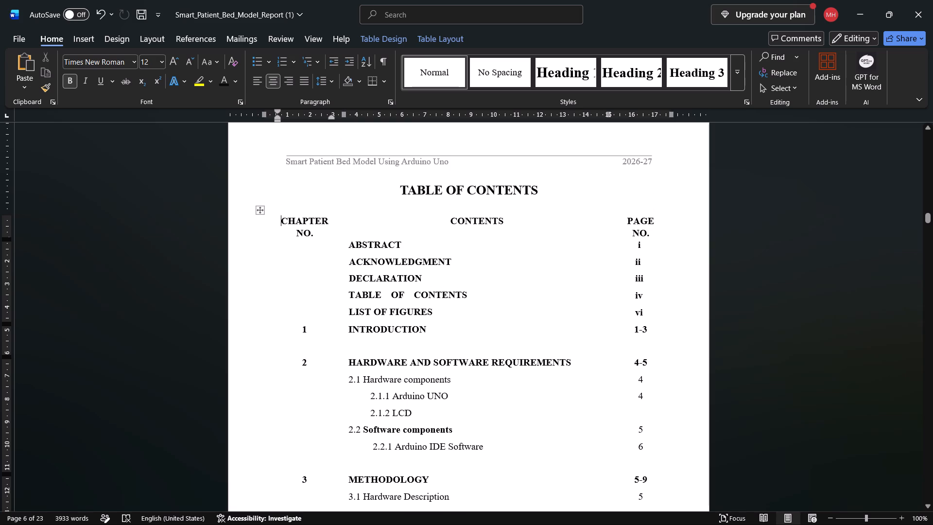
scroll(268, 421, up, 1)
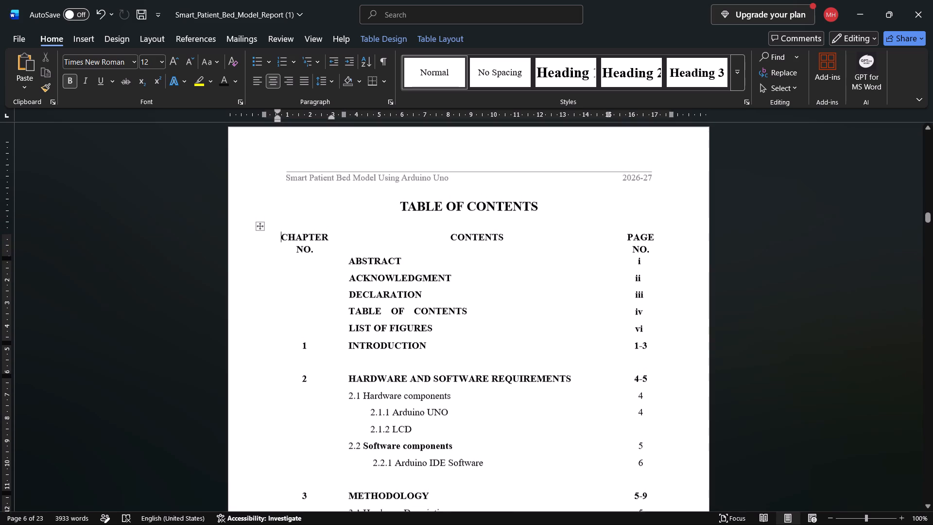
scroll(268, 421, up, 2)
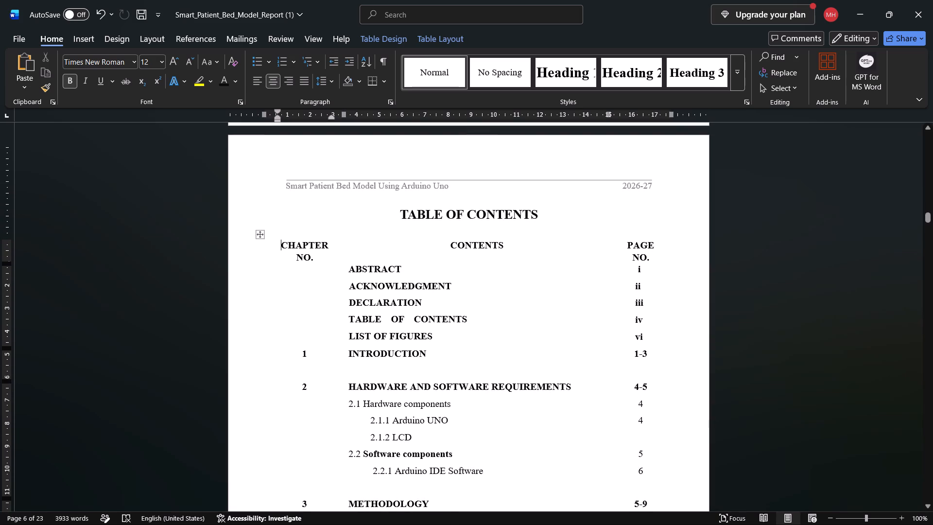
Nudge the table of contents table slightly upward, closer to the TABLE OF CONTENTS heading.
drag(259, 231, 248, 231)
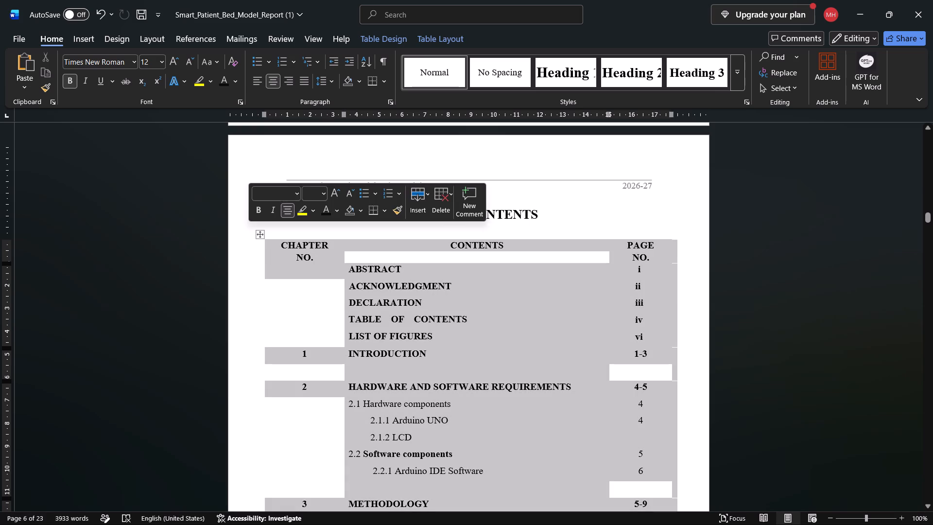
click(241, 241)
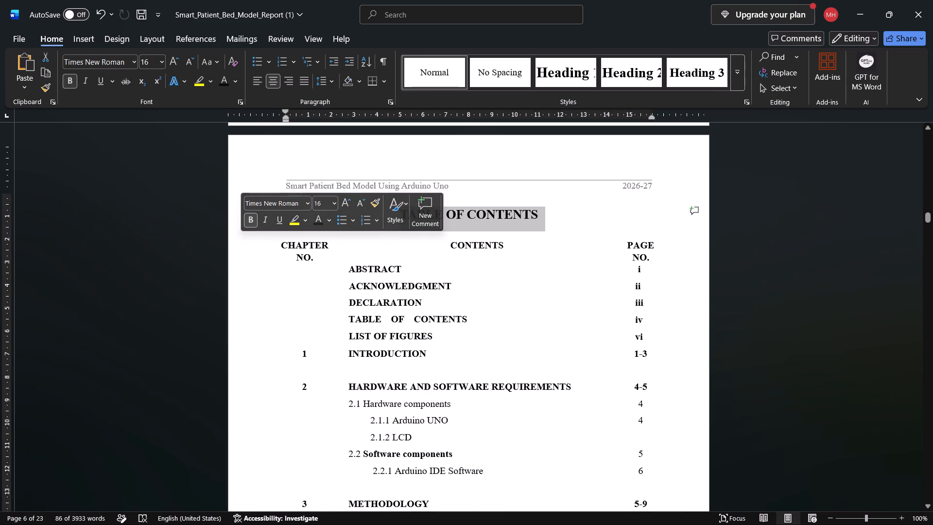
click(257, 245)
click(264, 285)
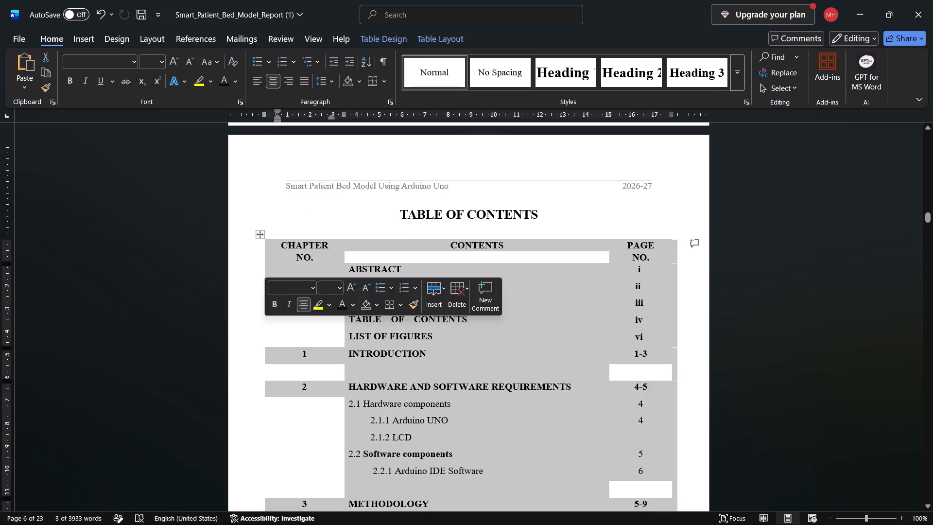
click(260, 236)
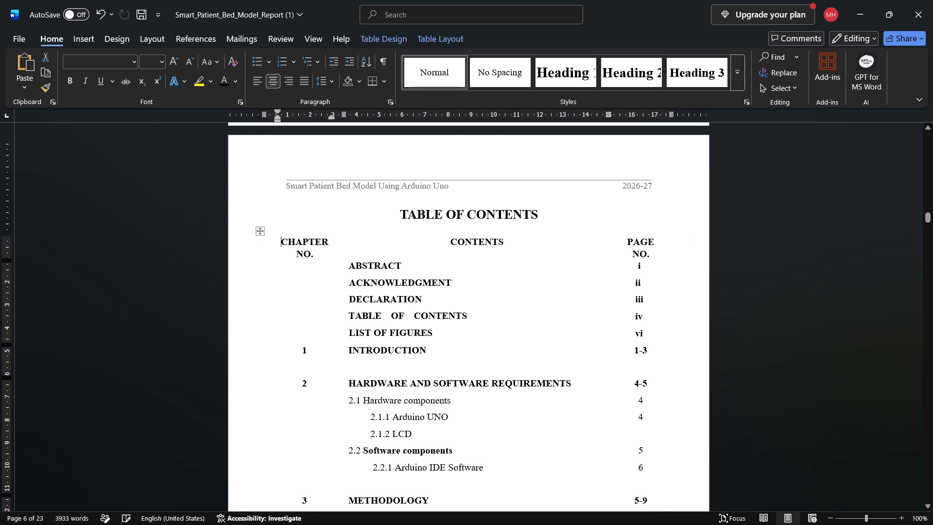
drag(258, 233, 253, 233)
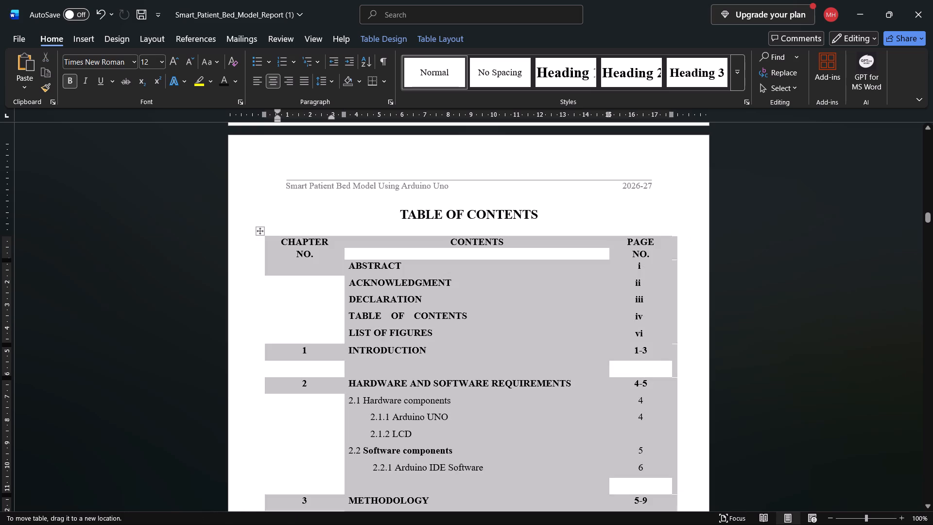
drag(253, 233, 246, 231)
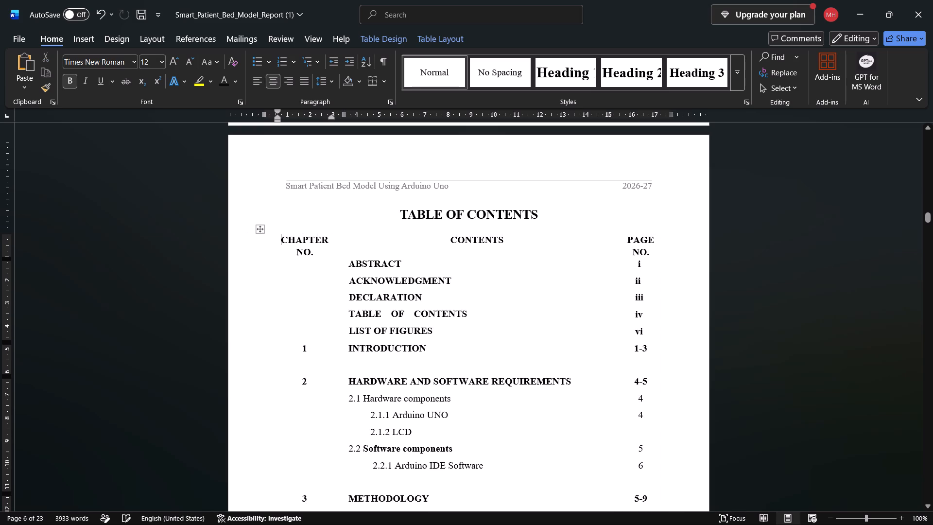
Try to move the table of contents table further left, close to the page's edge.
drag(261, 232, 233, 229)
Move the table of contents table back toward the right, placing it just below the TABLE OF CONTENTS heading.
scroll(239, 234, up, 1)
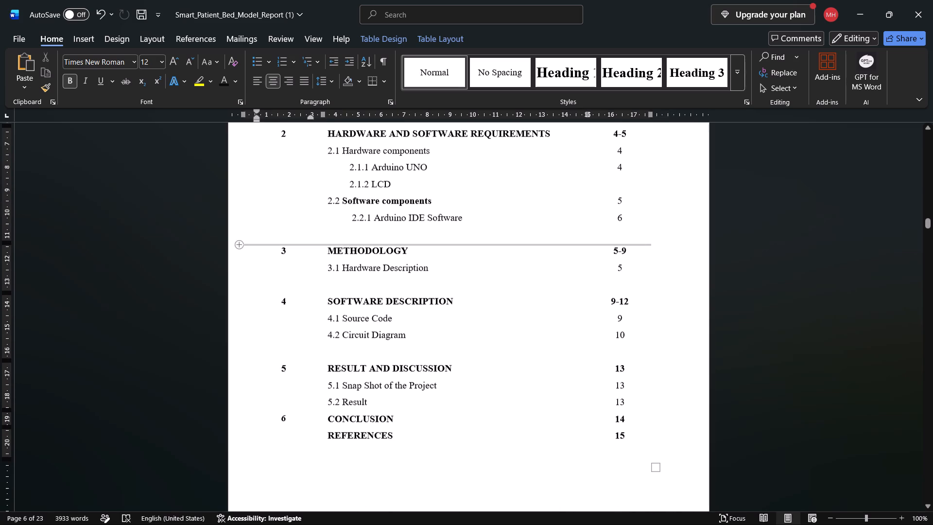
scroll(239, 234, up, 1)
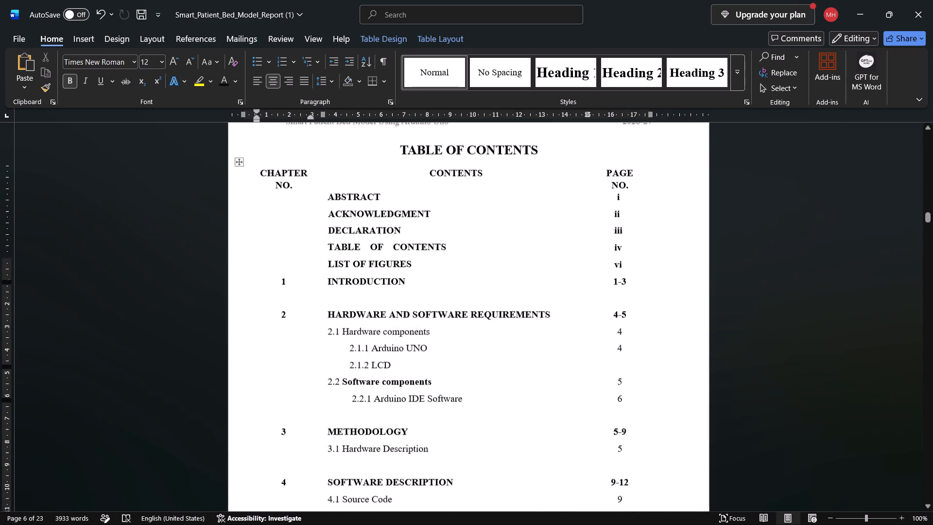
scroll(239, 234, up, 2)
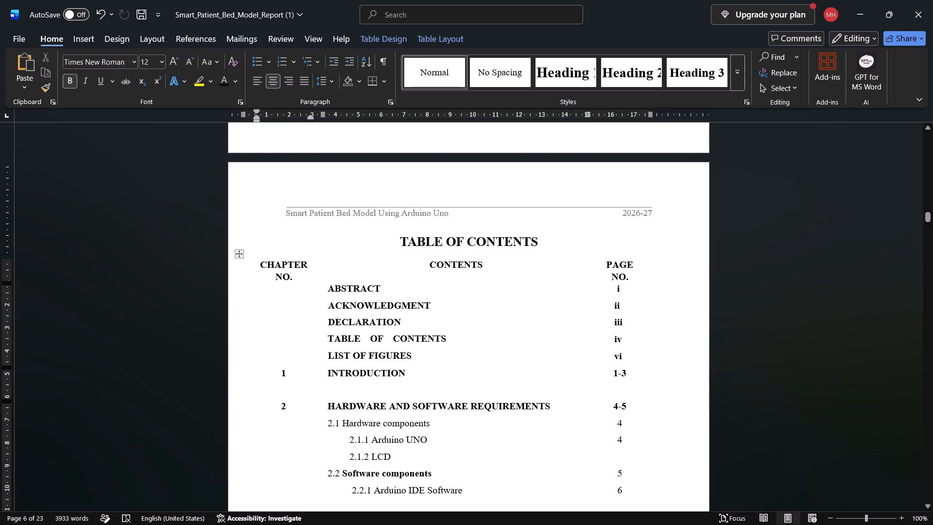
drag(240, 253, 253, 254)
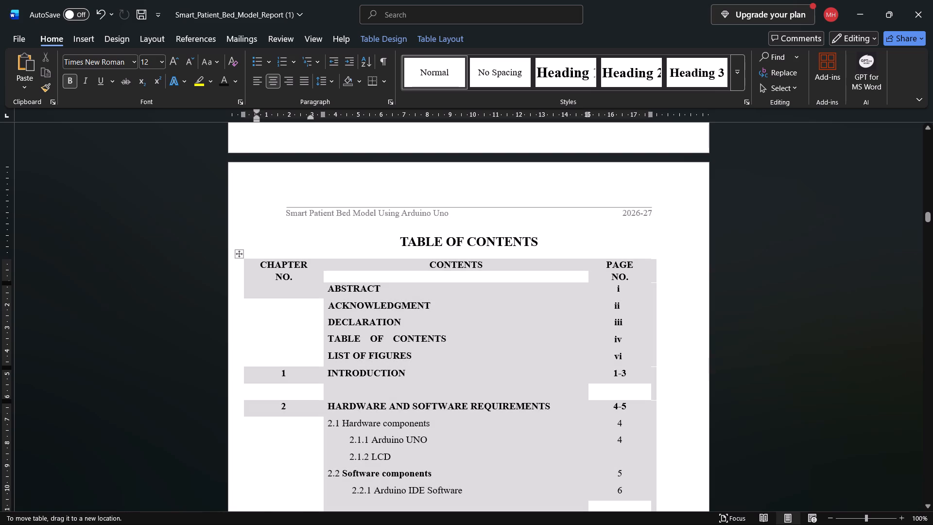
drag(253, 254, 254, 251)
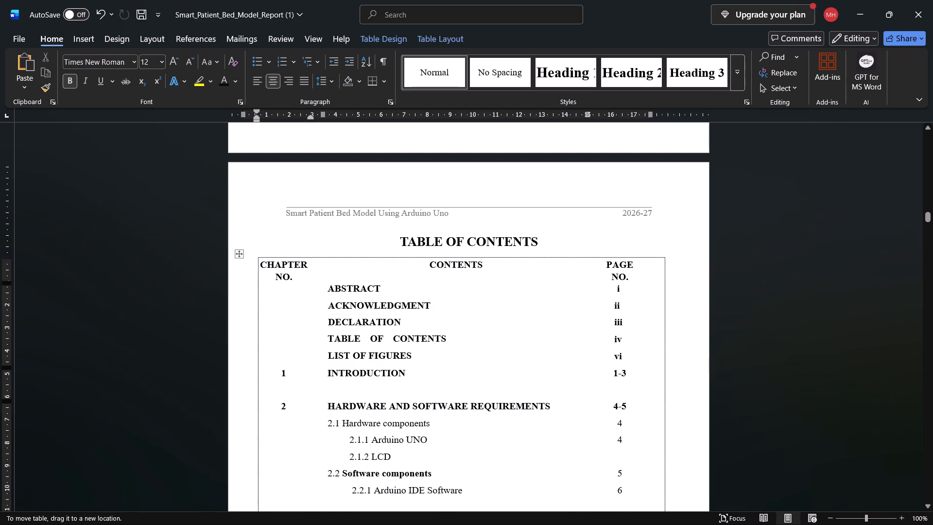
drag(254, 251, 257, 250)
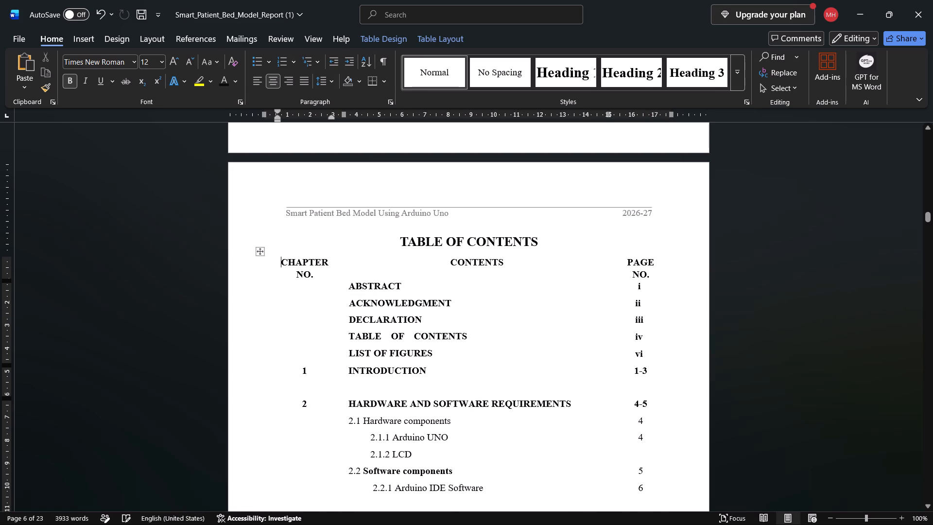
Insert two spaces before the TABLE OF CONTENTS heading text to shift it slightly right.
click(365, 240)
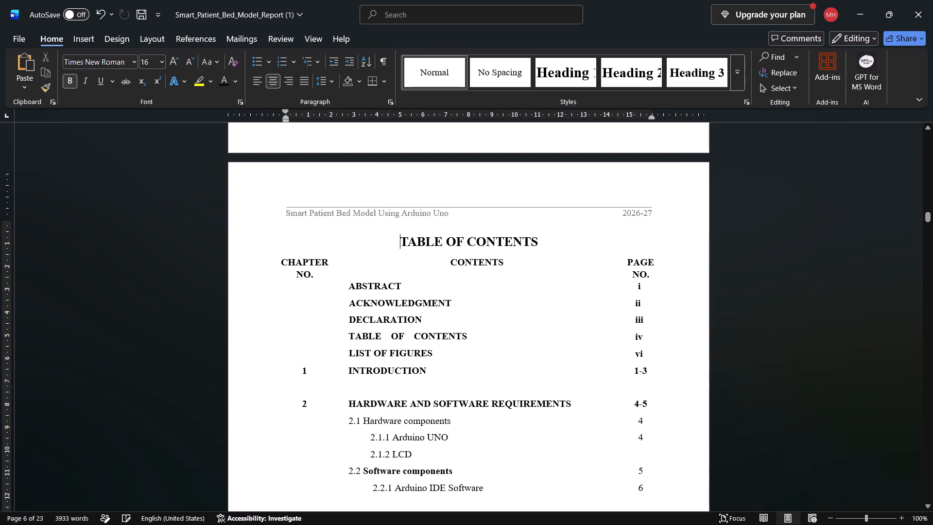
key(space)
key(space)
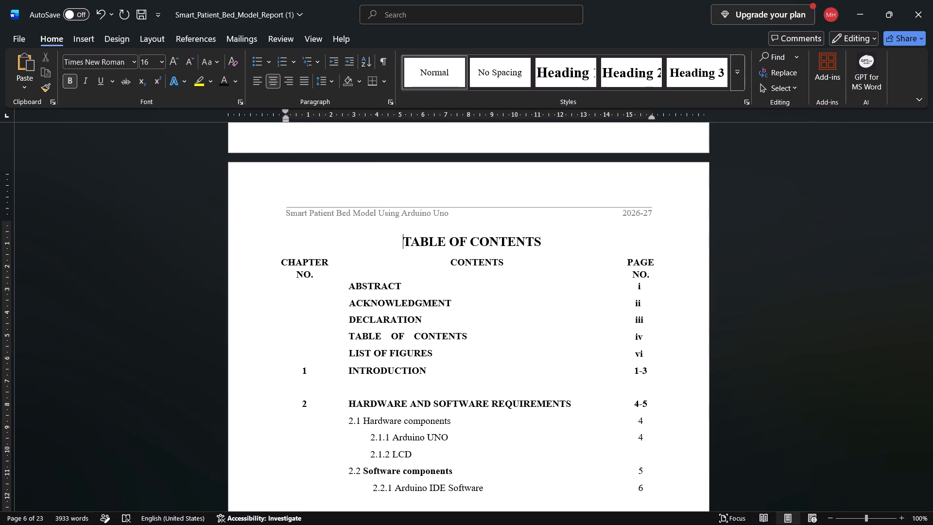
Check the layout of the table of contents page, from the heading through the chapter rows.
scroll(365, 240, down, 1)
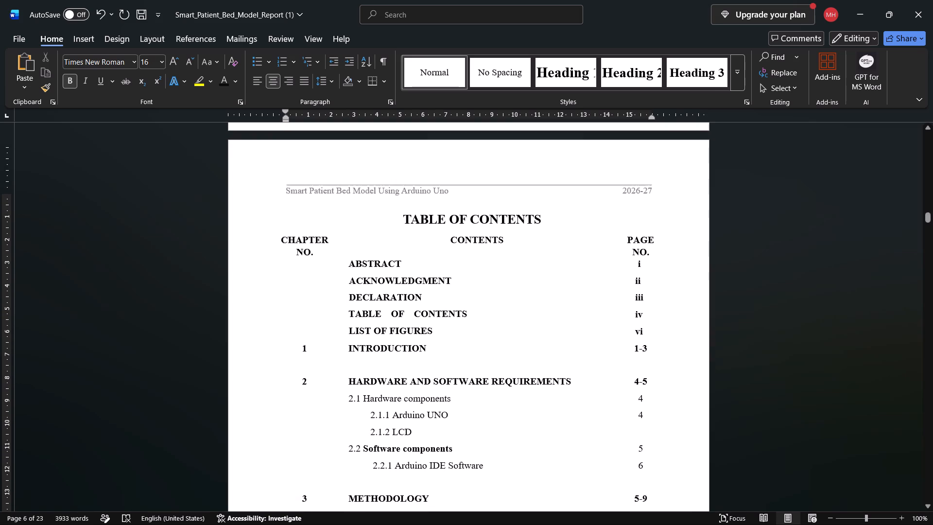
scroll(365, 240, down, 1)
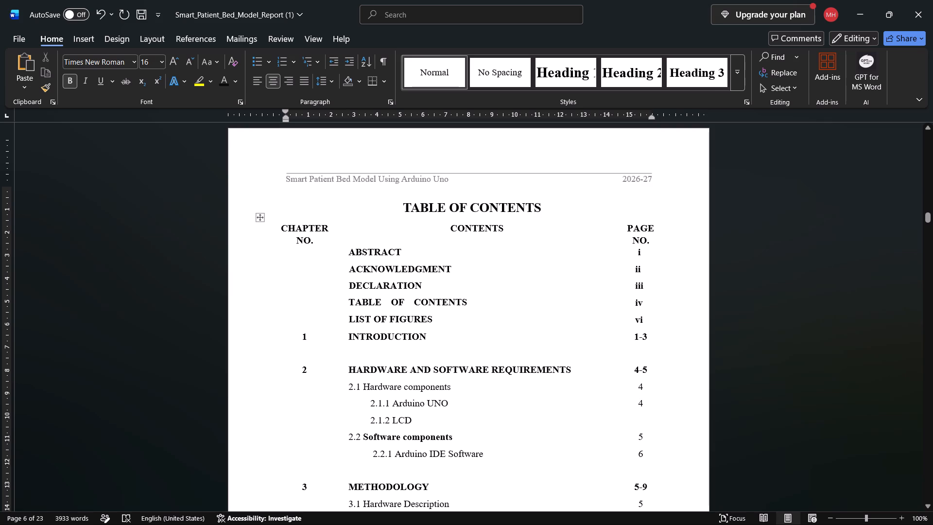
scroll(319, 332, down, 1)
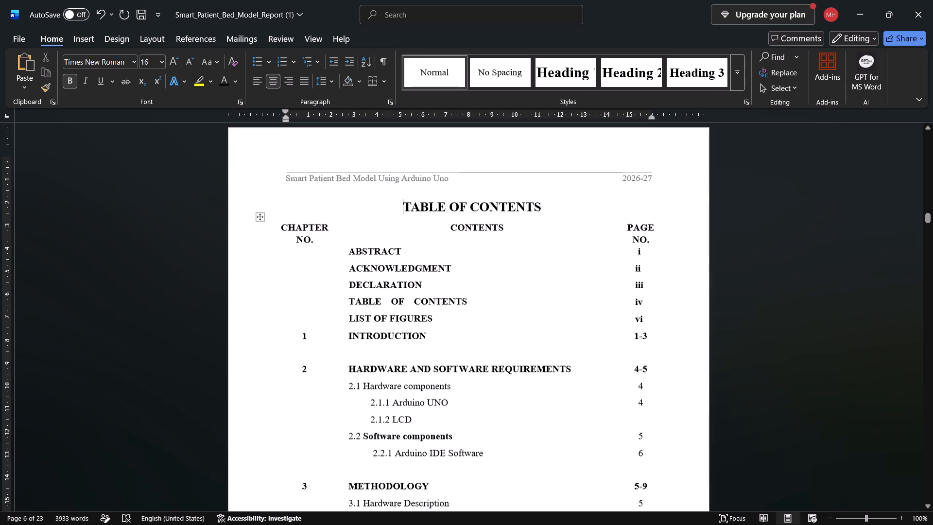
scroll(319, 332, down, 2)
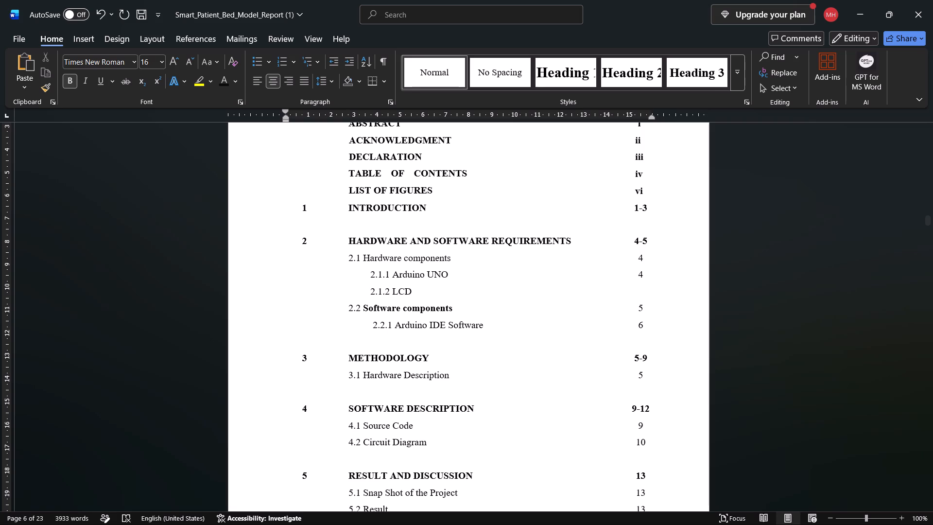
scroll(436, 315, up, 1)
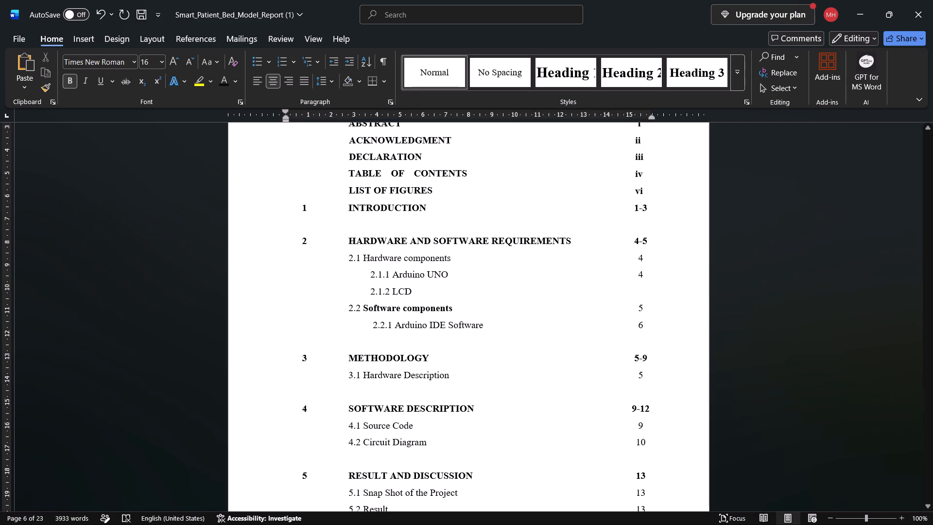
scroll(436, 315, up, 1)
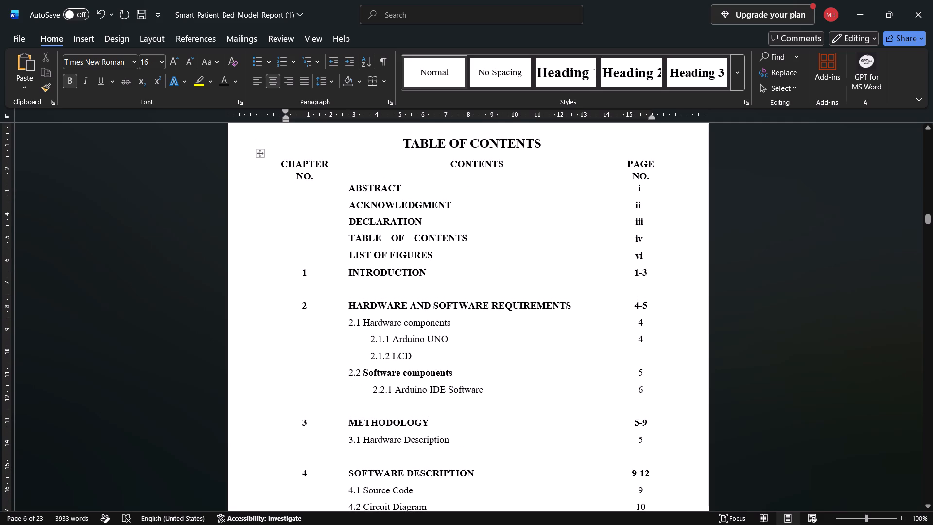
Check the table of contents page through its last rows and the start of the LIST OF FIGURES page.
scroll(446, 165, down, 2)
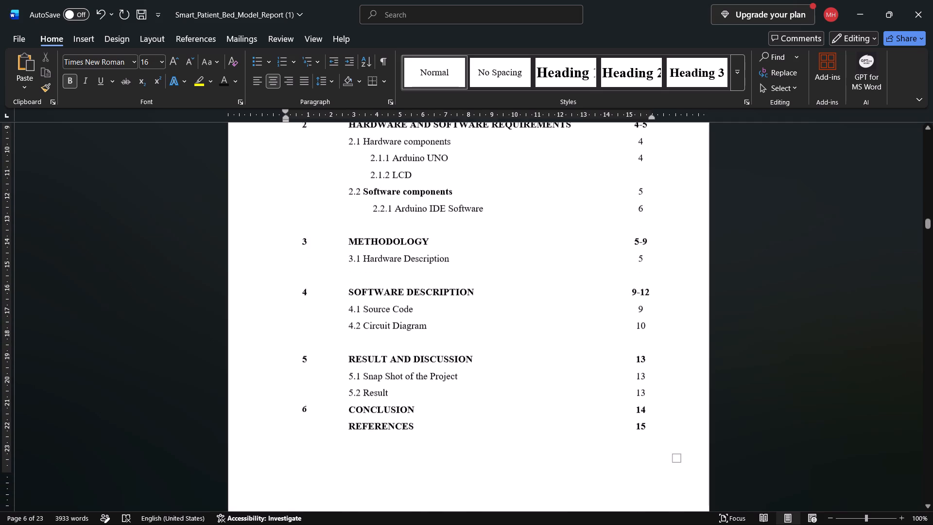
scroll(446, 165, down, 2)
scroll(446, 165, up, 1)
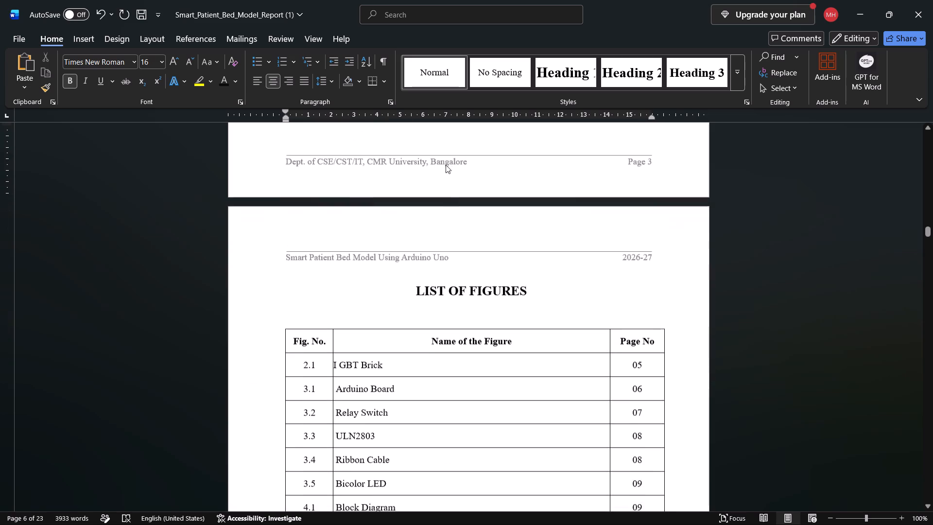
scroll(446, 165, up, 1)
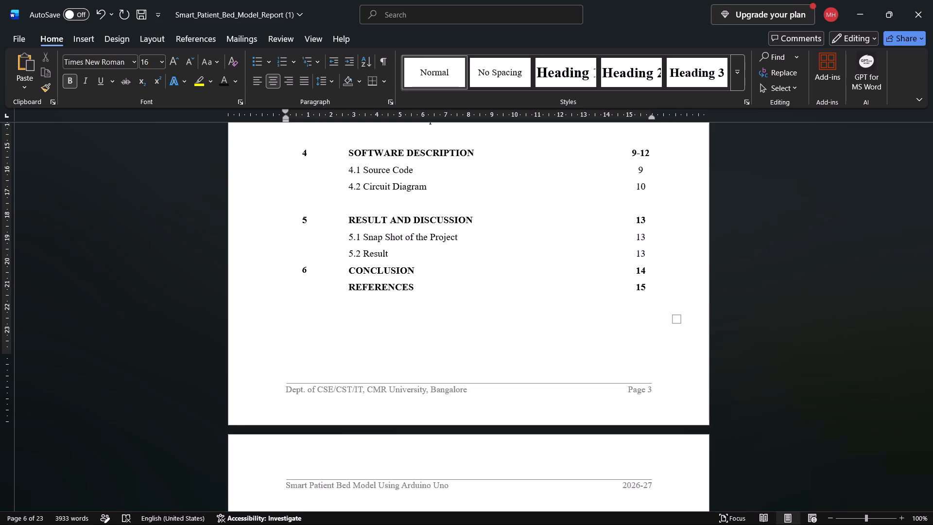
scroll(454, 258, up, 2)
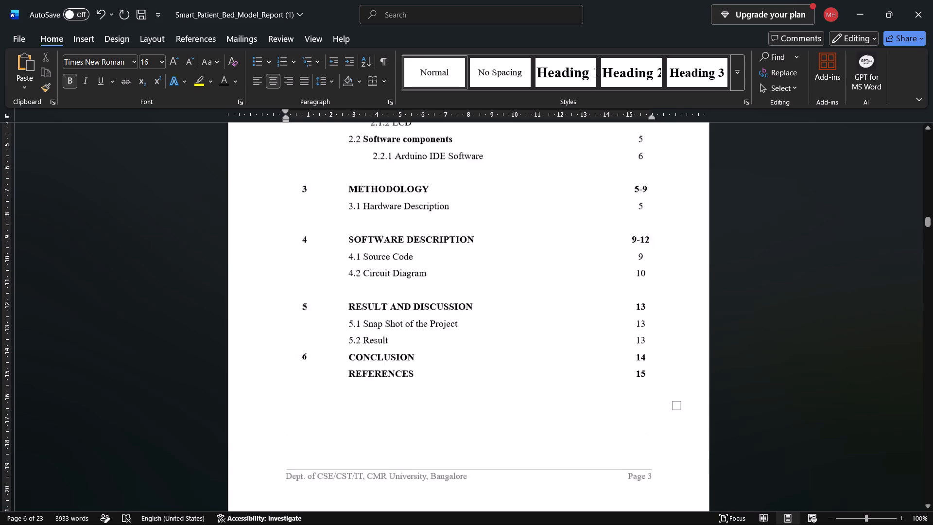
scroll(454, 258, up, 1)
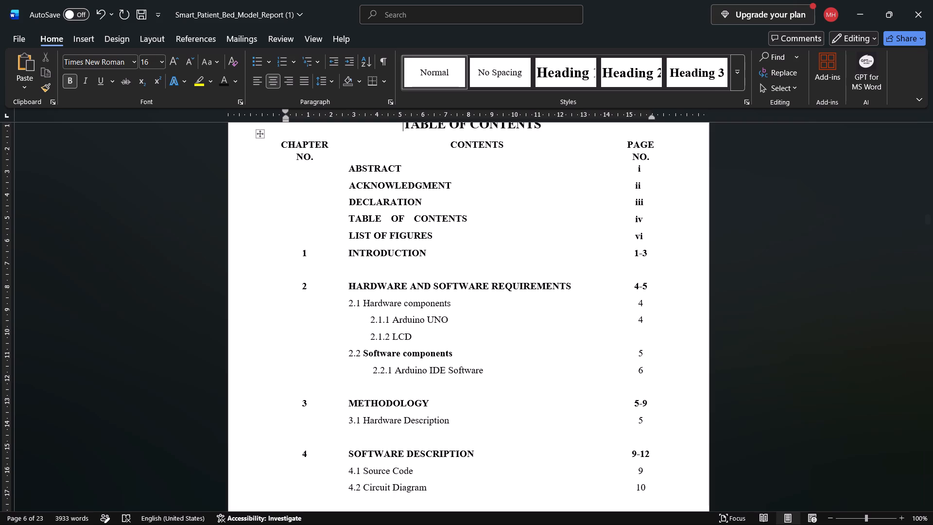
scroll(454, 258, up, 3)
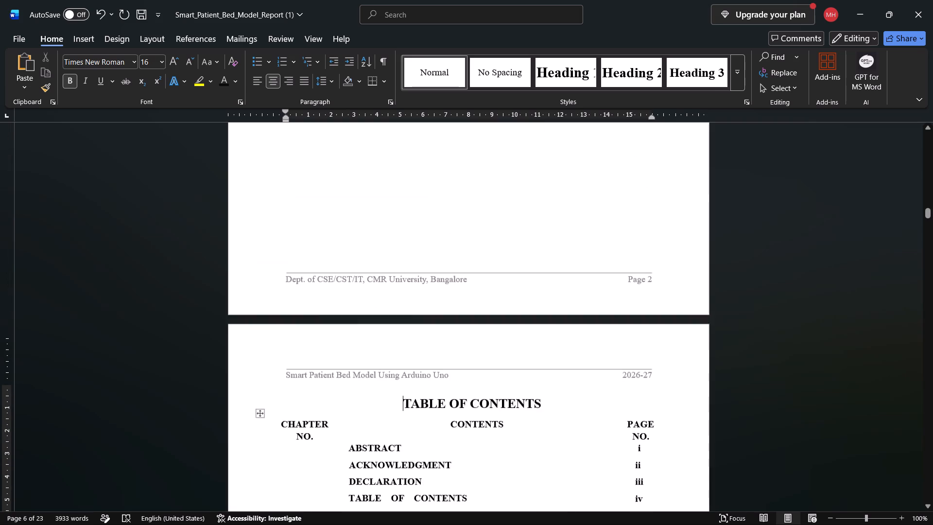
Review the front-matter pages before the table of contents, including the abstract, declaration, acknowledgement and certificate.
scroll(454, 258, up, 5)
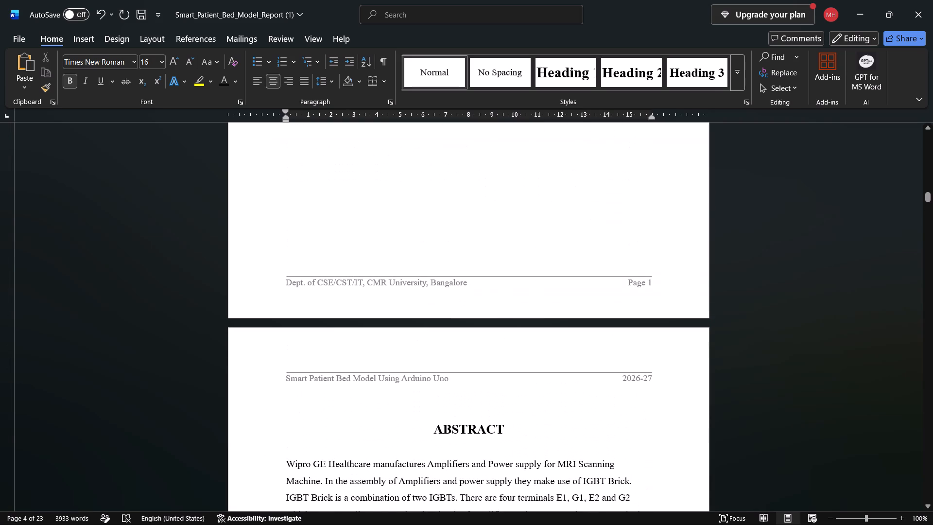
scroll(454, 258, up, 2)
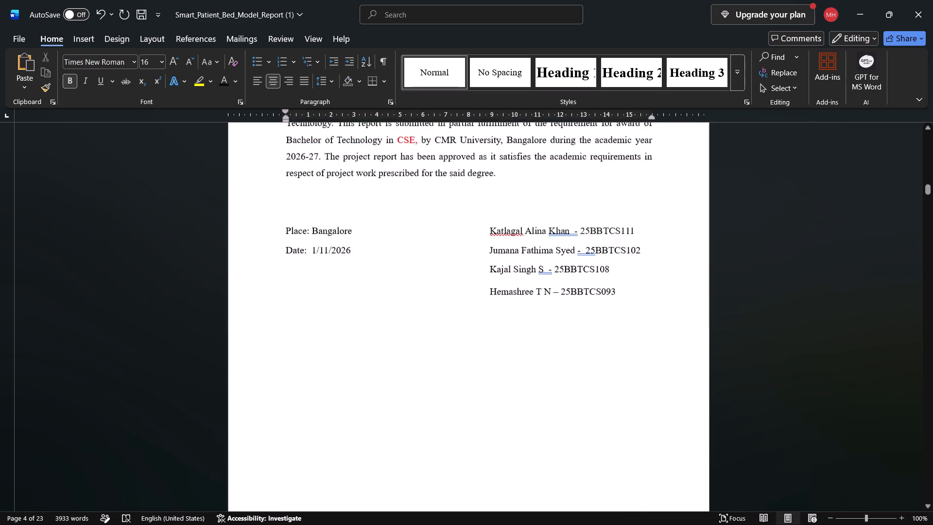
scroll(454, 258, up, 6)
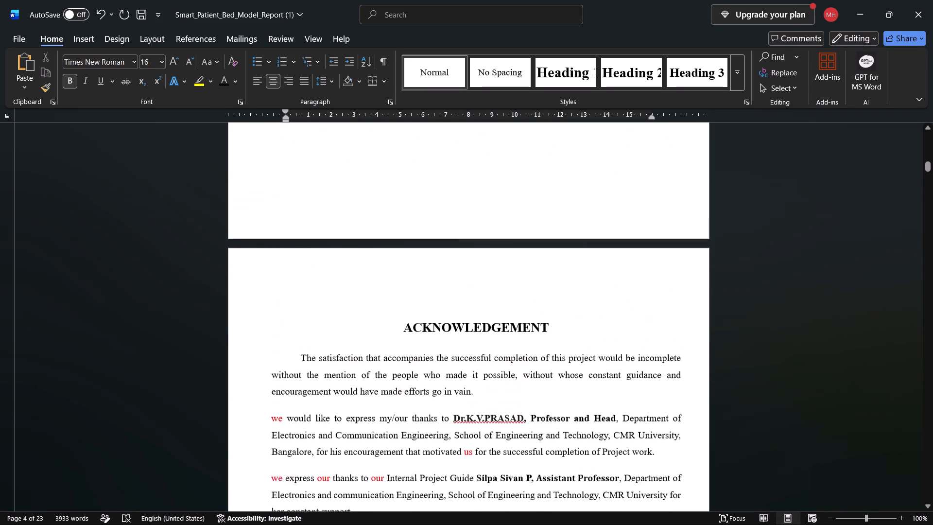
scroll(454, 258, down, 2)
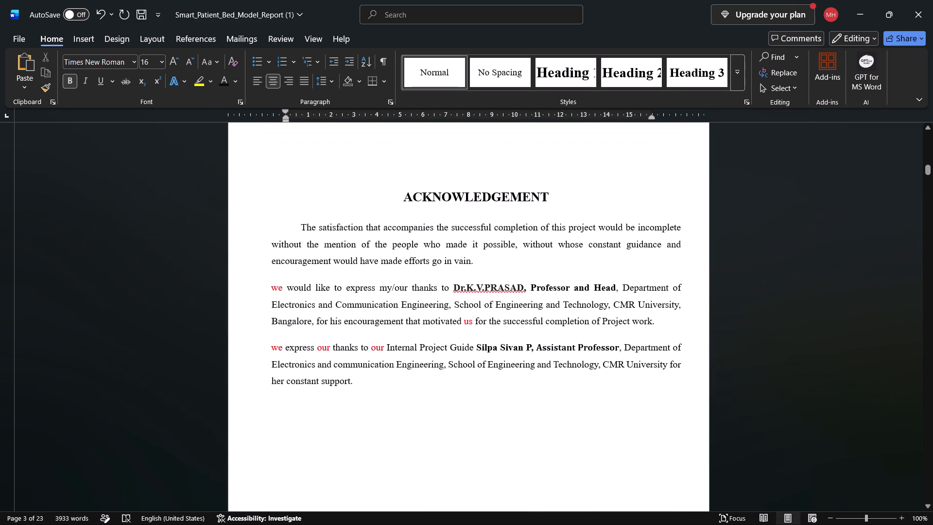
scroll(451, 267, up, 3)
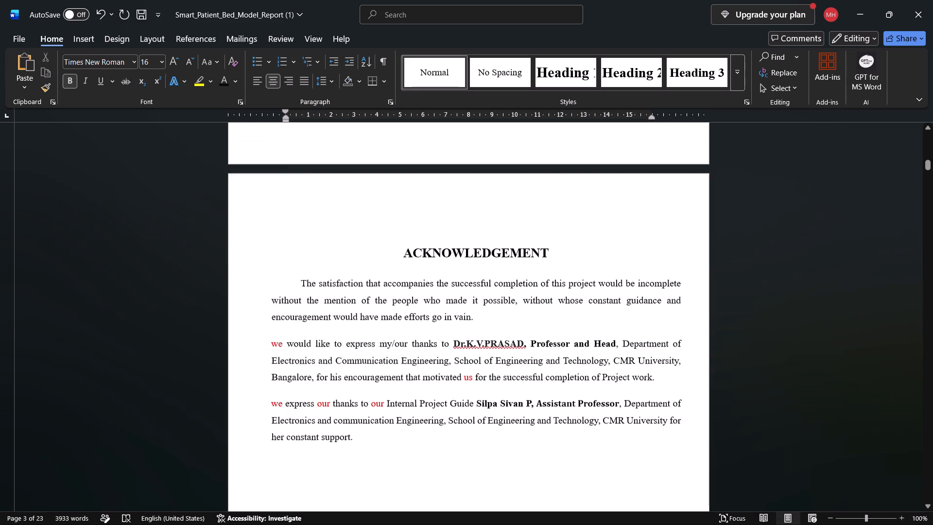
scroll(451, 267, up, 7)
scroll(451, 267, down, 6)
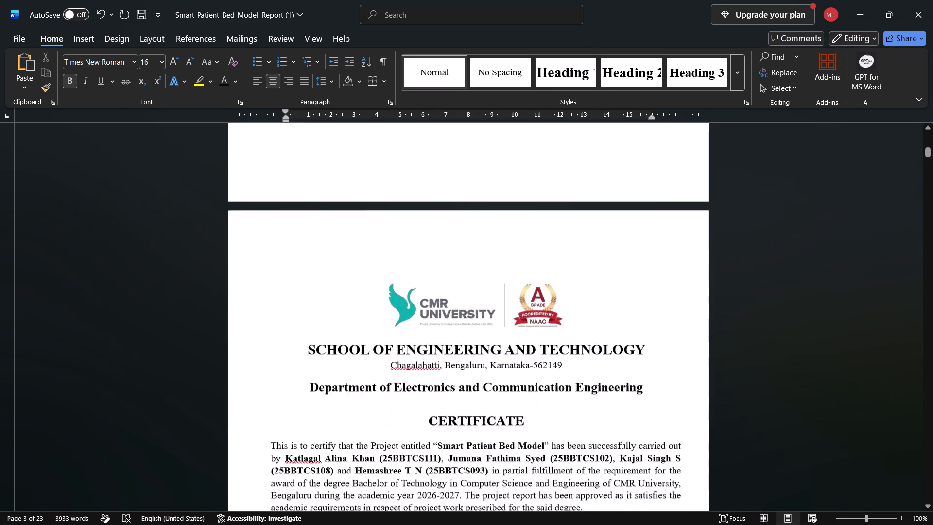
scroll(451, 267, down, 9)
scroll(451, 267, up, 1)
scroll(451, 267, down, 5)
scroll(451, 267, up, 1)
scroll(451, 267, down, 1)
scroll(451, 267, up, 7)
scroll(451, 267, down, 4)
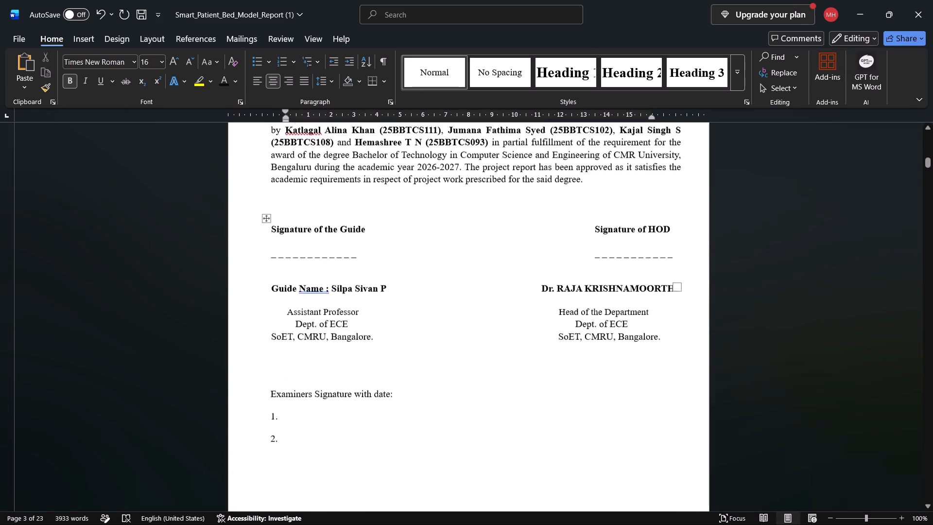
scroll(451, 267, down, 2)
Try a black highlight on the DECLARATION paragraph through "CSE,", undo it, and set that text's font color to black.
scroll(451, 267, up, 1)
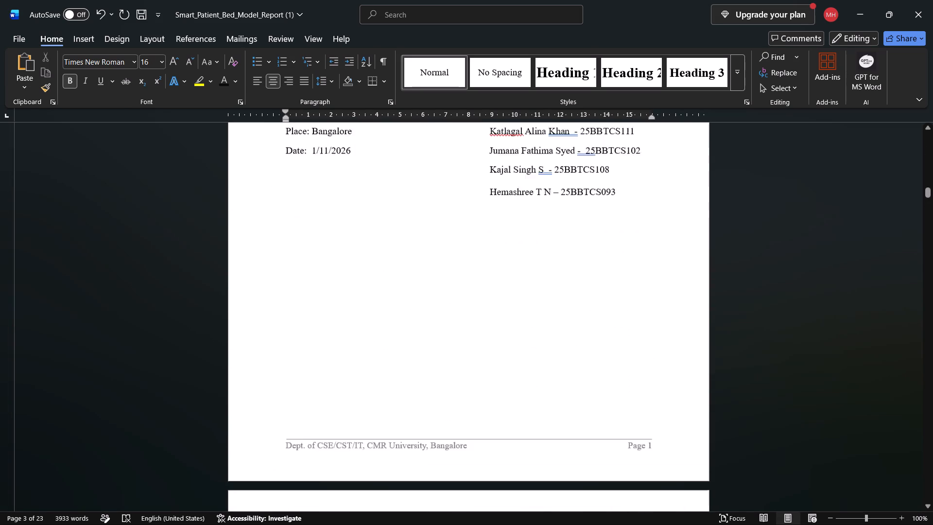
scroll(451, 267, up, 1)
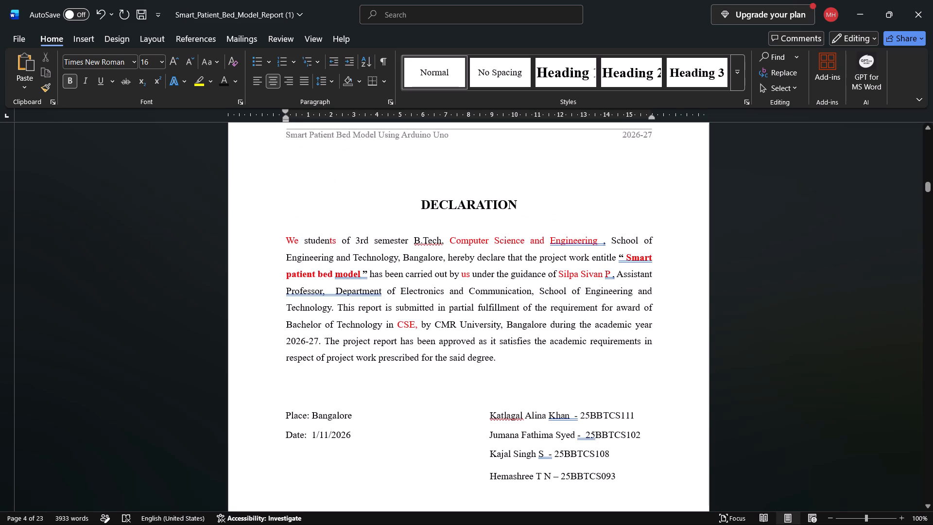
drag(419, 328, 383, 278)
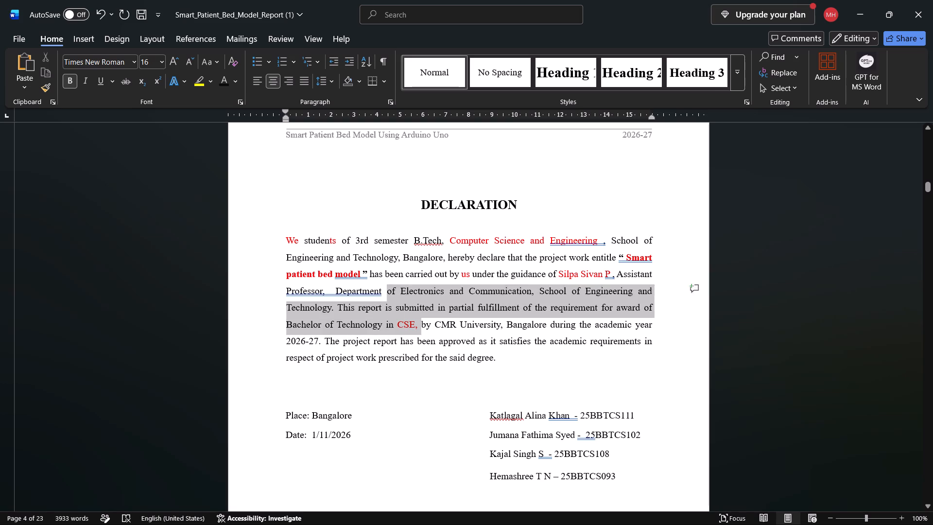
drag(383, 278, 291, 237)
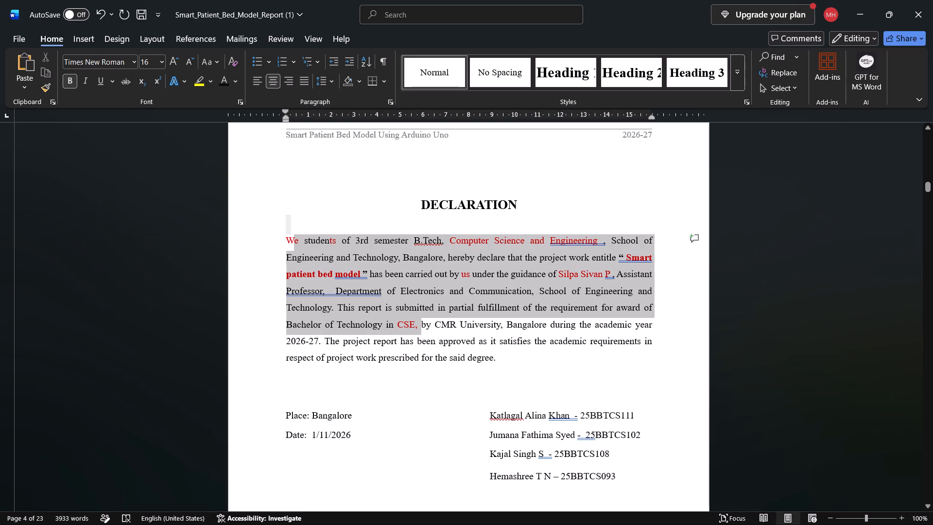
drag(291, 237, 289, 237)
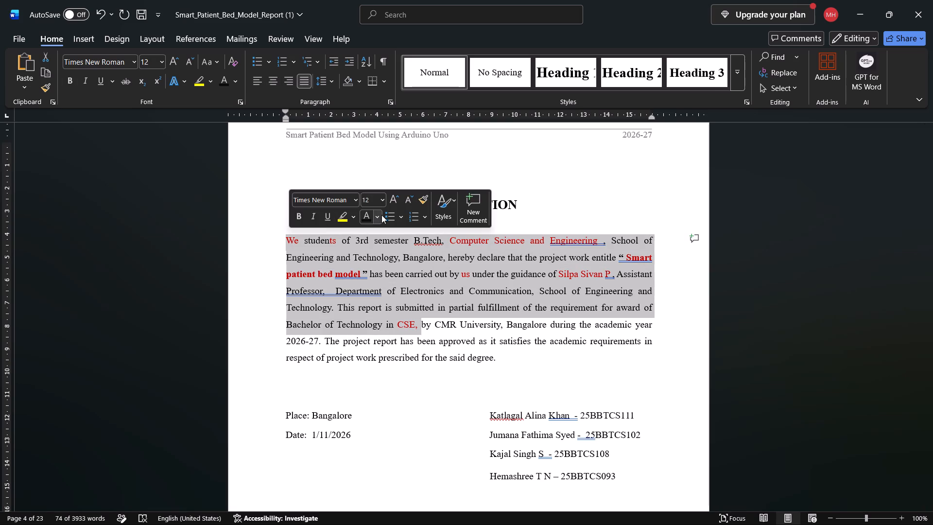
click(351, 215)
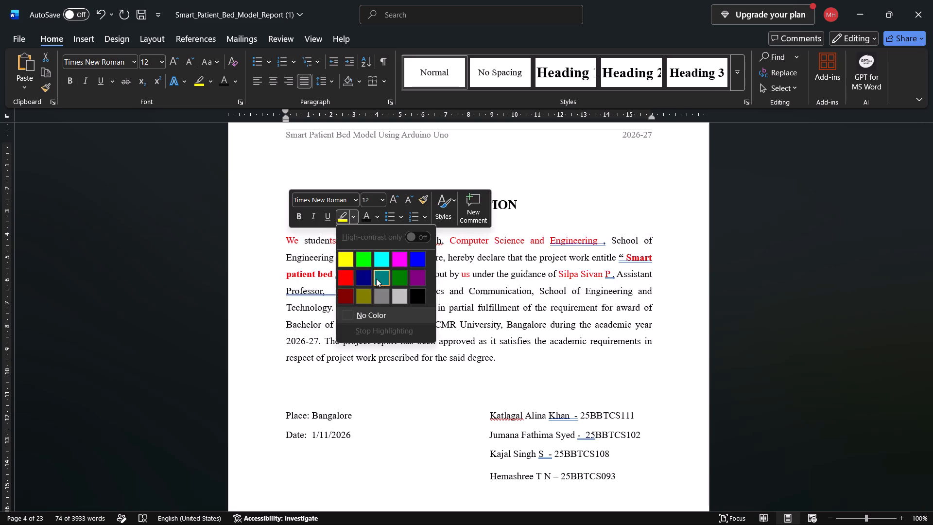
click(416, 297)
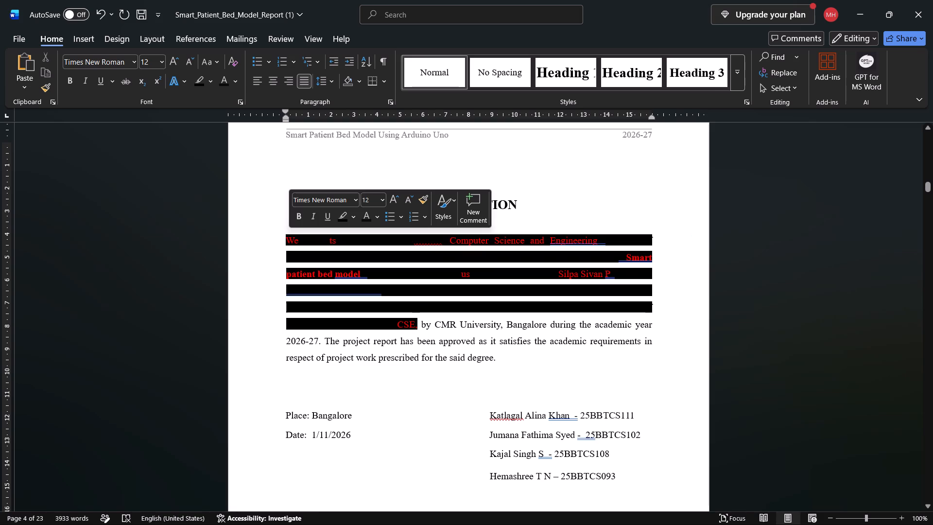
key(ctrl+z)
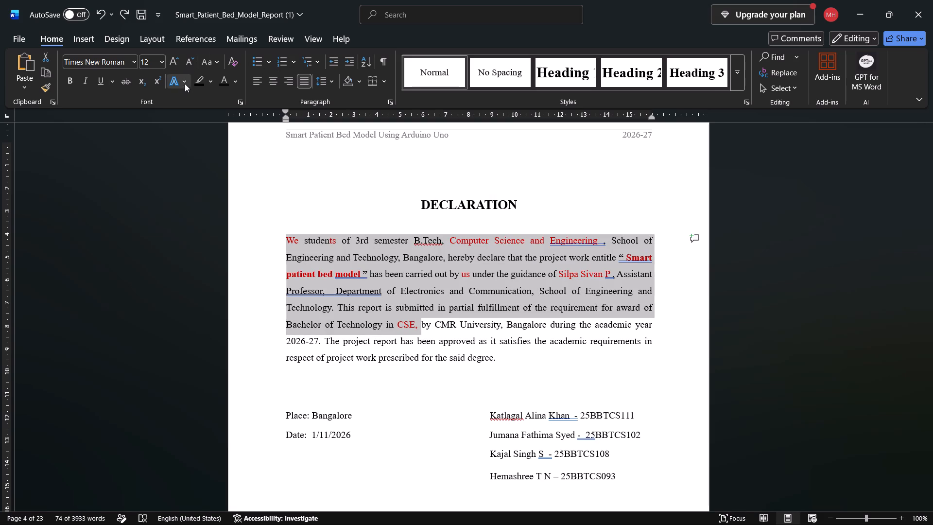
click(234, 82)
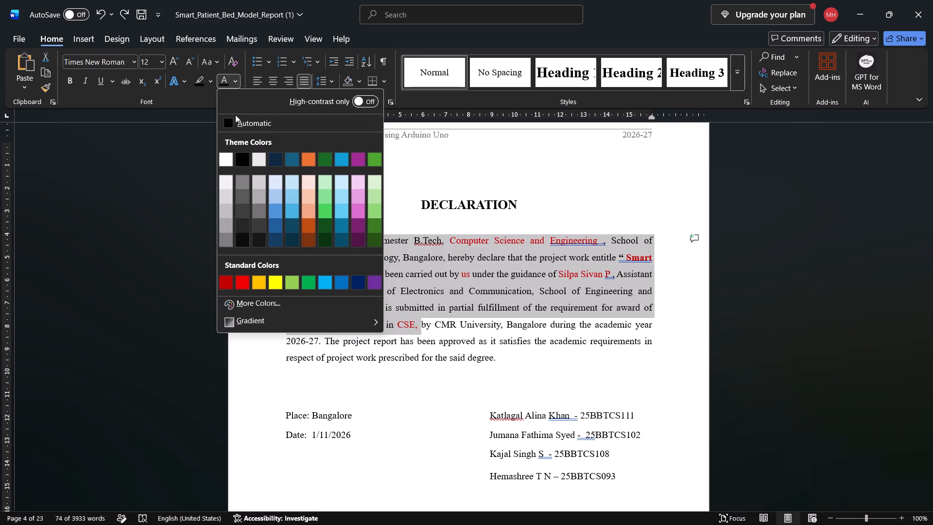
click(243, 154)
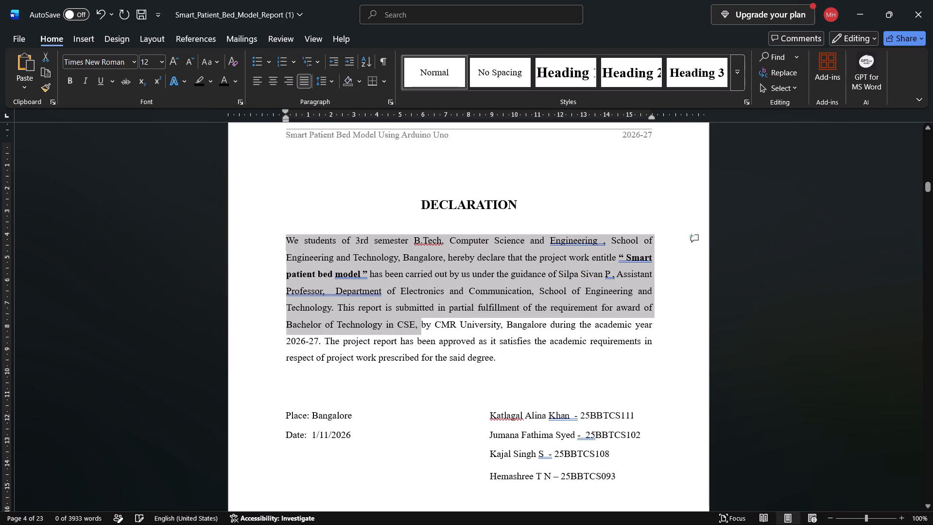
click(247, 270)
Set the font color to black in the two ACKNOWLEDGEMENT paragraphs that contain red words.
scroll(247, 270, up, 3)
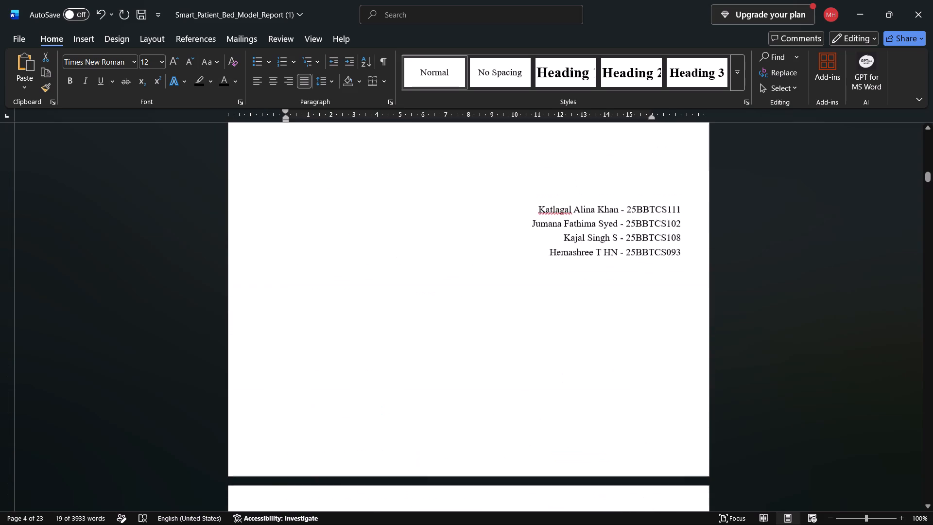
scroll(247, 270, up, 3)
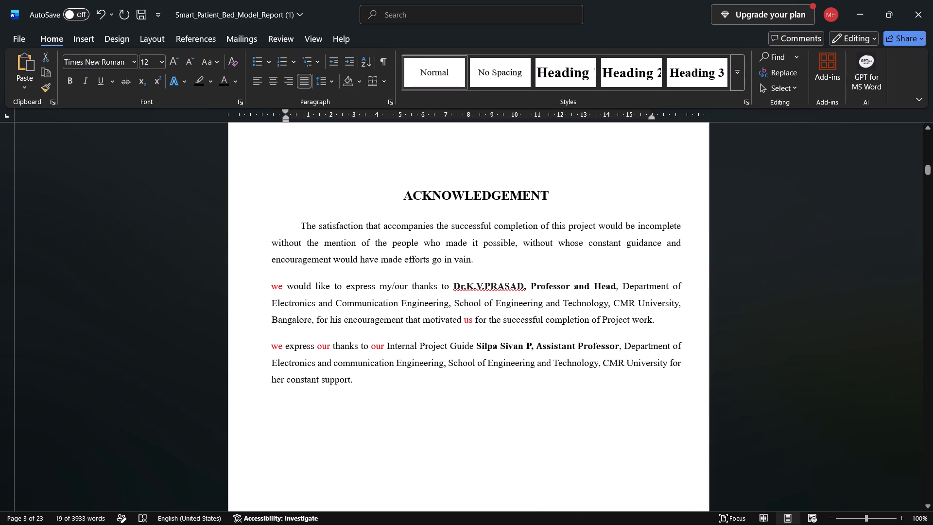
drag(388, 356, 271, 285)
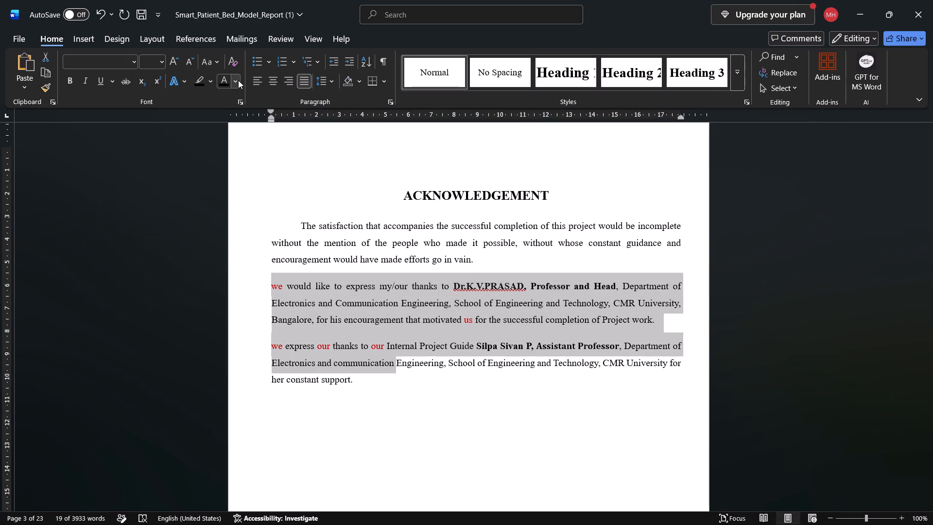
click(223, 80)
Look through the report from the certificate page through the hardware, code and result chapters to REFERENCES.
scroll(284, 198, up, 3)
scroll(284, 198, down, 1)
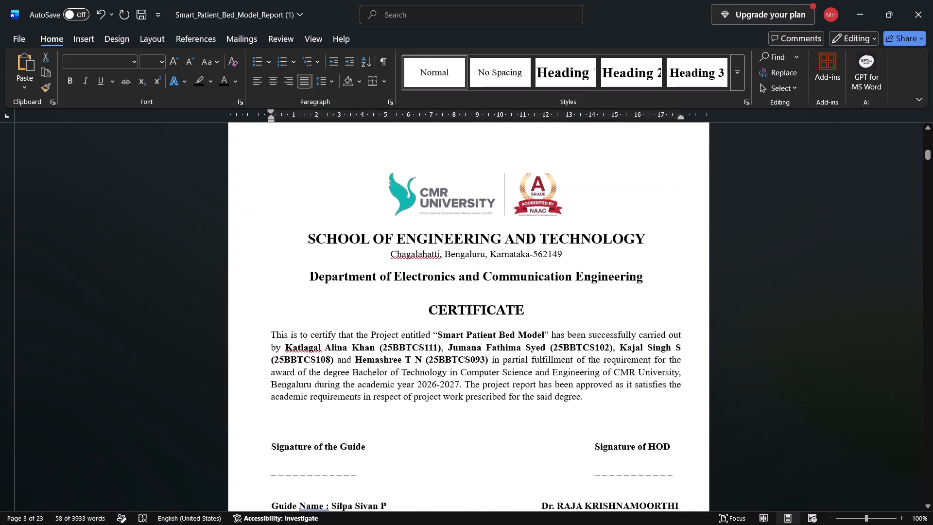
scroll(284, 198, up, 5)
scroll(284, 198, down, 8)
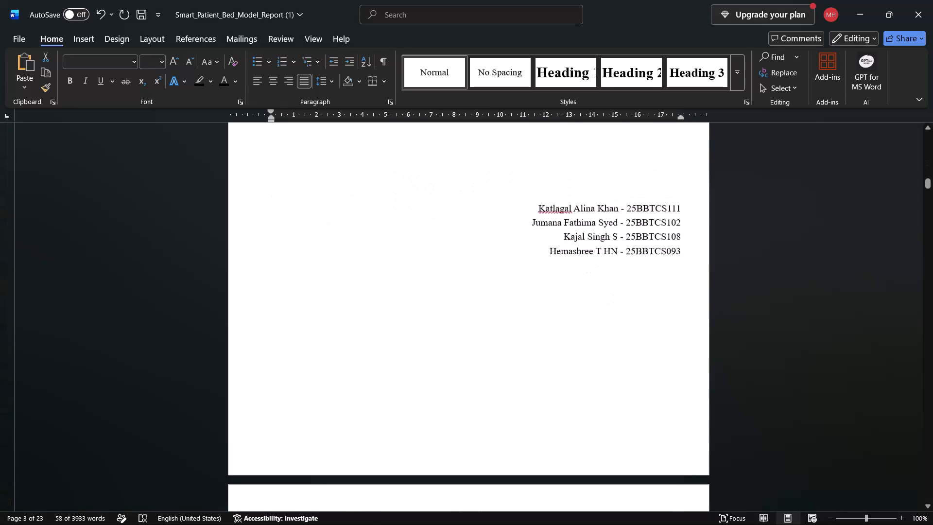
scroll(284, 198, down, 6)
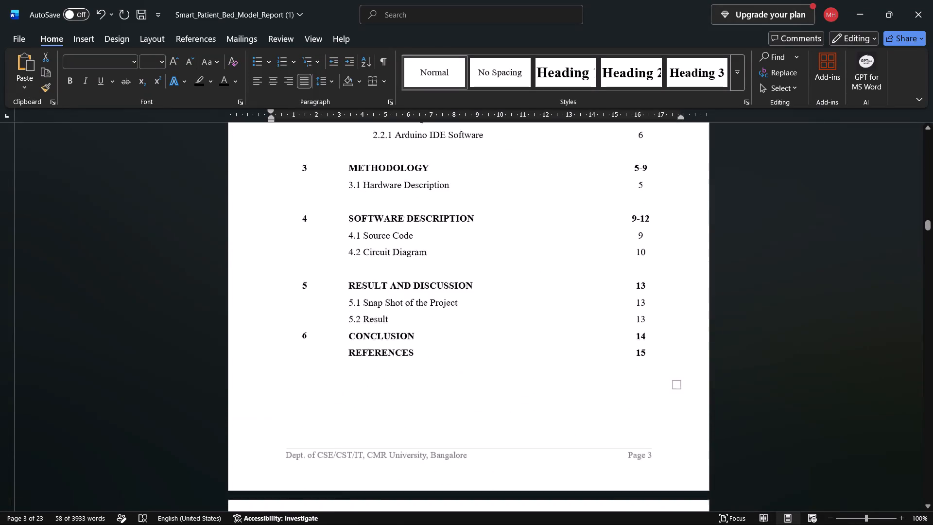
scroll(284, 198, down, 1)
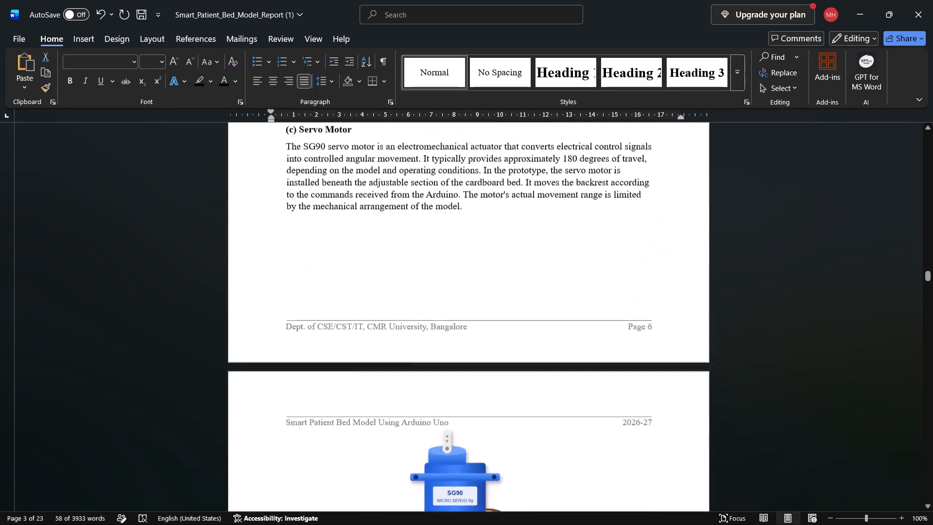
scroll(284, 198, down, 1)
right_click(284, 198)
scroll(284, 198, down, 1)
click(267, 235)
scroll(267, 235, down, 1)
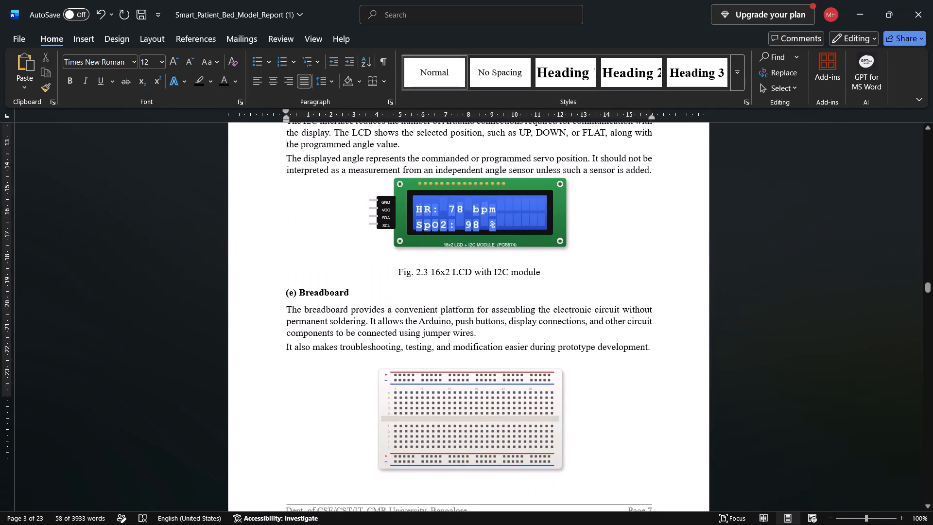
scroll(267, 235, down, 10)
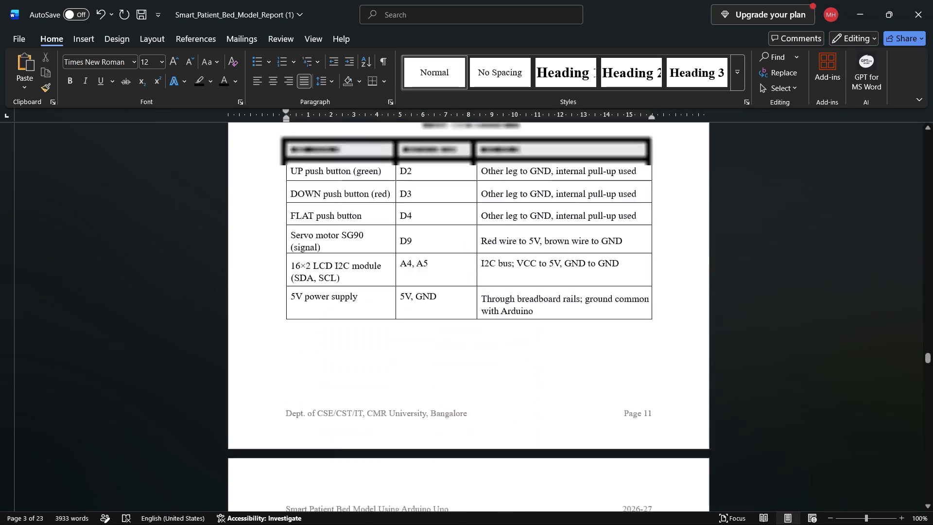
scroll(267, 235, down, 9)
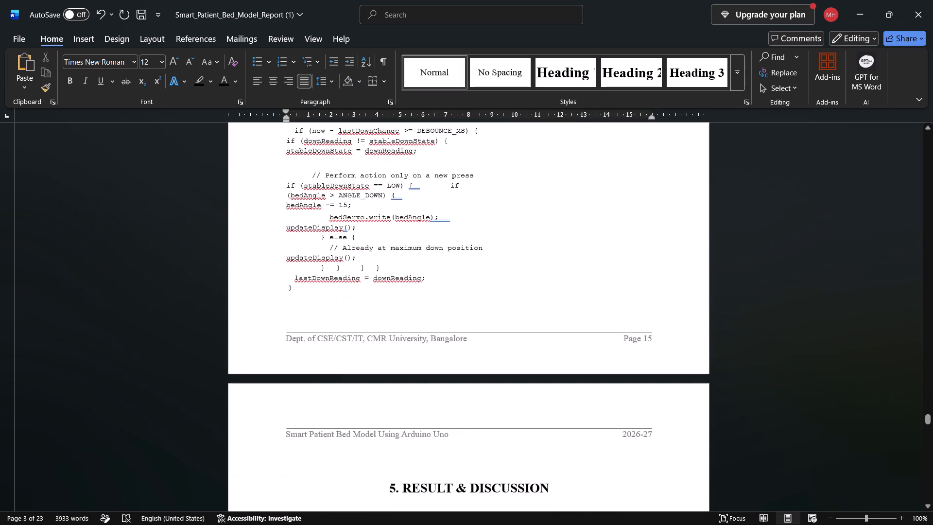
scroll(267, 235, down, 17)
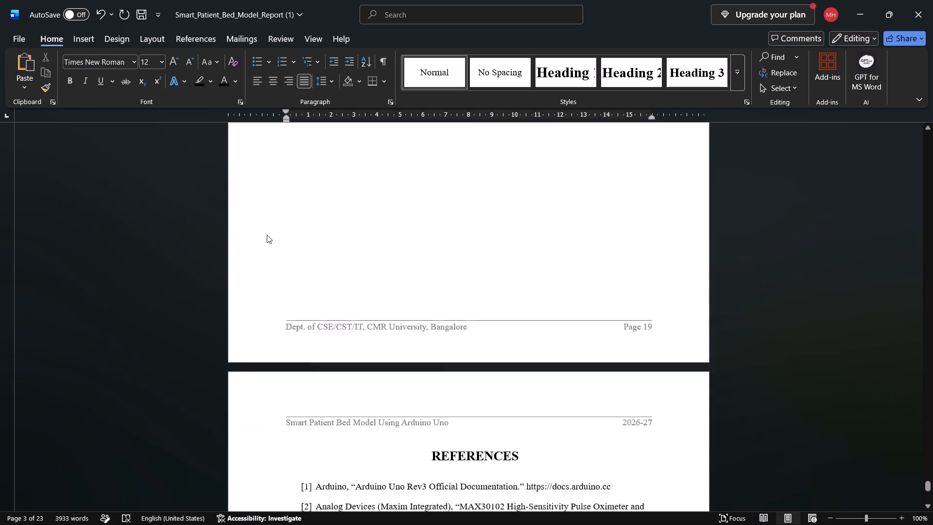
Save the Smart Patient Bed Model report after a last look at its final pages, and close the document.
scroll(267, 235, down, 5)
scroll(267, 235, up, 7)
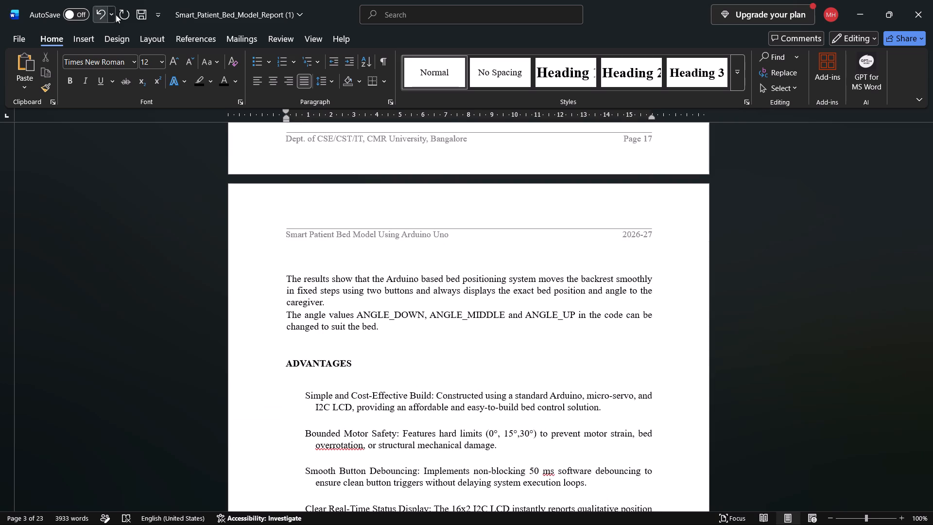
click(143, 12)
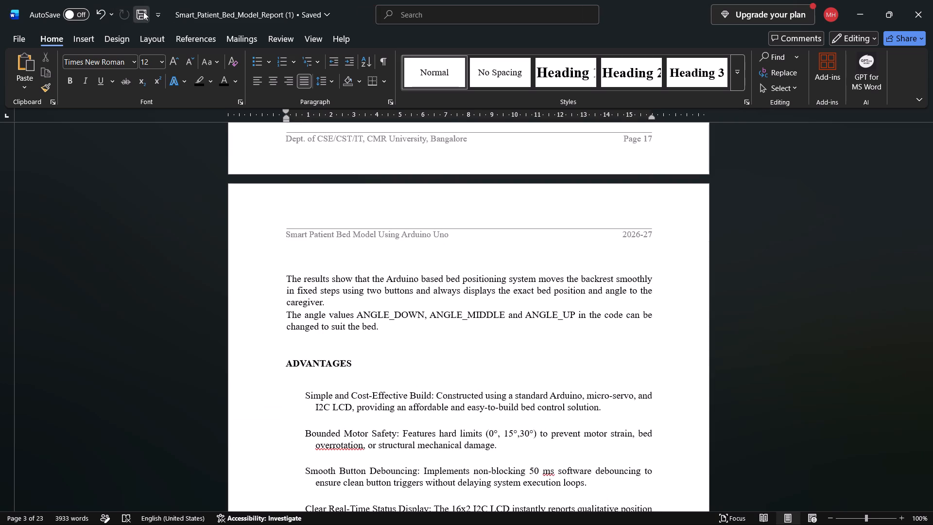
triple_click(143, 12)
click(143, 12)
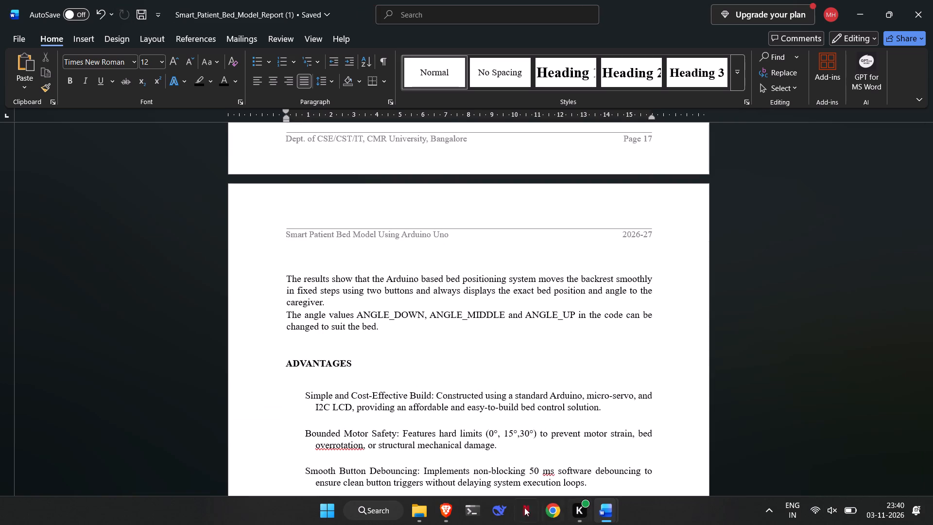
click(913, 0)
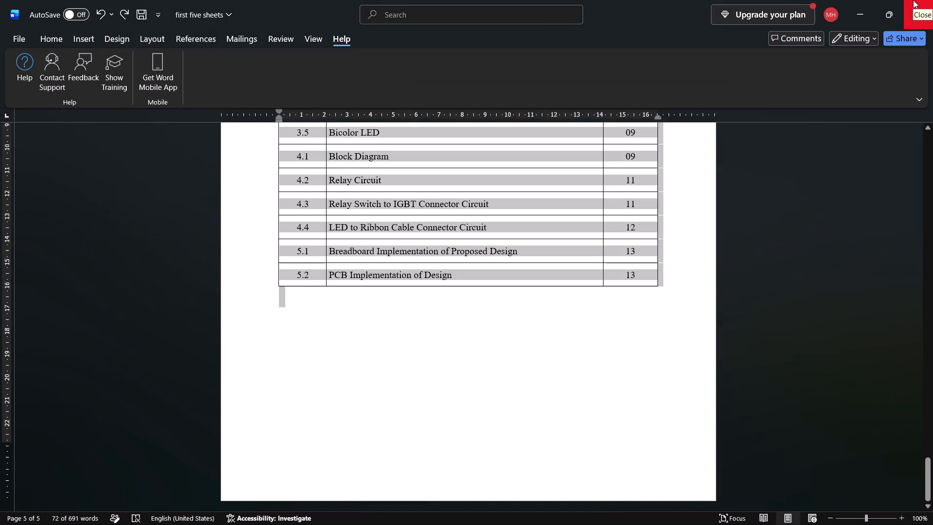
Close the "first five sheets" document that contains the LIST OF FIGURES table.
scroll(586, 250, up, 1)
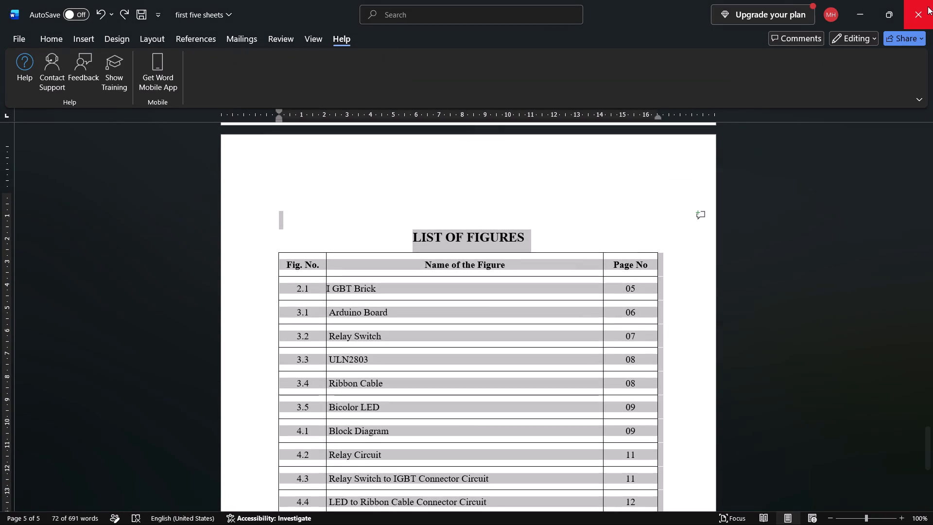
click(928, 6)
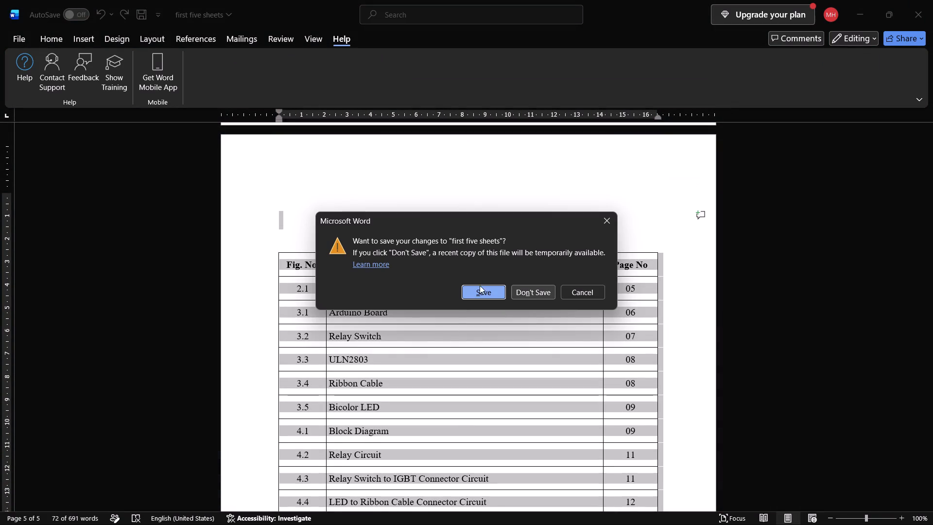
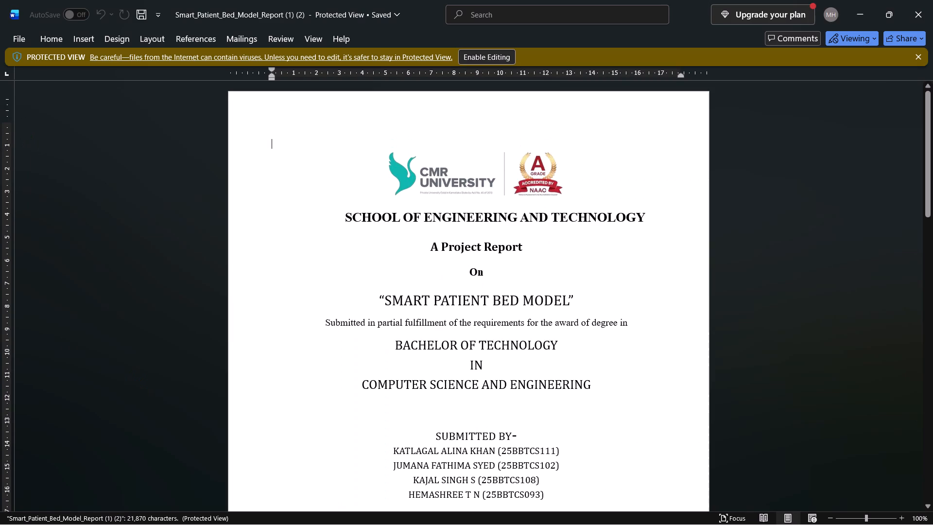
Look through the protected copy of the Smart Patient Bed Model report from the title page through the certificate and acknowledgement to ABSTRACT.
scroll(513, 254, down, 3)
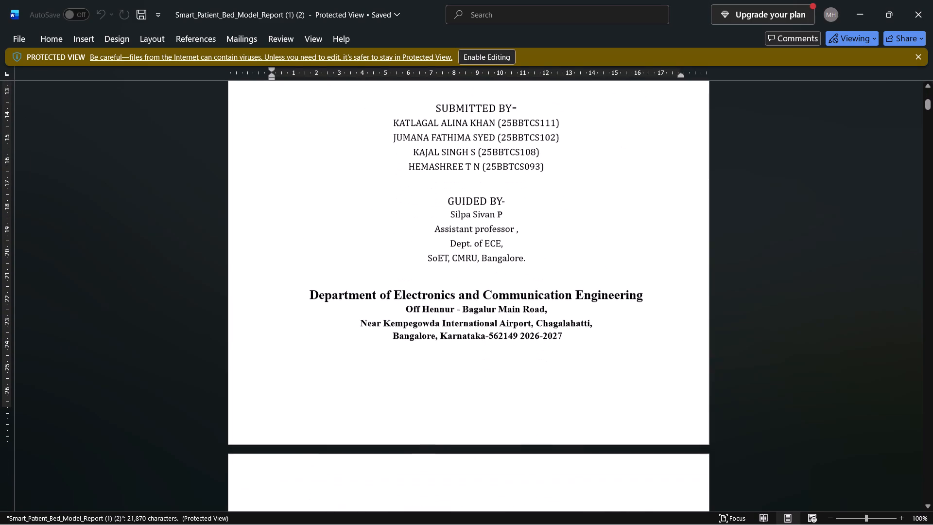
scroll(513, 254, up, 1)
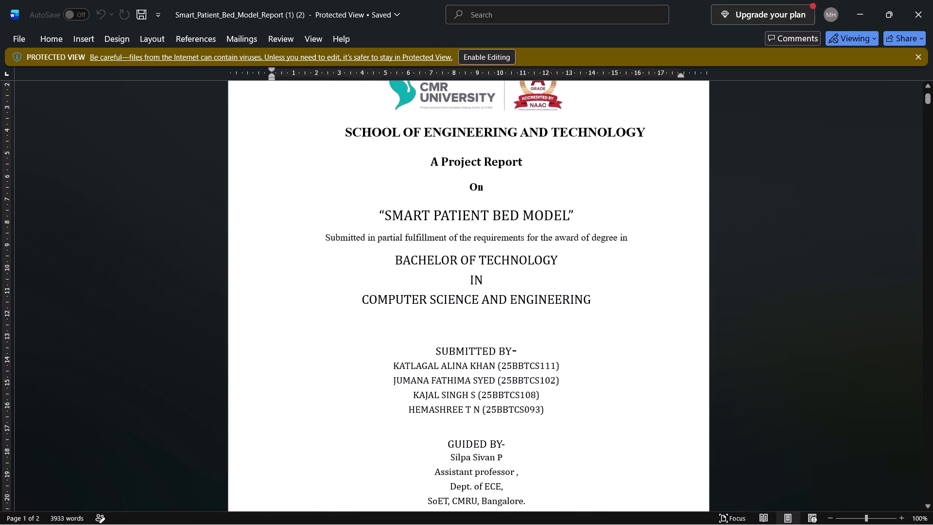
scroll(513, 254, down, 1)
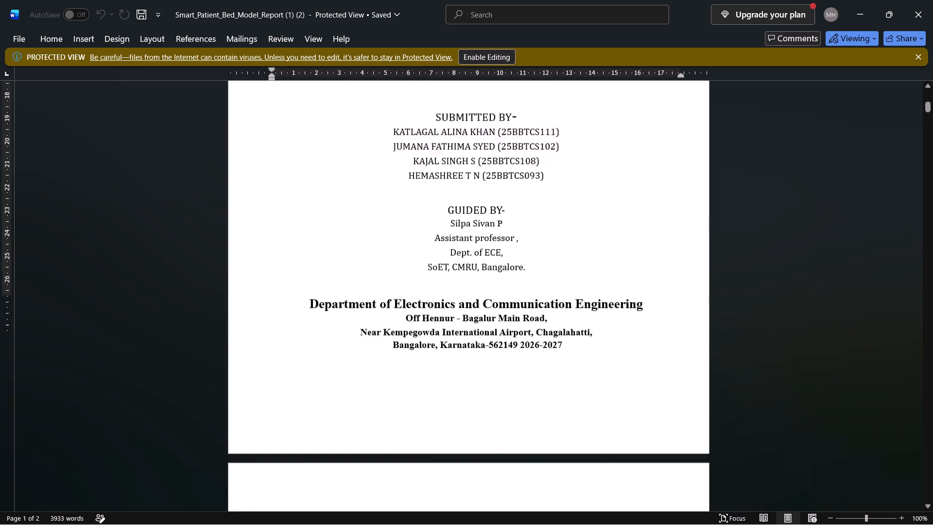
scroll(513, 254, down, 2)
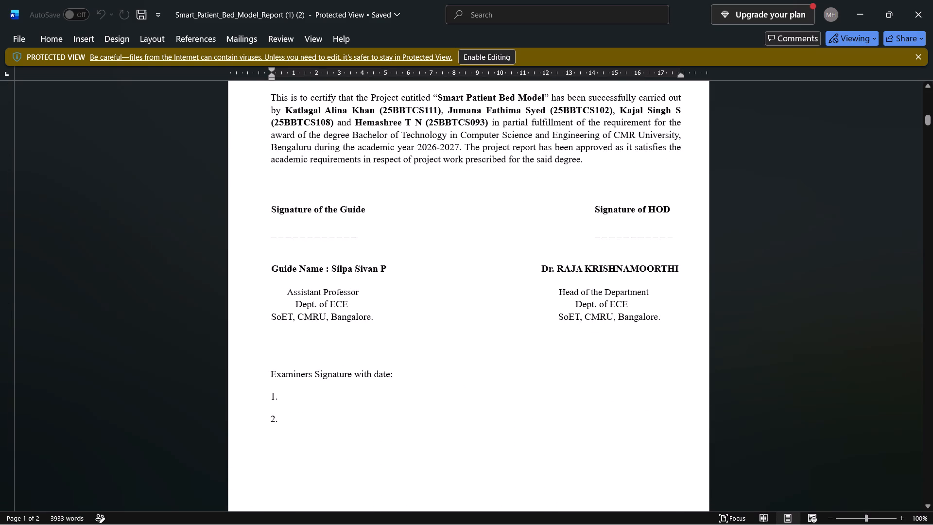
scroll(513, 254, down, 4)
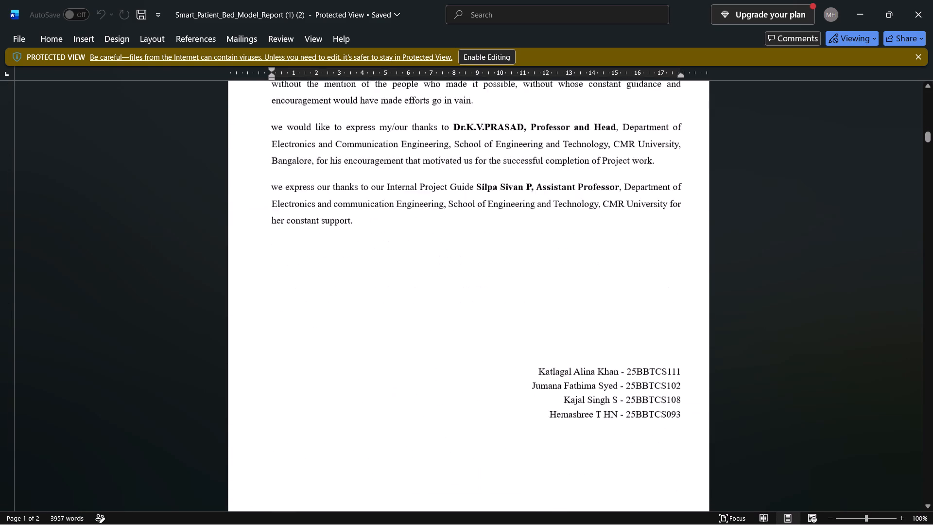
scroll(513, 254, down, 4)
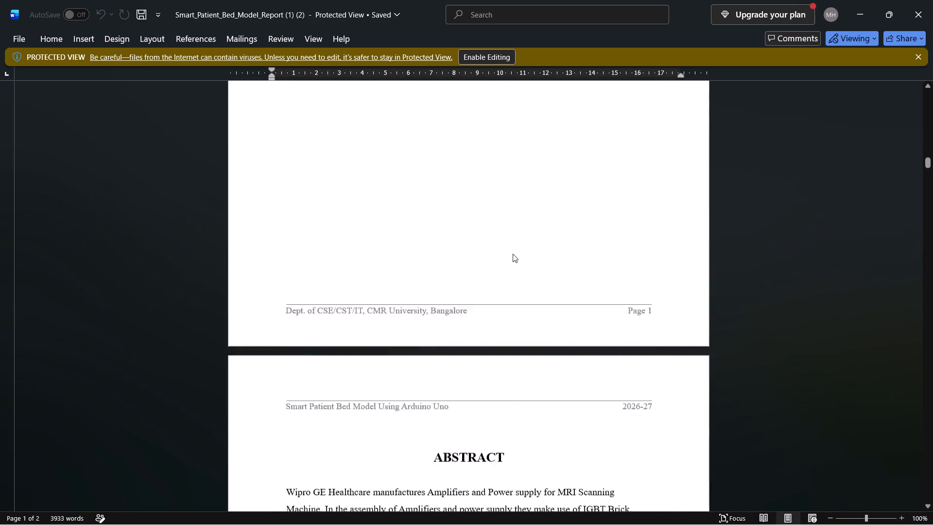
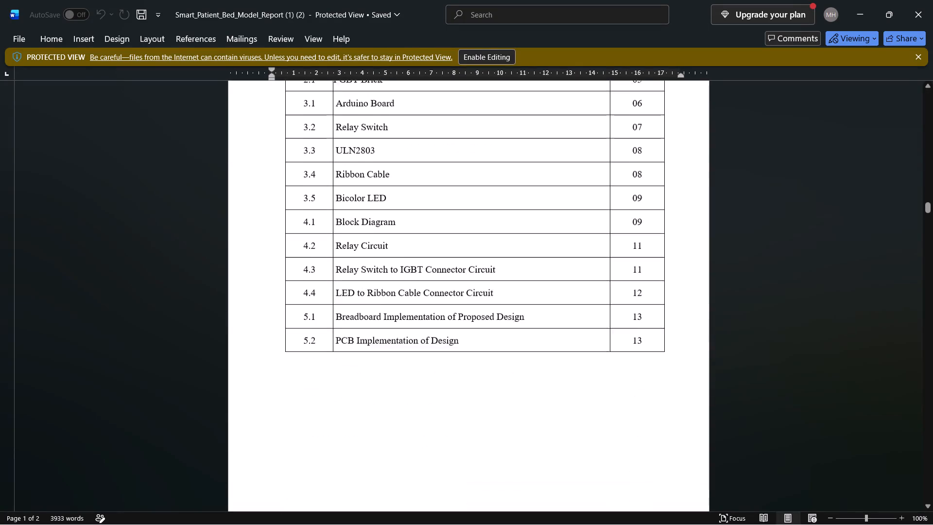
Review the protected report copy from LIST OF FIGURES through OBJECTIVES and APPLICATIONS to the Software requirements section.
scroll(483, 381, up, 3)
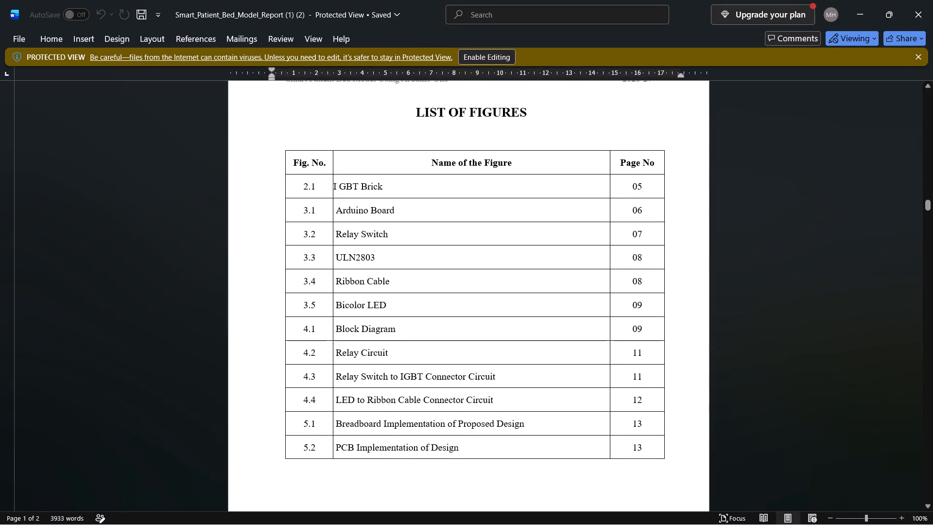
scroll(483, 381, down, 1)
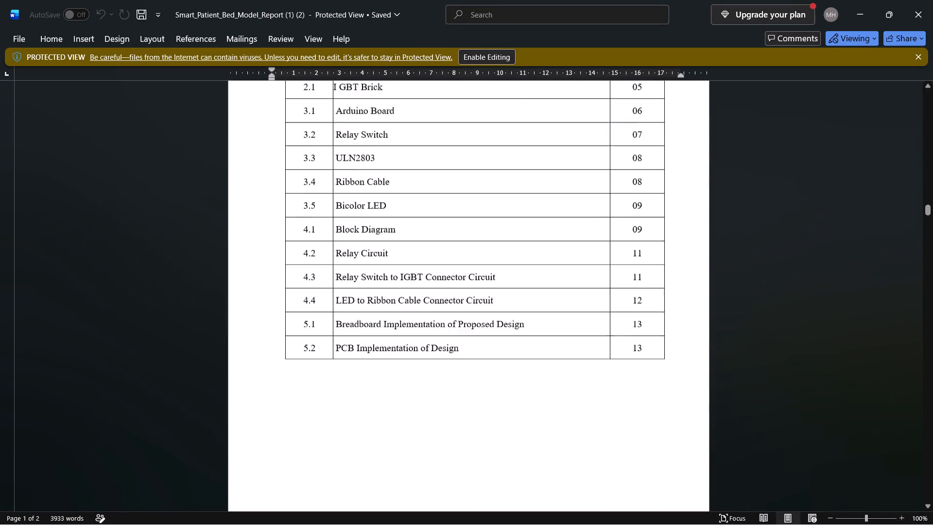
scroll(483, 381, down, 6)
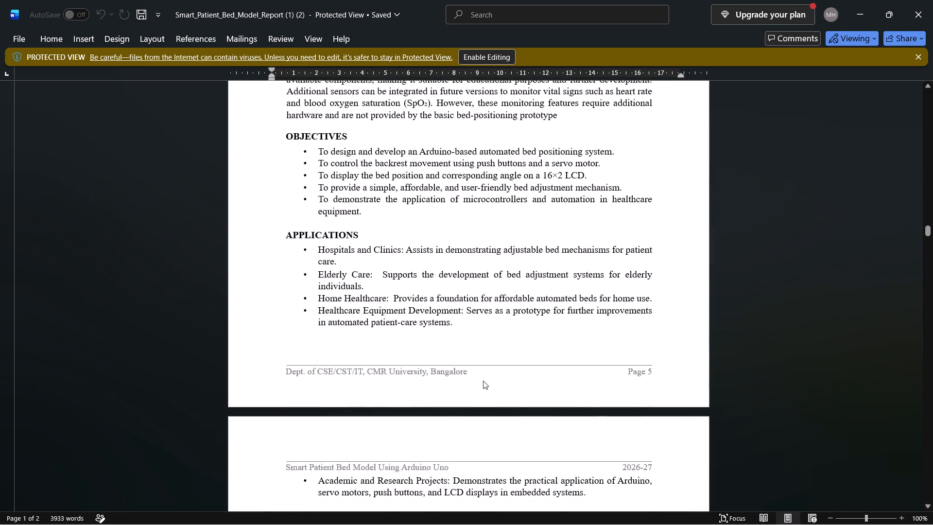
scroll(483, 381, down, 7)
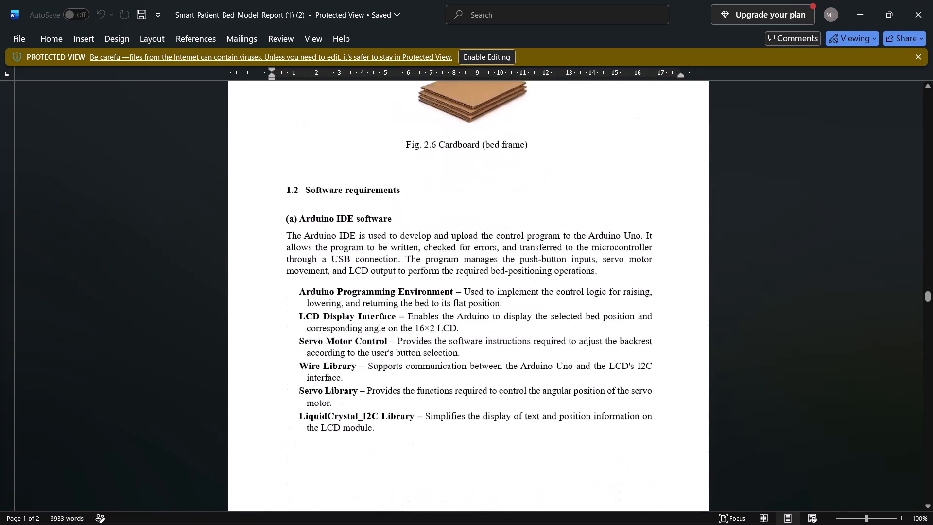
Review the block diagram, component placement and Working sections, continuing to the button test results table.
scroll(483, 381, down, 4)
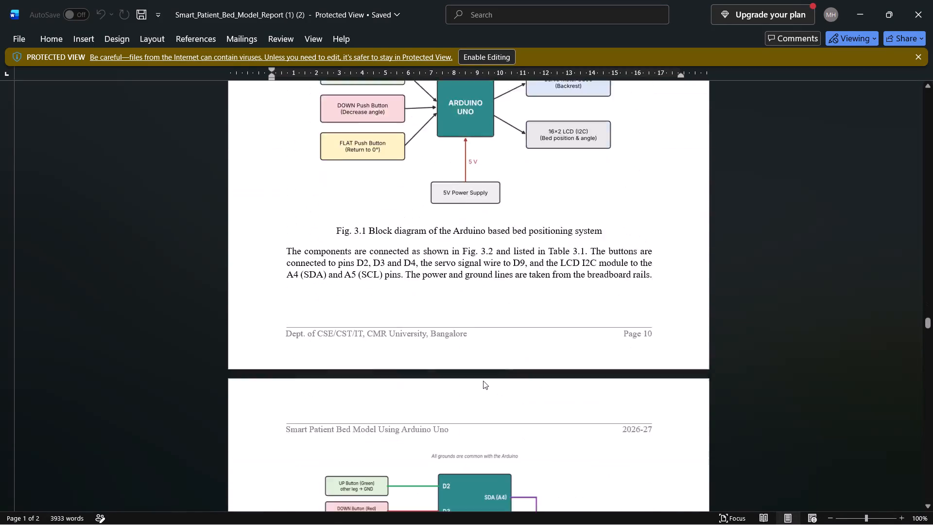
scroll(483, 381, down, 4)
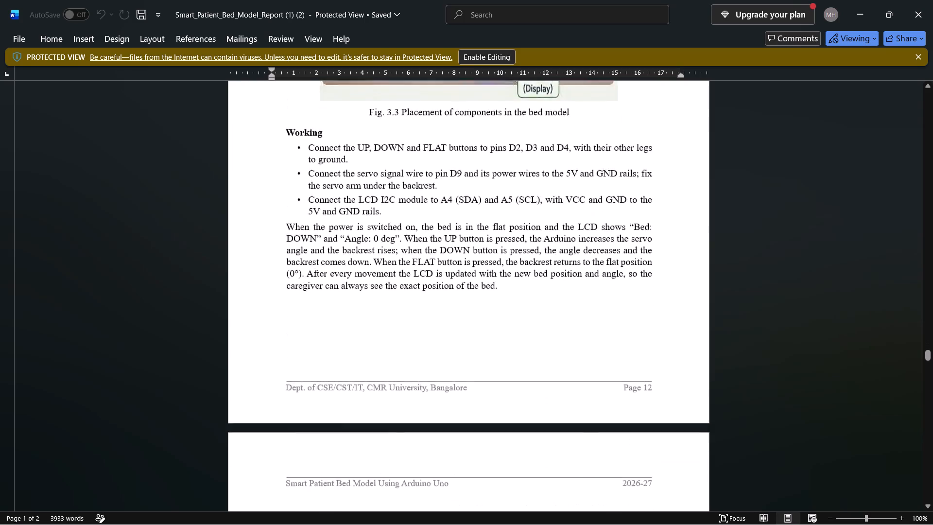
scroll(483, 381, down, 4)
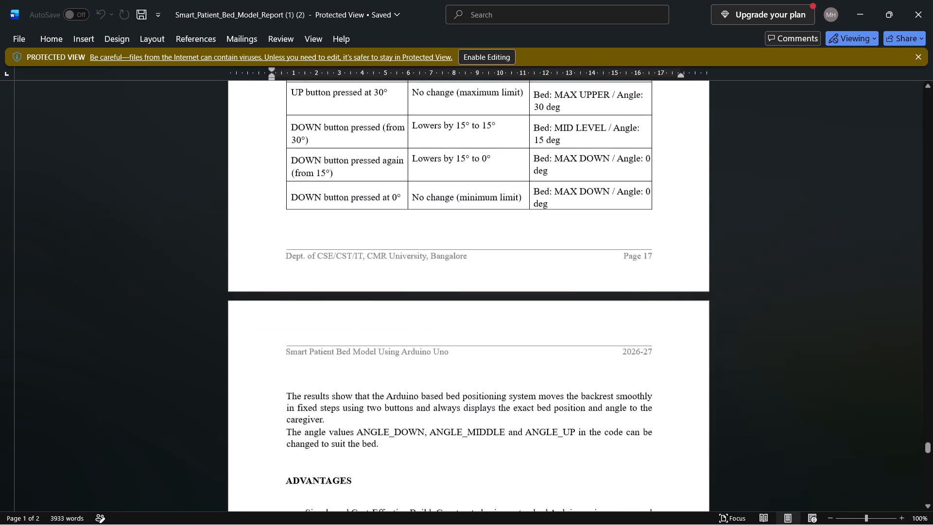
Review the ADVANTAGES and CONCLUSION sections through to the report's last page, and return to the title page.
scroll(483, 381, down, 5)
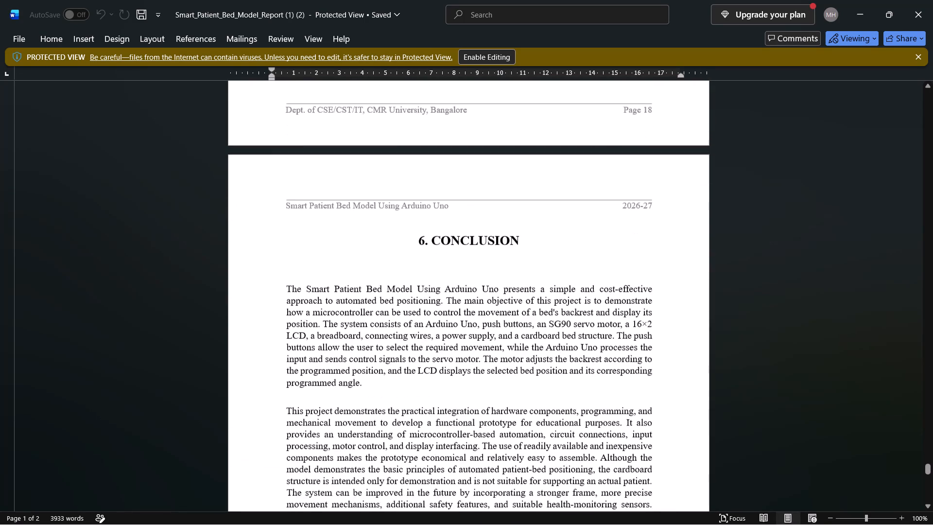
scroll(483, 381, down, 1)
scroll(483, 381, up, 2)
scroll(483, 381, down, 1)
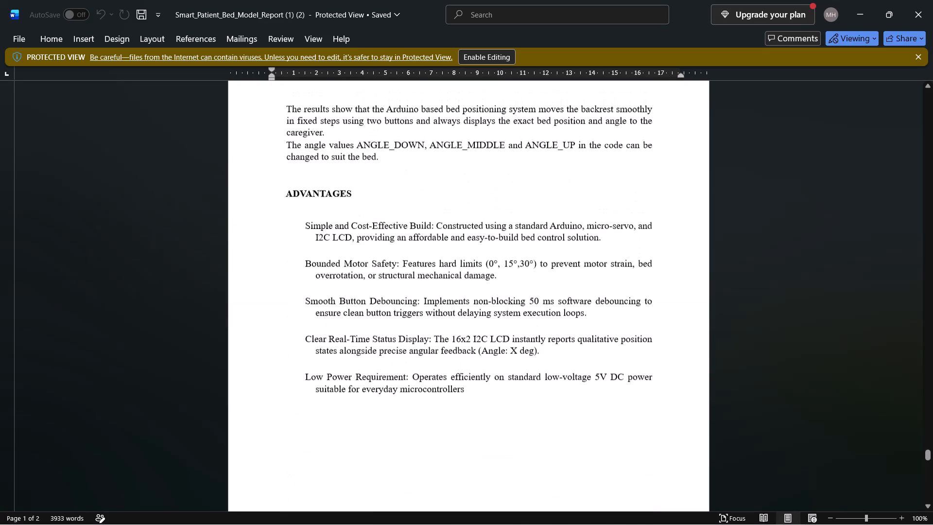
scroll(483, 381, down, 6)
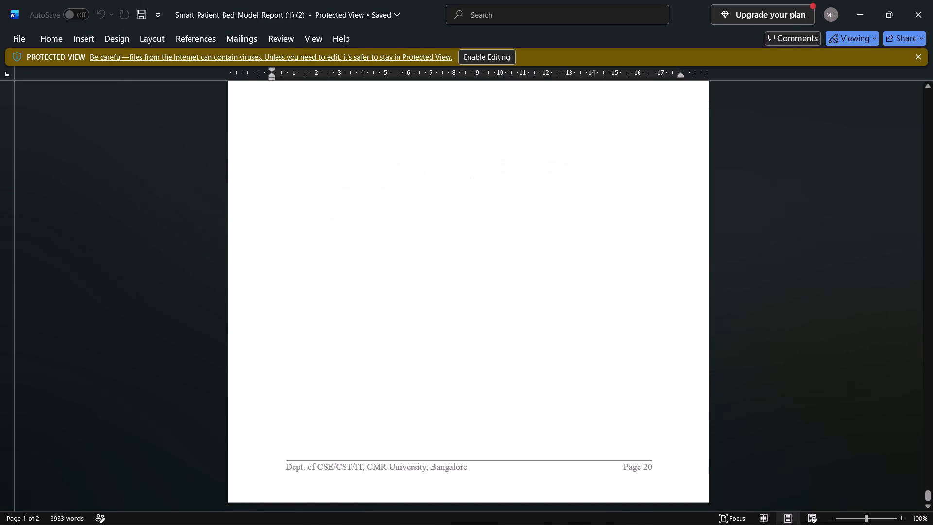
scroll(483, 381, down, 4)
scroll(483, 381, up, 3)
scroll(483, 381, up, 20)
scroll(483, 381, up, 20)
scroll(483, 381, up, 20)
scroll(483, 381, down, 1)
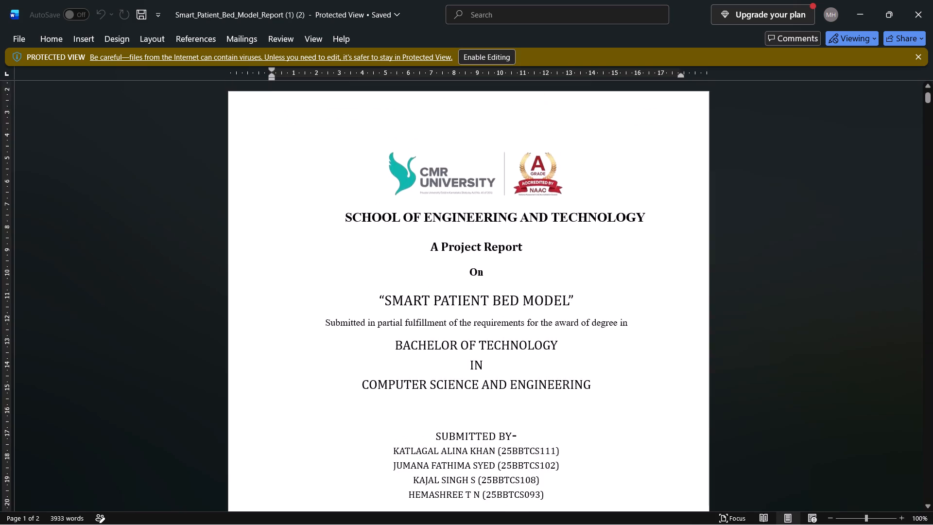
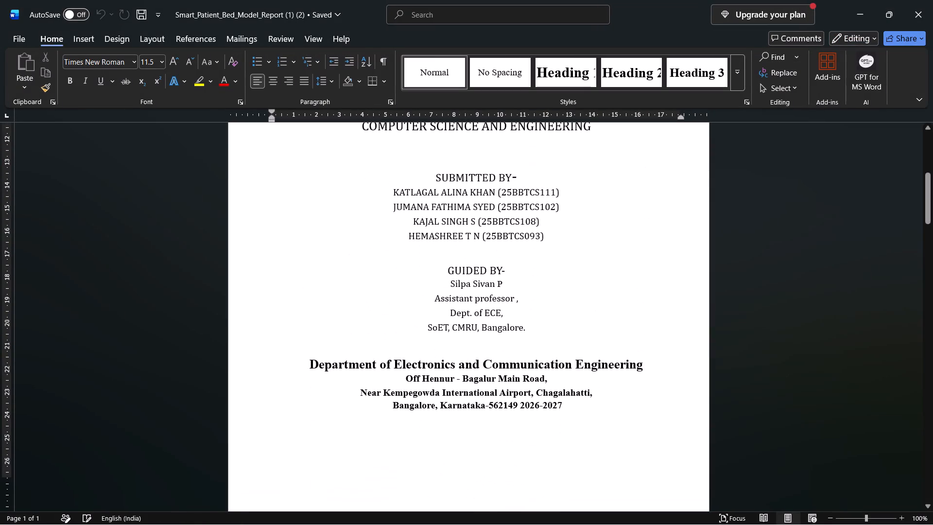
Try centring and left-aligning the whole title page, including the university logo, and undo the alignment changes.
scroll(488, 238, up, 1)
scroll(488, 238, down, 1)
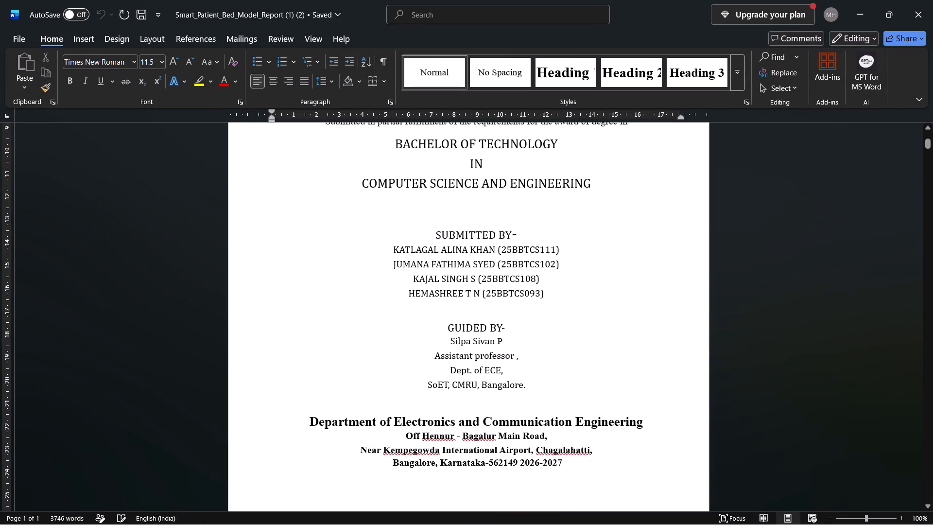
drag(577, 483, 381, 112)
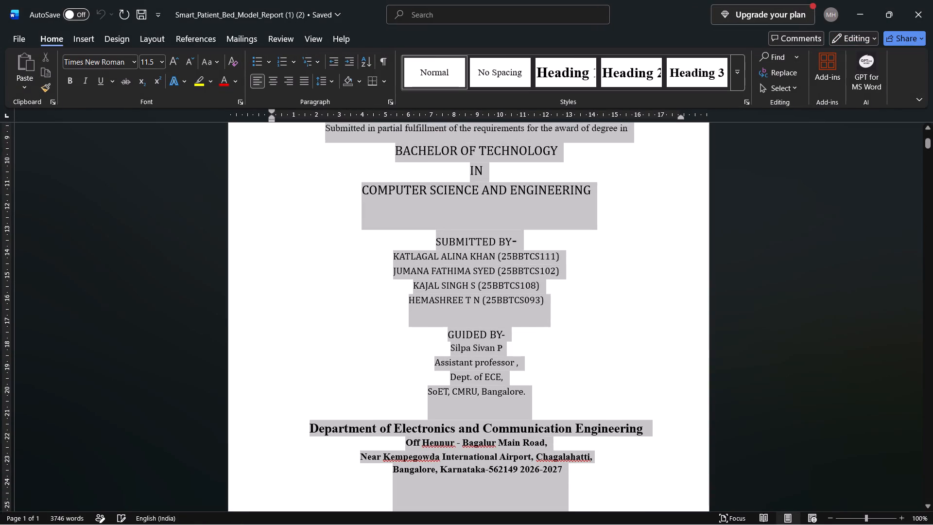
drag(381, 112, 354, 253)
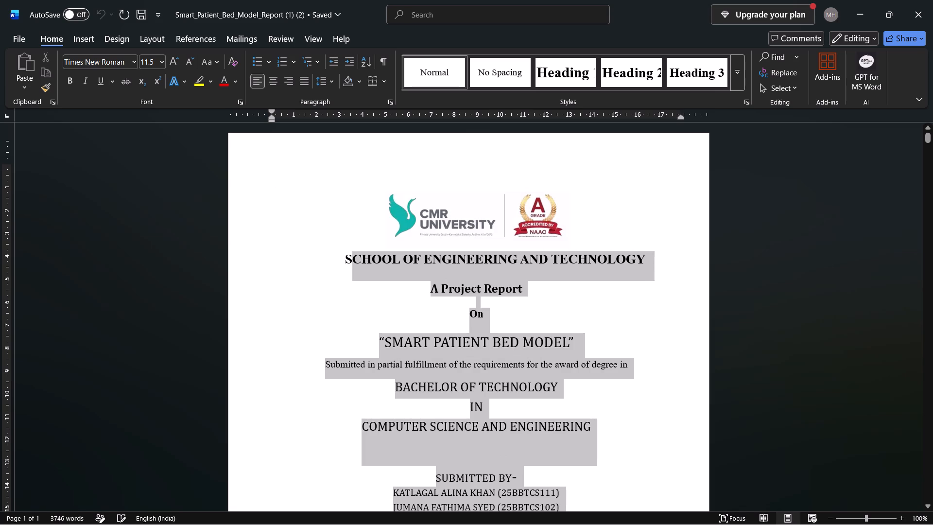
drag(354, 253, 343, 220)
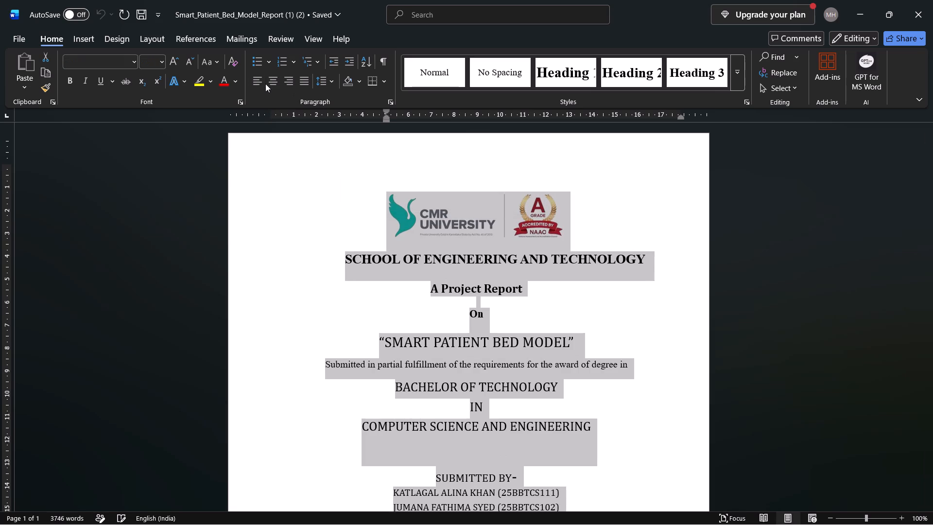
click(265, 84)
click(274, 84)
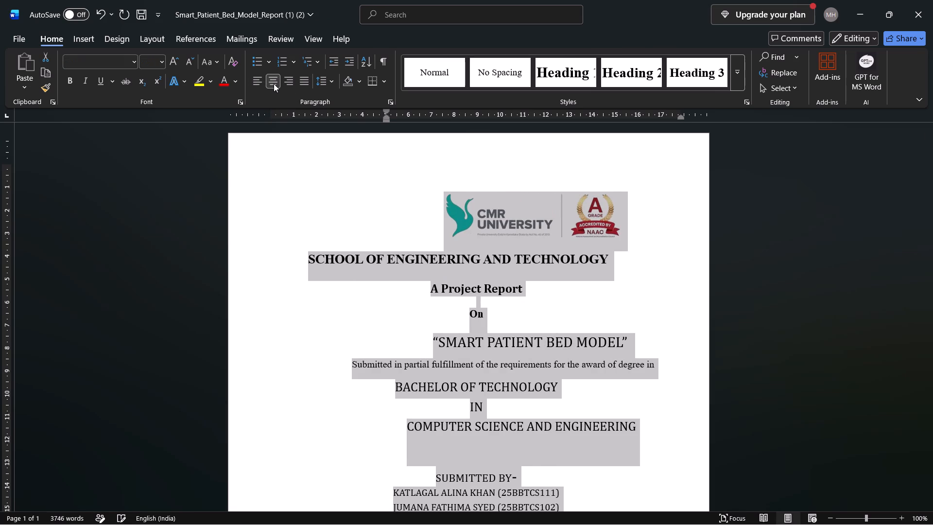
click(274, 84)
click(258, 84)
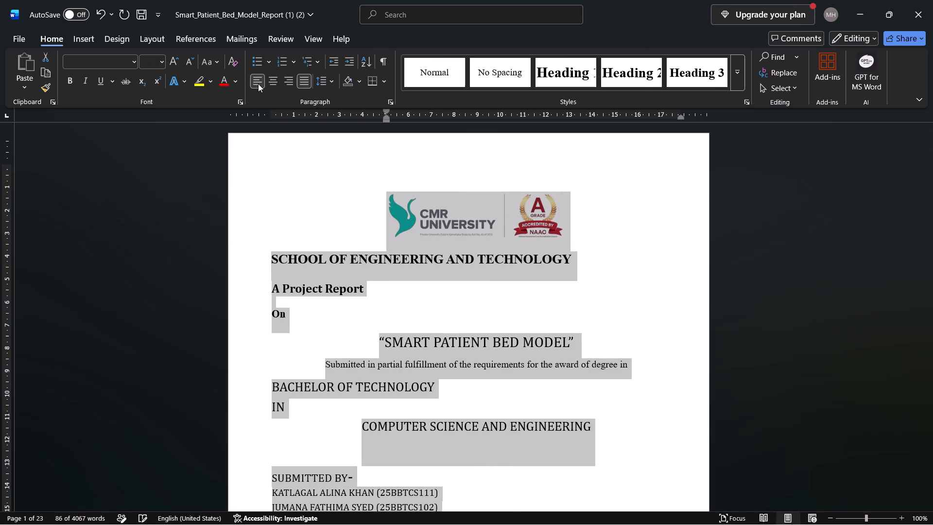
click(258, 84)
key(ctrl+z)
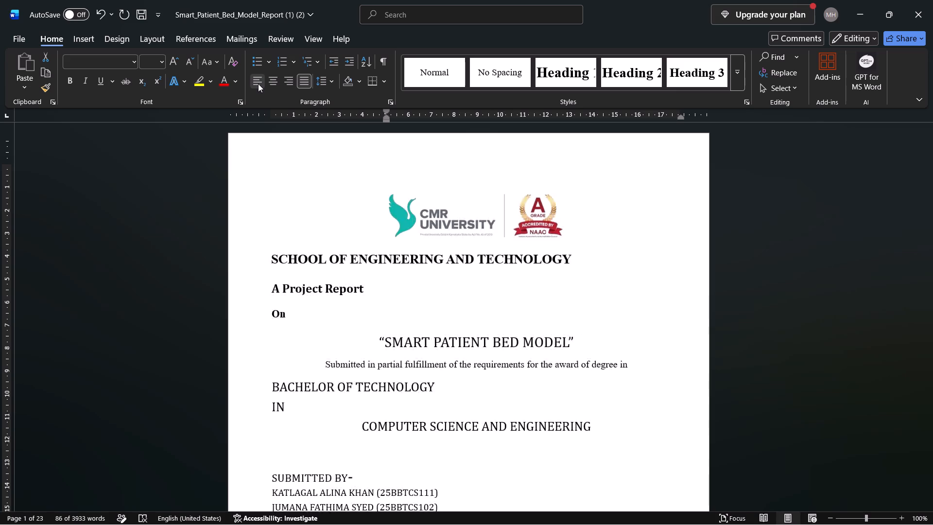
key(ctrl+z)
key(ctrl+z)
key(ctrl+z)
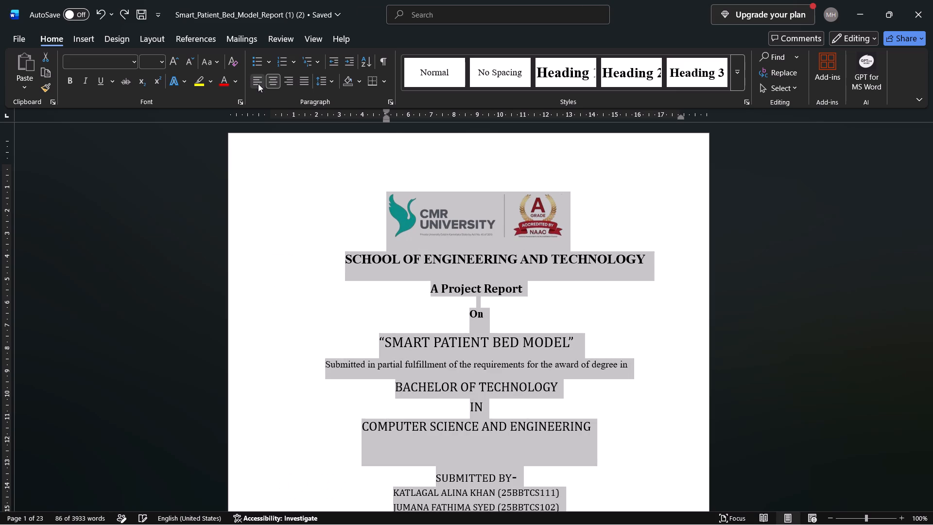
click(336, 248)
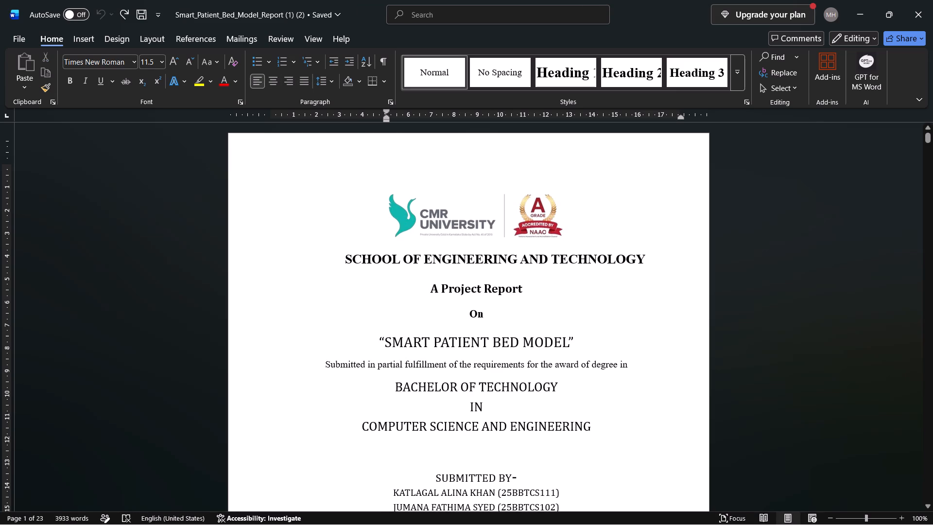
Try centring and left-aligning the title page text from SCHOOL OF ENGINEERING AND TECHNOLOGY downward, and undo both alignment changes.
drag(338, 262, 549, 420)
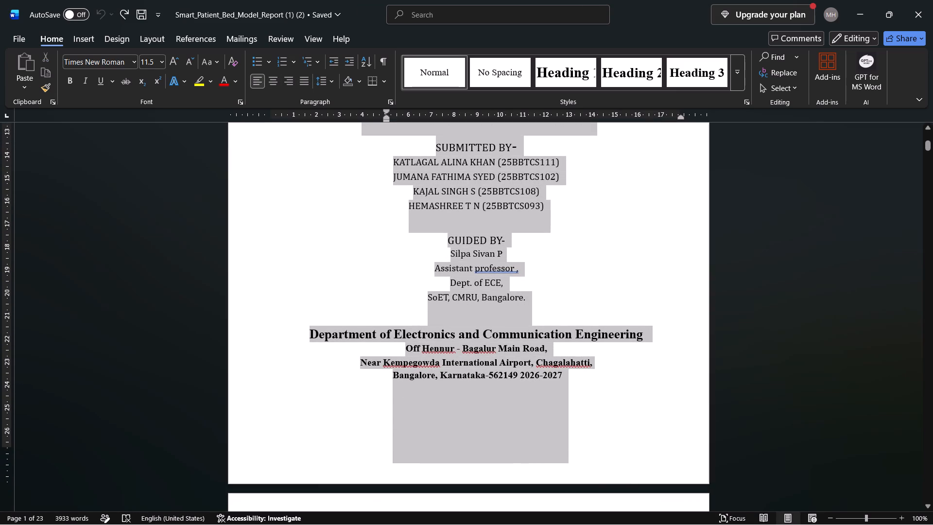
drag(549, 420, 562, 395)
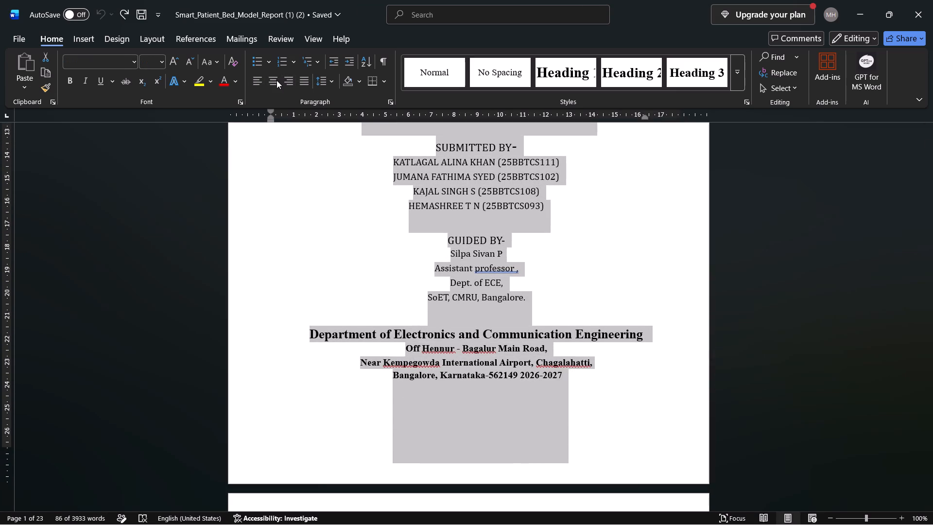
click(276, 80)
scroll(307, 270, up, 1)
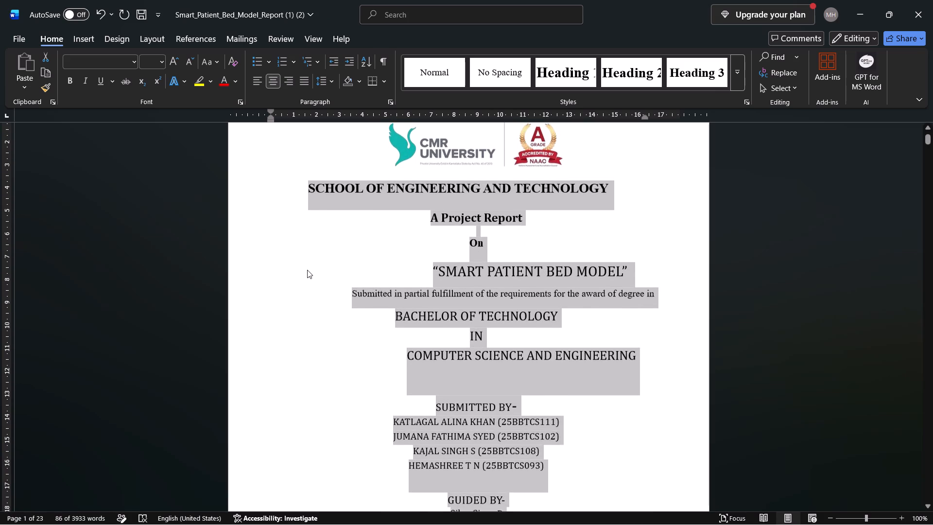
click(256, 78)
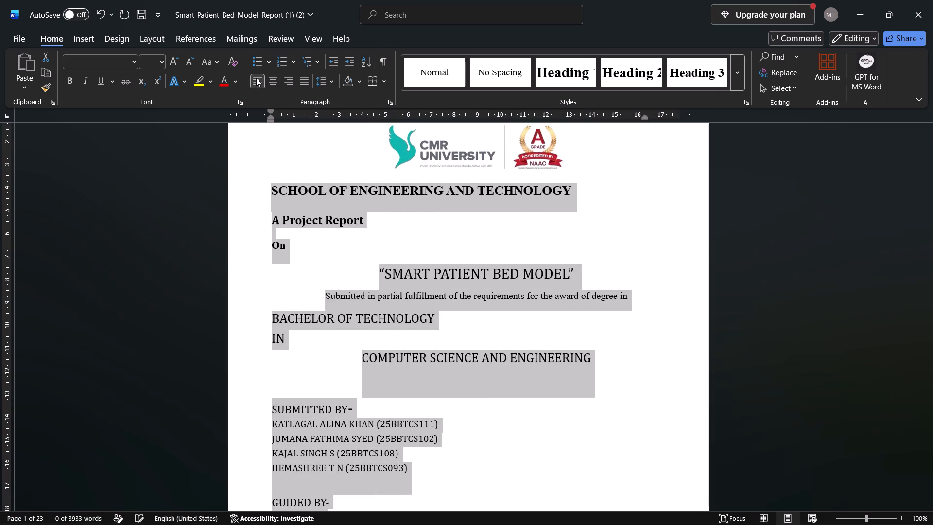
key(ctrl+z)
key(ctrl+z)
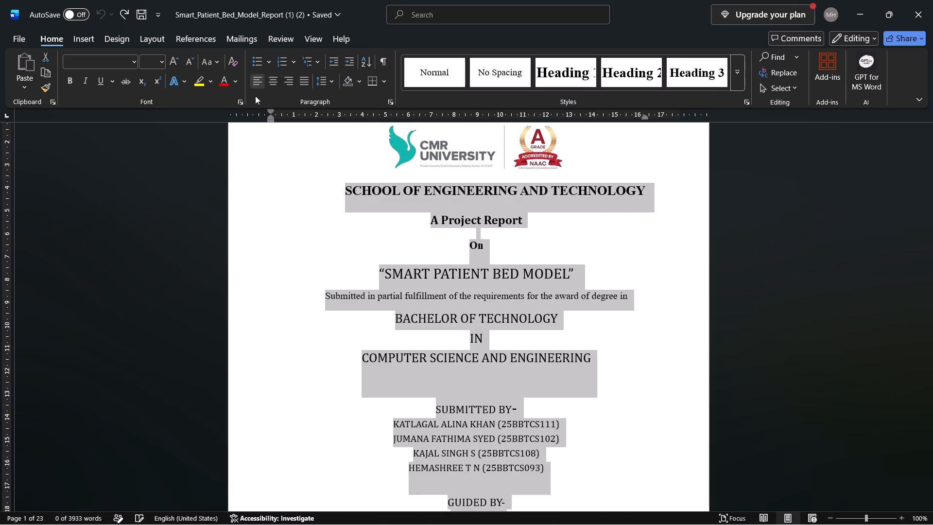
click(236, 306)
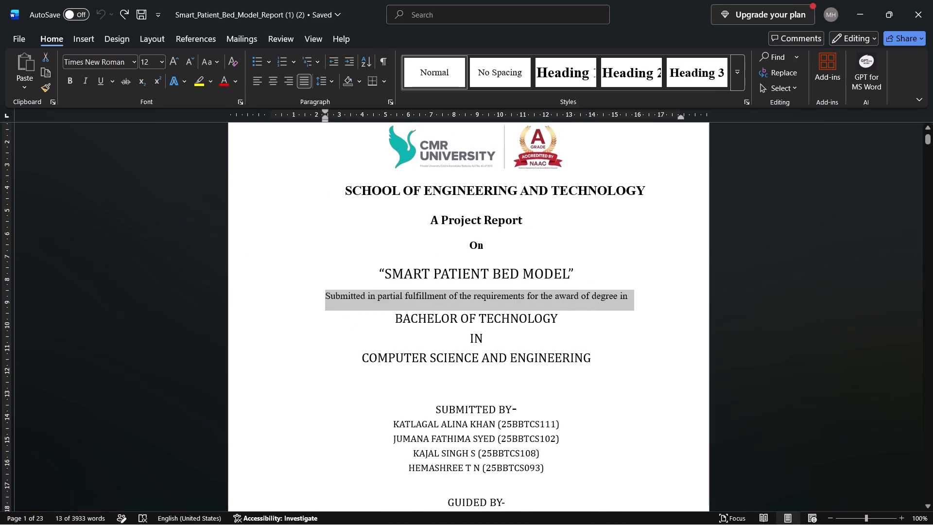
Review the certificate, acknowledgement and declaration pages through to the ABSTRACT page.
scroll(221, 374, down, 3)
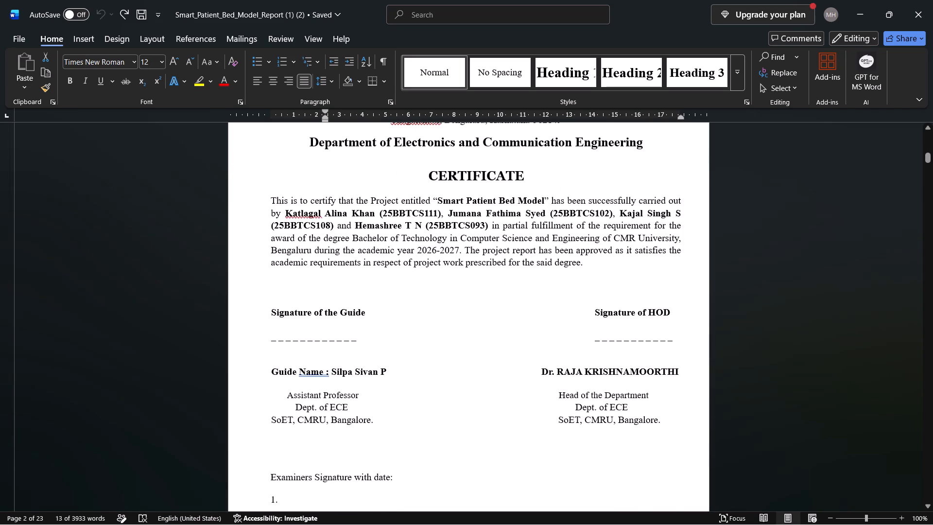
scroll(221, 374, down, 3)
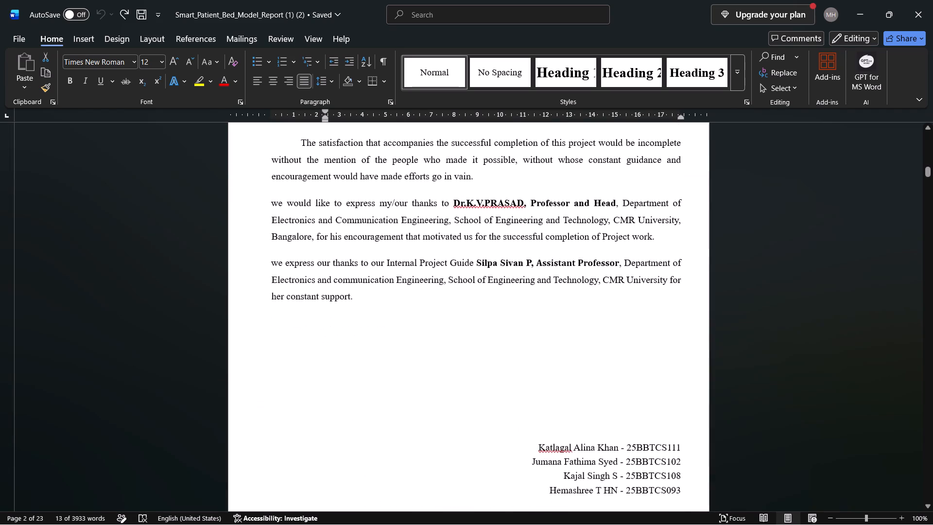
scroll(221, 374, down, 4)
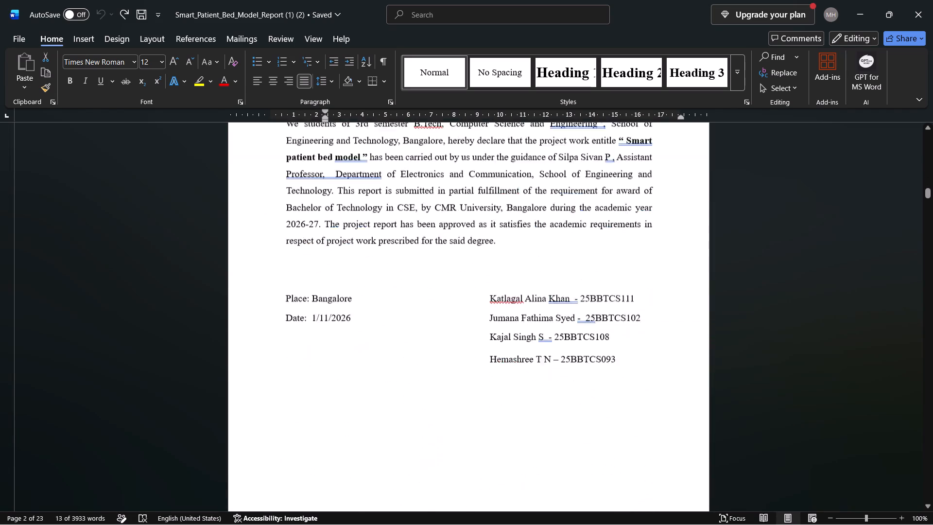
scroll(221, 374, down, 3)
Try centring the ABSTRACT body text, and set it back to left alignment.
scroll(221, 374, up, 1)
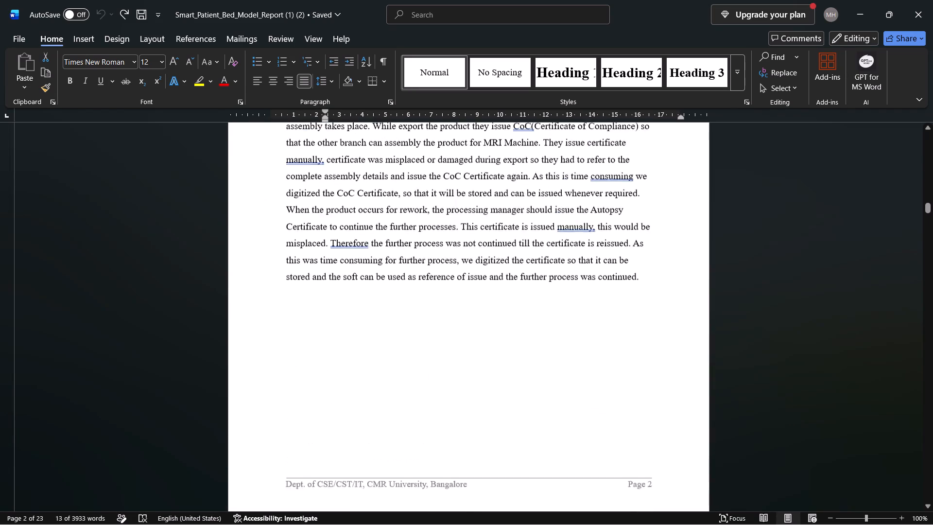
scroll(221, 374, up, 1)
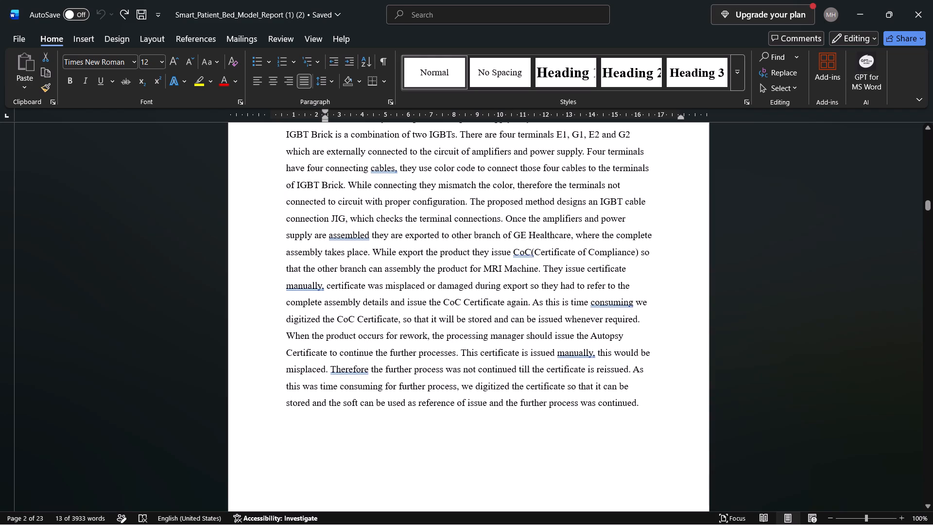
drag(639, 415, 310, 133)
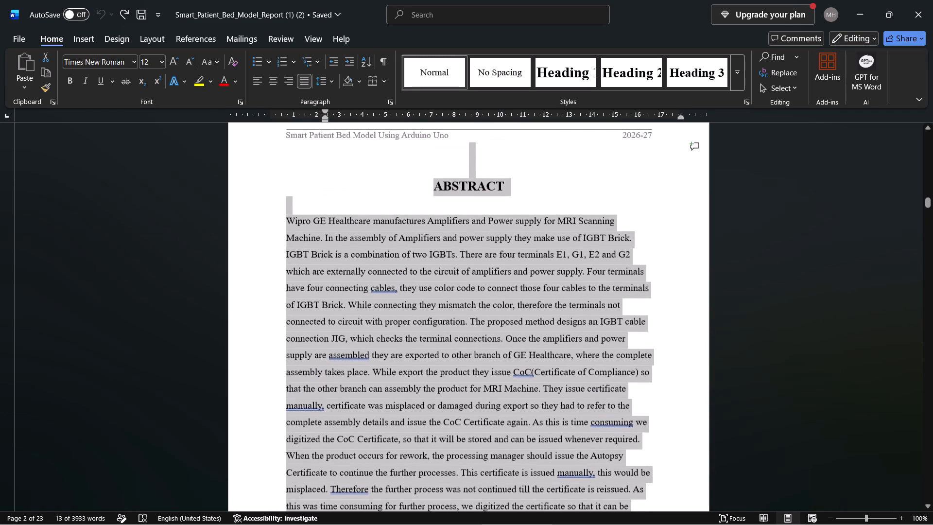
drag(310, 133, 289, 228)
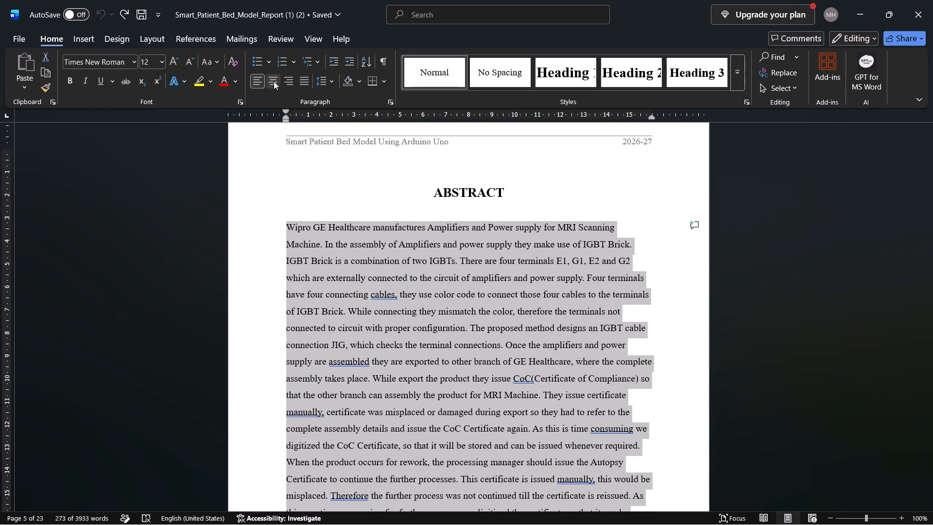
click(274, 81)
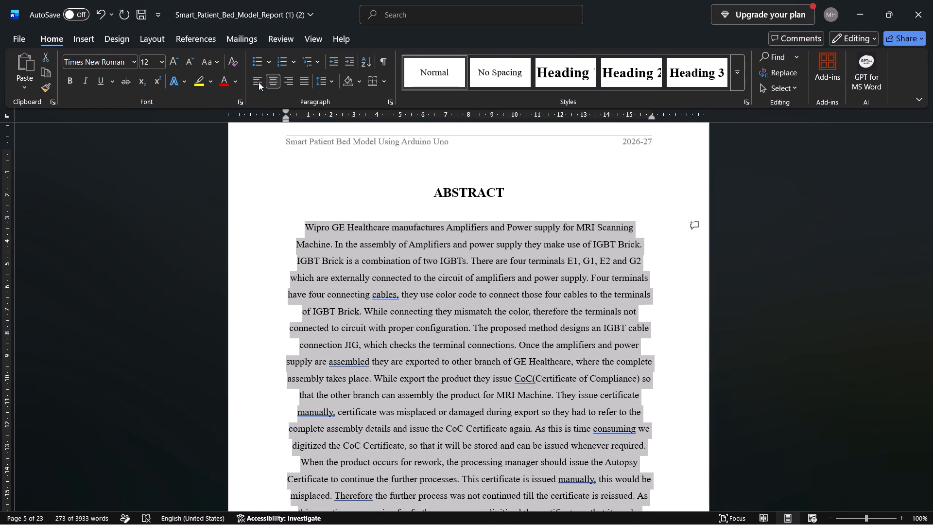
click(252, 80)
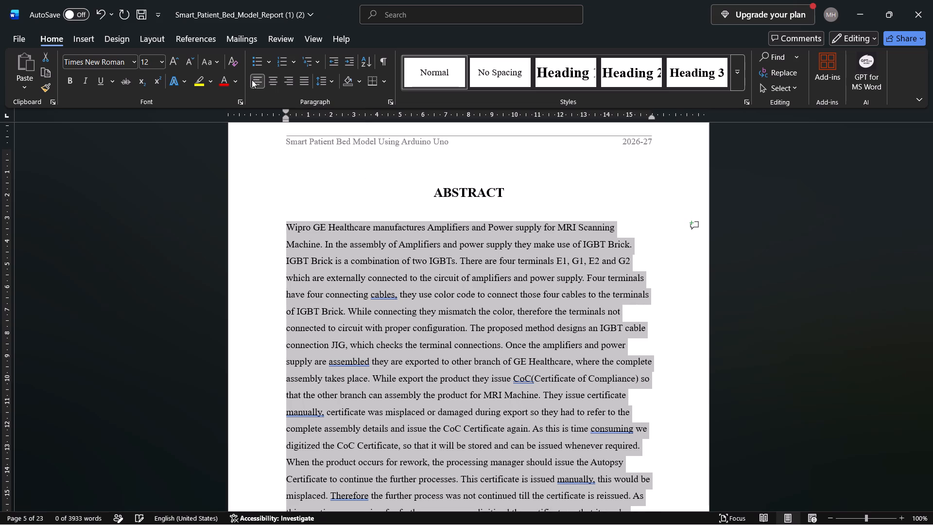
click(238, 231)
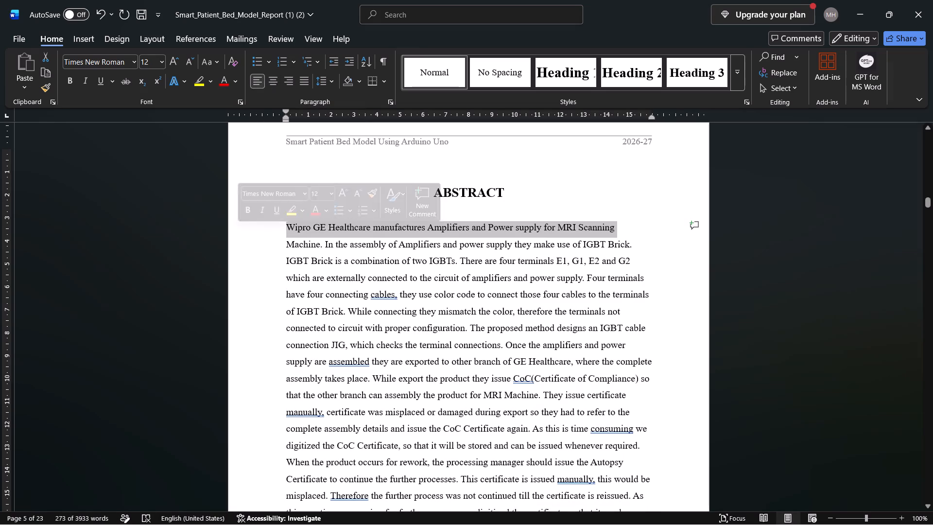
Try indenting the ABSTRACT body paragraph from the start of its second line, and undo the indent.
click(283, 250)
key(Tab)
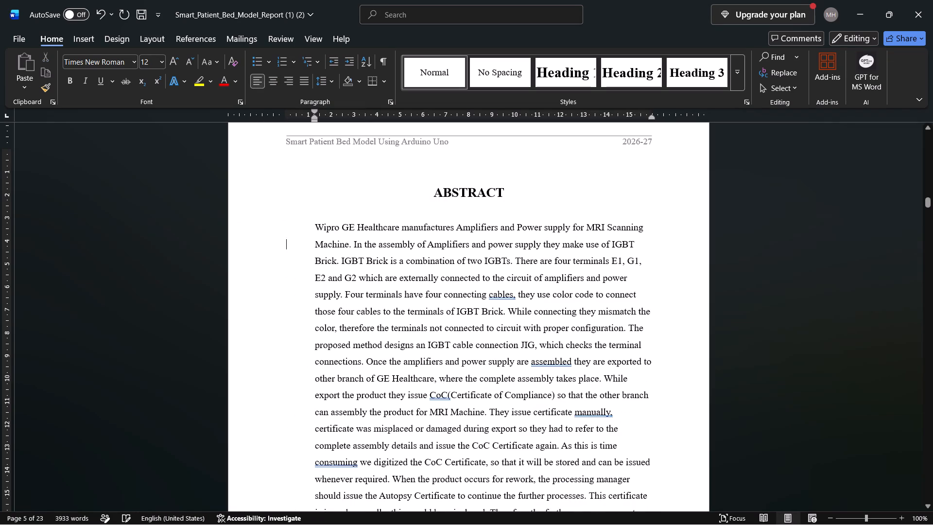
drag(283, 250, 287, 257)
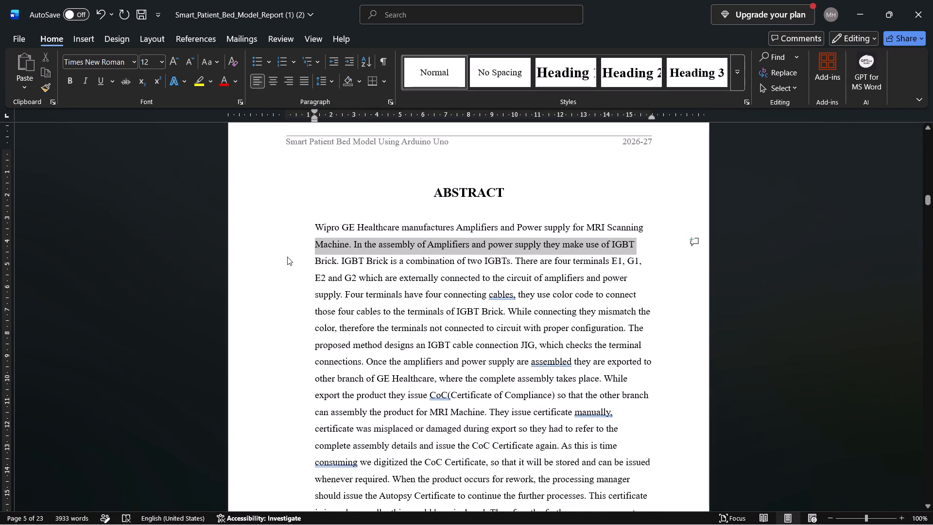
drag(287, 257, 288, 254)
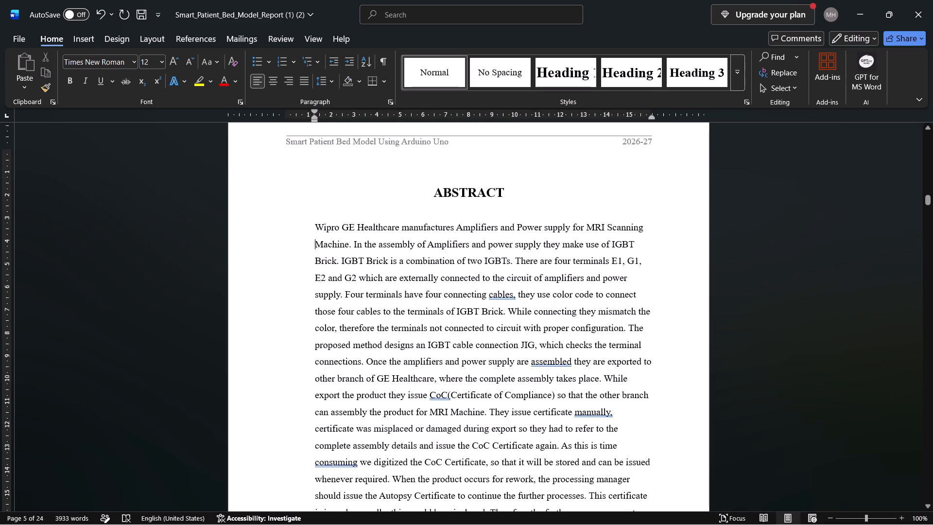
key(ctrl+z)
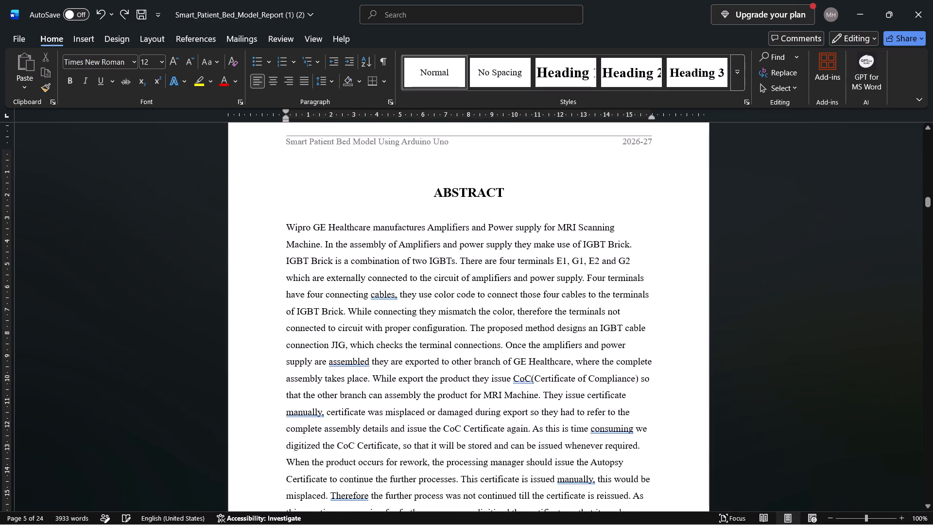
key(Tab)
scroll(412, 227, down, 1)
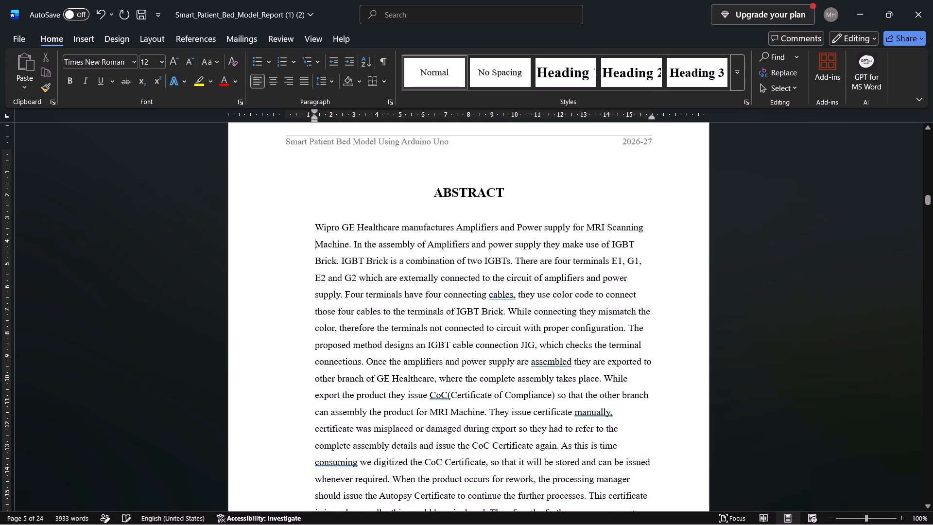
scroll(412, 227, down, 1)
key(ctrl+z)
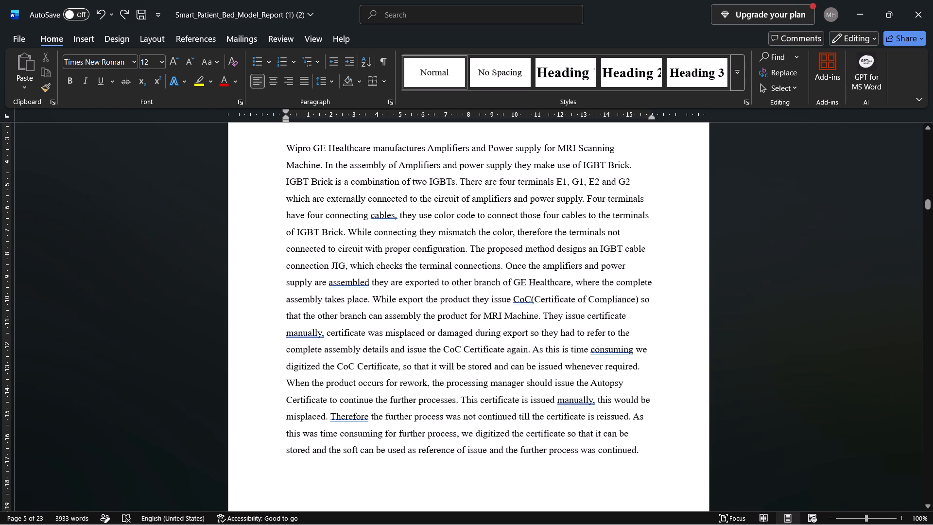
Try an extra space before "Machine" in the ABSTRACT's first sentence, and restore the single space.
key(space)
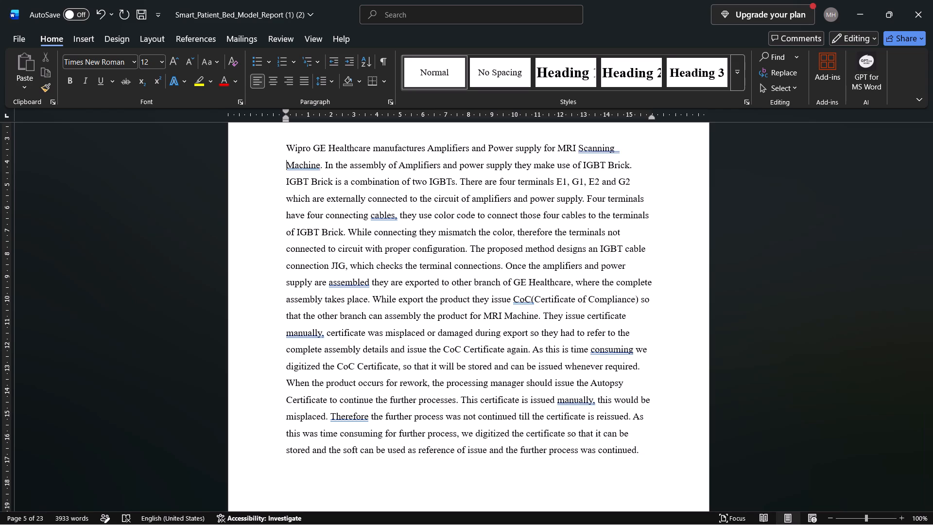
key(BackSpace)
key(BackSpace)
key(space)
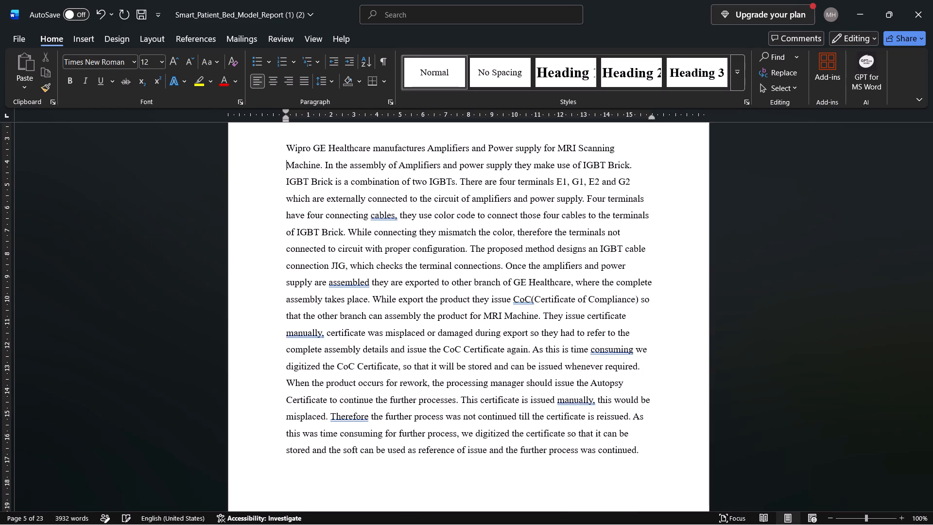
Review the pages from the ABSTRACT through the contents, figure list and introduction to the Hardware and Software requirements heading.
scroll(412, 227, down, 1)
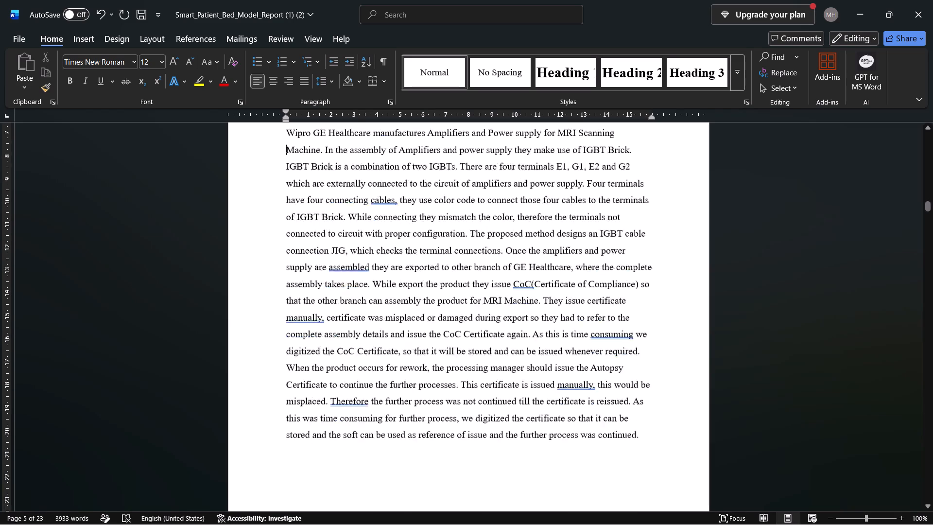
scroll(412, 227, down, 6)
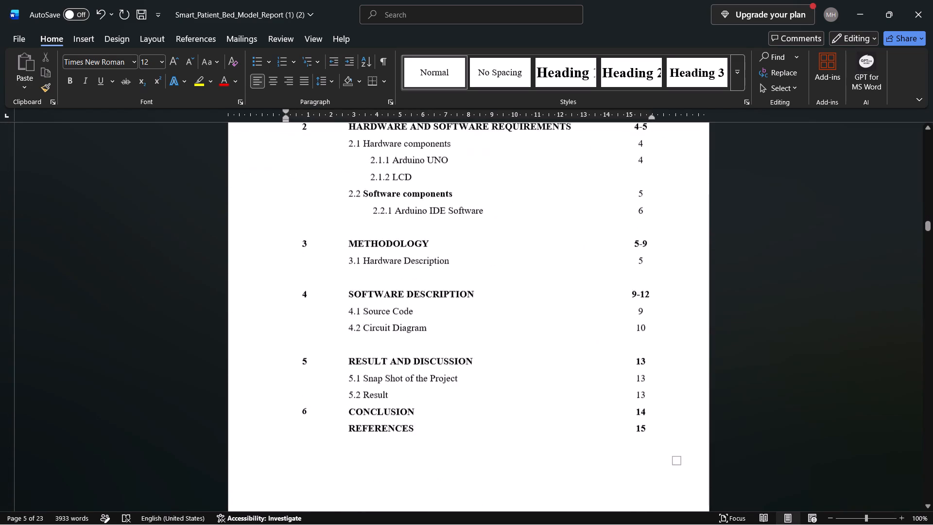
scroll(412, 227, down, 6)
scroll(412, 227, up, 1)
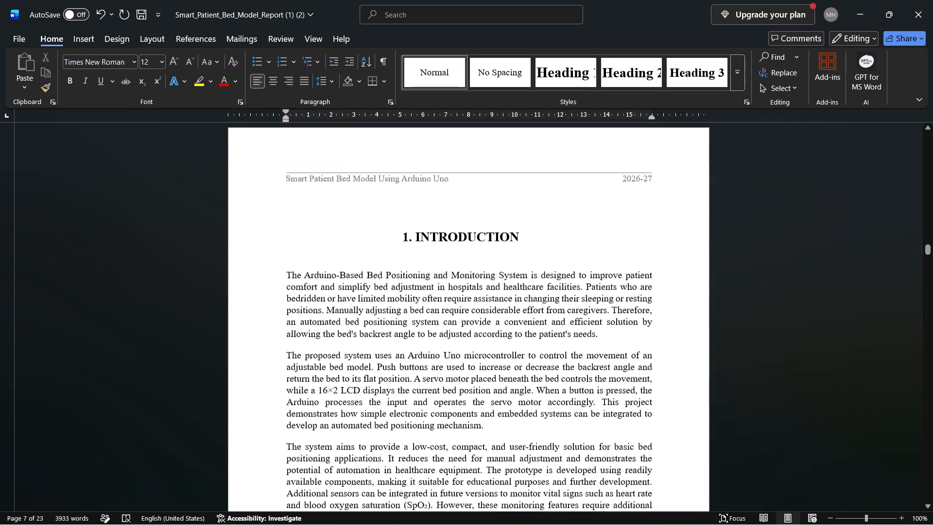
scroll(412, 227, up, 2)
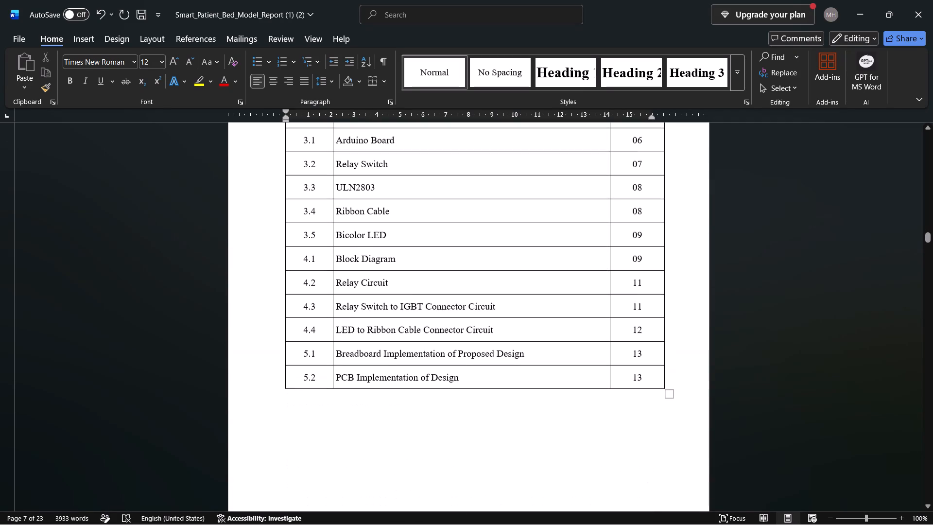
scroll(412, 227, up, 2)
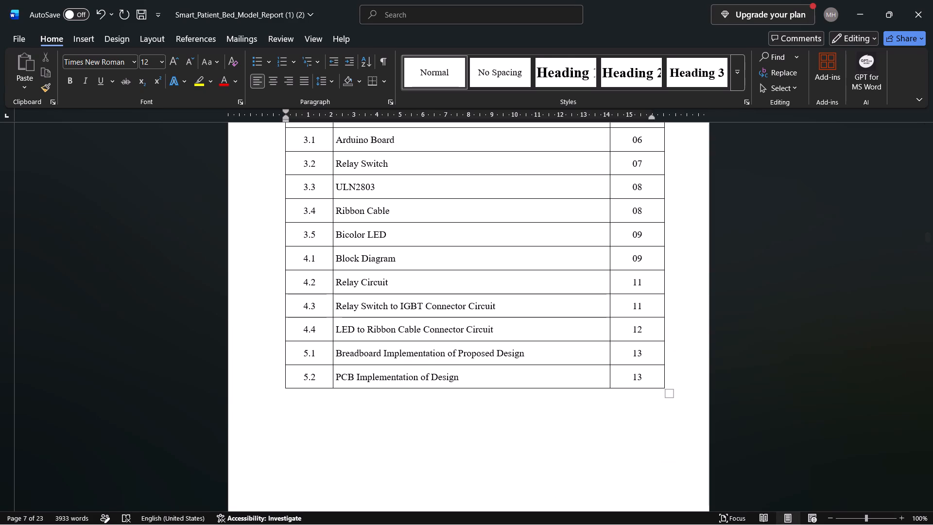
scroll(412, 227, up, 1)
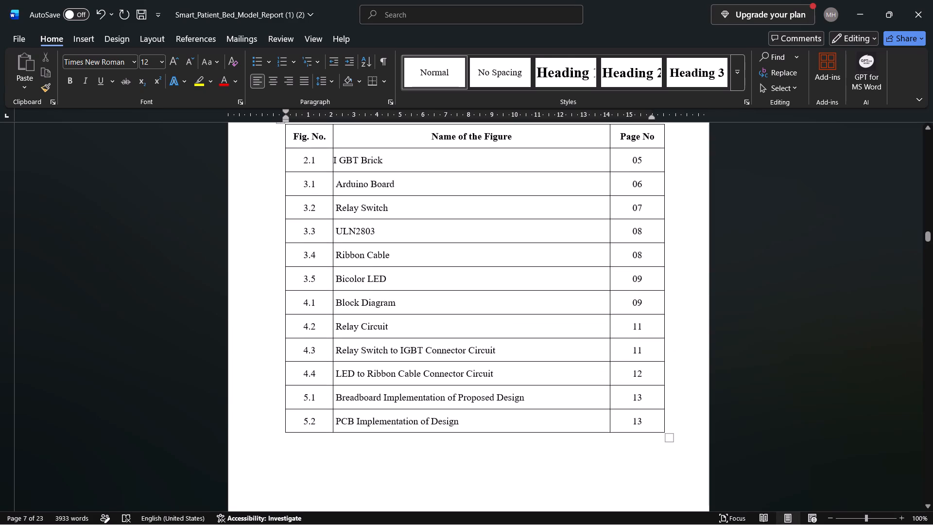
scroll(412, 227, up, 9)
scroll(412, 227, down, 2)
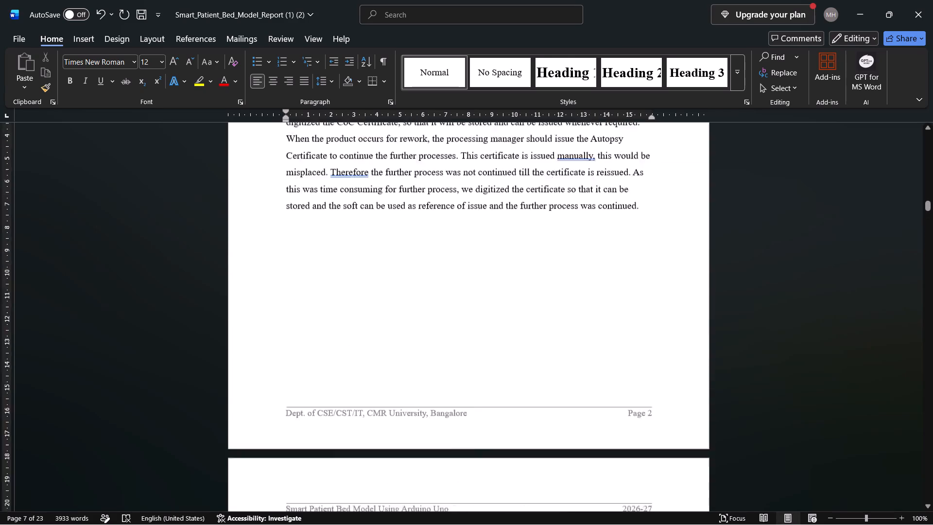
scroll(412, 227, down, 10)
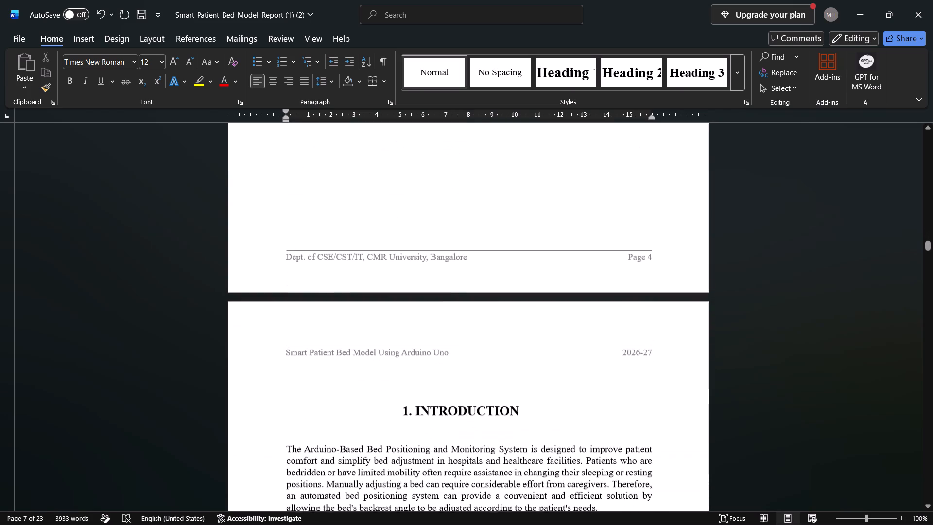
scroll(412, 227, down, 12)
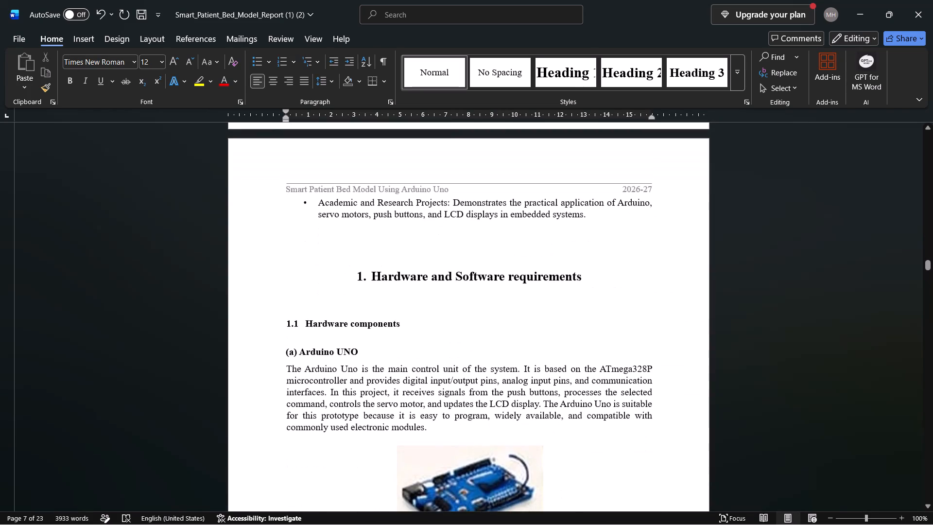
scroll(412, 227, down, 1)
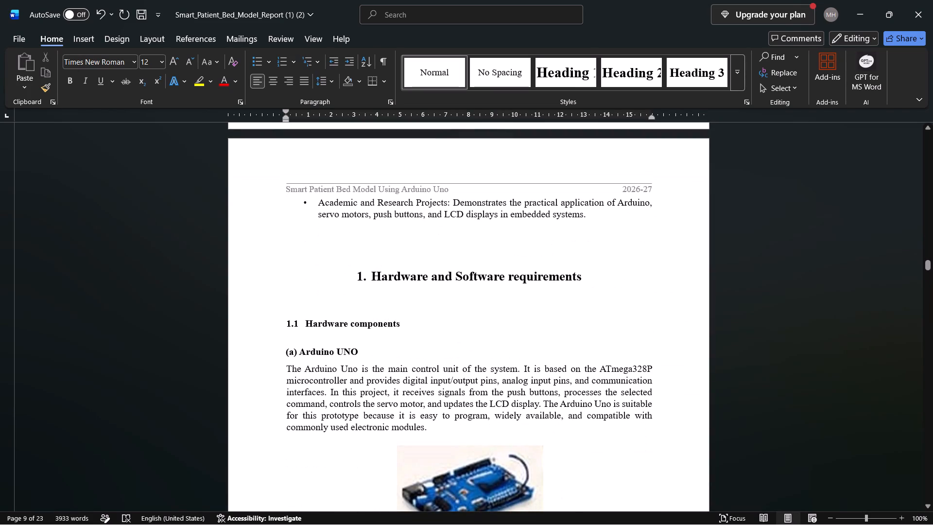
Examine how the OBJECTIVES and APPLICATIONS lists run across the page break, back up to the 1. INTRODUCTION heading.
click(296, 210)
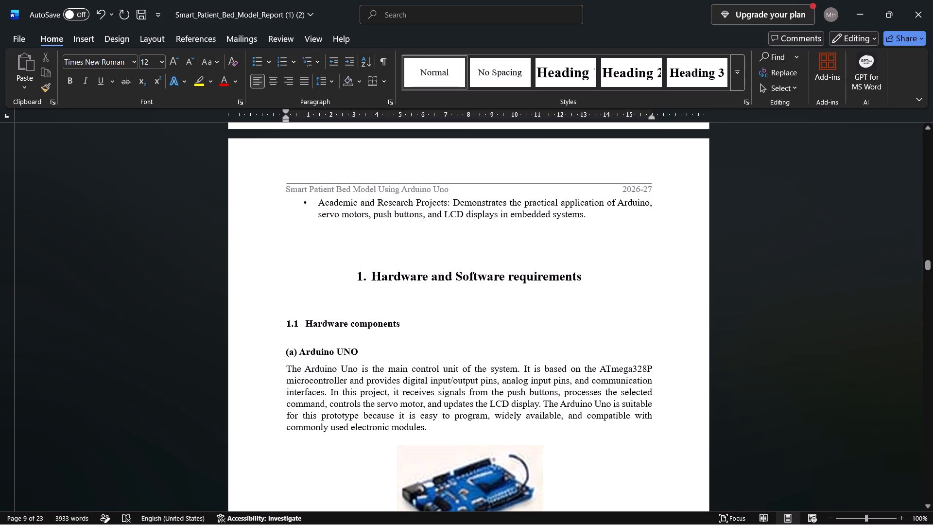
click(296, 208)
scroll(296, 208, up, 1)
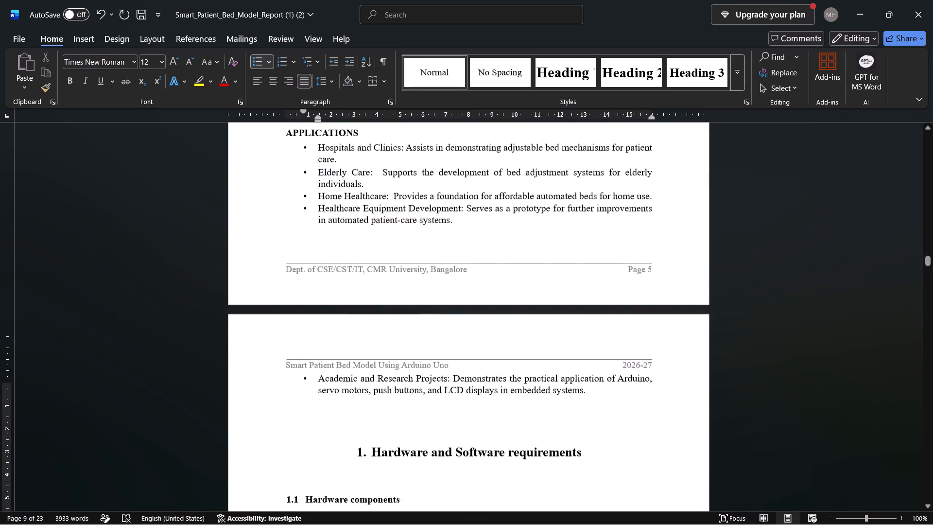
scroll(296, 208, up, 2)
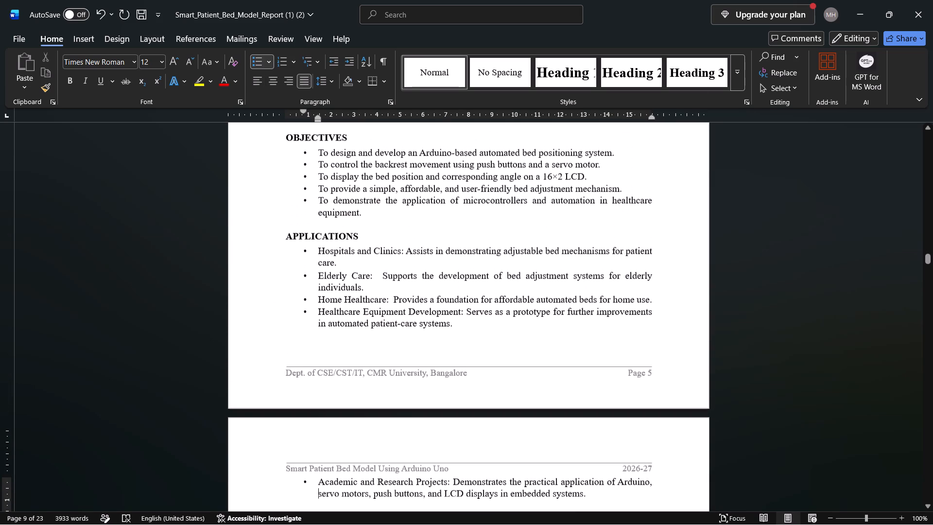
click(295, 217)
click(294, 225)
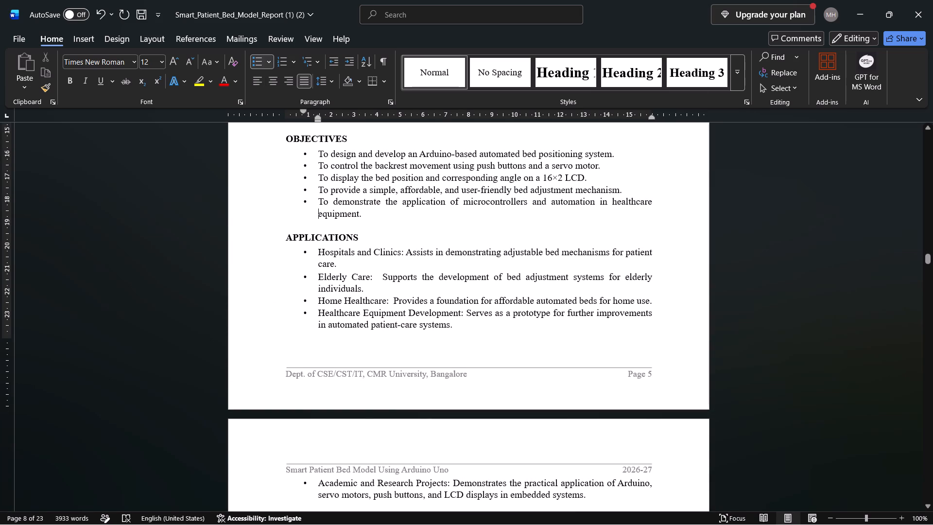
scroll(294, 225, up, 3)
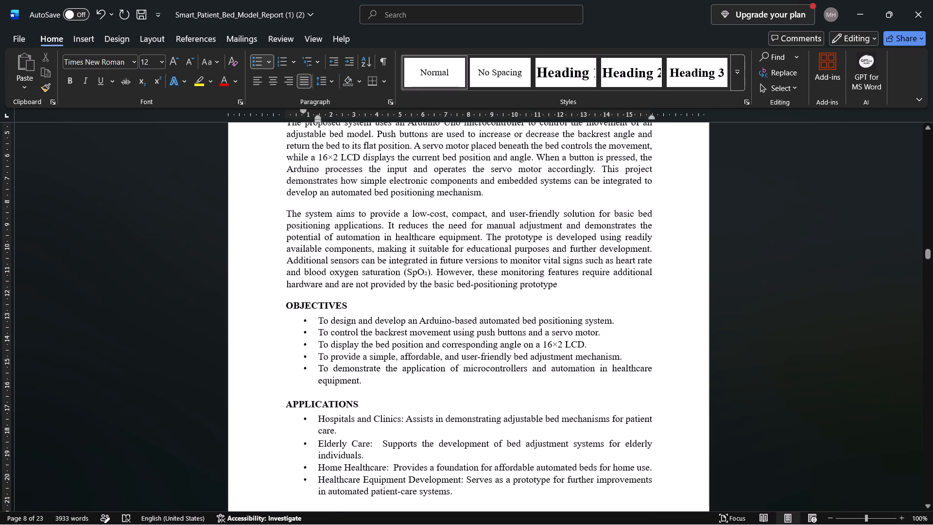
scroll(294, 225, up, 2)
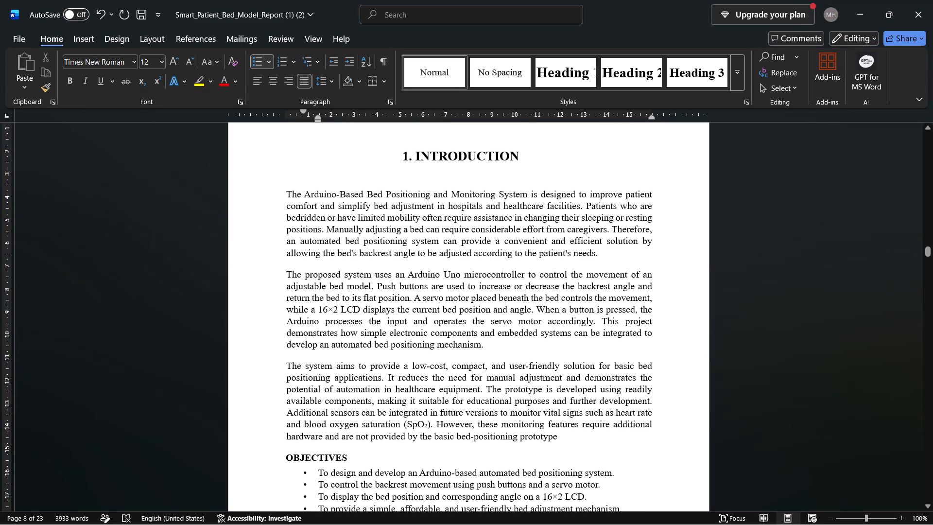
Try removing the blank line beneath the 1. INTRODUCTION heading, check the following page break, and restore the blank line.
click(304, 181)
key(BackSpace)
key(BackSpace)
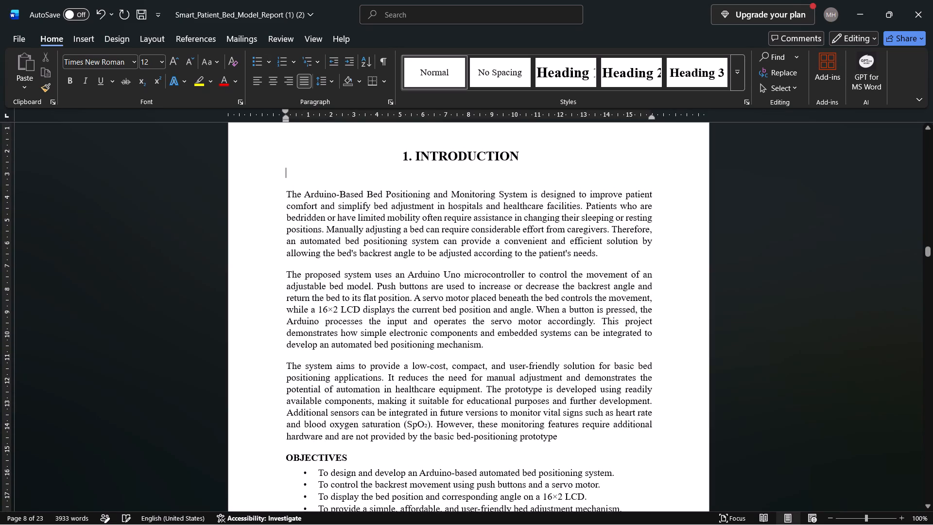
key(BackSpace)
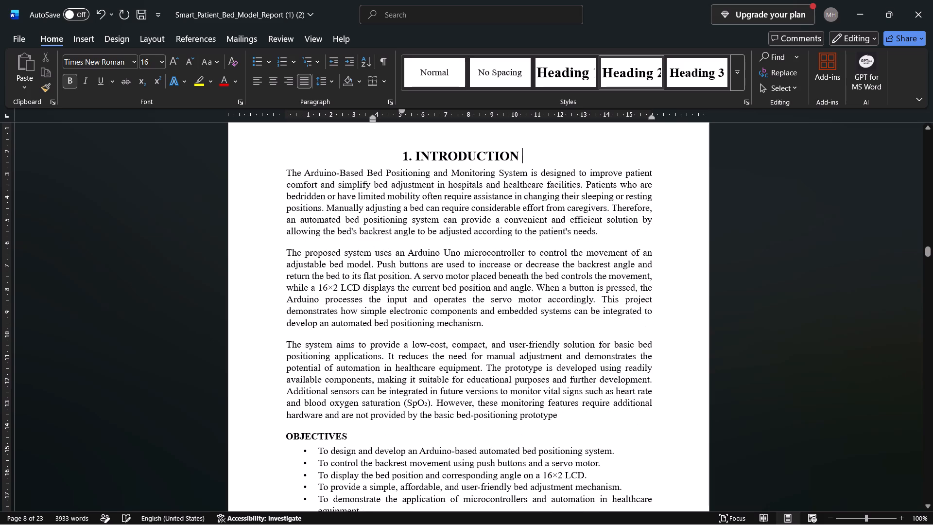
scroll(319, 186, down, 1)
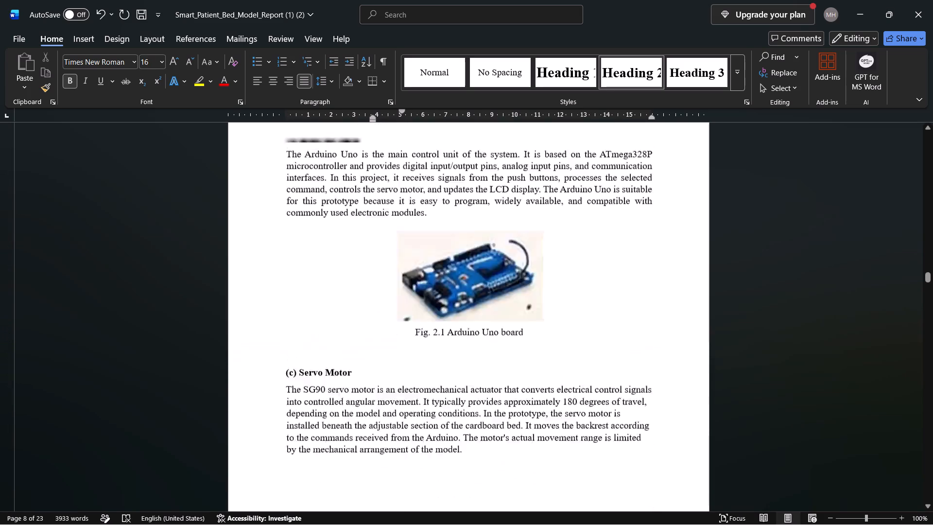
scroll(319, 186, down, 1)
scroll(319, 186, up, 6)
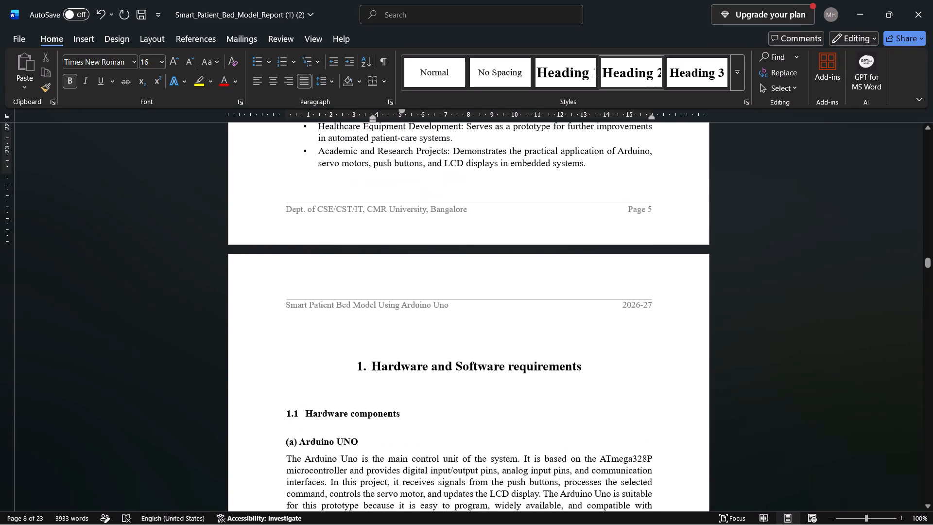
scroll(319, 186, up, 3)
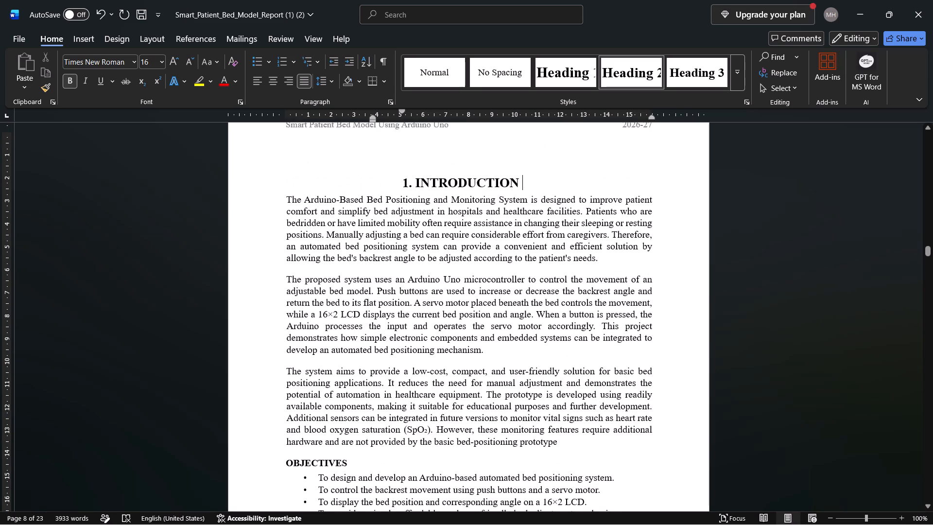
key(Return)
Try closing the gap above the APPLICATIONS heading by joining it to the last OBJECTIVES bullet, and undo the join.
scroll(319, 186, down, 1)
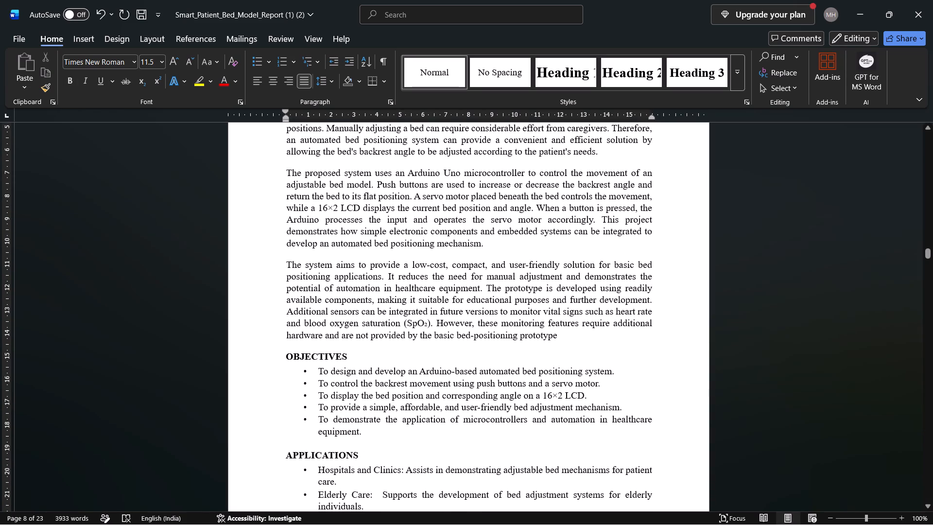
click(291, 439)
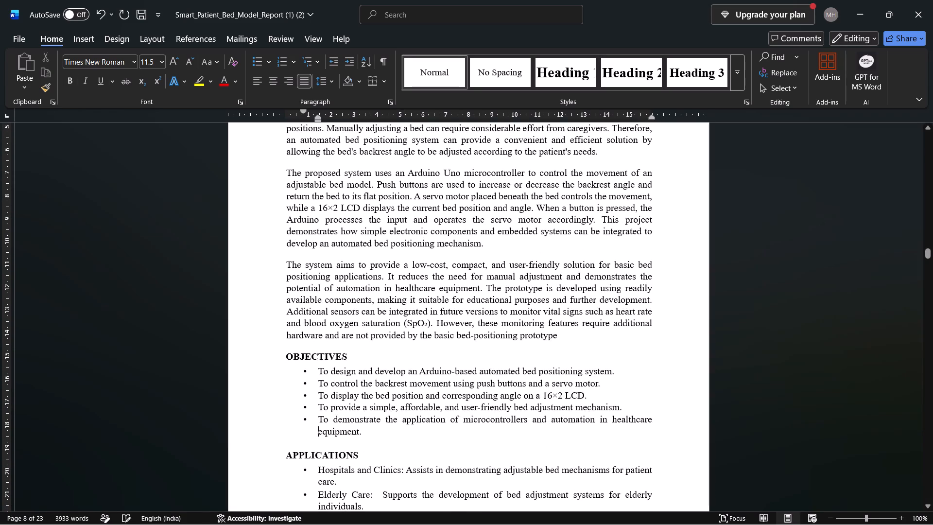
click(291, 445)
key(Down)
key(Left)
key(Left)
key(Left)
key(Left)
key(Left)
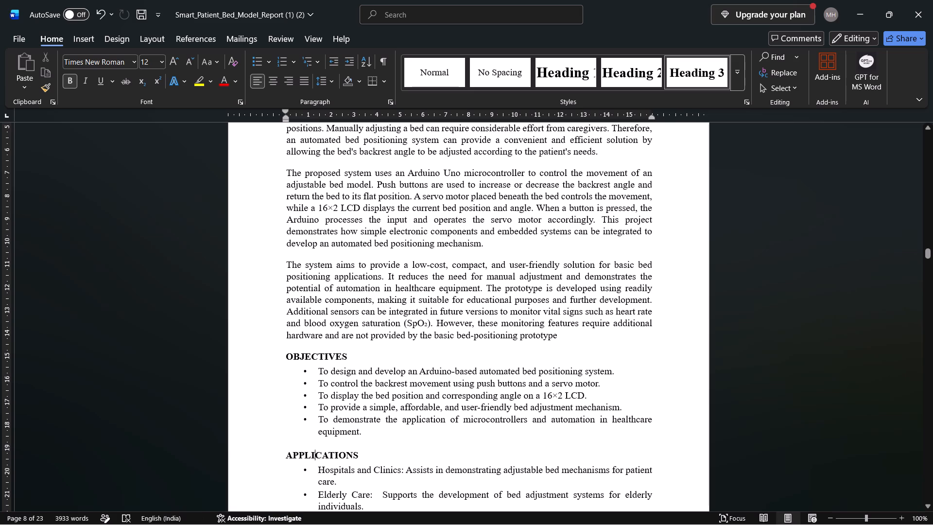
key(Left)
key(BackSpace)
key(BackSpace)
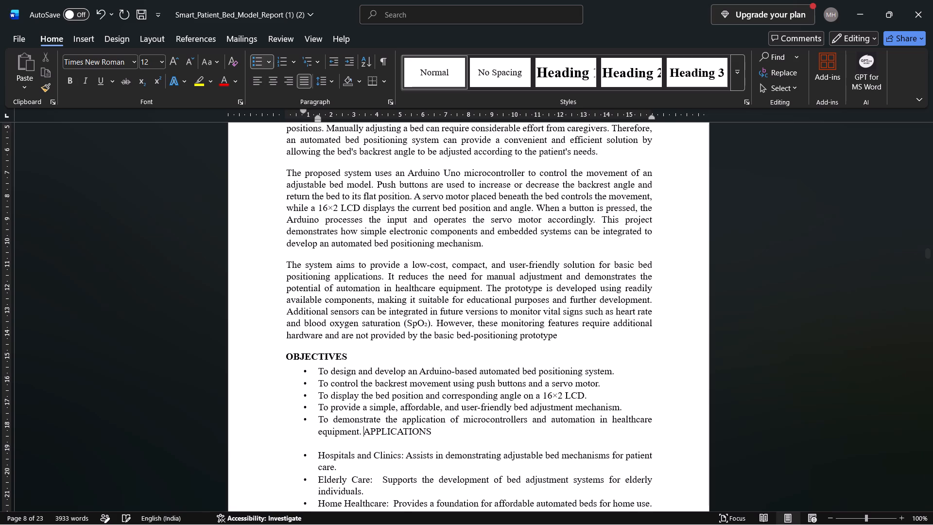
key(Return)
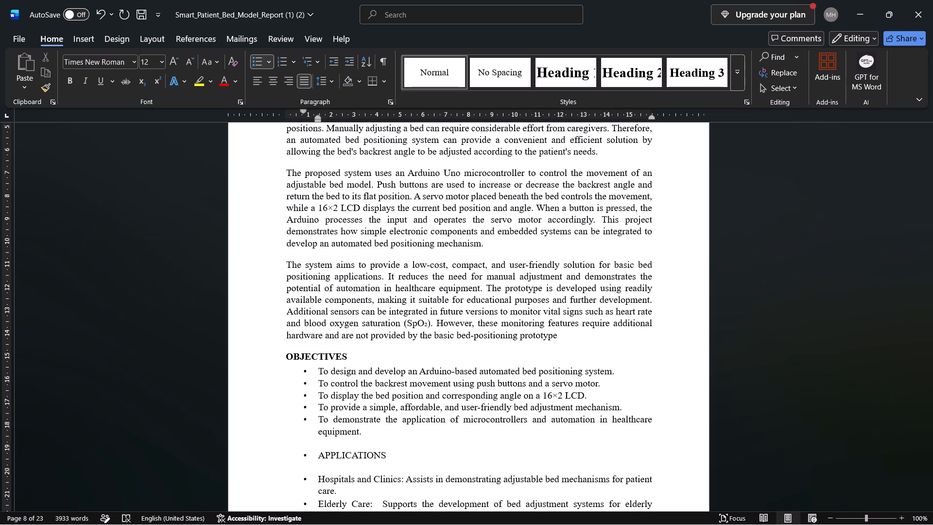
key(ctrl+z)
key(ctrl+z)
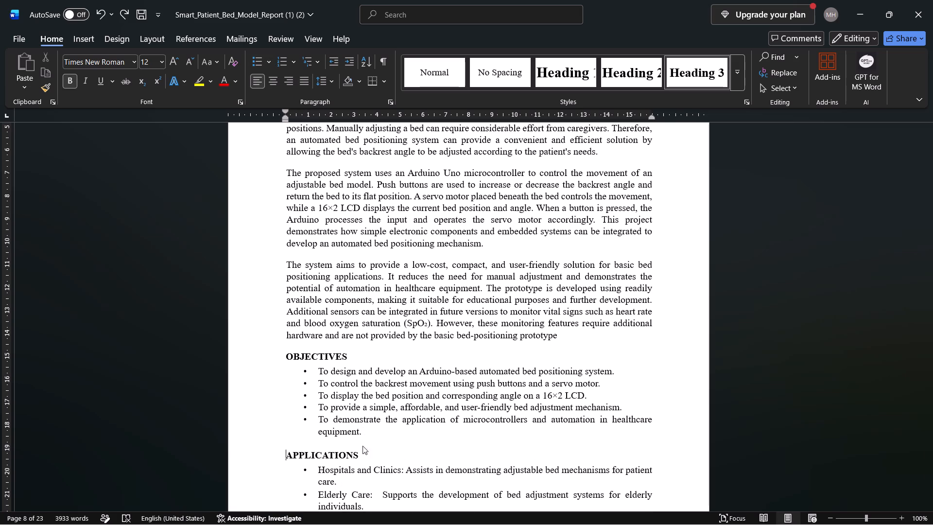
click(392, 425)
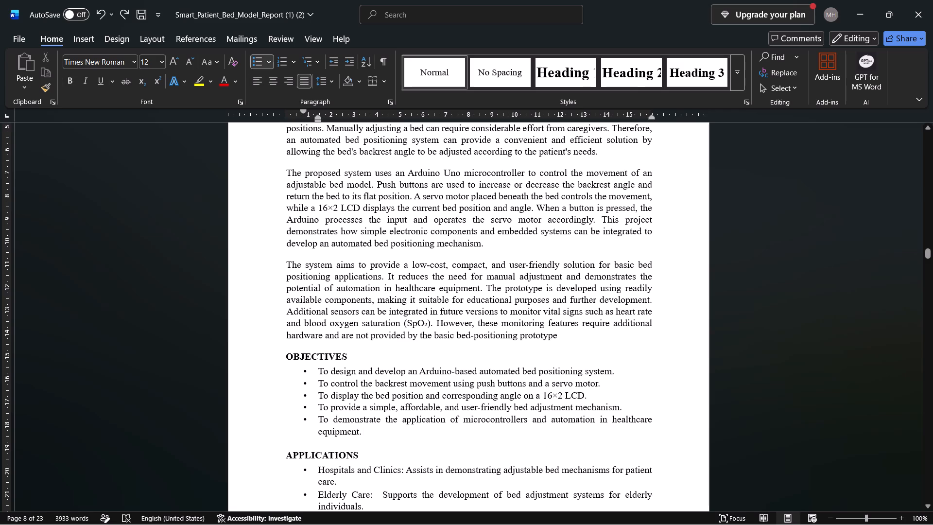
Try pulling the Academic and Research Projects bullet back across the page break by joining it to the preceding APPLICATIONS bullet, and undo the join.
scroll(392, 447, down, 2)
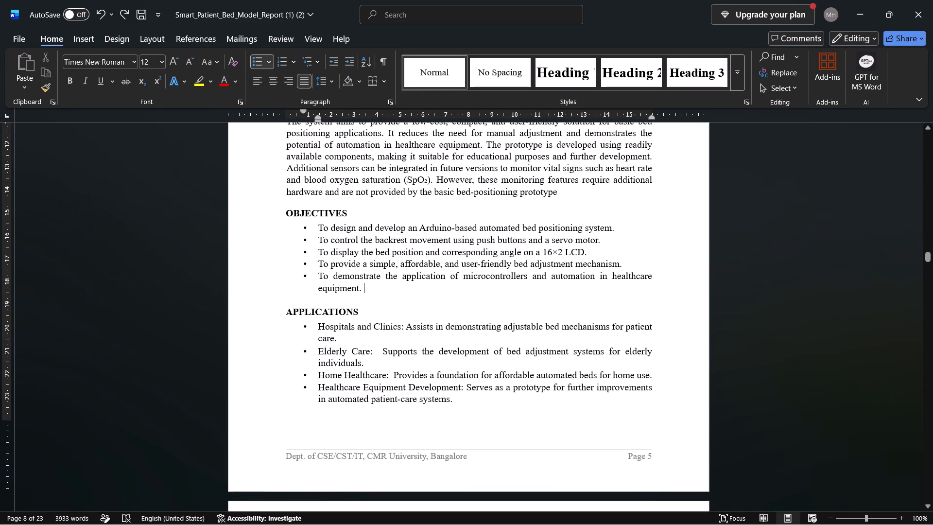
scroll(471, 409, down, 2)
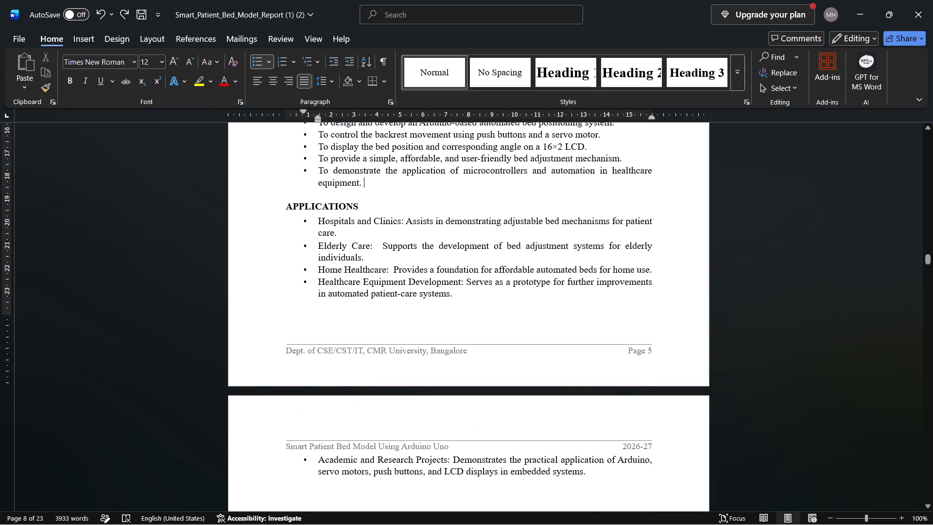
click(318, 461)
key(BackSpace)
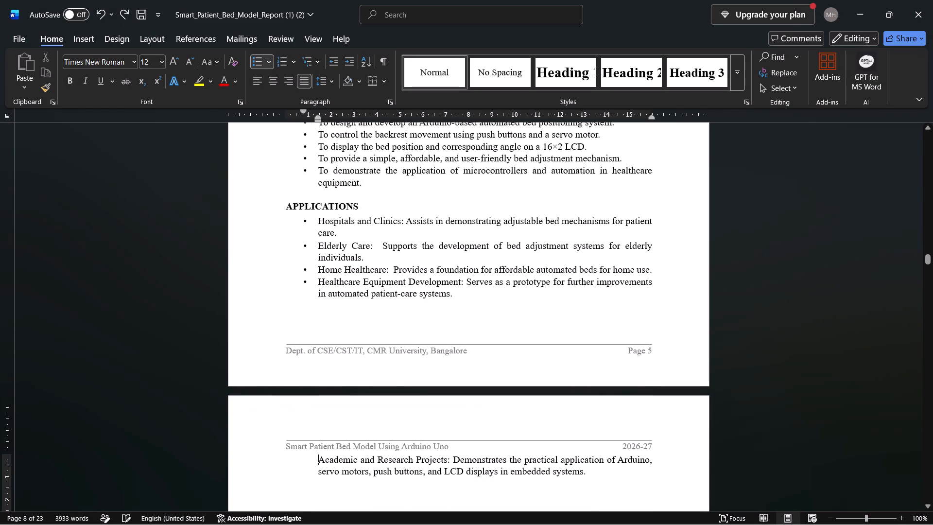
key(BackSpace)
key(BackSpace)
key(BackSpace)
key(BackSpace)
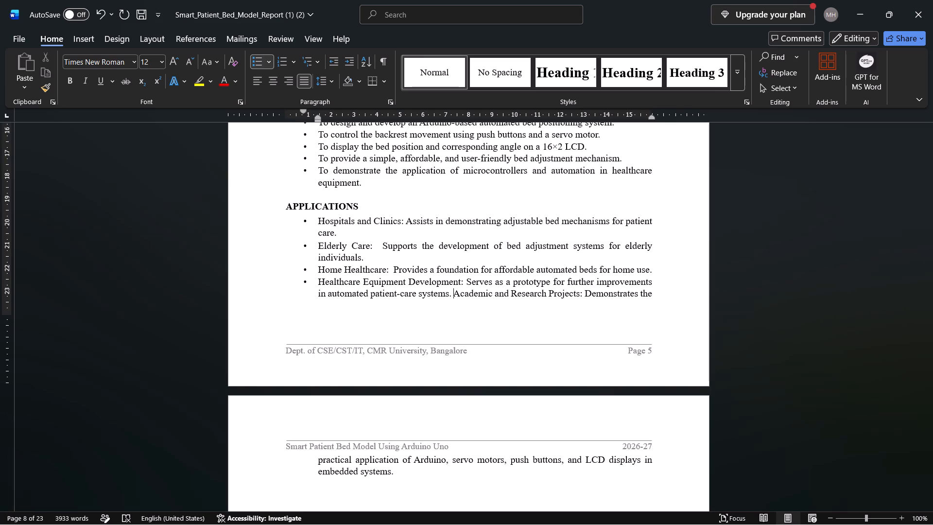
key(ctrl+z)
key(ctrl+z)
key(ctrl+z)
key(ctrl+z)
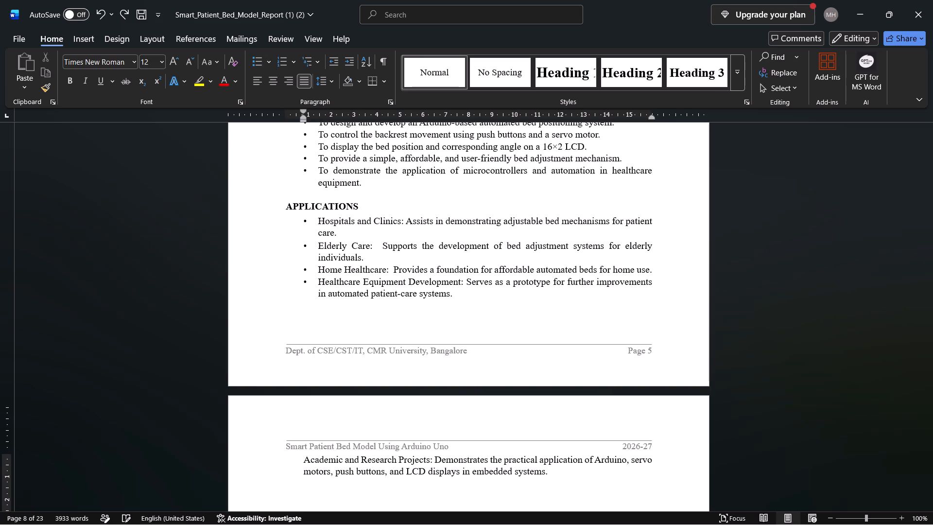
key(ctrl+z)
Remove surplus blank space between the Academic and Research Projects bullet and the Hardware and Software requirements heading.
scroll(318, 461, down, 1)
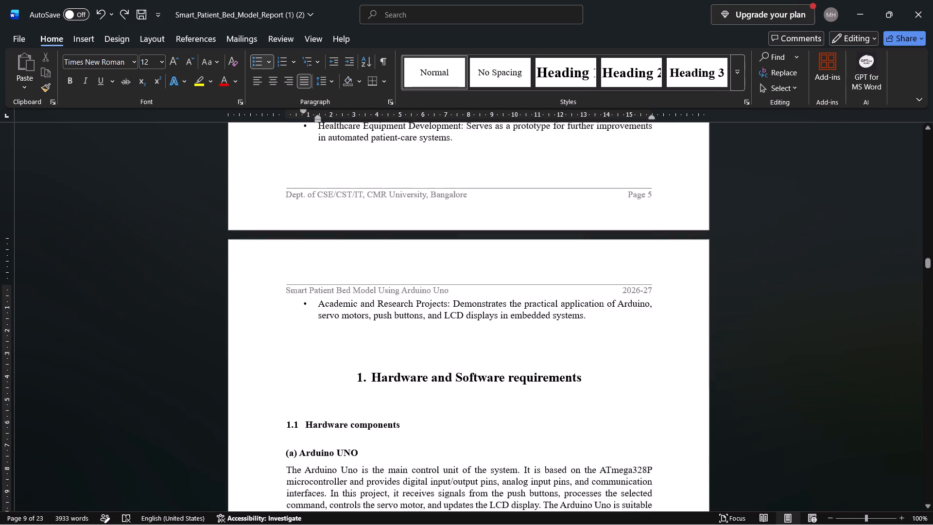
click(352, 343)
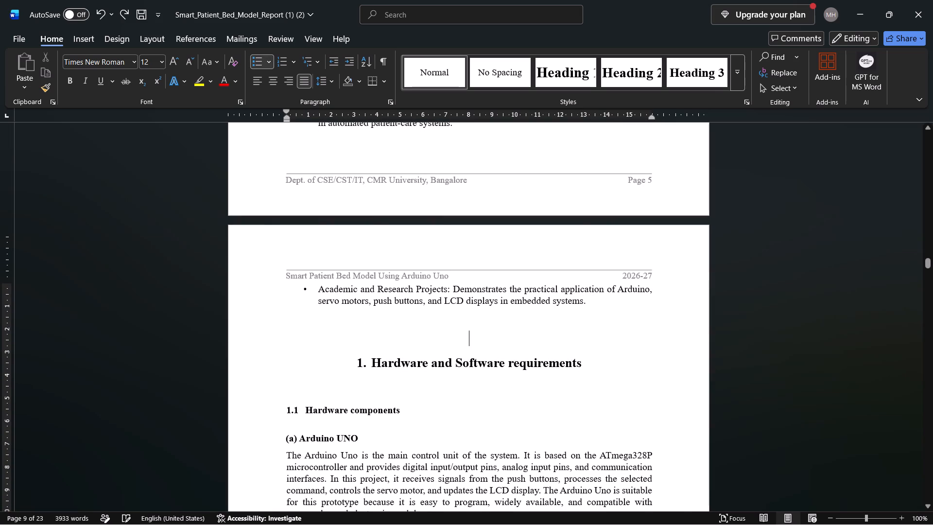
key(BackSpace)
key(BackSpace)
key(BackSpace)
key(BackSpace)
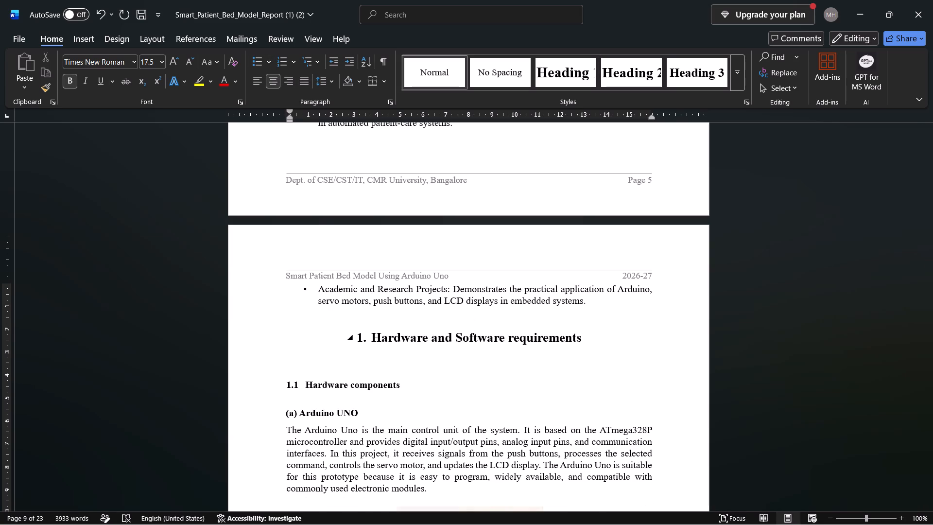
Review the pages from the Hardware and Software requirements heading back through the introduction and list of figures to the table of contents.
scroll(539, 304, up, 1)
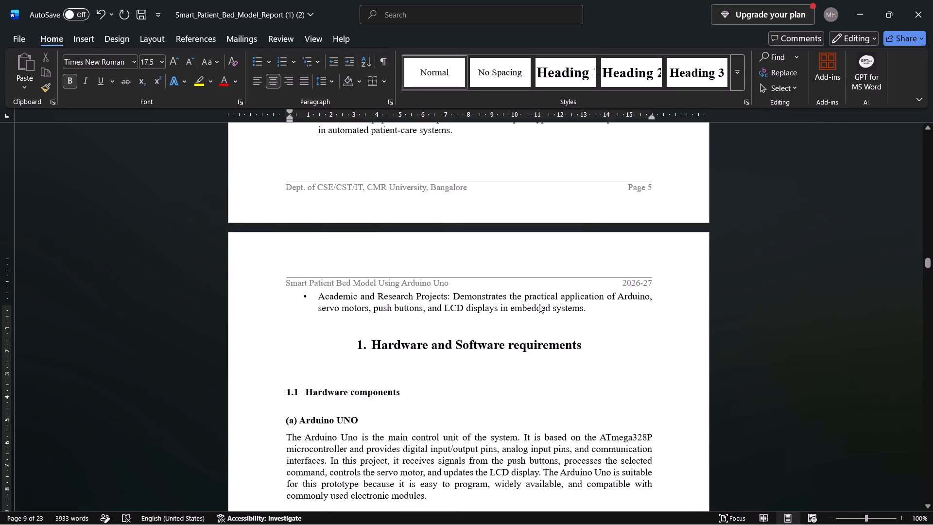
scroll(539, 304, up, 2)
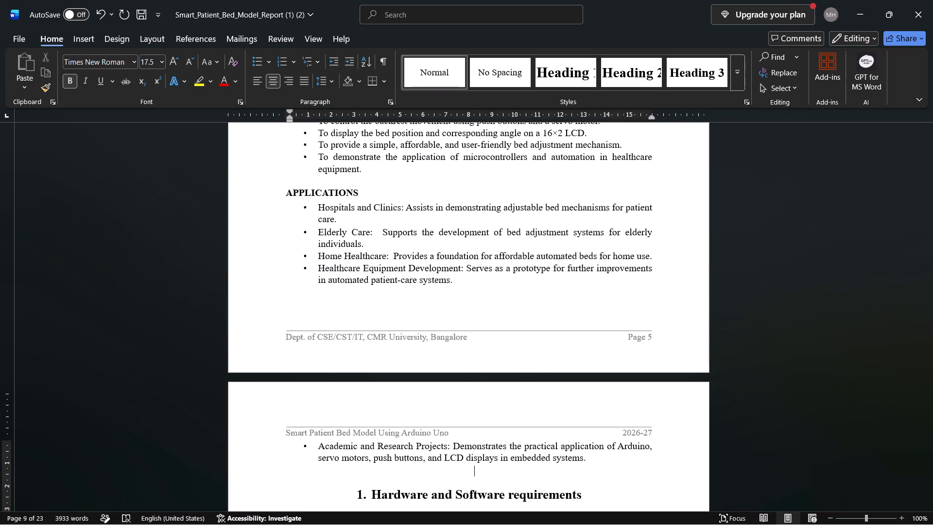
scroll(539, 304, up, 4)
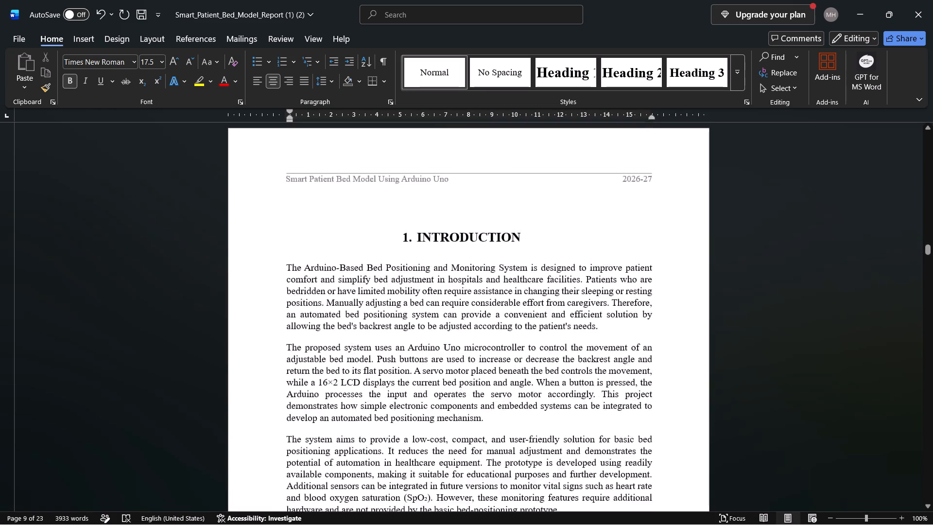
scroll(539, 304, up, 2)
scroll(539, 304, down, 3)
scroll(539, 304, up, 4)
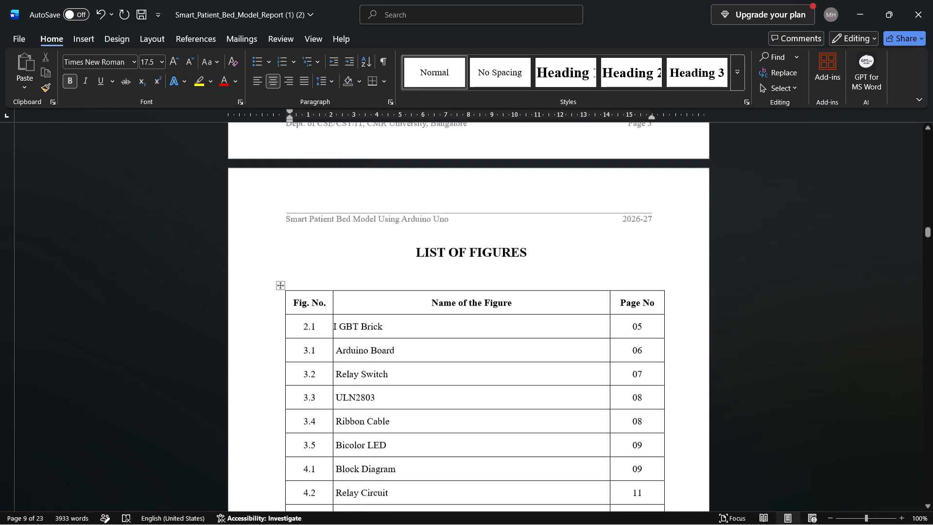
scroll(539, 304, up, 6)
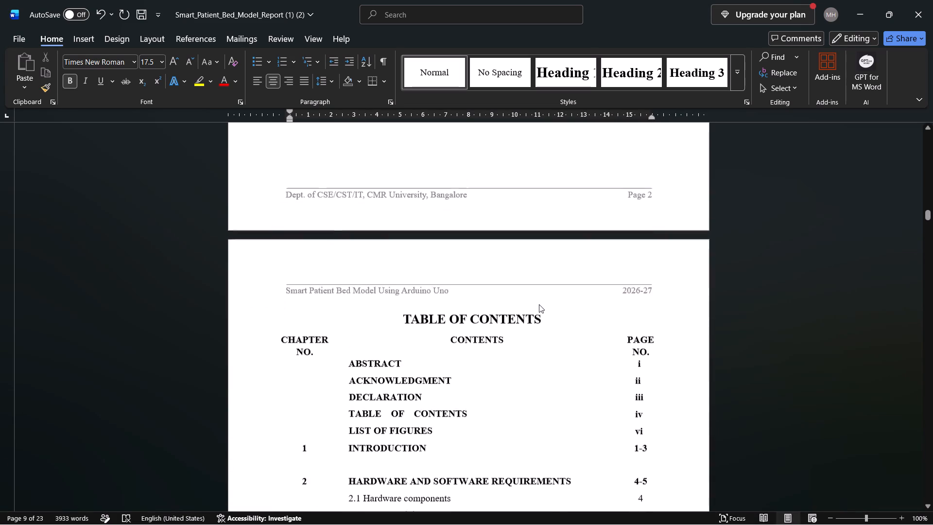
scroll(539, 304, up, 2)
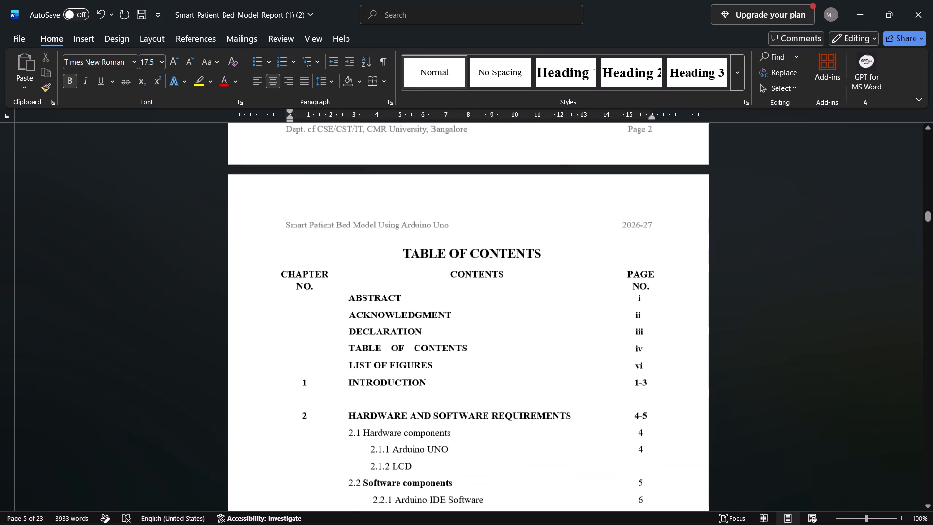
scroll(536, 309, down, 7)
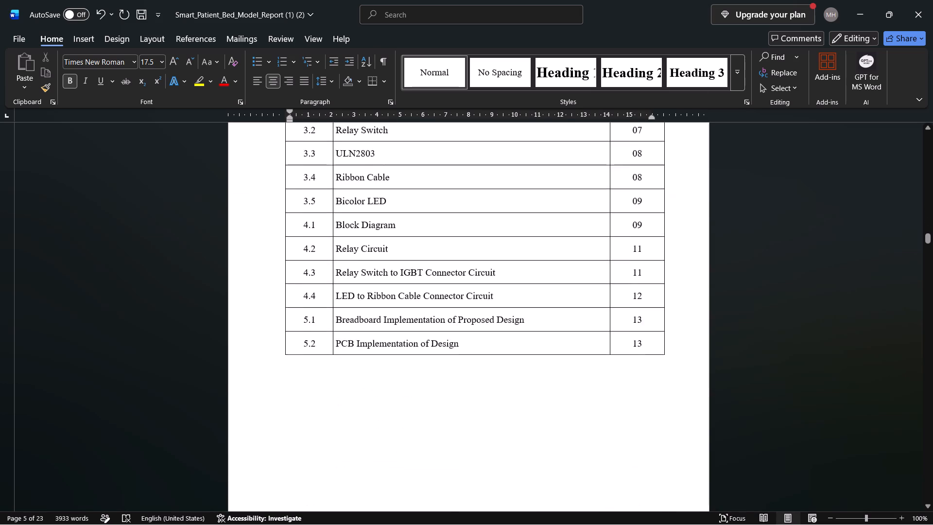
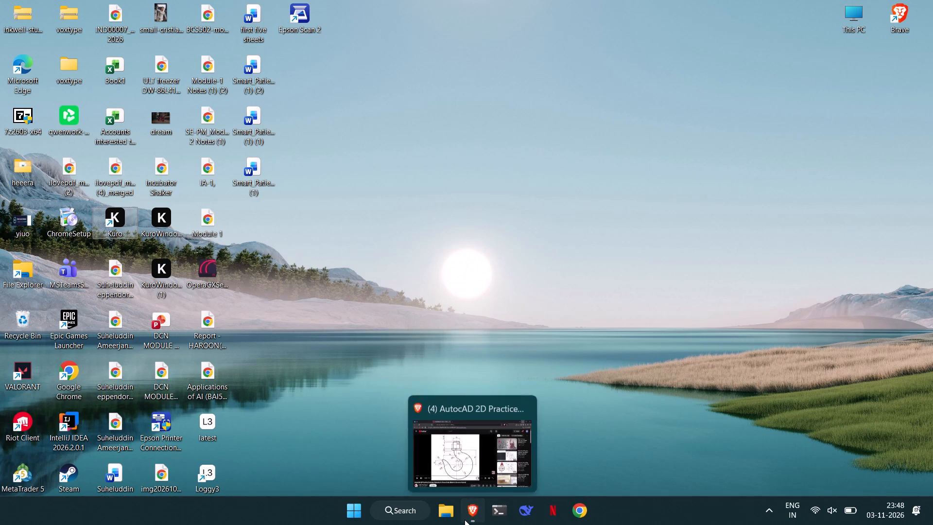
Switch away from the browser to the desktop and launch the Loggy3 application.
click(465, 520)
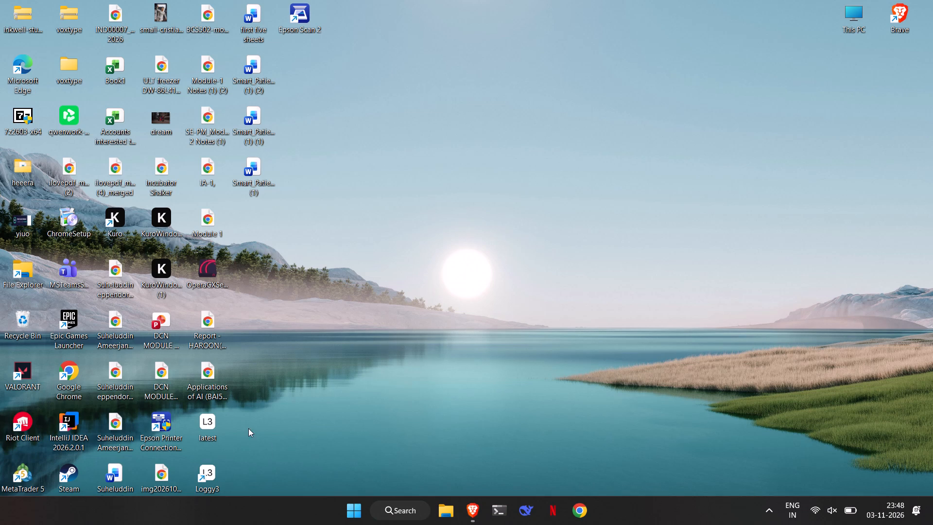
double_click(215, 468)
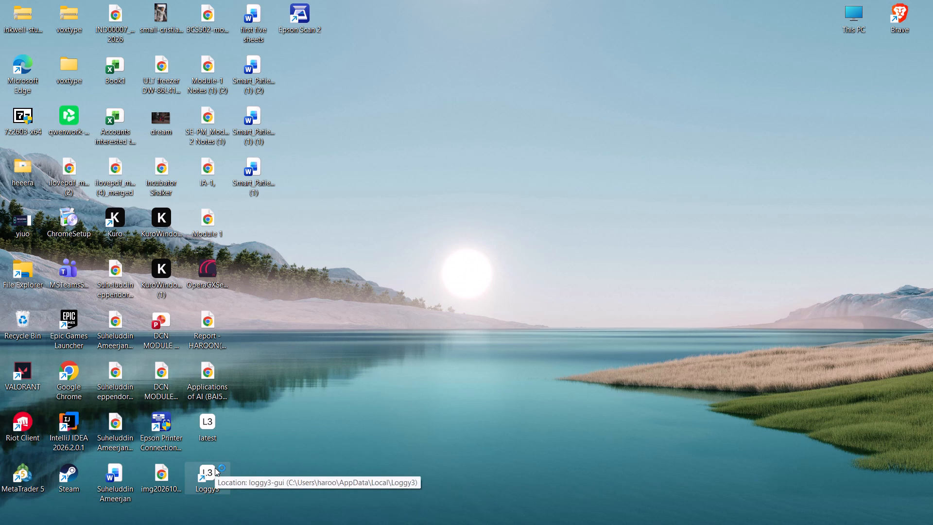